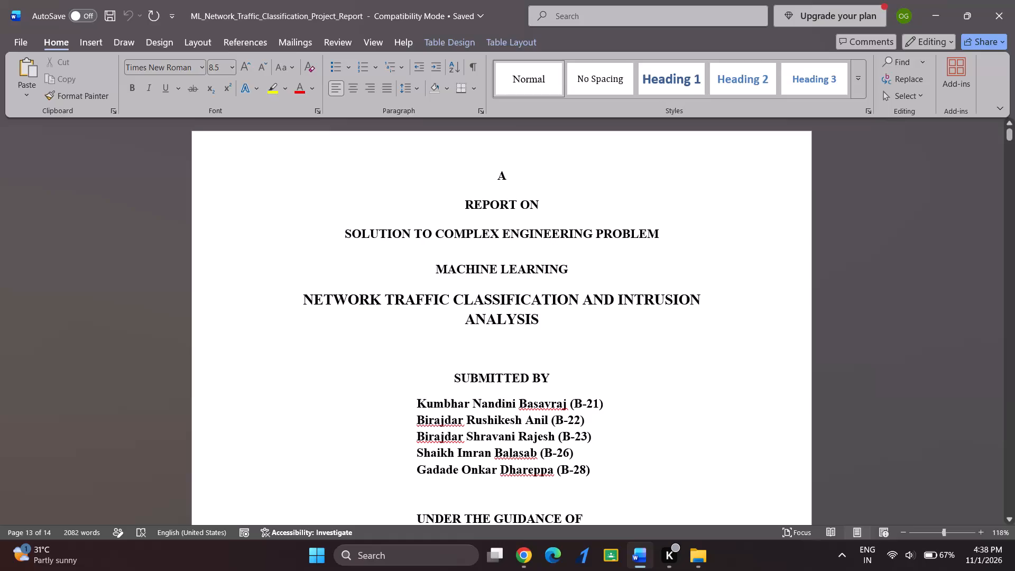
Skim the whole network traffic classification report from title page to last page, including the architecture diagram and test case table.
click(483, 339)
scroll(483, 339, down, 5)
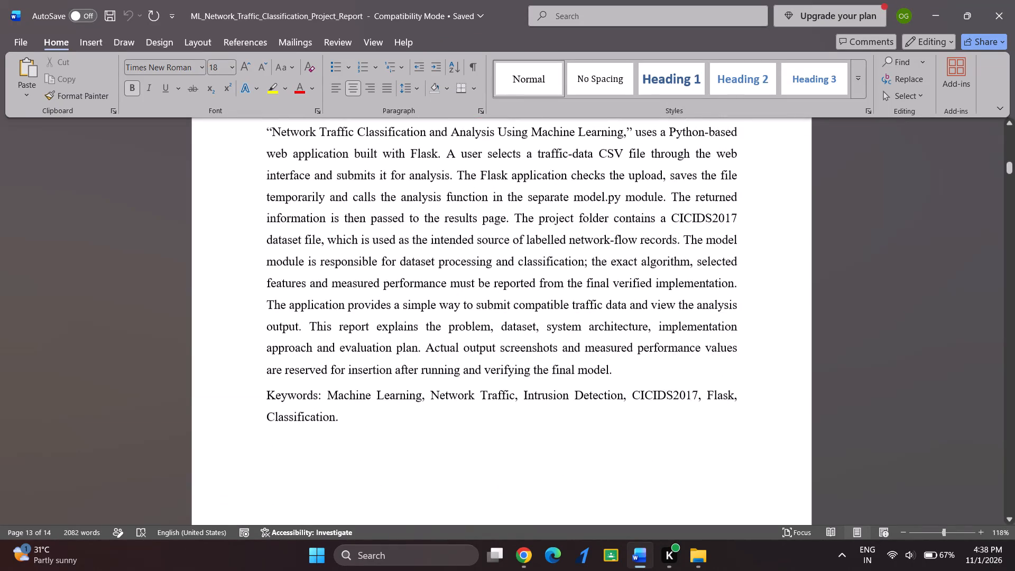
scroll(483, 339, down, 10)
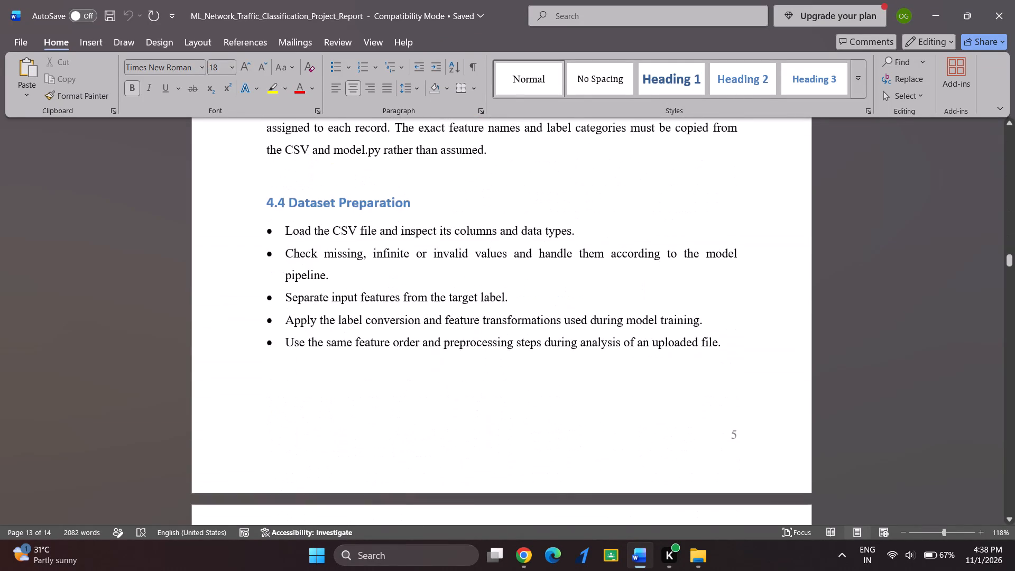
scroll(483, 339, down, 11)
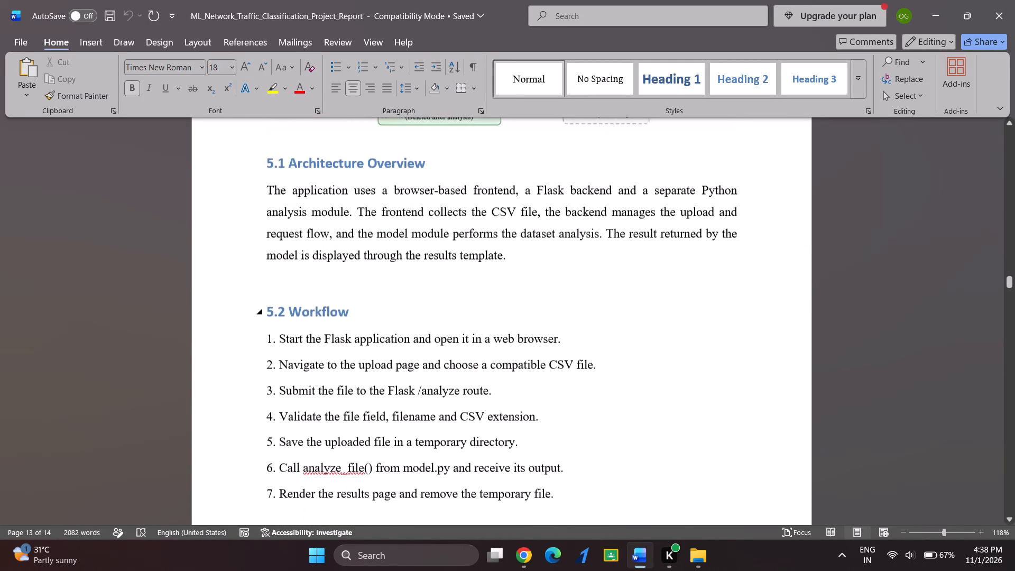
scroll(483, 339, down, 10)
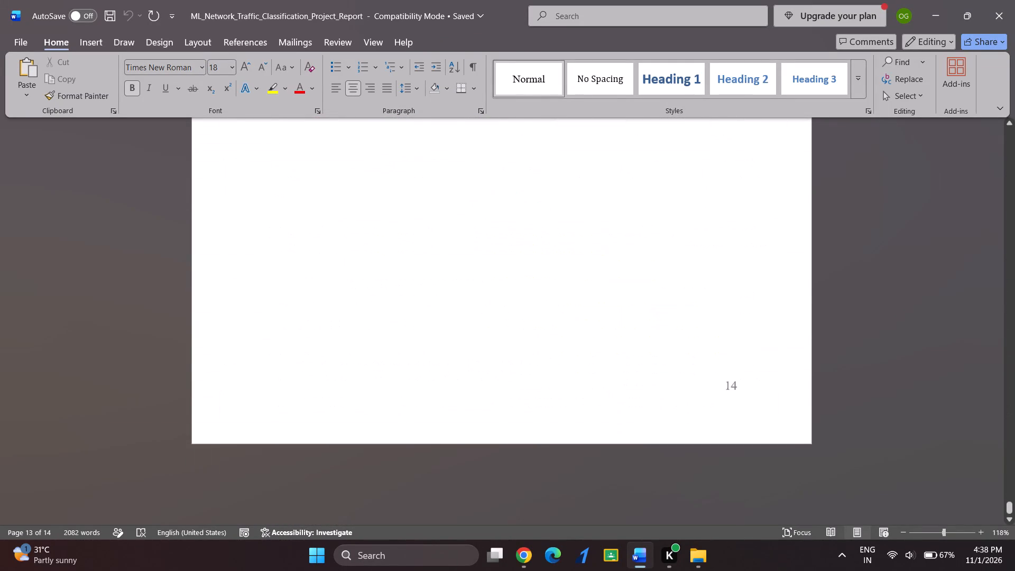
scroll(483, 339, up, 17)
scroll(483, 339, up, 7)
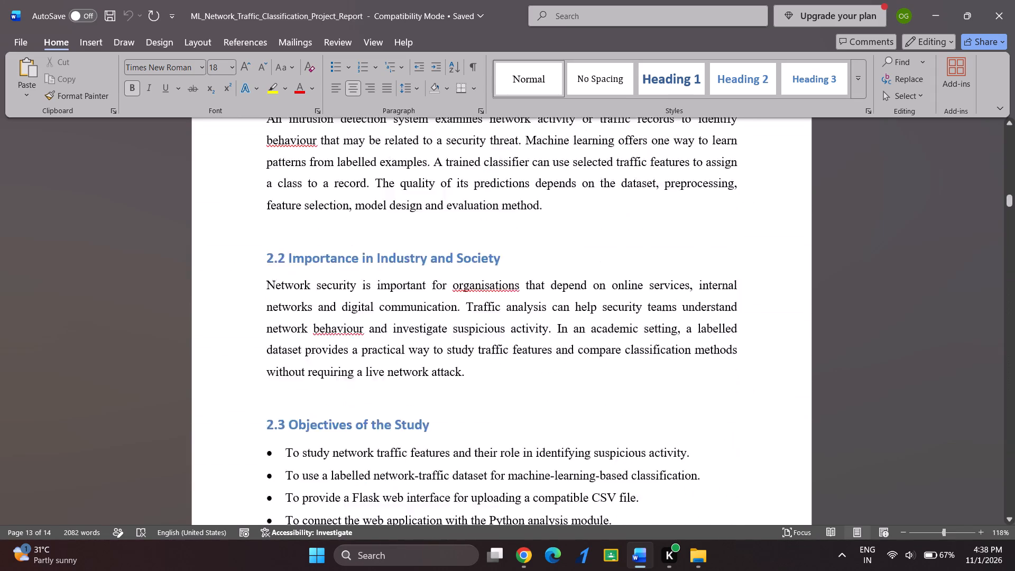
scroll(483, 339, up, 7)
scroll(483, 339, down, 8)
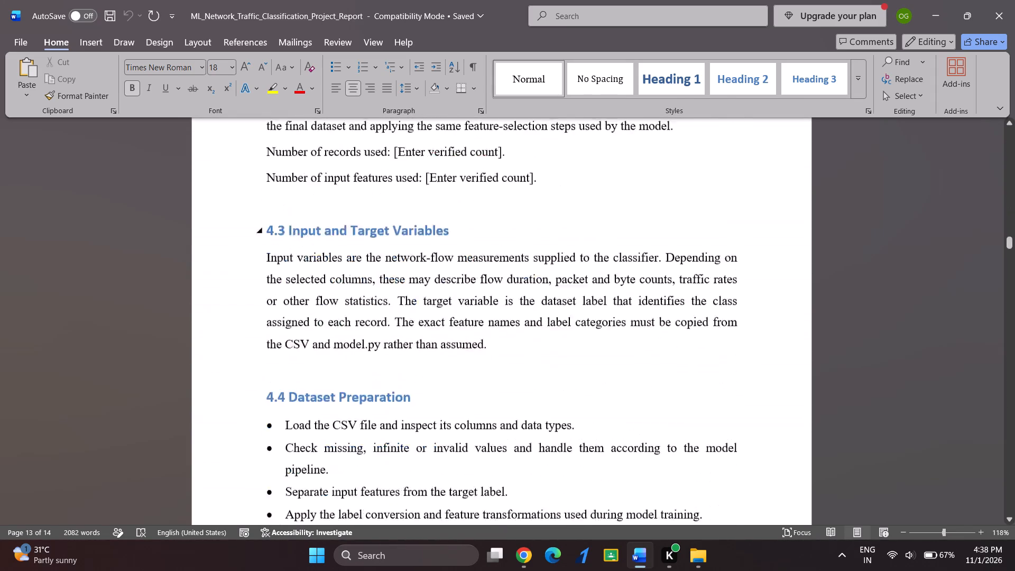
scroll(483, 339, down, 13)
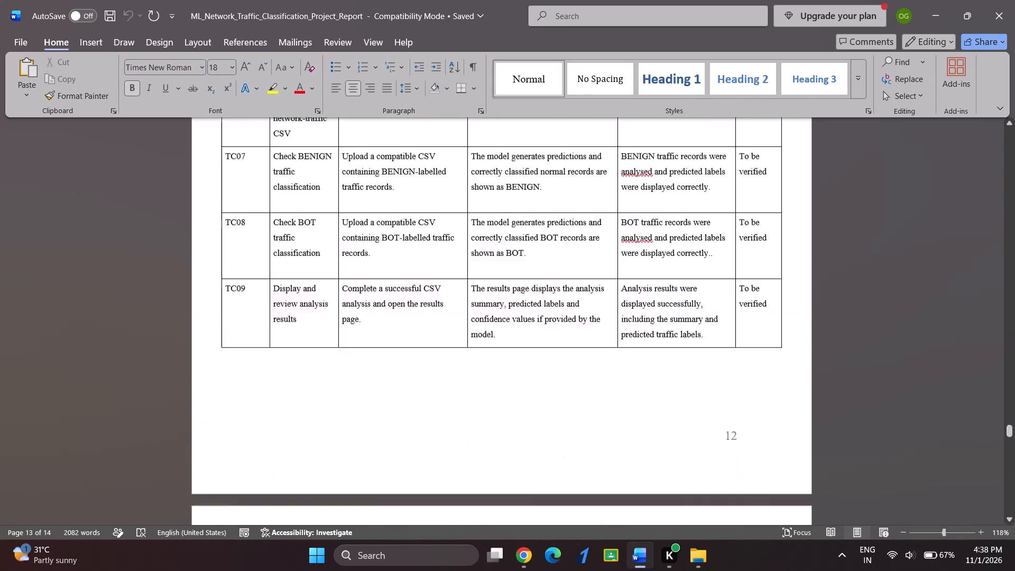
scroll(483, 339, down, 7)
scroll(483, 339, up, 20)
scroll(483, 339, up, 2)
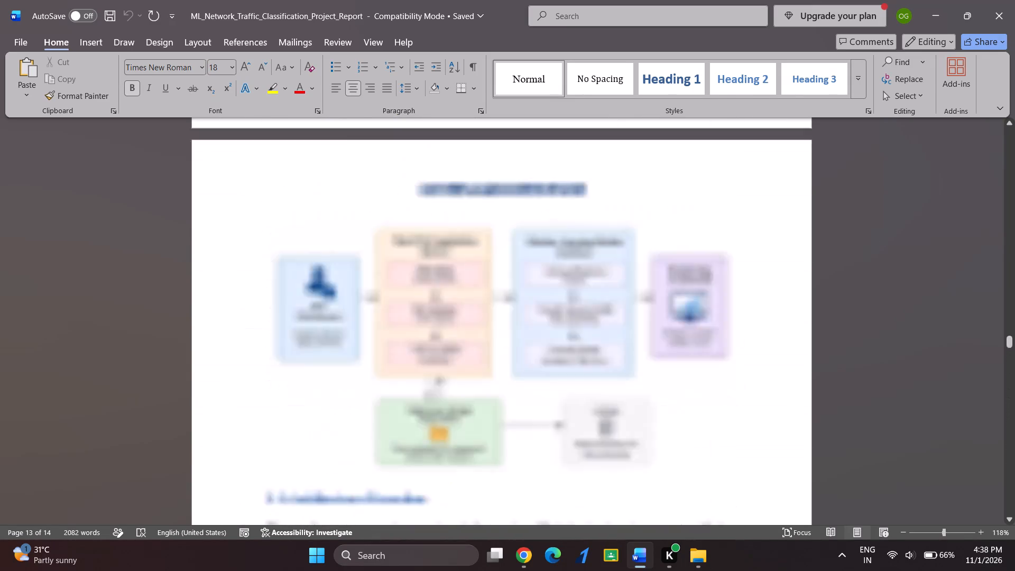
scroll(483, 339, up, 9)
click(549, 400)
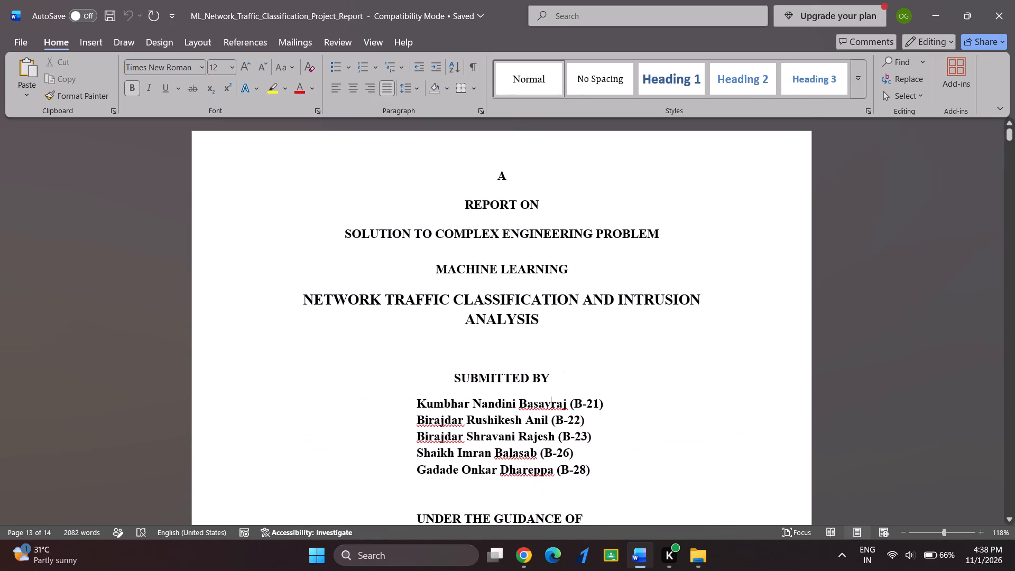
Lower the display brightness slightly in the system quick settings and return to the report.
click(947, 565)
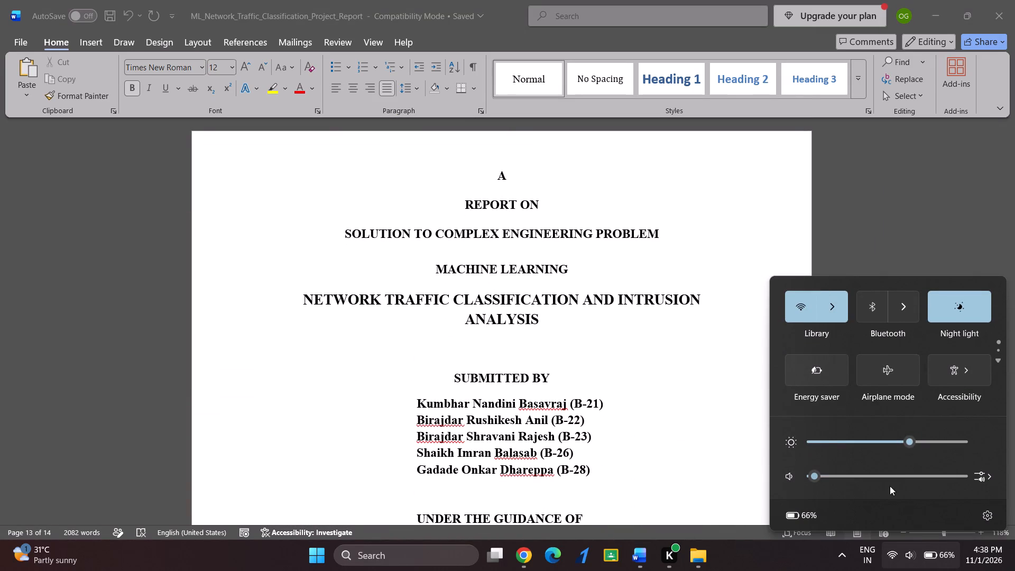
click(872, 431)
drag(872, 431, 884, 431)
click(879, 261)
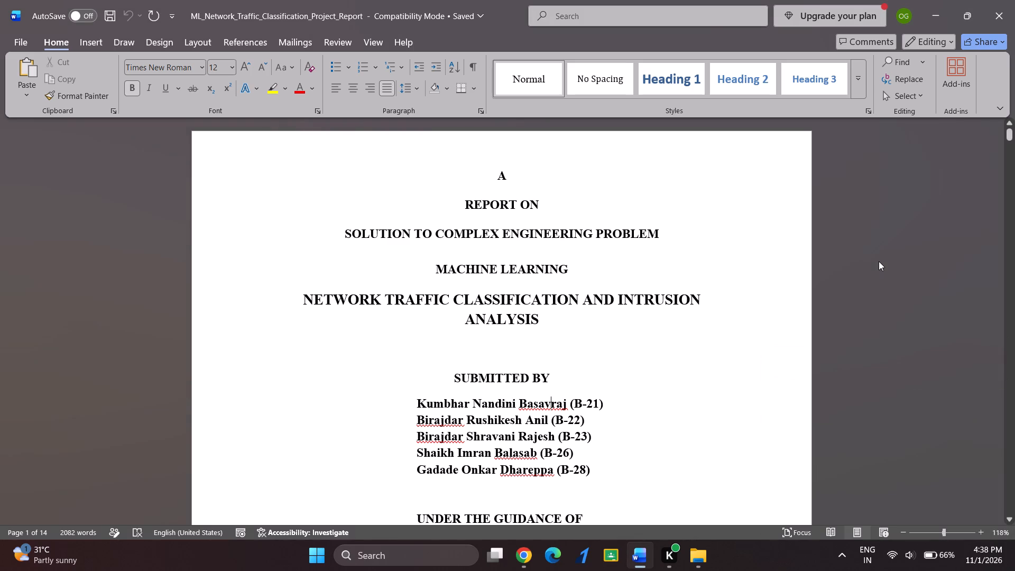
Look through the title page and the abstract page up to the start of the Introduction.
scroll(771, 486, up, 4)
scroll(771, 486, down, 2)
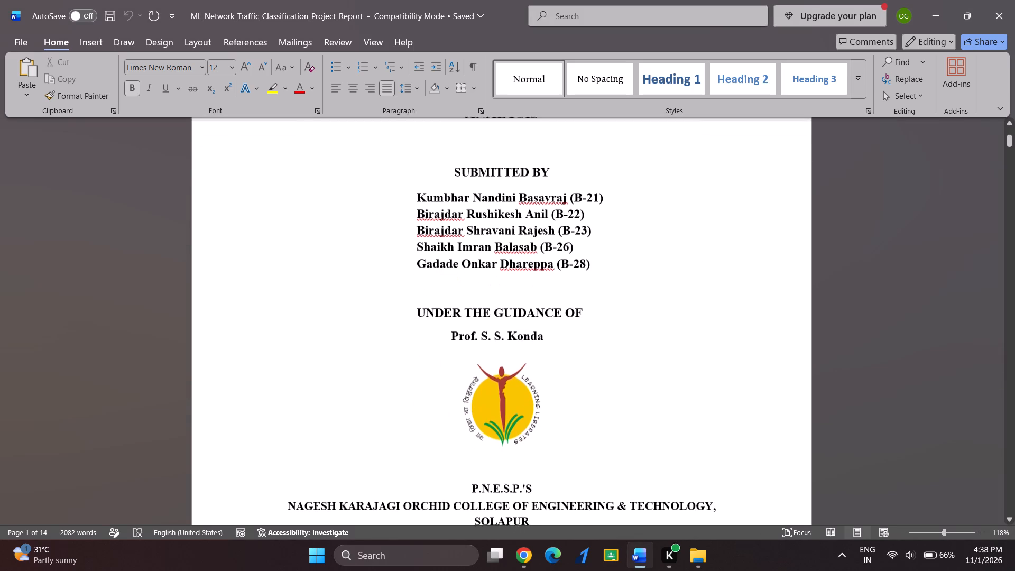
scroll(771, 486, down, 3)
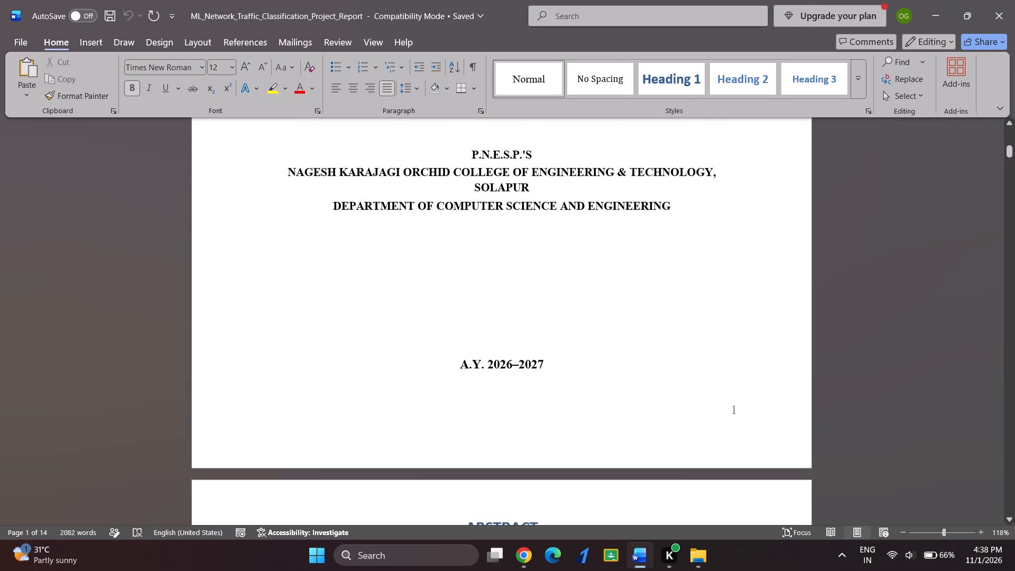
scroll(771, 486, down, 6)
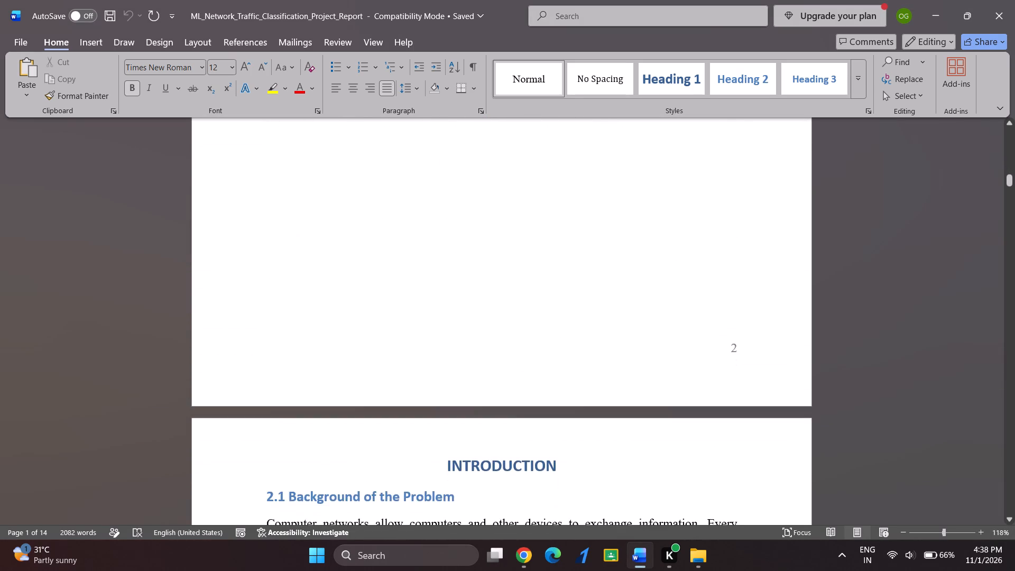
scroll(771, 486, down, 1)
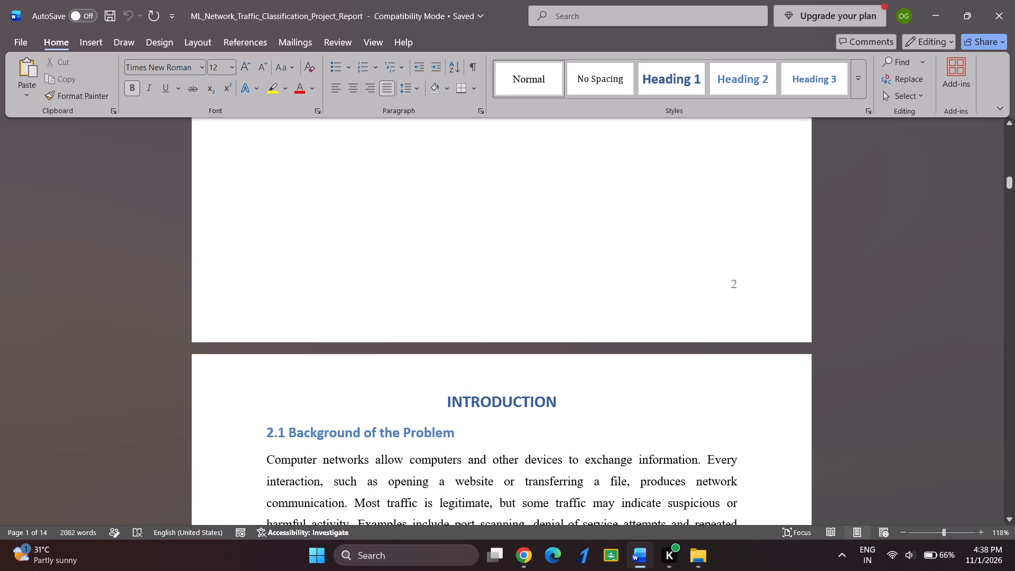
Read the Introduction sections and the Problem Statement page, focusing on section 3.1 Engineering Problem.
click(709, 437)
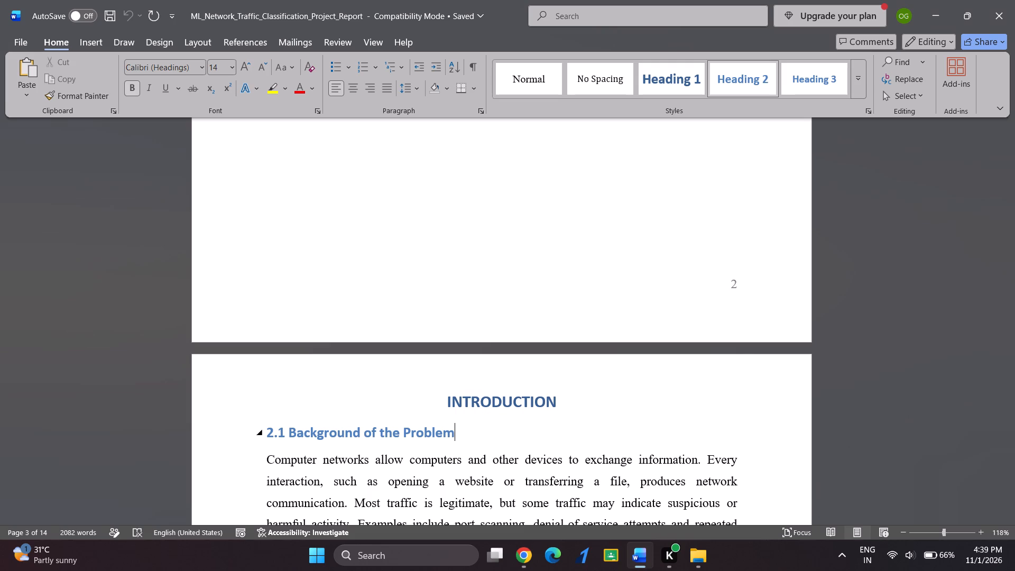
scroll(709, 437, down, 3)
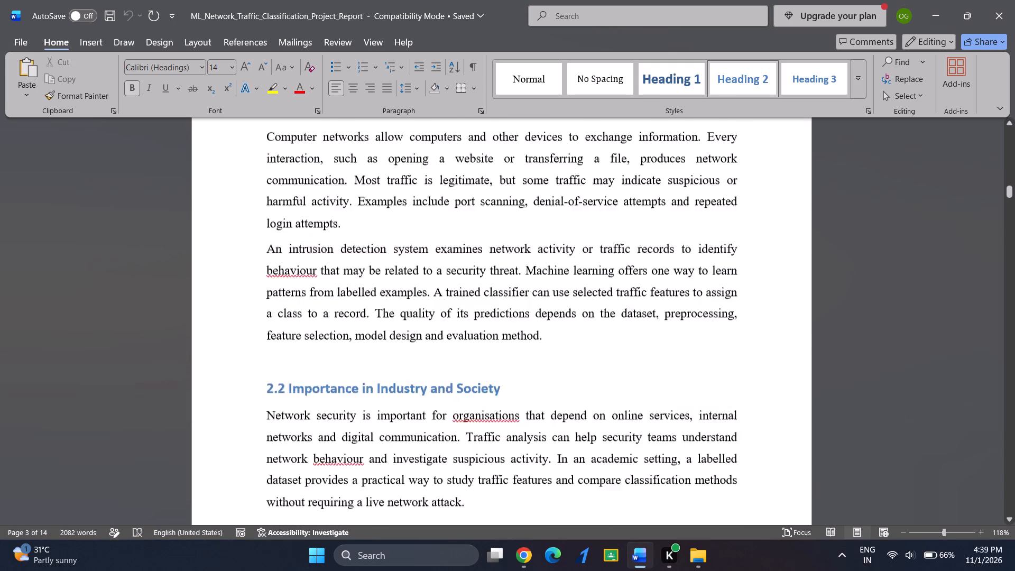
scroll(709, 437, down, 4)
scroll(709, 437, up, 2)
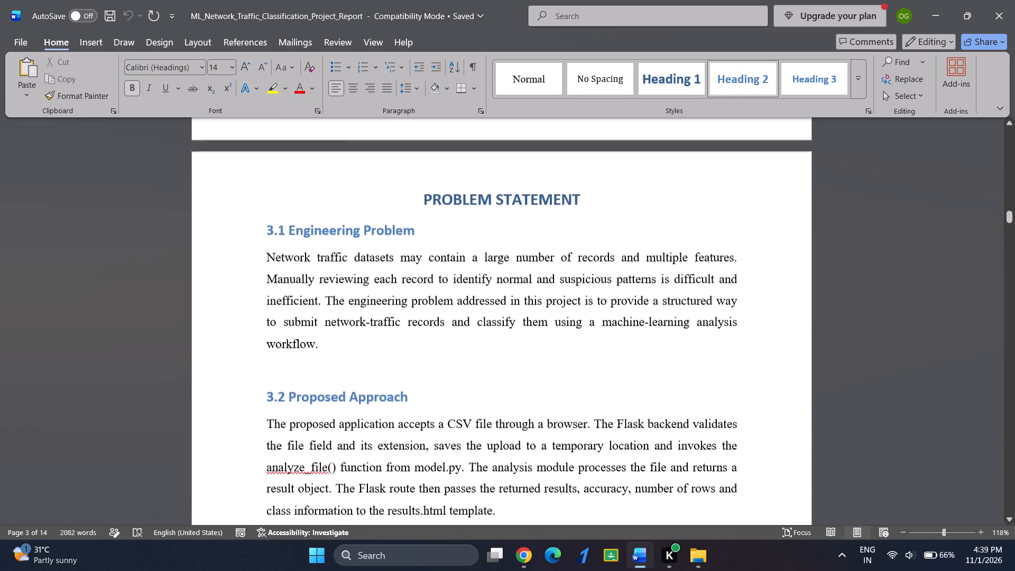
scroll(709, 437, up, 1)
click(675, 378)
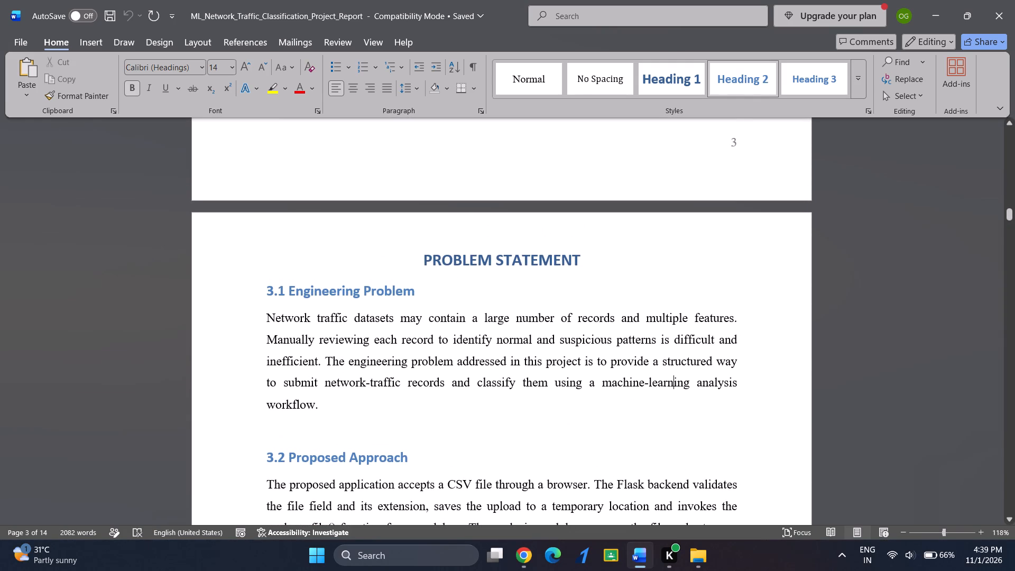
click(586, 436)
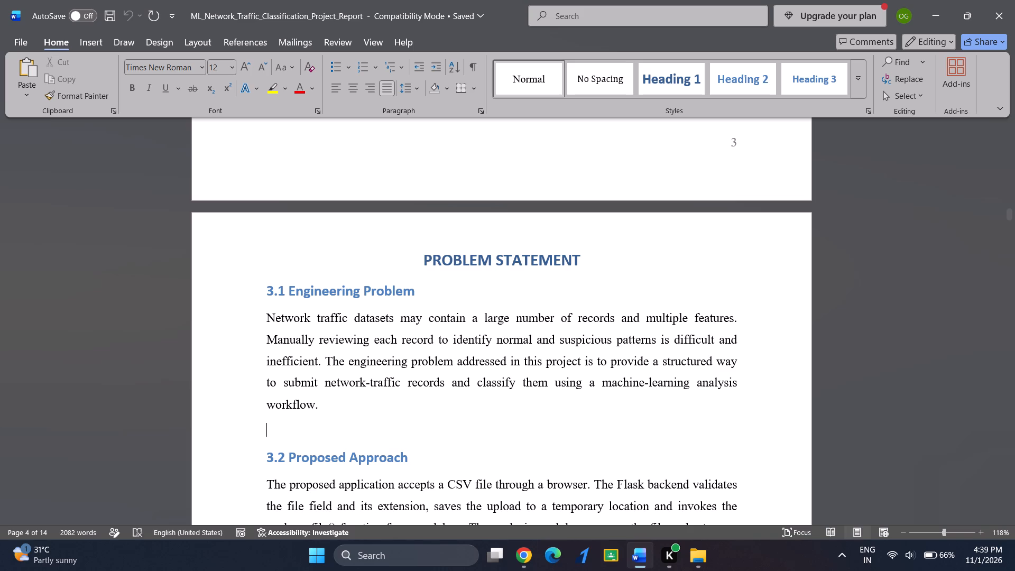
Examine the Dataset Description and the upload and error handling sections, and return to the title page.
scroll(586, 436, down, 4)
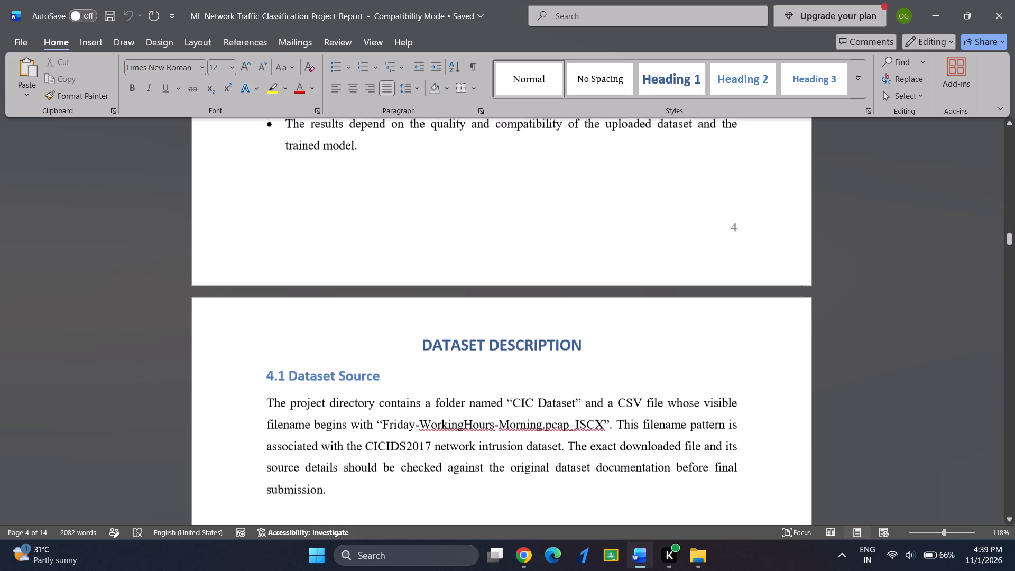
scroll(586, 436, down, 3)
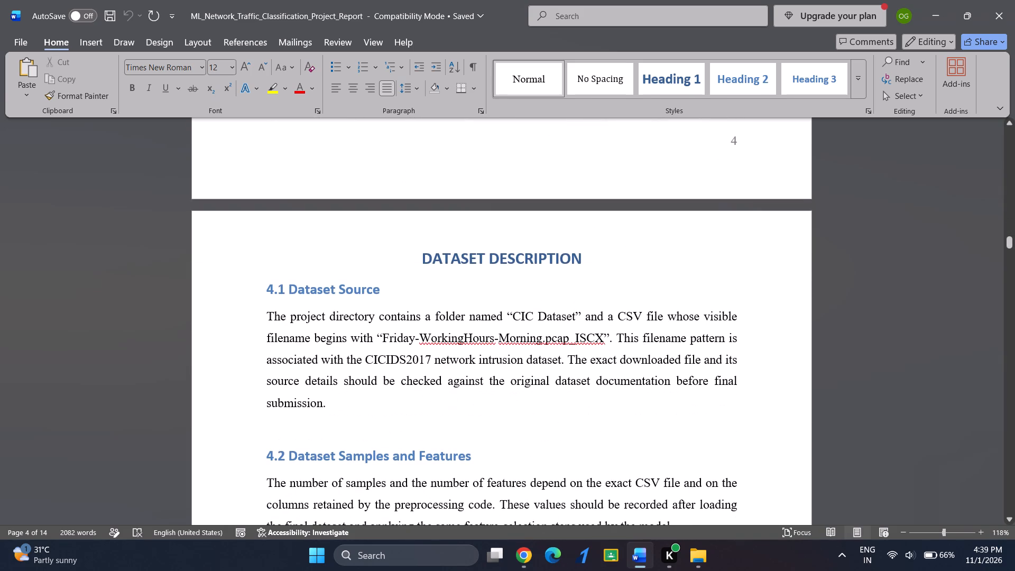
scroll(586, 436, down, 3)
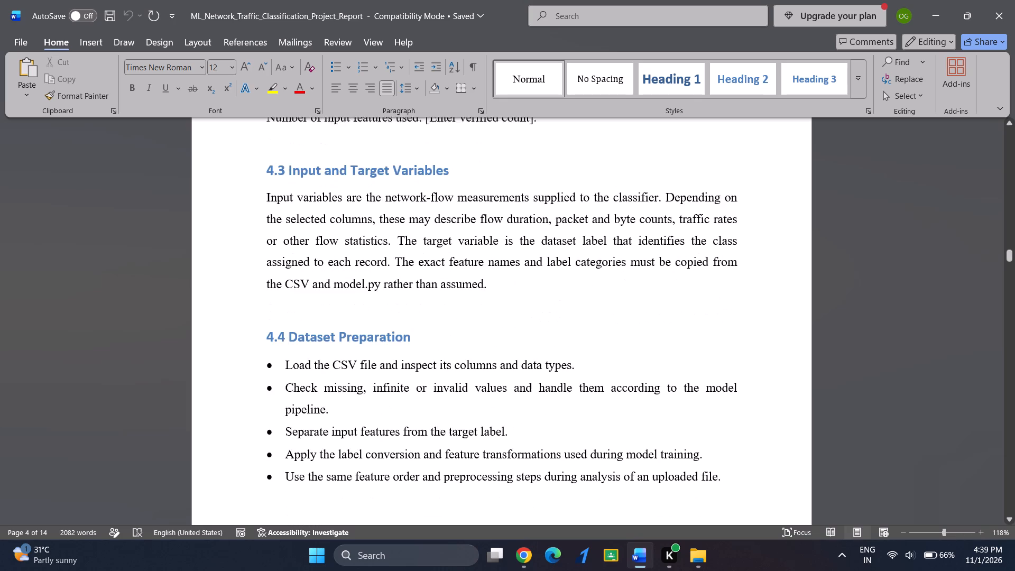
scroll(586, 436, down, 12)
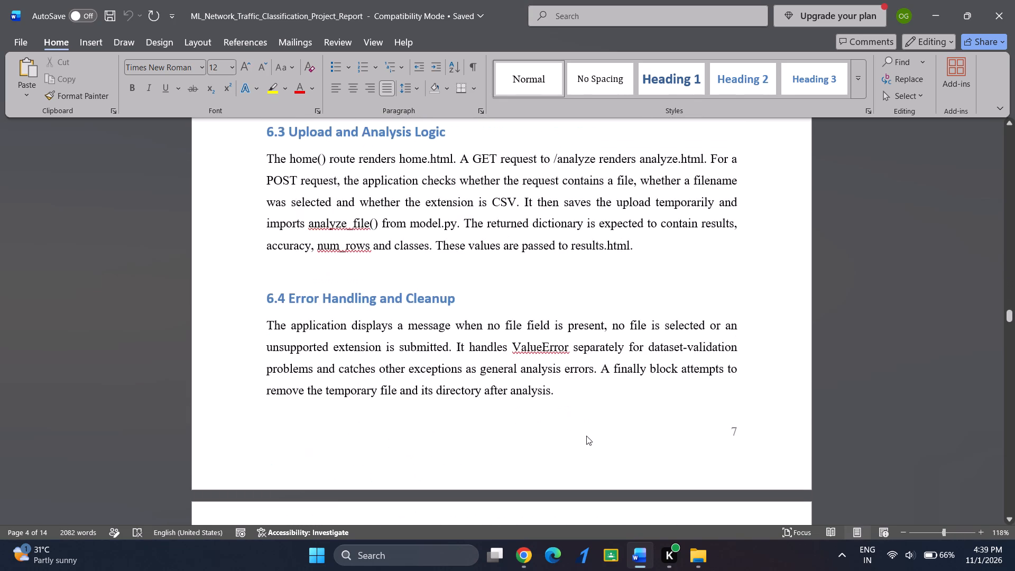
scroll(586, 436, down, 6)
scroll(586, 436, up, 19)
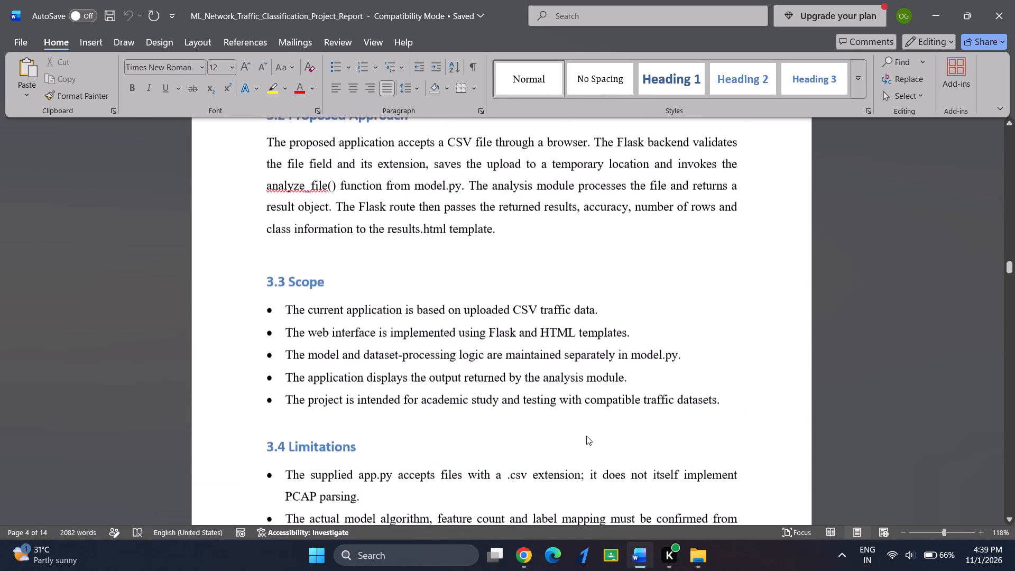
scroll(586, 436, up, 9)
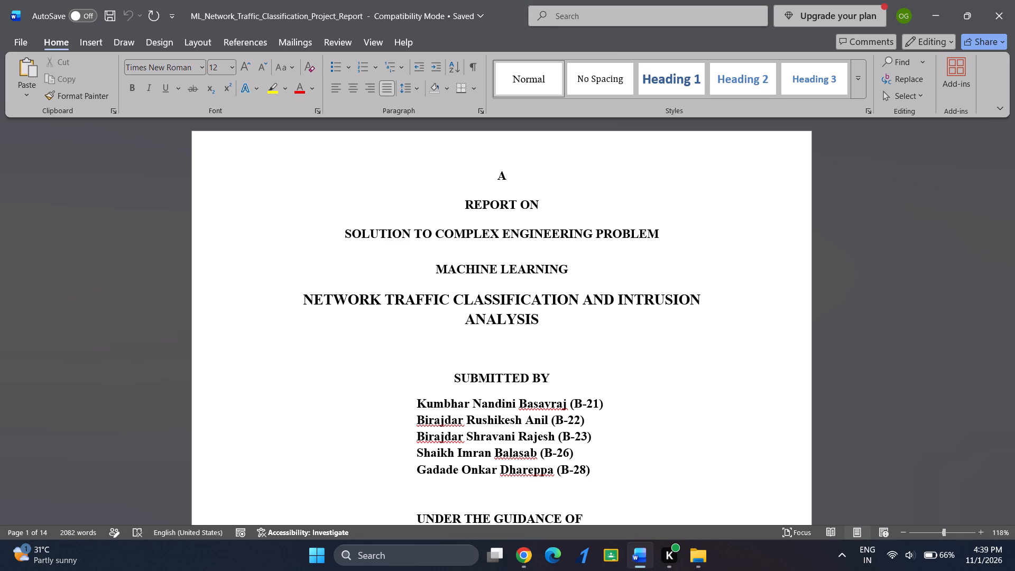
Check the title page's guidance, college name and department lines, highlighting the text while reading.
scroll(586, 436, down, 1)
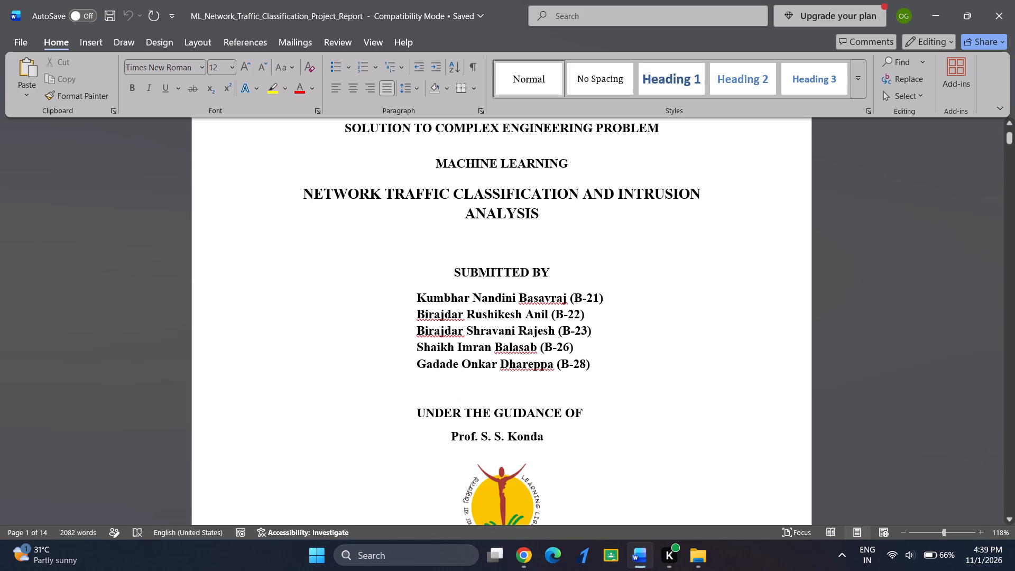
click(568, 435)
drag(559, 436, 528, 427)
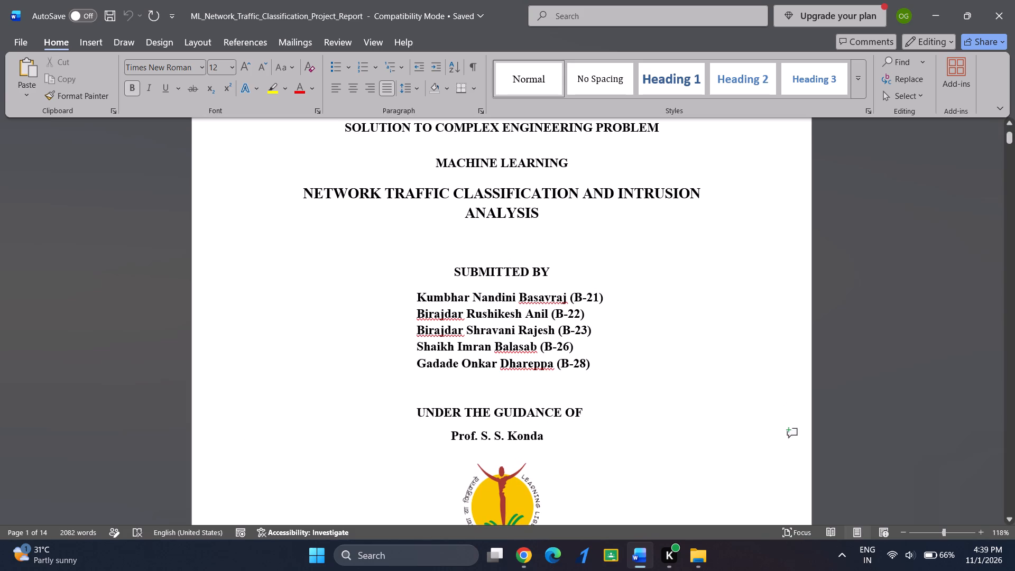
drag(528, 427, 440, 411)
click(440, 411)
scroll(440, 411, down, 1)
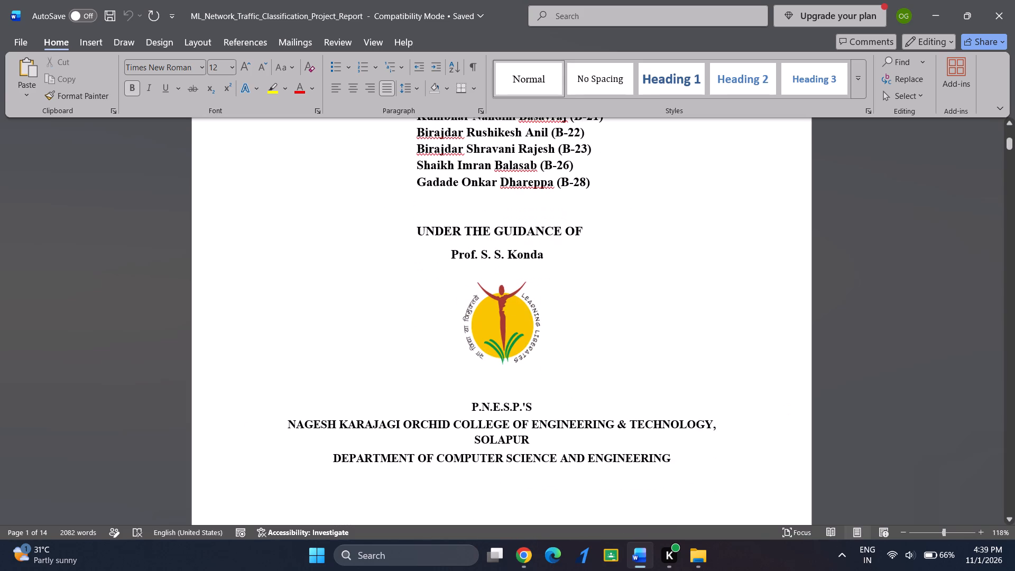
scroll(440, 411, down, 1)
drag(282, 422, 407, 440)
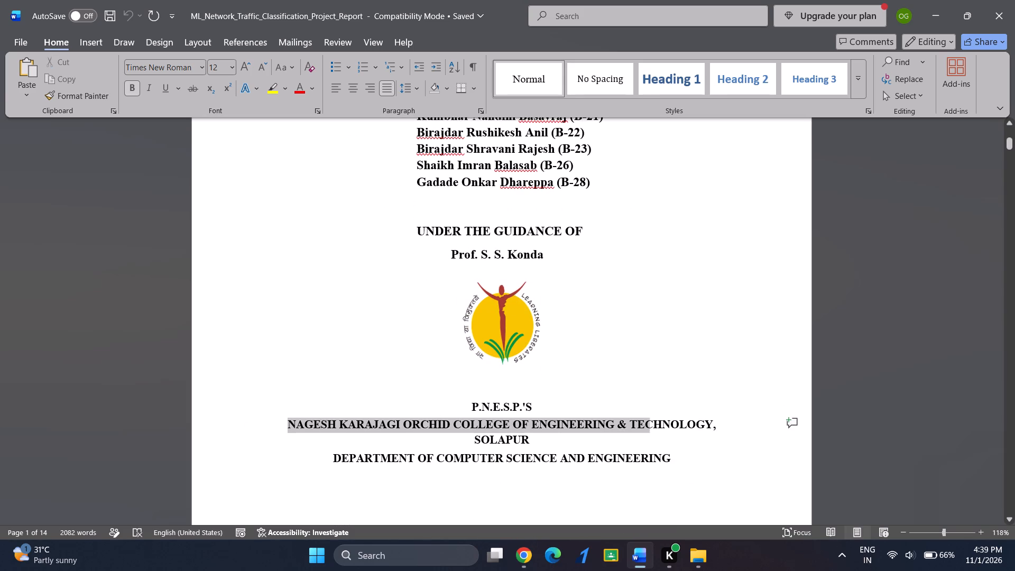
drag(407, 440, 645, 461)
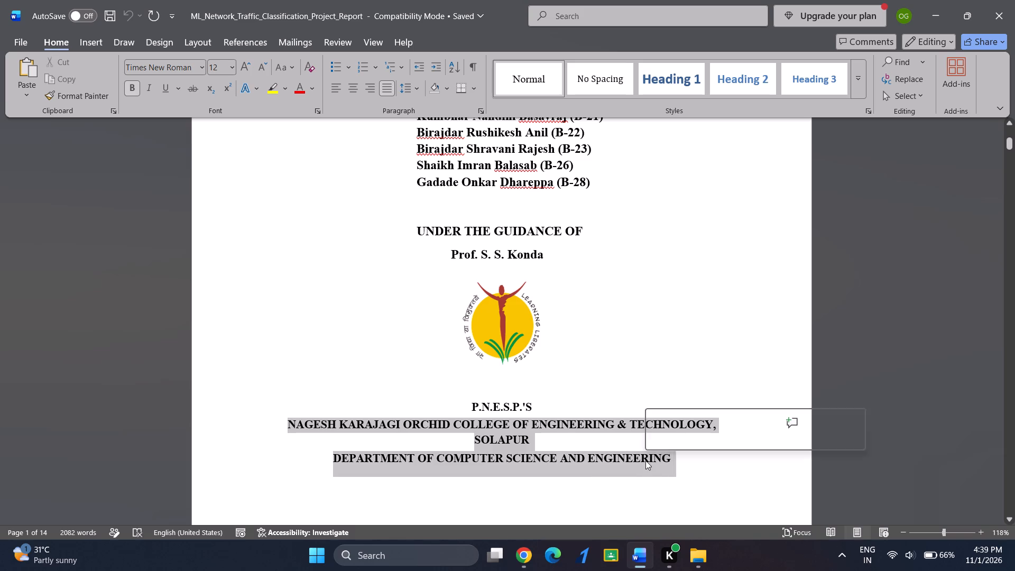
click(645, 461)
drag(686, 462, 445, 449)
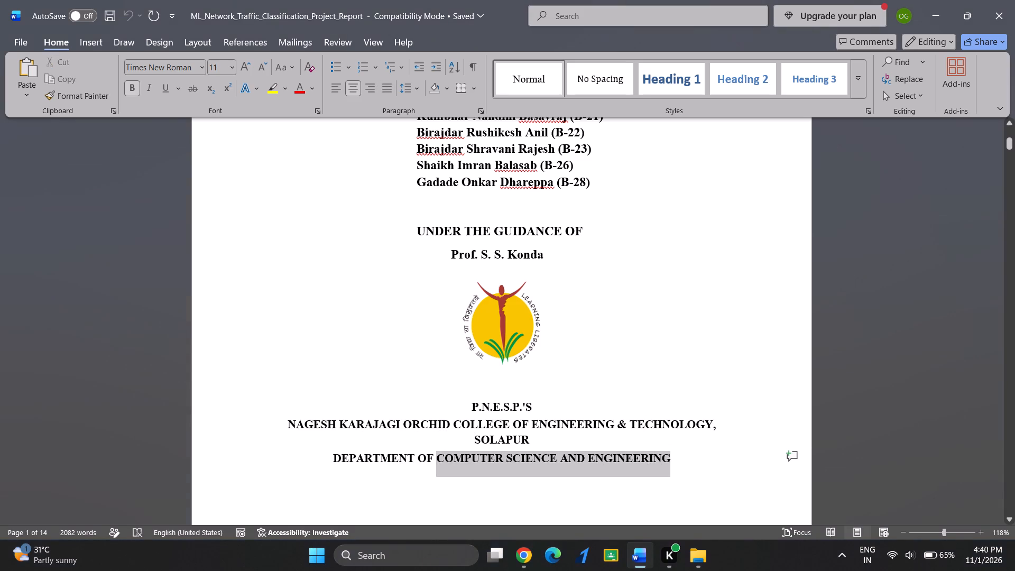
drag(445, 449, 301, 424)
click(301, 424)
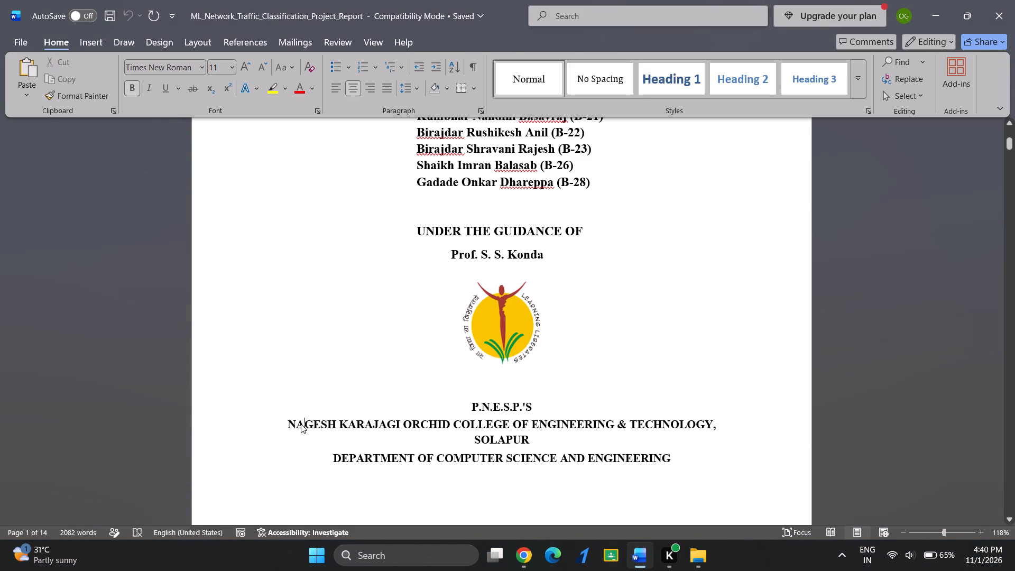
drag(285, 420, 637, 470)
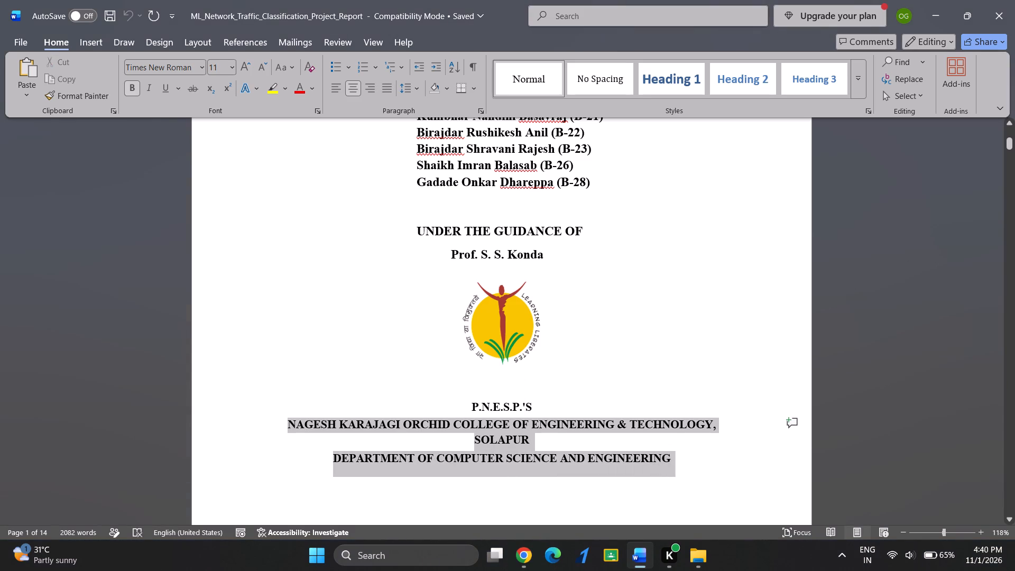
drag(637, 470, 653, 469)
click(653, 469)
Read through the Abstract page and its keywords, highlighting passages of the paragraph while reading.
scroll(653, 469, down, 1)
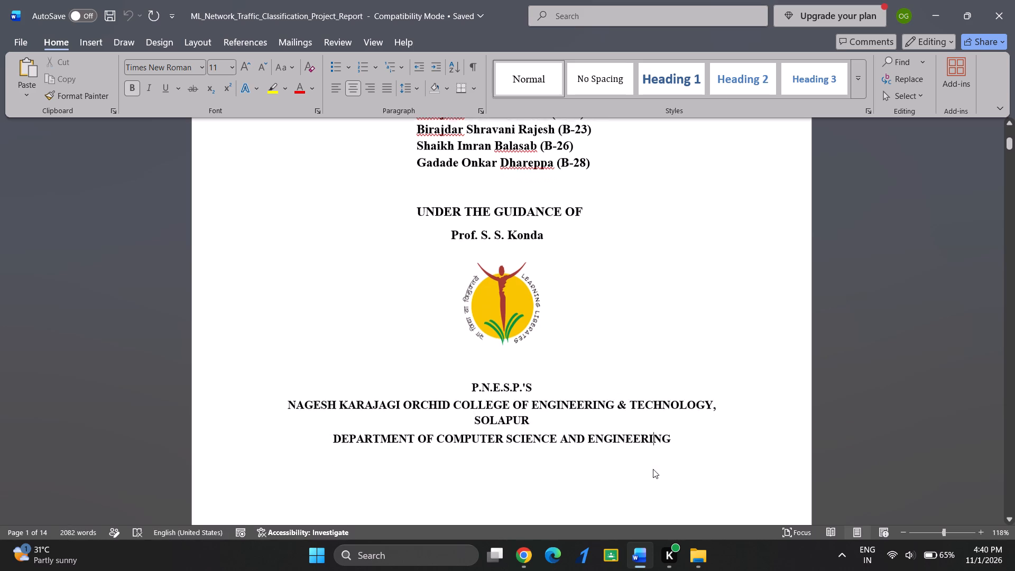
scroll(653, 469, down, 5)
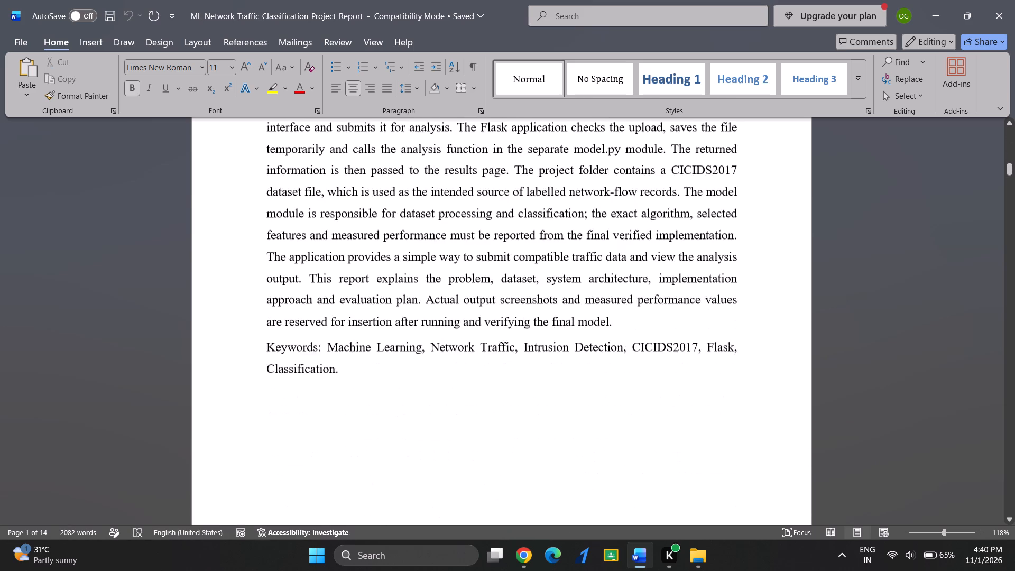
scroll(653, 469, down, 1)
scroll(653, 469, up, 4)
click(515, 374)
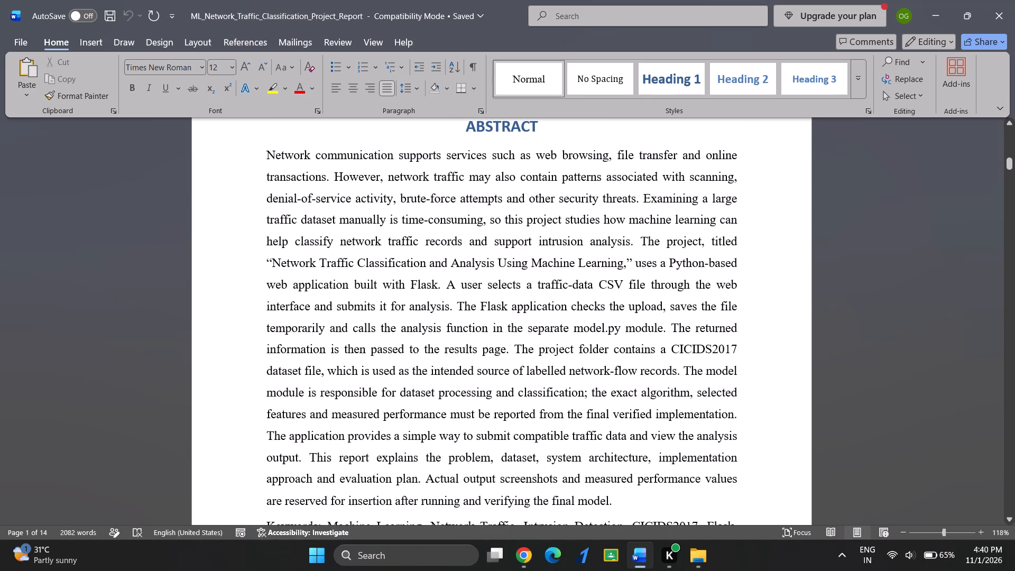
drag(396, 300, 465, 386)
click(465, 386)
scroll(465, 386, down, 1)
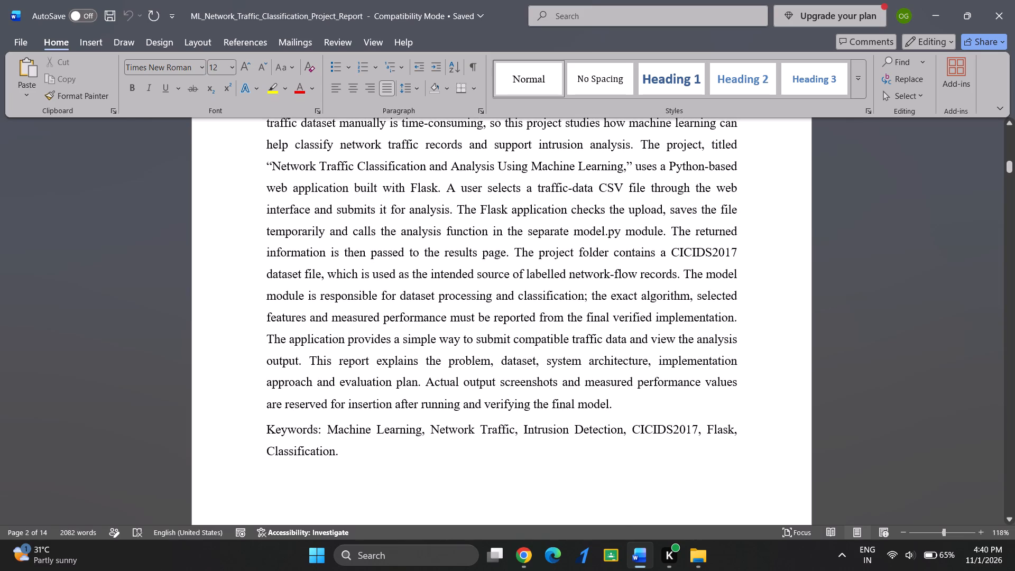
drag(629, 404, 465, 355)
click(465, 355)
scroll(465, 355, up, 1)
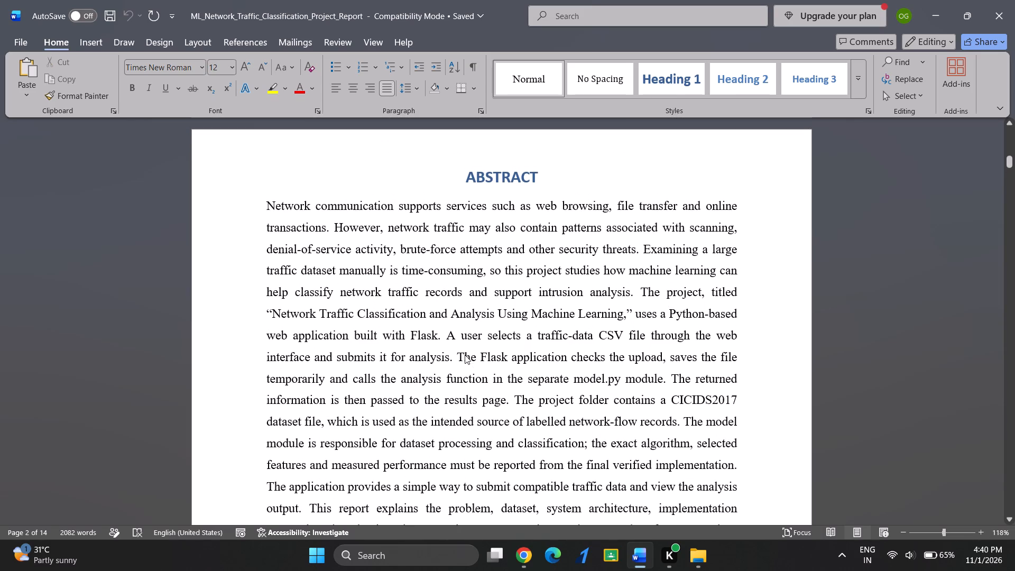
drag(267, 202, 343, 251)
click(343, 251)
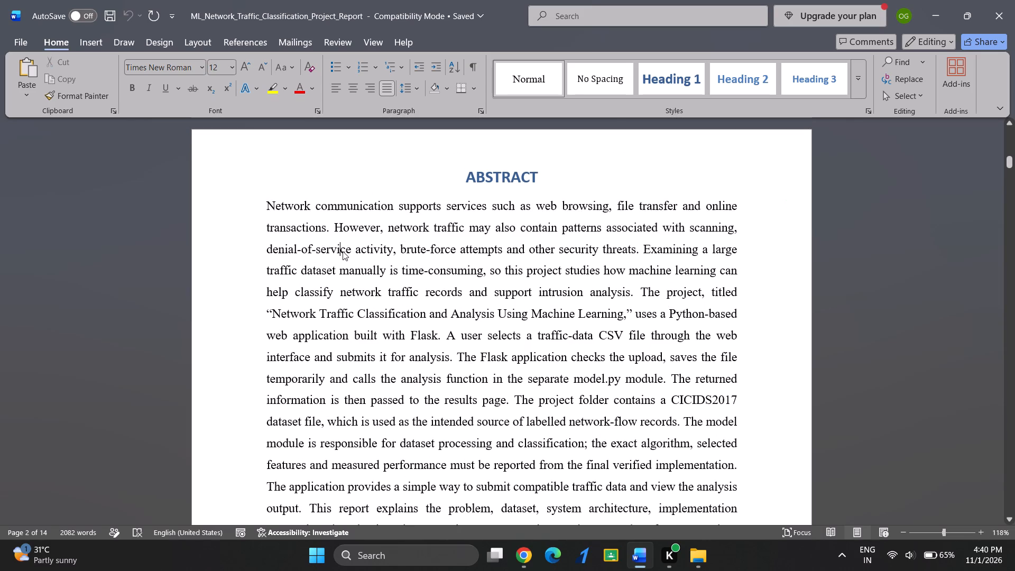
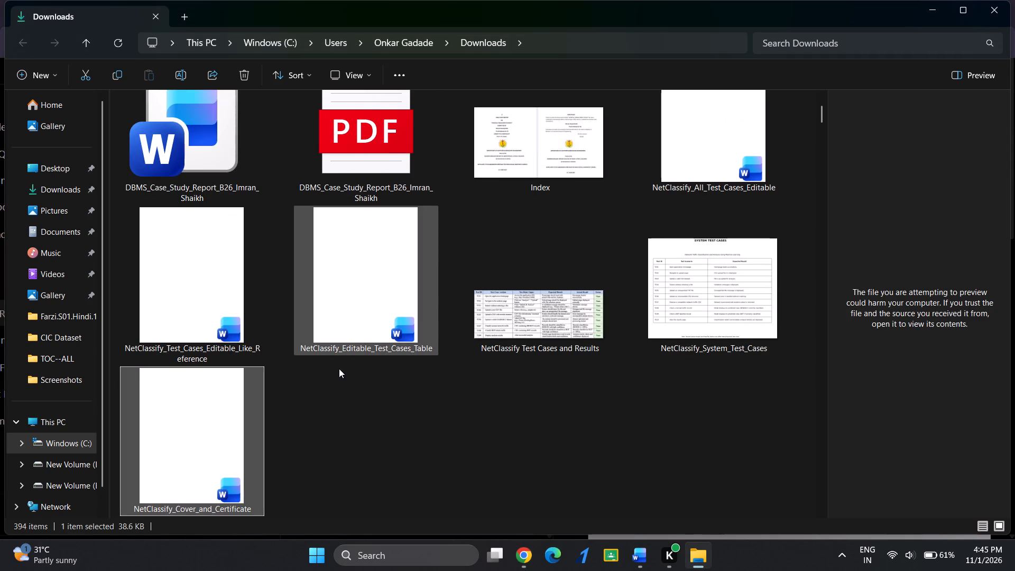
double_click(248, 410)
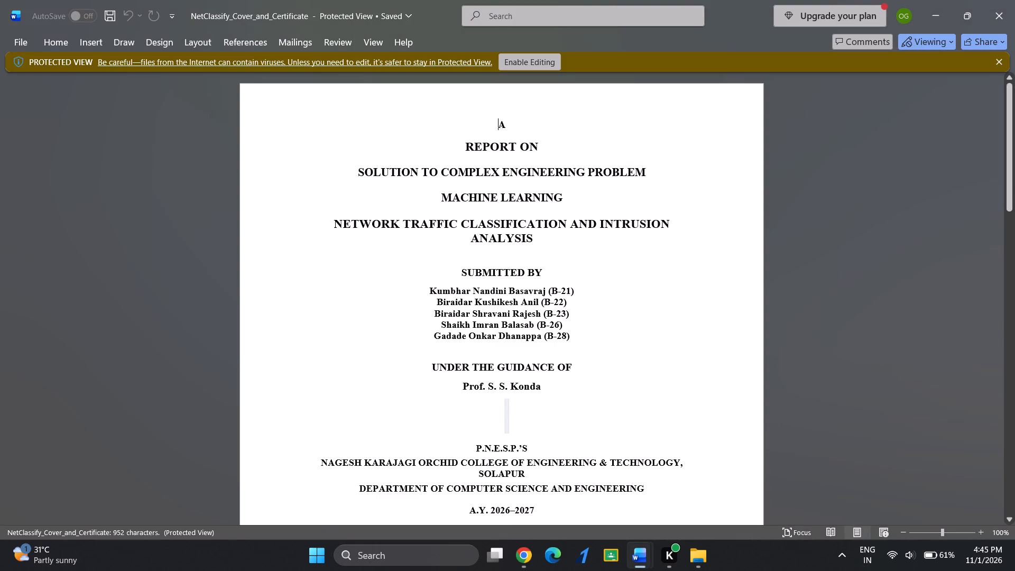
click(516, 62)
Correct the last listed student's final name to "Dhareppa" in the cover page's Submitted By list.
scroll(520, 249, down, 1)
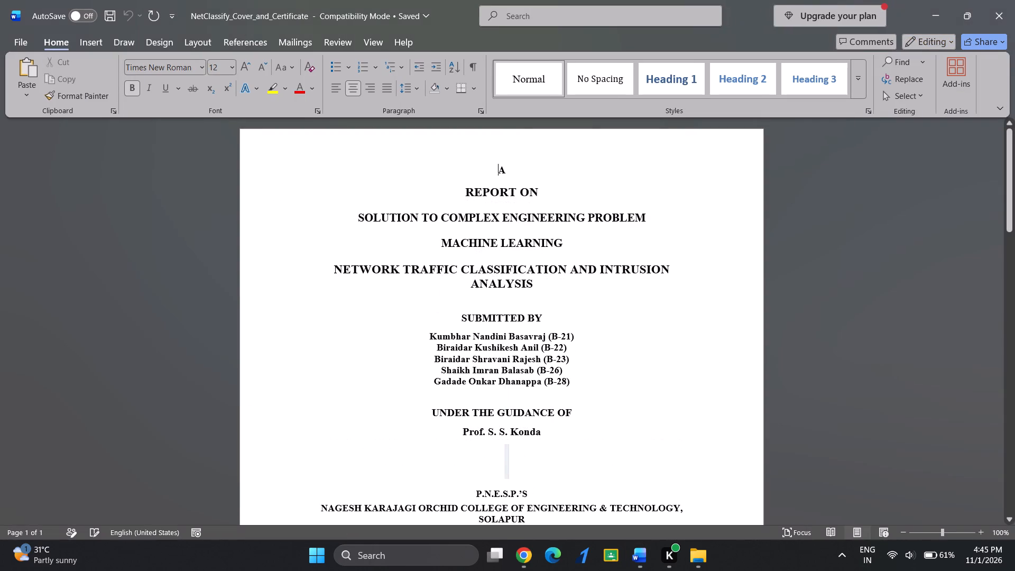
scroll(520, 249, down, 1)
scroll(524, 355, down, 1)
scroll(524, 355, up, 5)
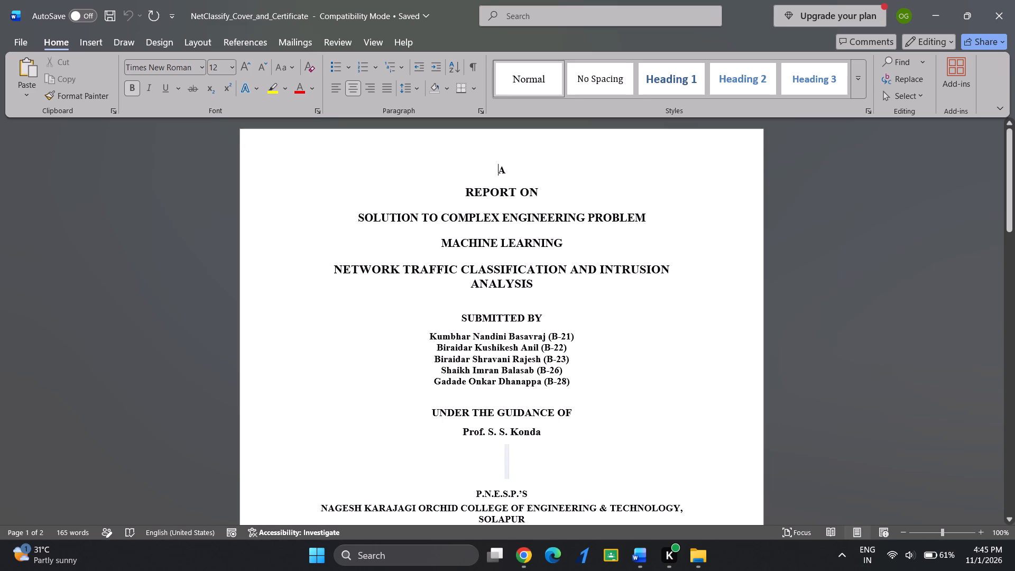
click(523, 381)
key(BackSpace)
key(r)
key(Right)
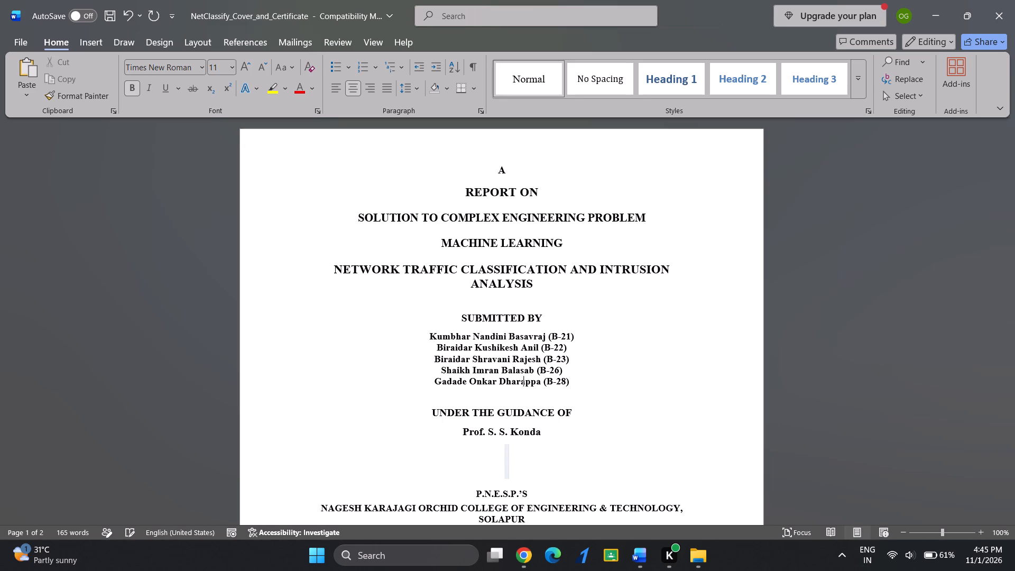
key(BackSpace)
key(e)
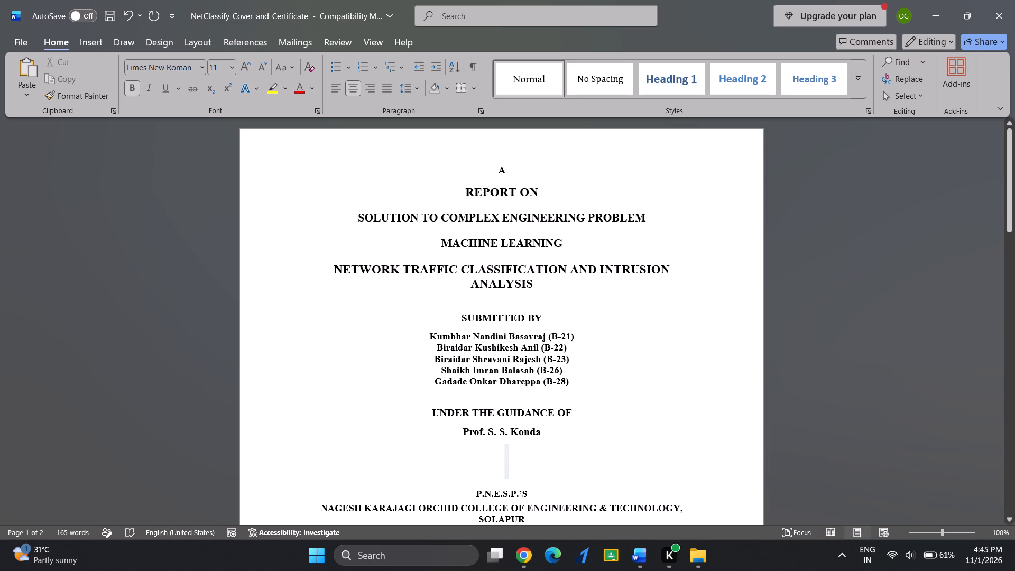
Review the layout and text of the generated cover page and certificate page.
scroll(484, 381, down, 6)
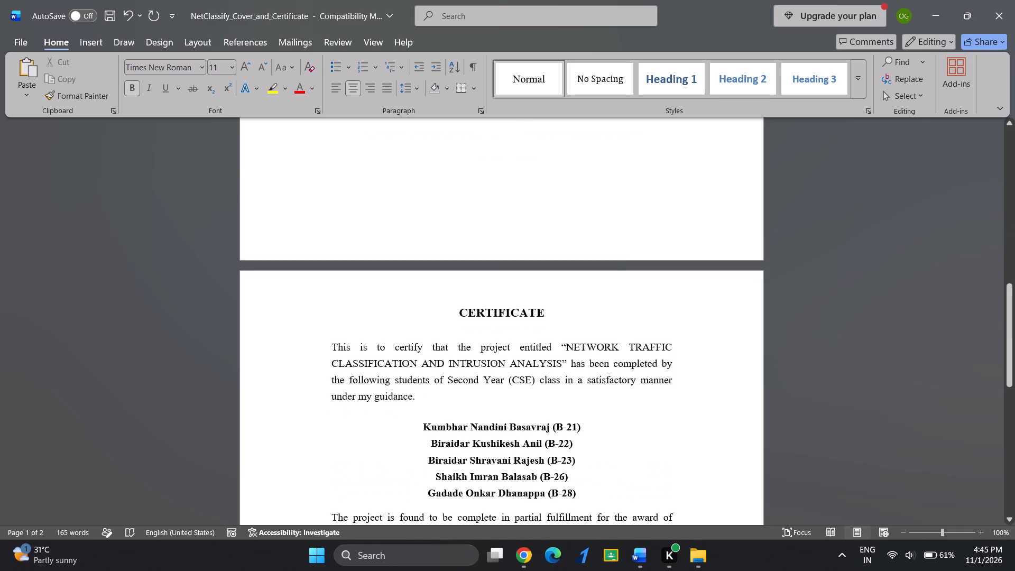
scroll(484, 381, down, 4)
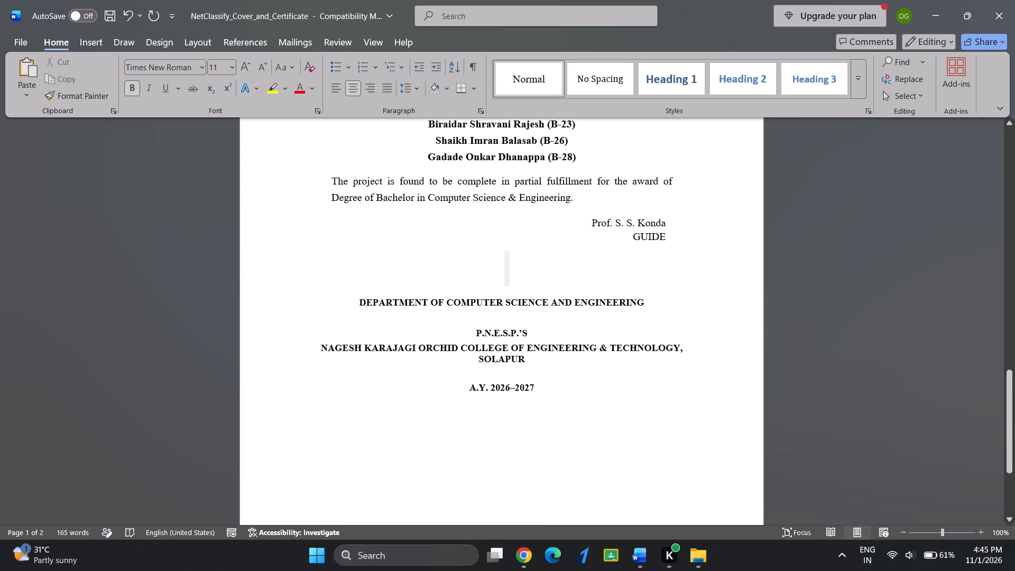
click(531, 391)
scroll(502, 343, up, 5)
scroll(502, 343, down, 1)
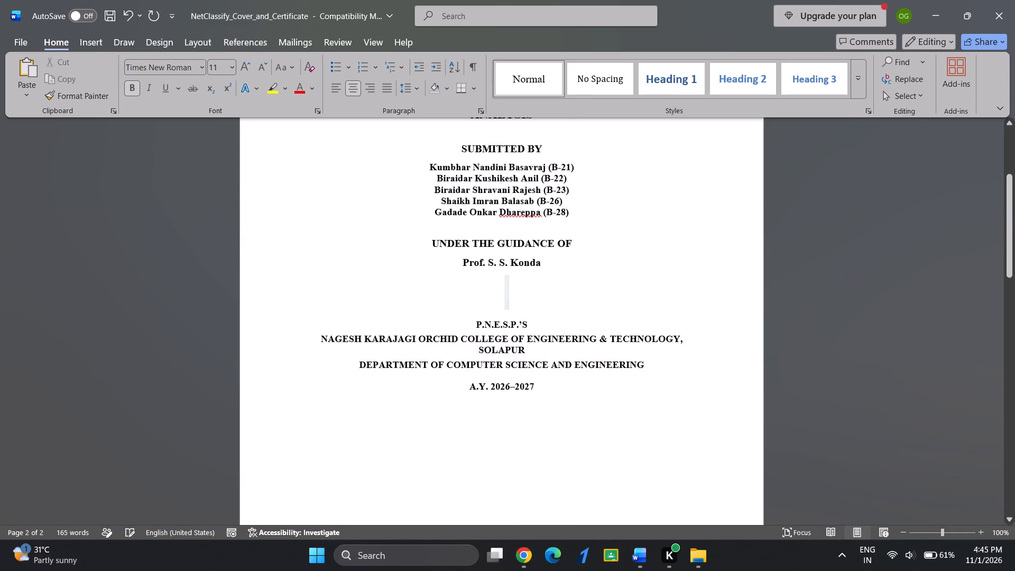
scroll(502, 343, down, 3)
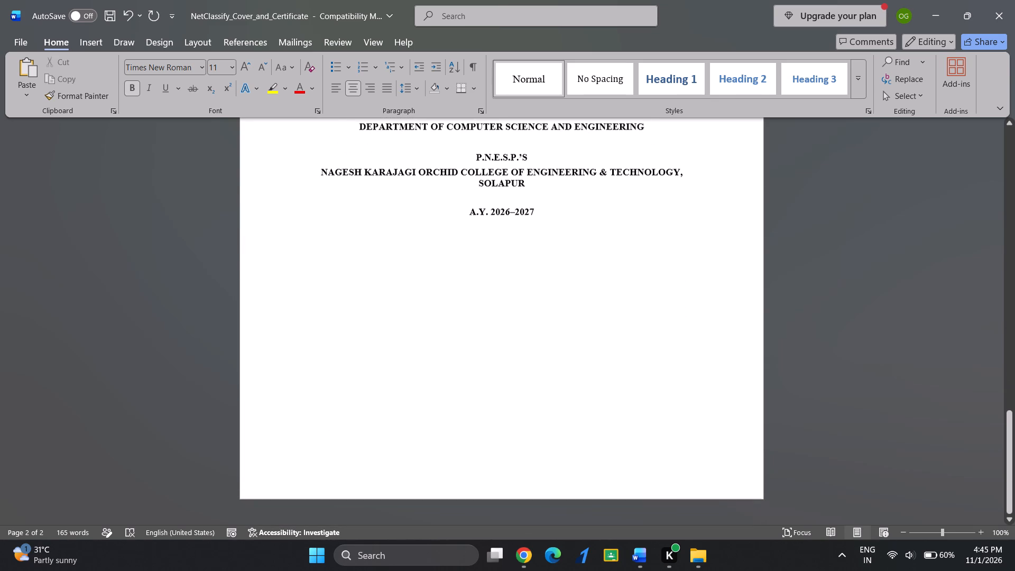
scroll(502, 343, up, 9)
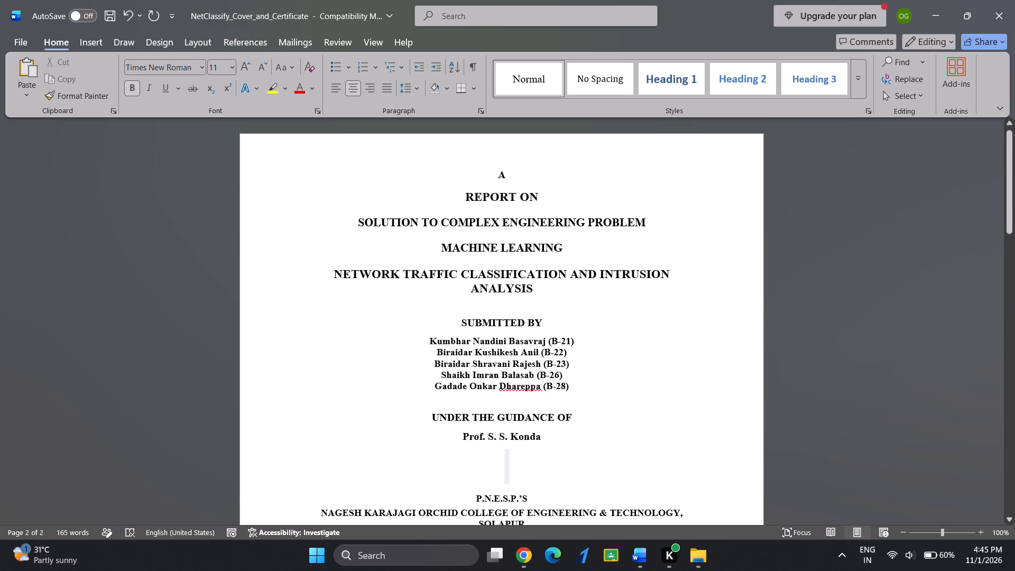
scroll(502, 343, up, 1)
scroll(483, 418, down, 11)
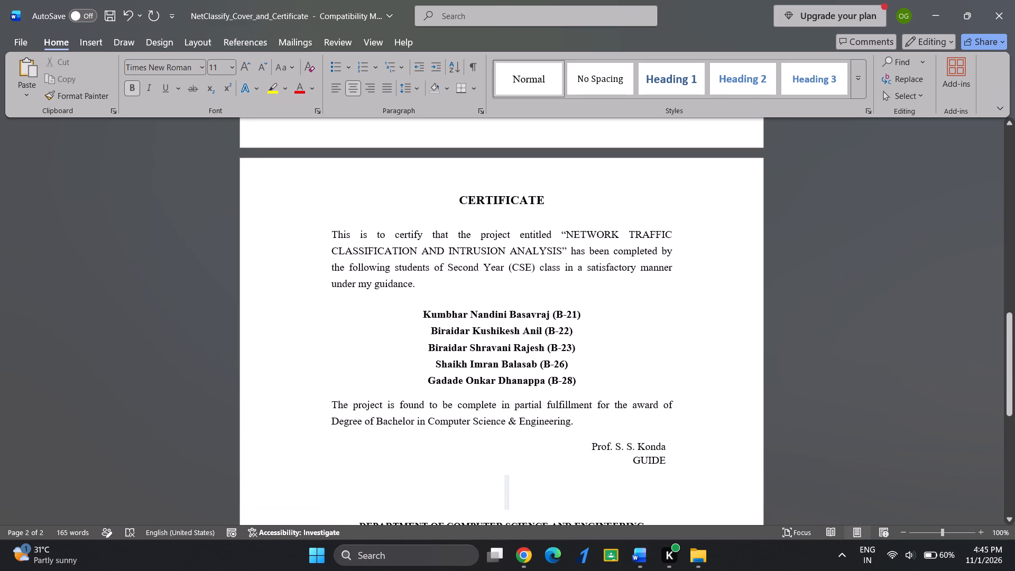
scroll(498, 438, down, 1)
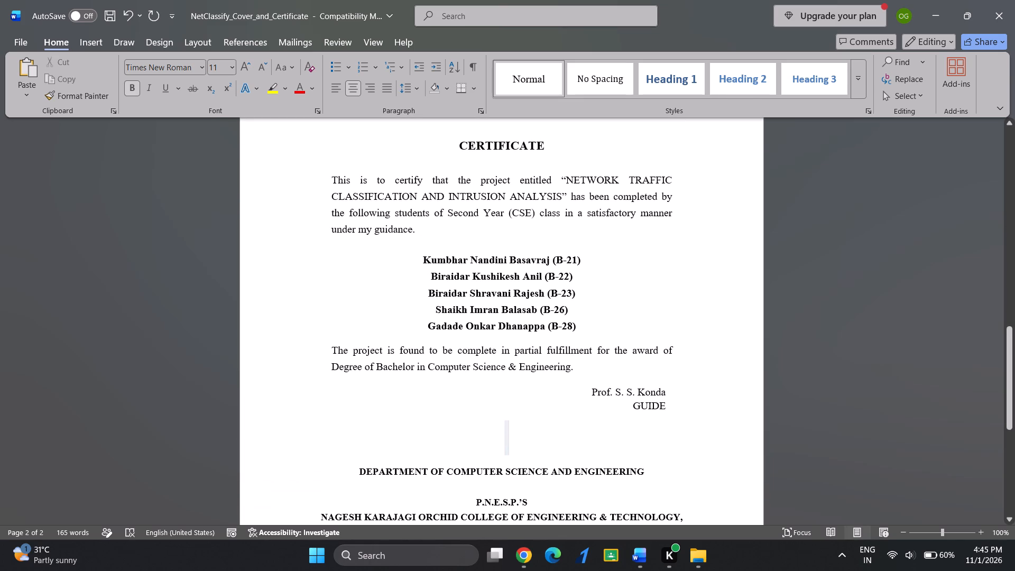
drag(453, 141, 598, 391)
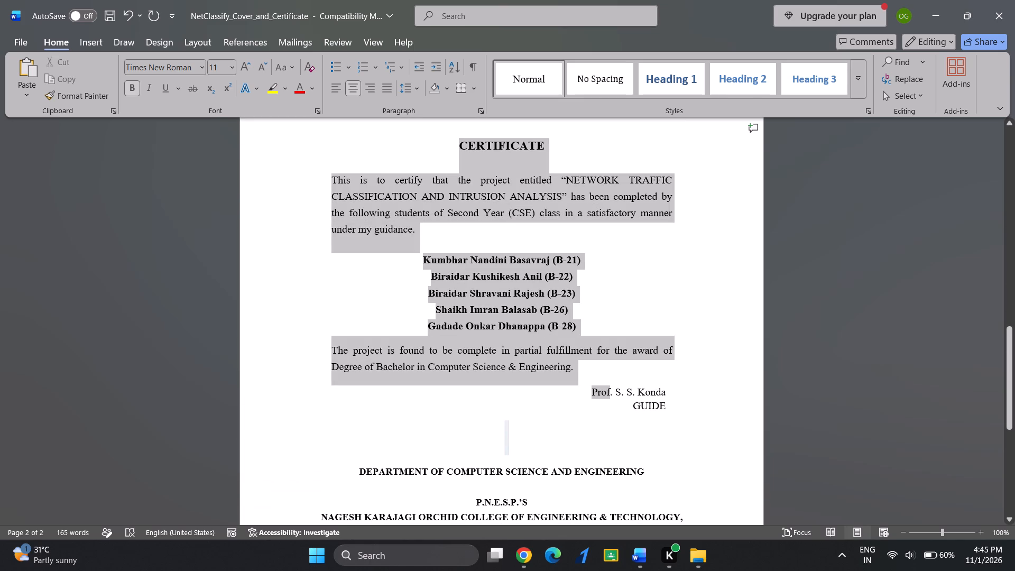
drag(598, 391, 599, 391)
click(599, 391)
Correct the last listed student's final name to "Dhareppa" in the certificate's student list.
click(523, 328)
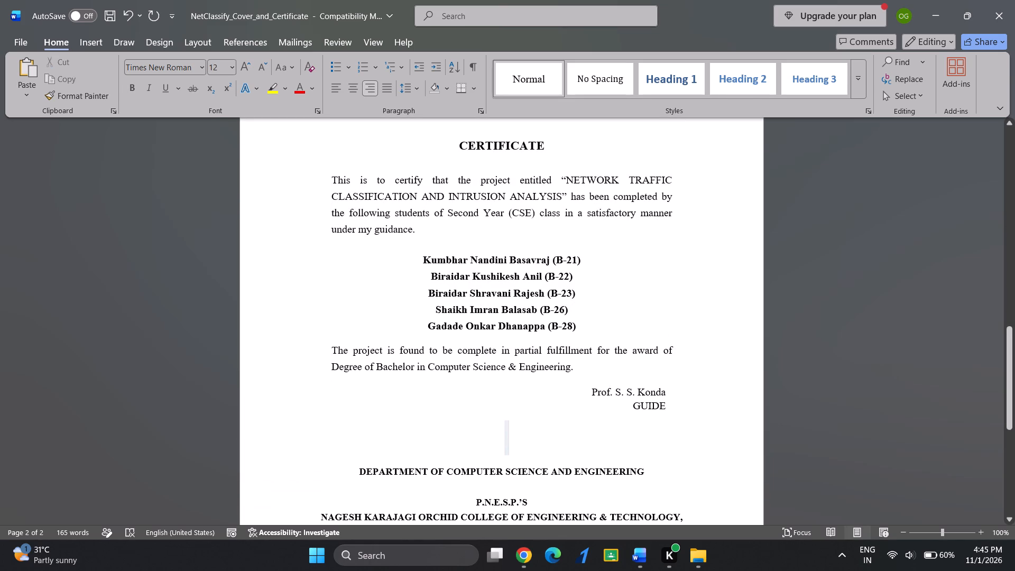
key(BackSpace)
key(r)
key(Right)
key(e)
key(BackSpace)
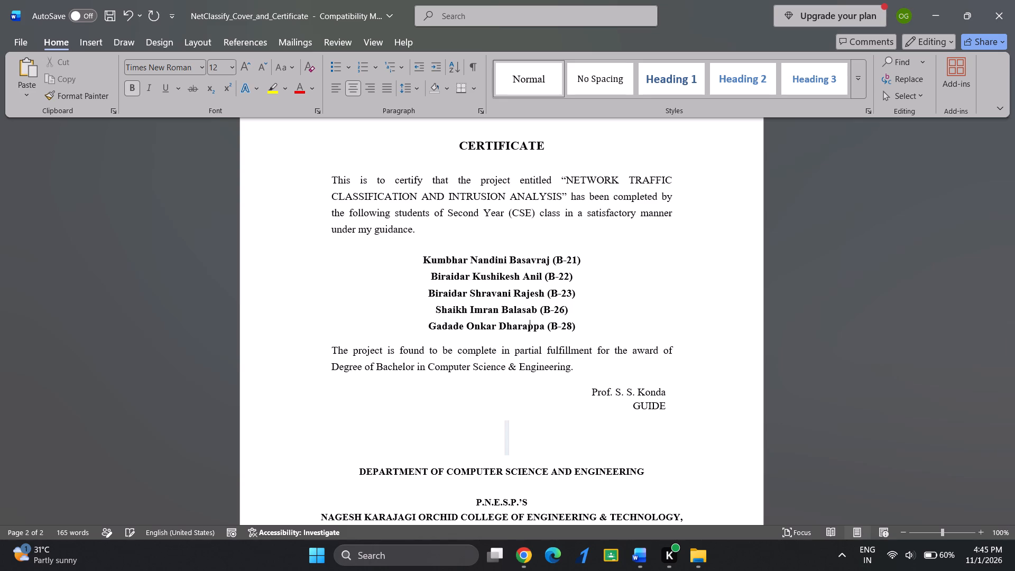
key(BackSpace)
key(e)
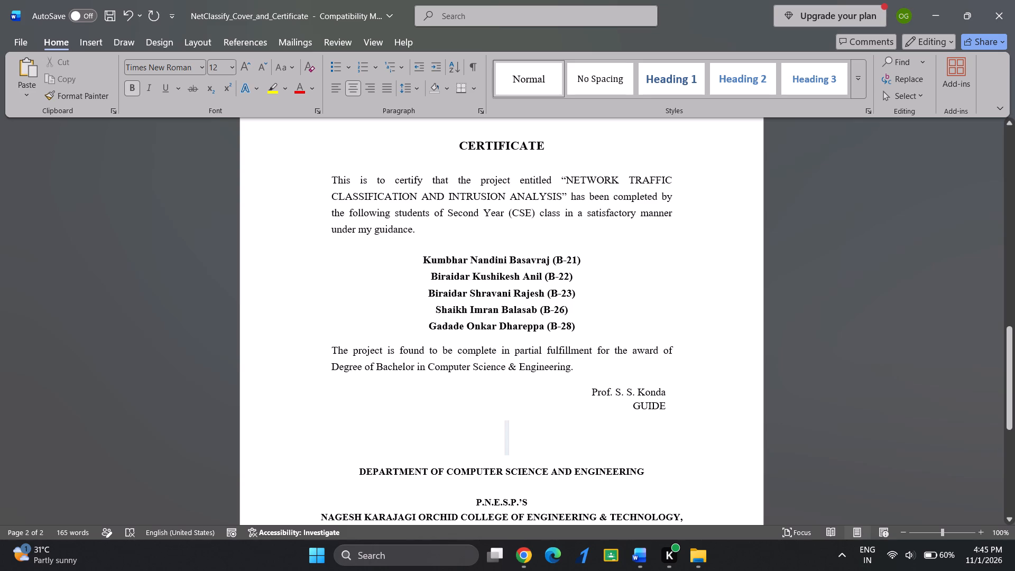
click(503, 356)
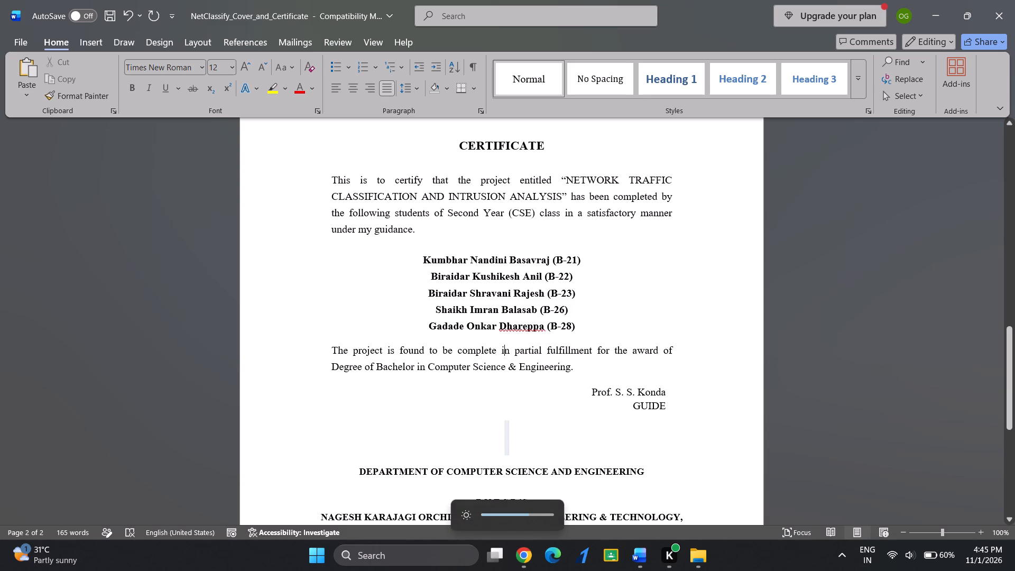
Switch to the ML_Network_Traffic_Classification_Project_Report document and examine its cover page's names, logo and layout for comparison.
scroll(511, 336, down, 1)
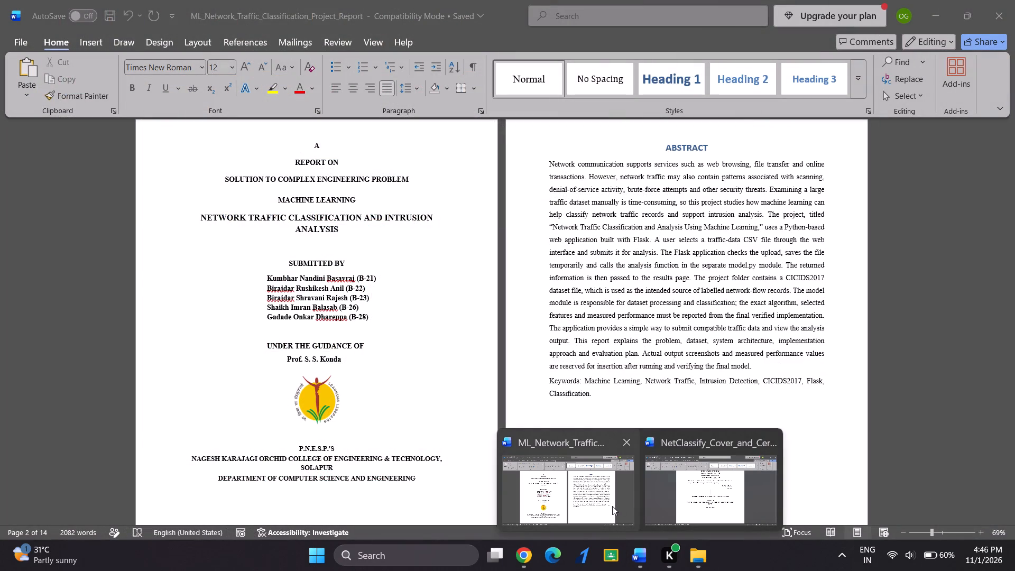
click(589, 502)
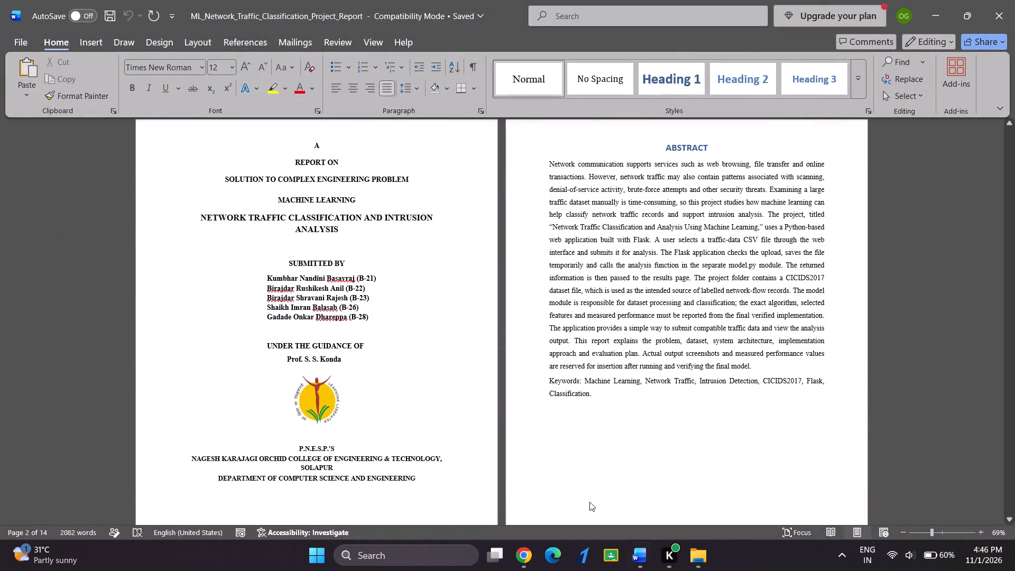
scroll(463, 389, up, 1)
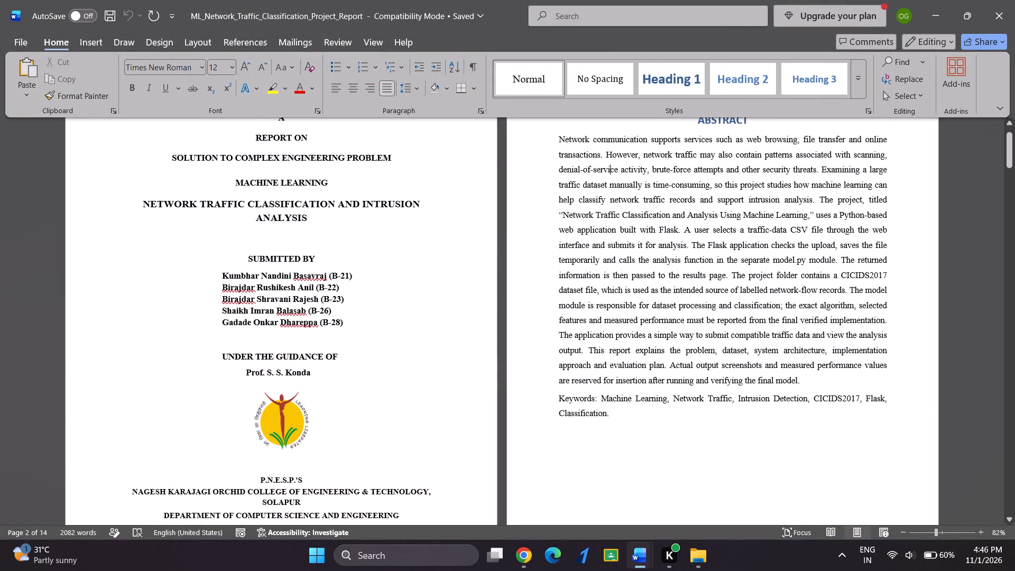
scroll(390, 331, up, 1)
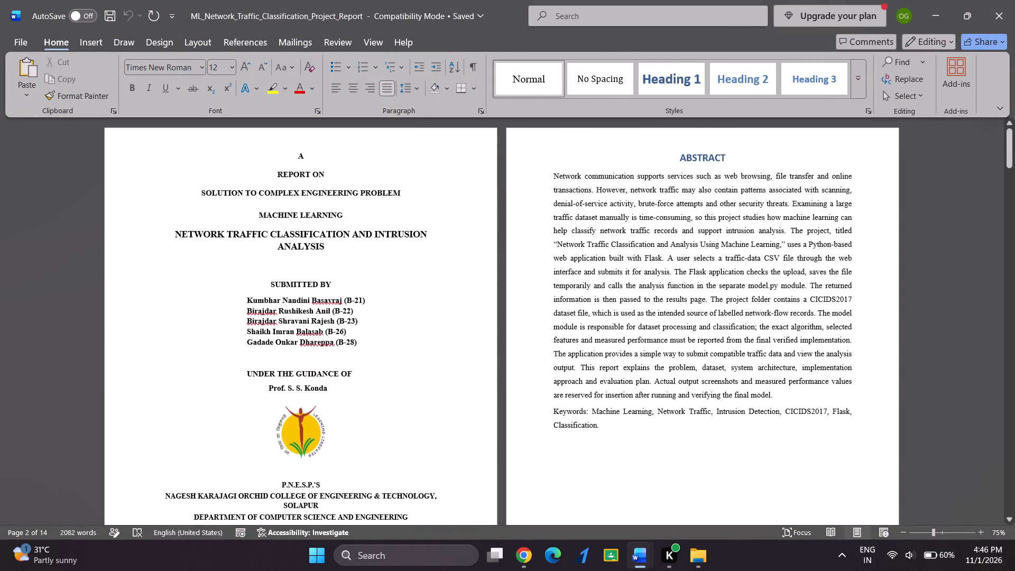
scroll(390, 331, down, 4)
scroll(390, 331, up, 3)
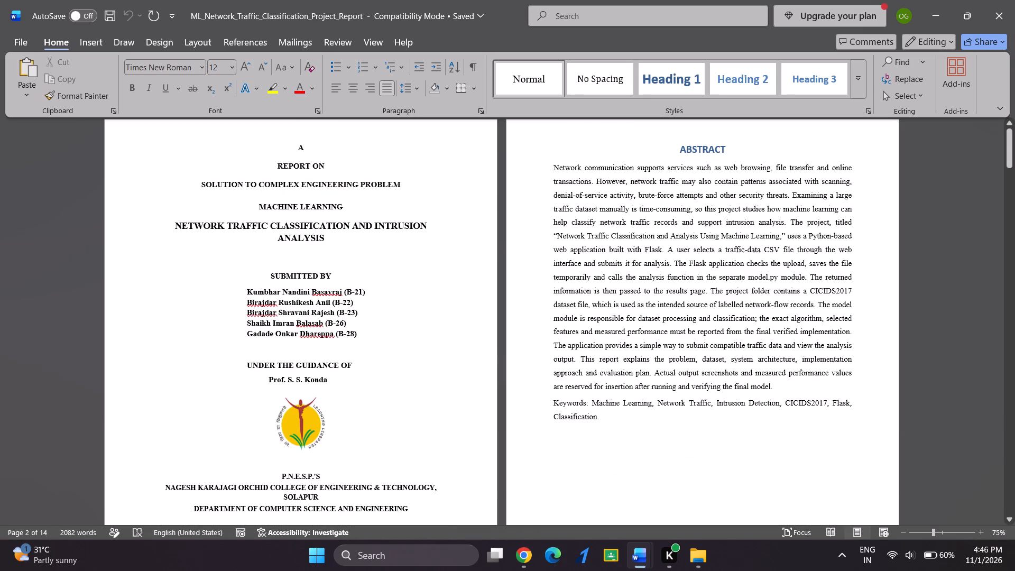
scroll(390, 331, down, 2)
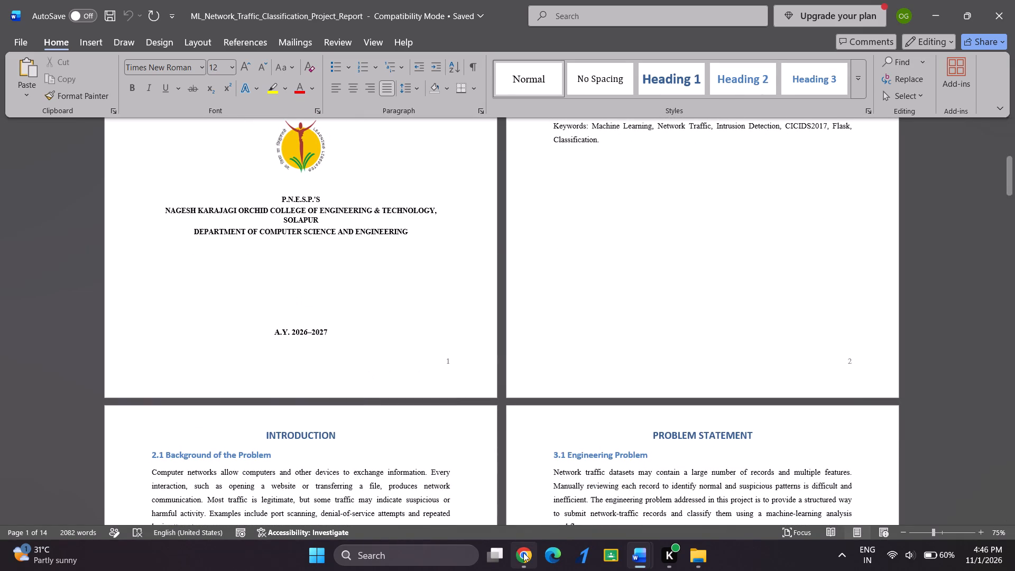
Switch back to the Project Report Rules chat in Chrome and examine the certificate and cover page in the generated file's preview.
click(523, 552)
scroll(699, 461, down, 3)
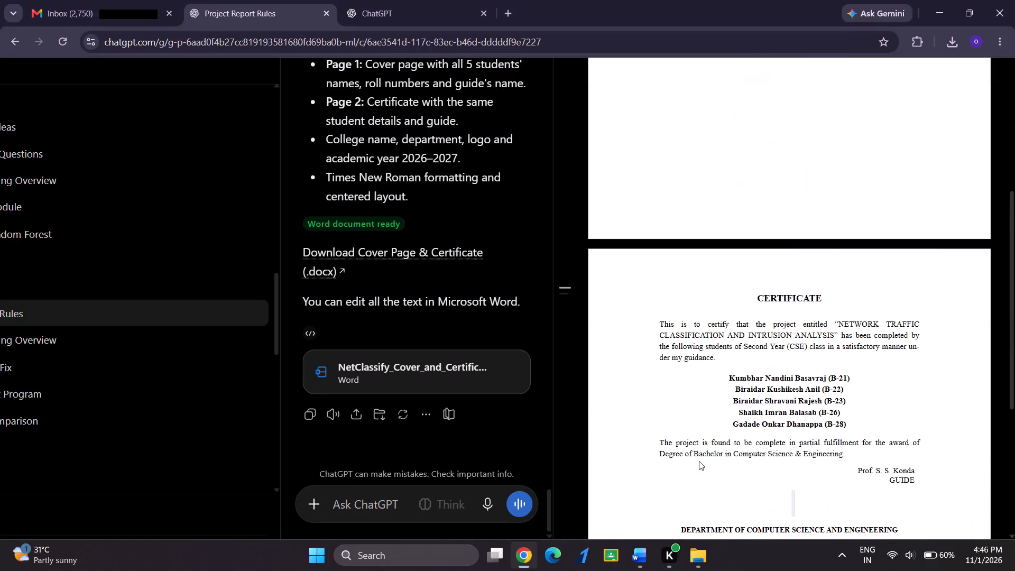
scroll(699, 461, down, 1)
drag(760, 289, 827, 380)
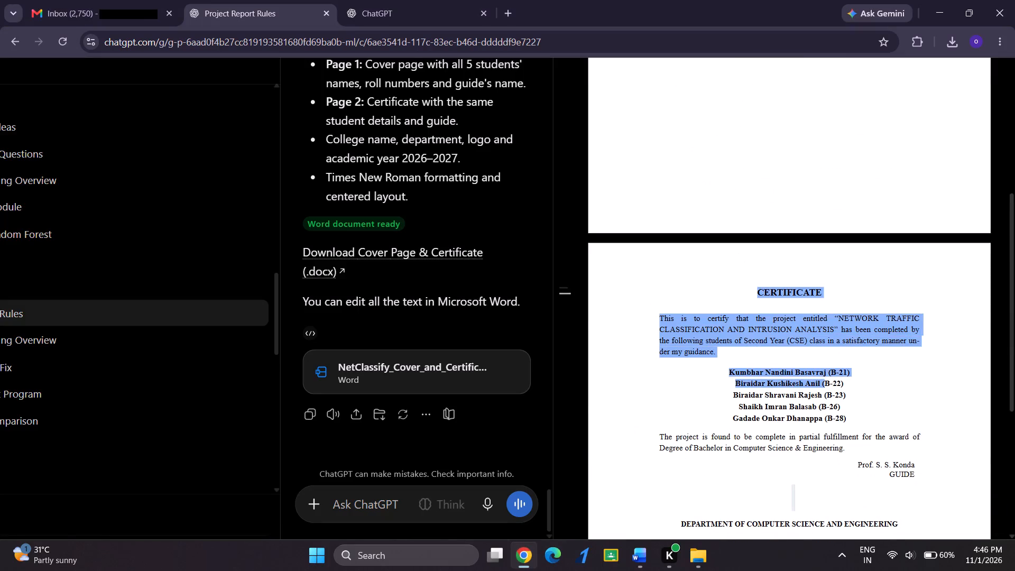
click(827, 380)
scroll(786, 404, down, 2)
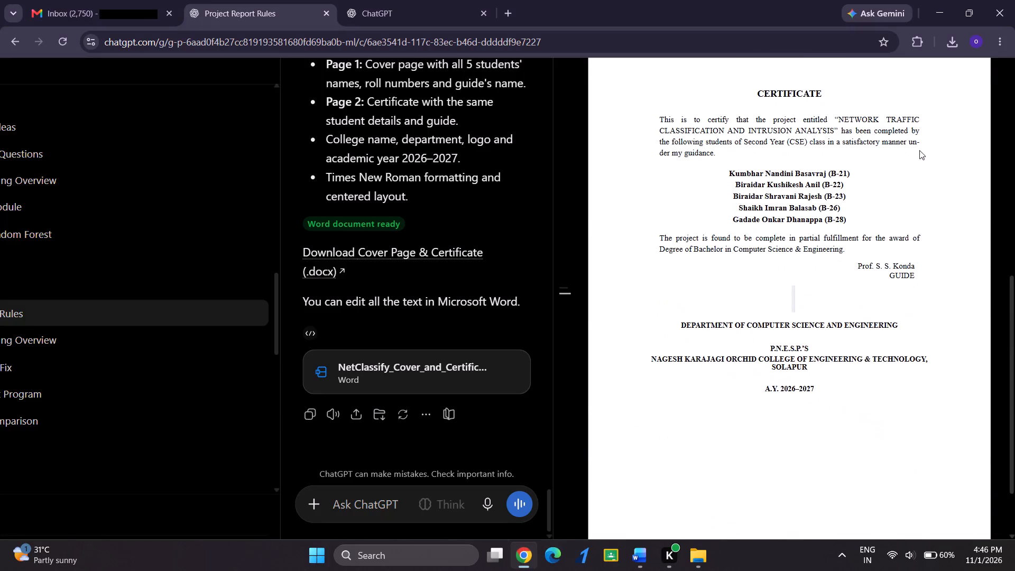
scroll(859, 298, up, 1)
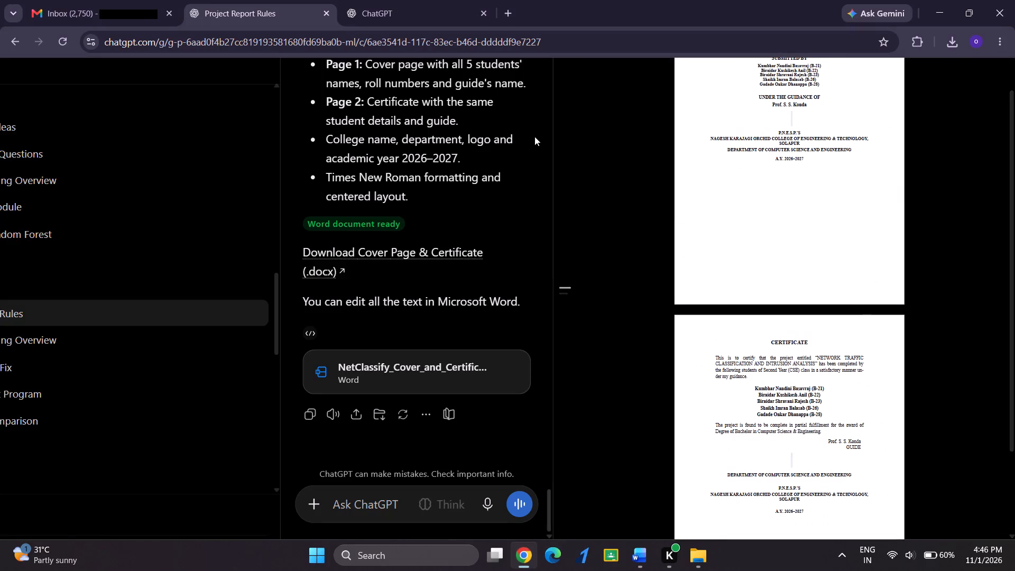
Switch to the NetClassify_Cover_and_Certificate document in Word and copy the whole certificate, from its heading to the A.Y. 2026–2027 line.
scroll(774, 334, down, 1)
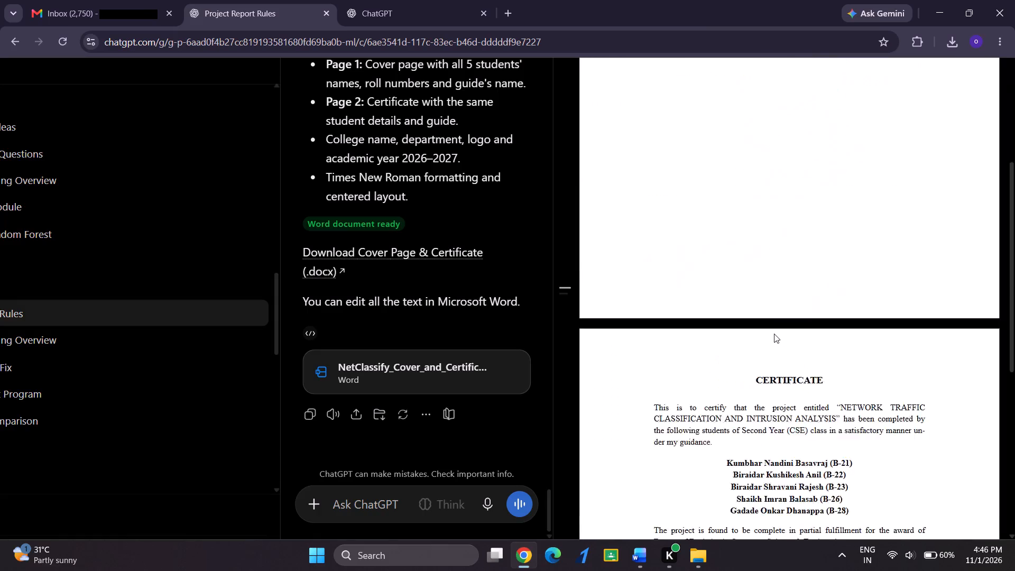
scroll(774, 334, down, 3)
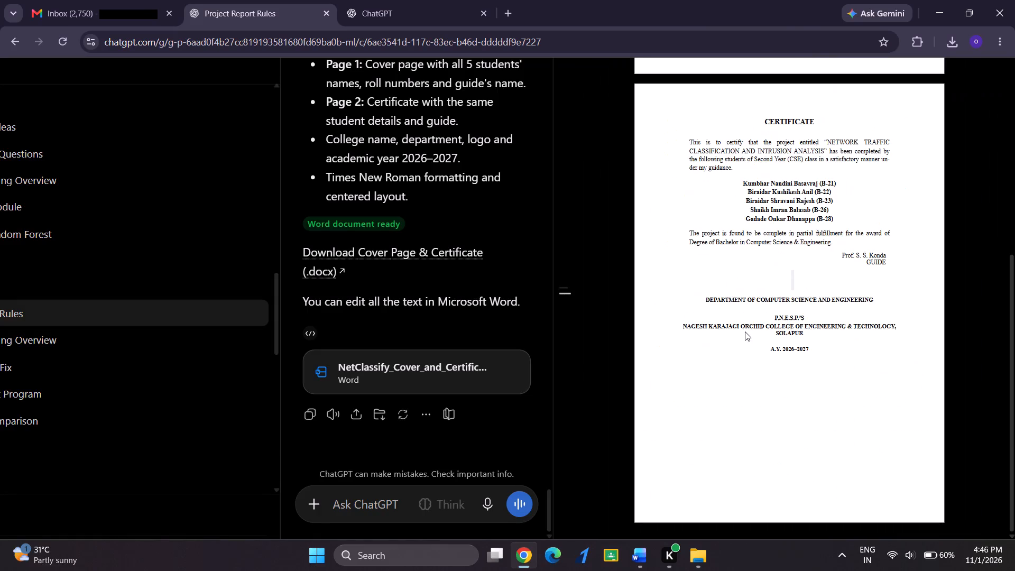
click(948, 44)
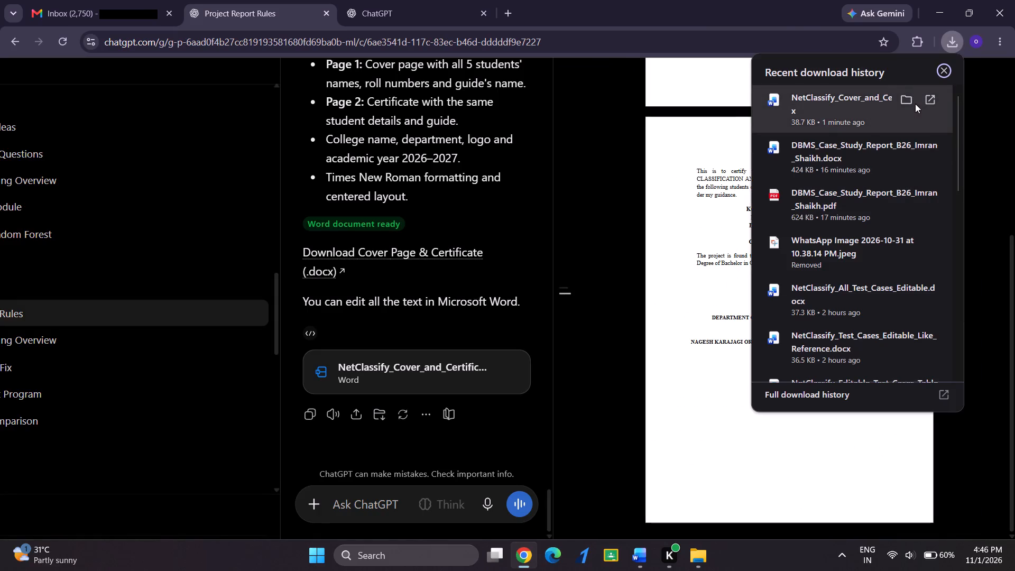
click(866, 91)
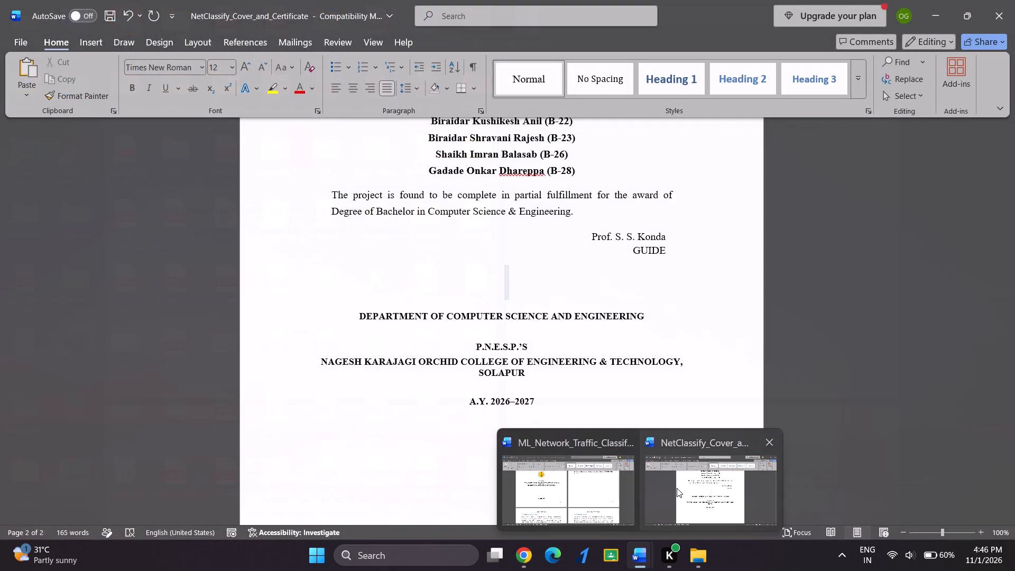
click(677, 488)
scroll(540, 328, up, 3)
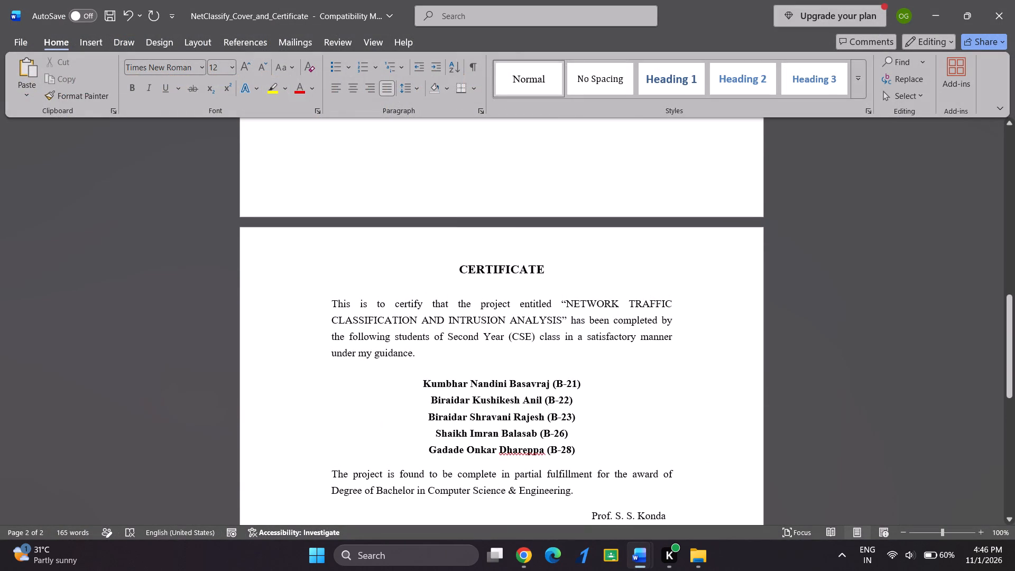
drag(452, 266, 569, 450)
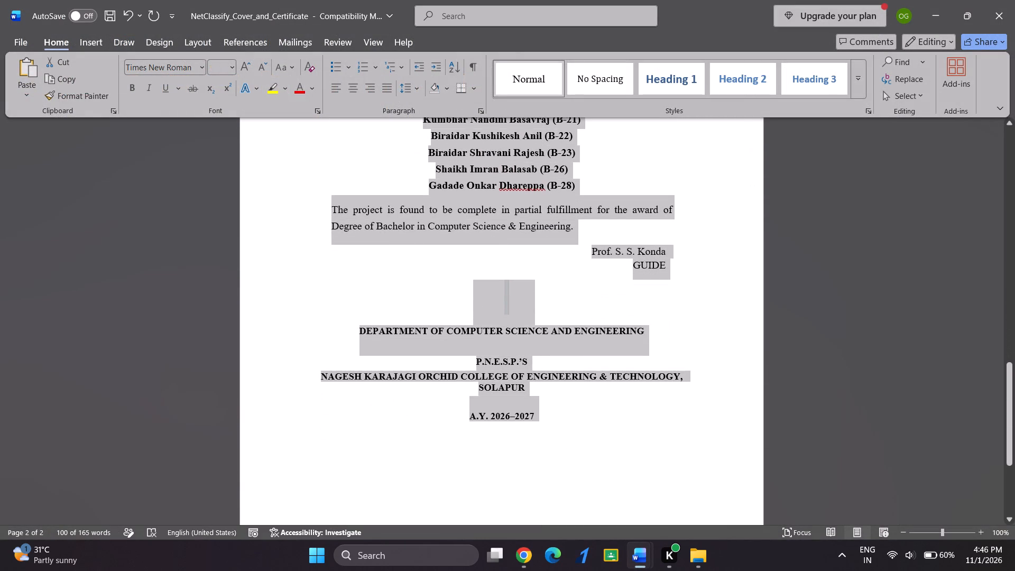
key(ctrl+c)
scroll(569, 450, down, 3)
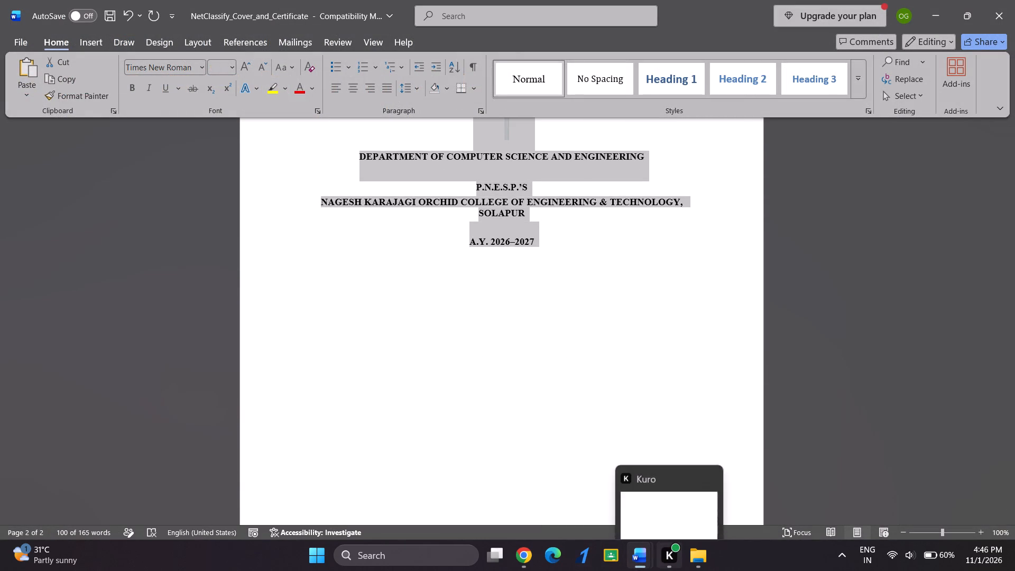
Paste the certificate into the ML_Network_Traffic_Classification_Project_Report document, directly after the cover page and ahead of the abstract.
click(583, 520)
scroll(491, 353, up, 2)
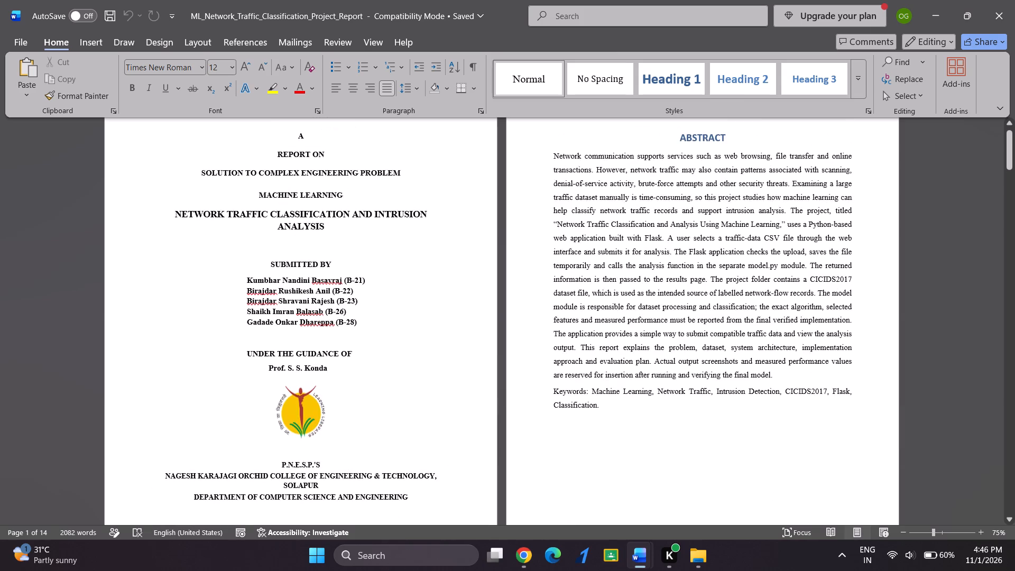
scroll(491, 353, up, 3)
scroll(405, 298, down, 2)
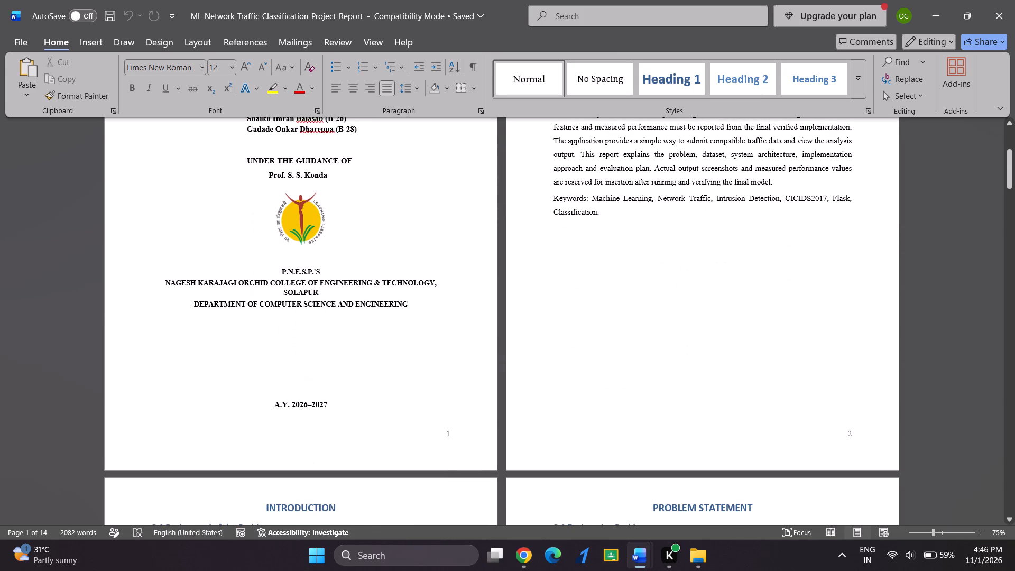
click(409, 399)
click(415, 412)
key(Return)
key(Return)
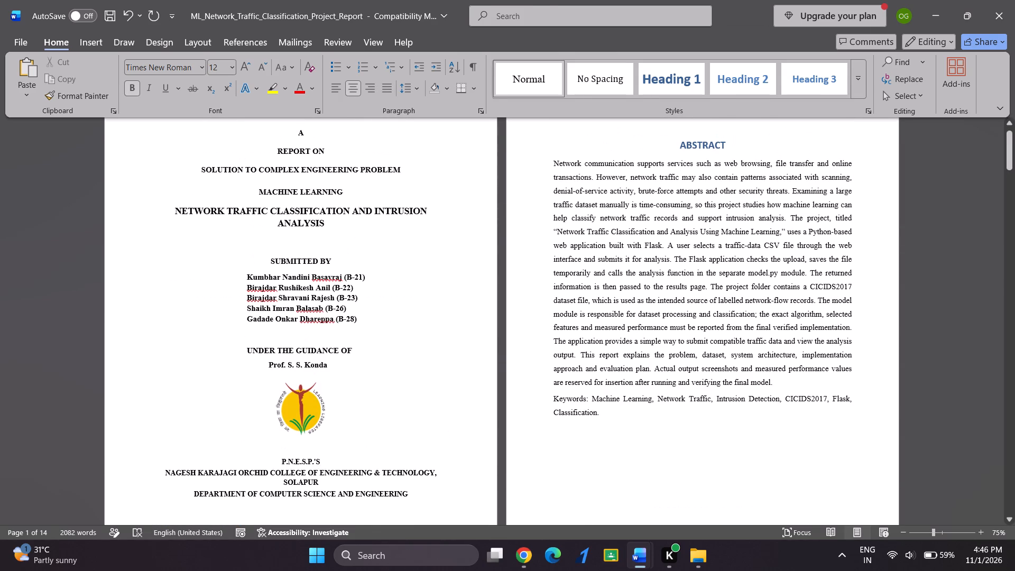
scroll(415, 412, up, 1)
key(ctrl+v)
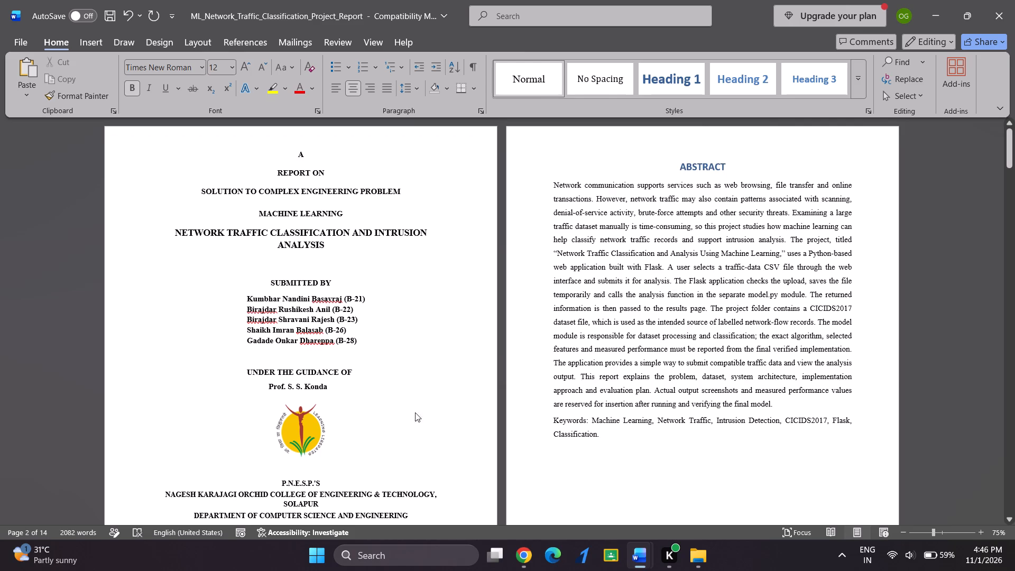
Add blank lines below the certificate's A.Y. 2026–2027 line to push the ABSTRACT section down to the following page.
key(Return)
key(Return)
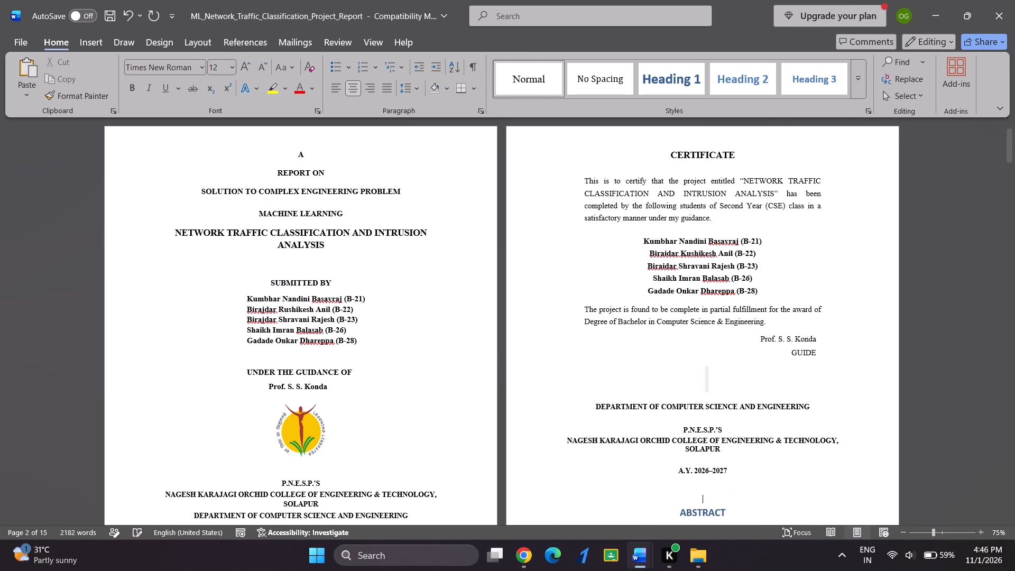
key(Return)
key(Return)
key(Return)
scroll(447, 422, down, 2)
key(Return)
key(Return)
key(Return)
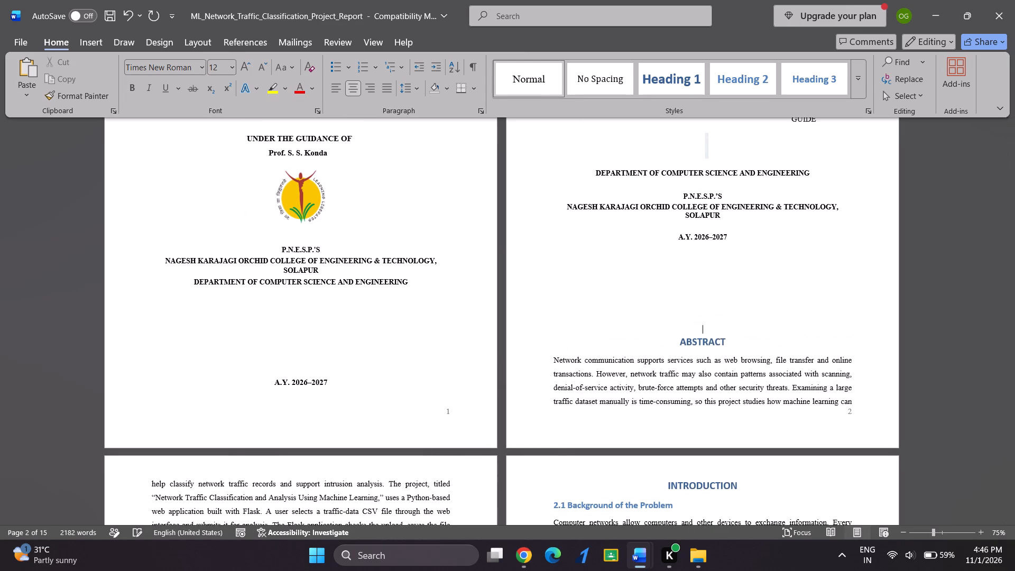
key(Return)
key(Return)
key(Return)
key(Return)
scroll(447, 422, up, 3)
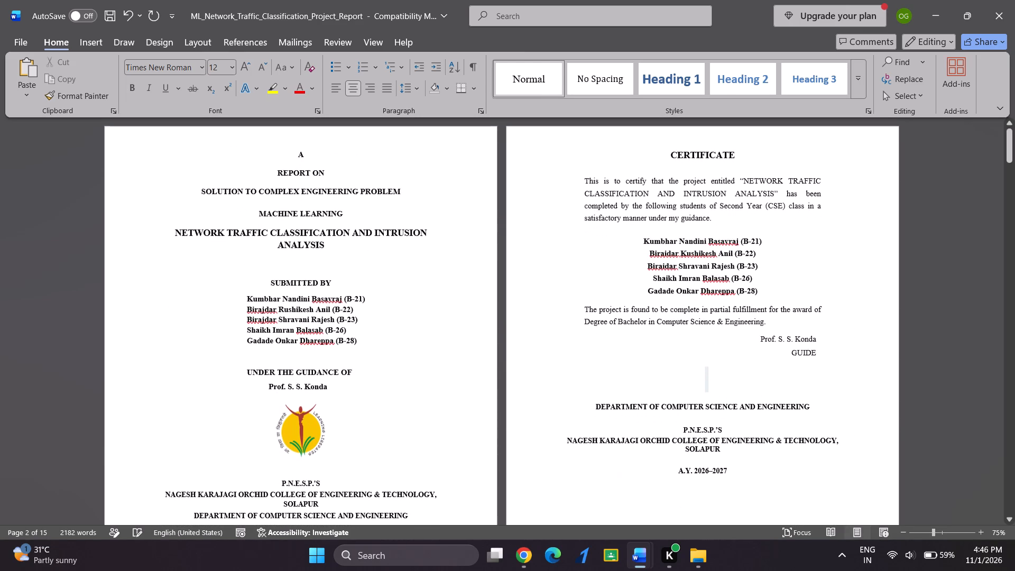
Replace the certificate's five student names and roll numbers with a copy of the list under SUBMITTED BY on the cover page.
click(243, 300)
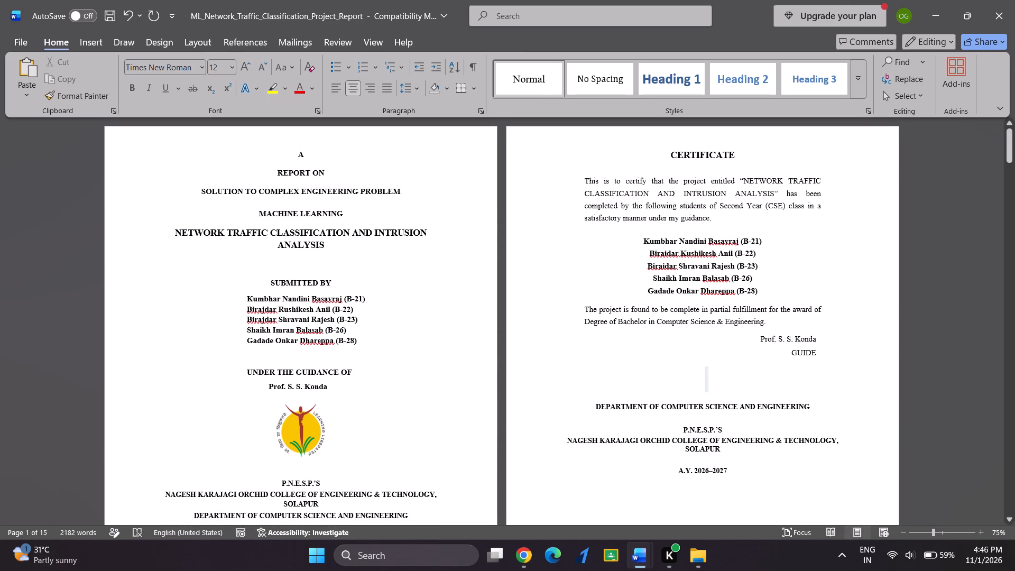
drag(244, 302, 379, 344)
key(ctrl+c)
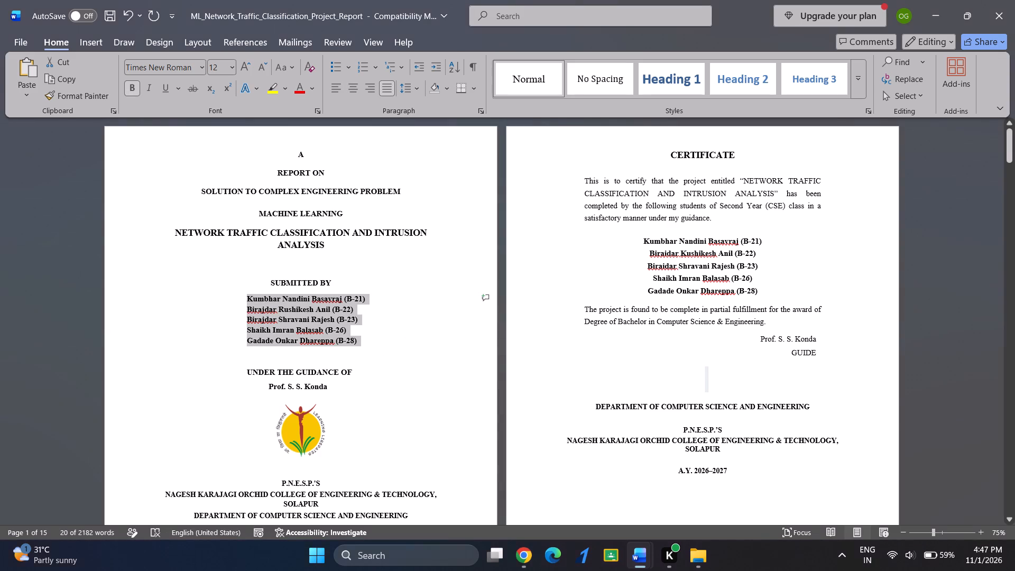
drag(639, 242, 751, 275)
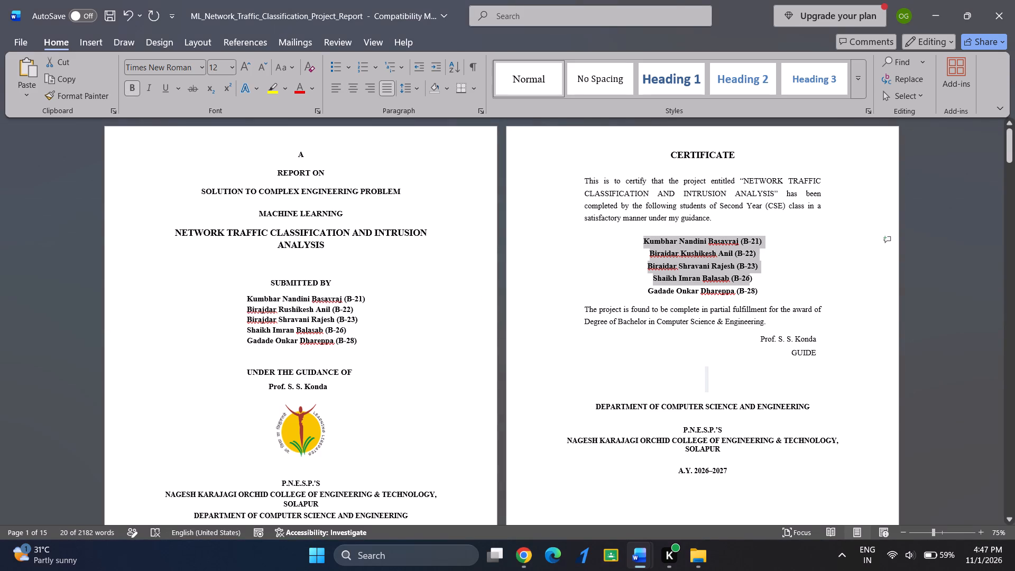
drag(751, 275, 759, 288)
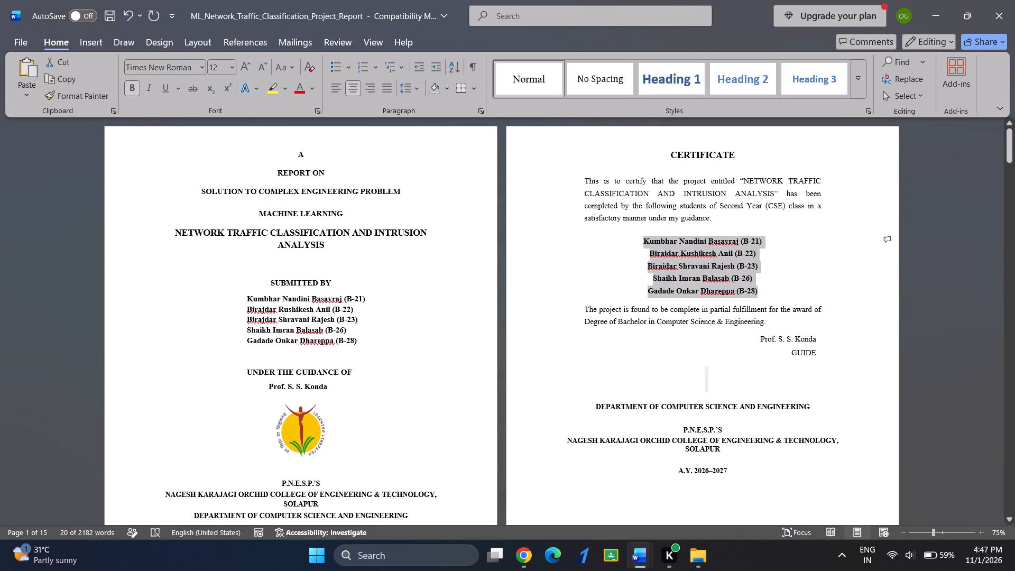
key(ctrl+v)
click(642, 324)
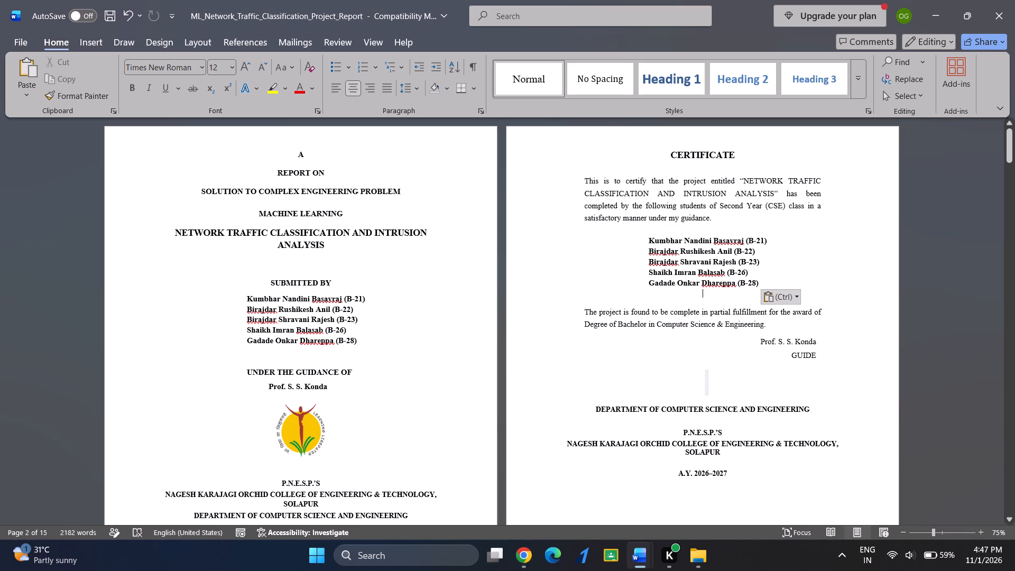
Cut the blank picture placeholder above the certificate's department line and undo the pastes made in its place.
click(304, 429)
right_click(304, 429)
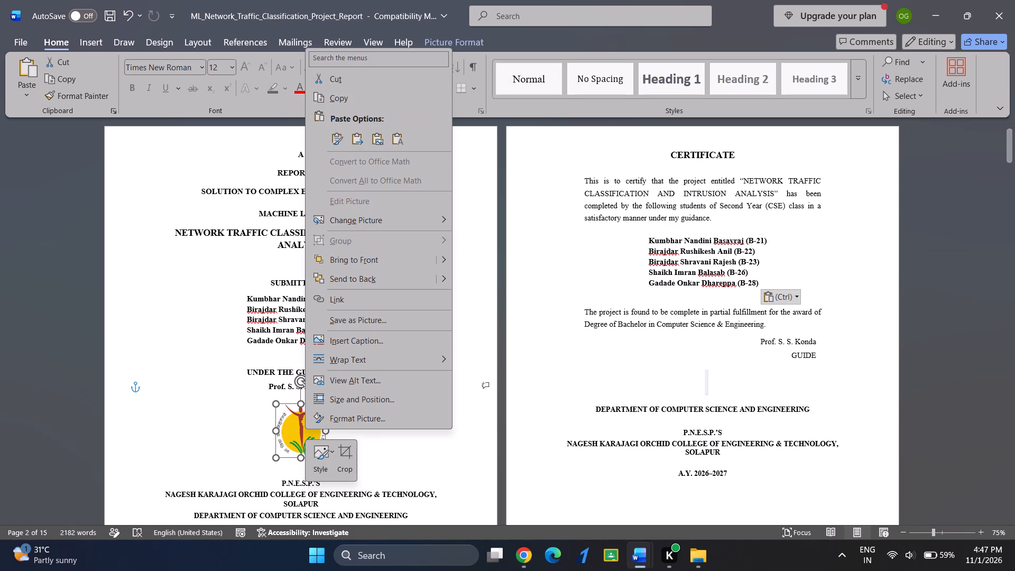
click(337, 97)
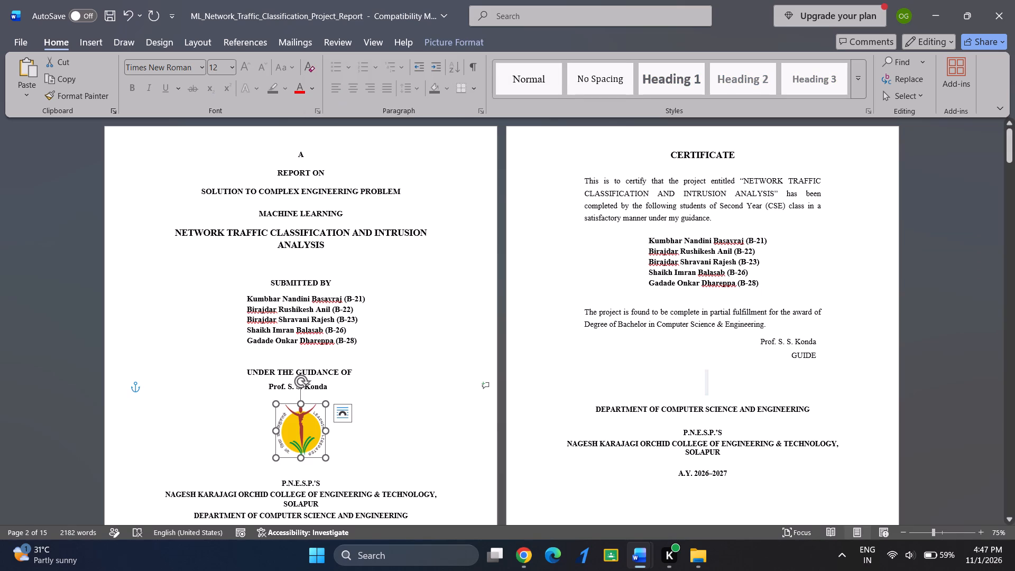
click(710, 376)
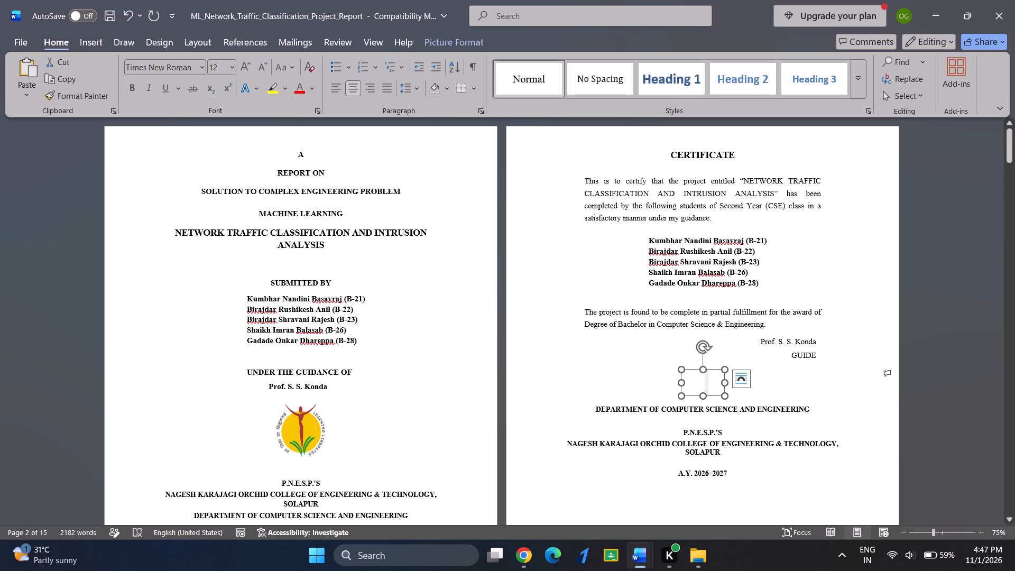
key(ctrl+x)
key(ctrl+v)
key(ctrl+z)
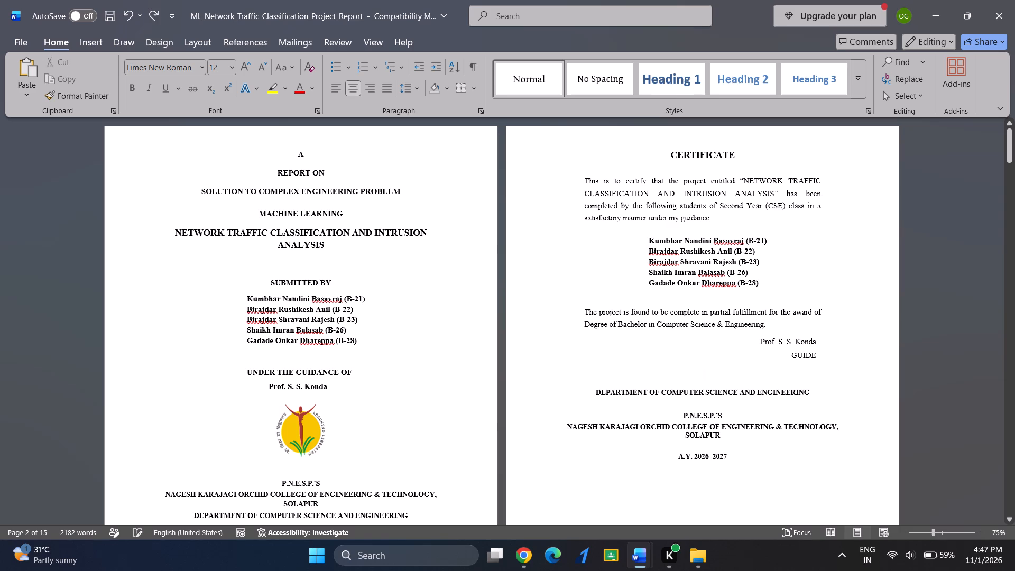
key(ctrl+v)
key(ctrl+z)
Copy the cover page's college logo into the certificate and centre it between the GUIDE line and the department line.
click(304, 439)
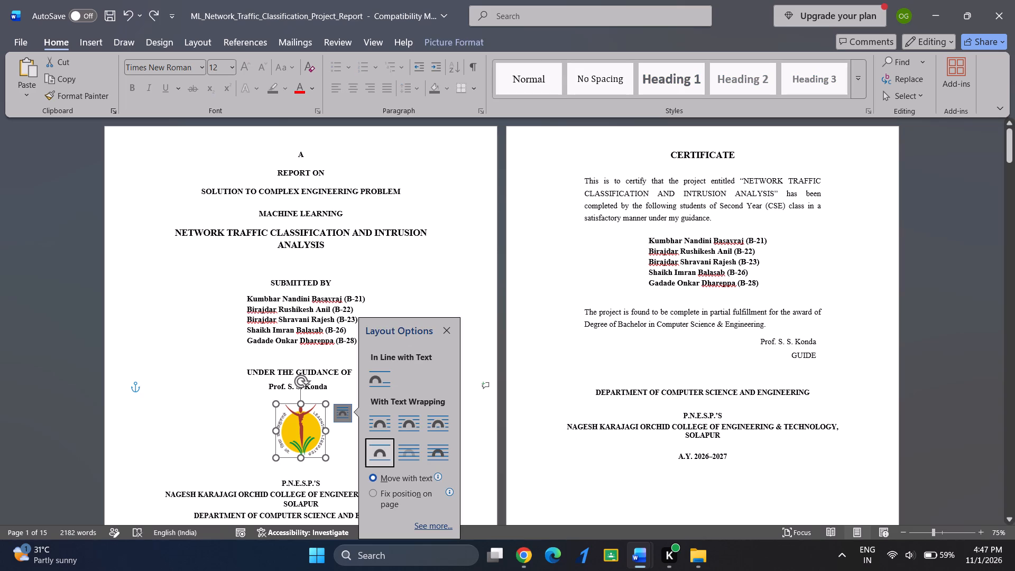
key(ctrl+c)
click(320, 408)
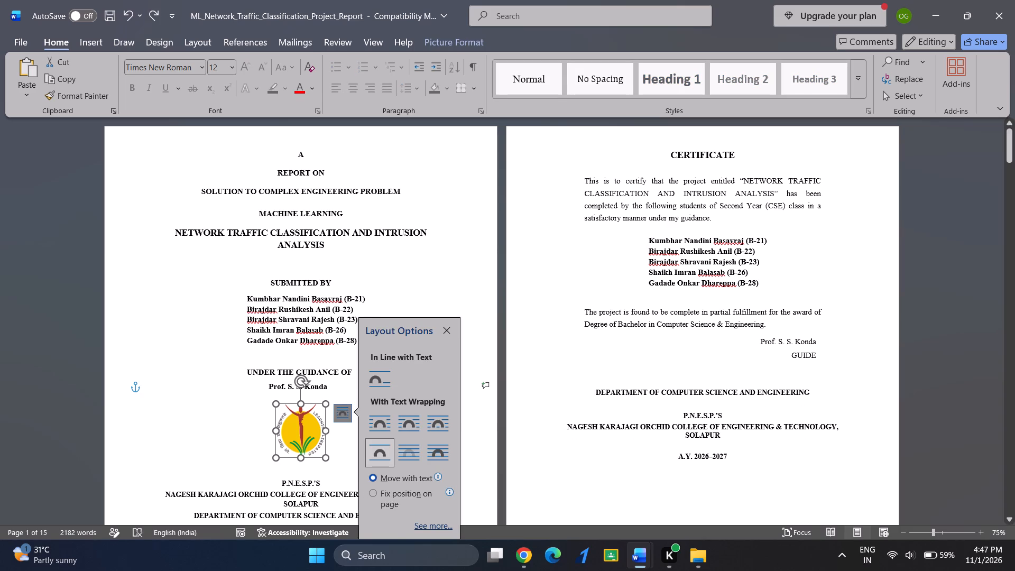
right_click(313, 416)
click(331, 81)
click(417, 447)
key(ctrl+z)
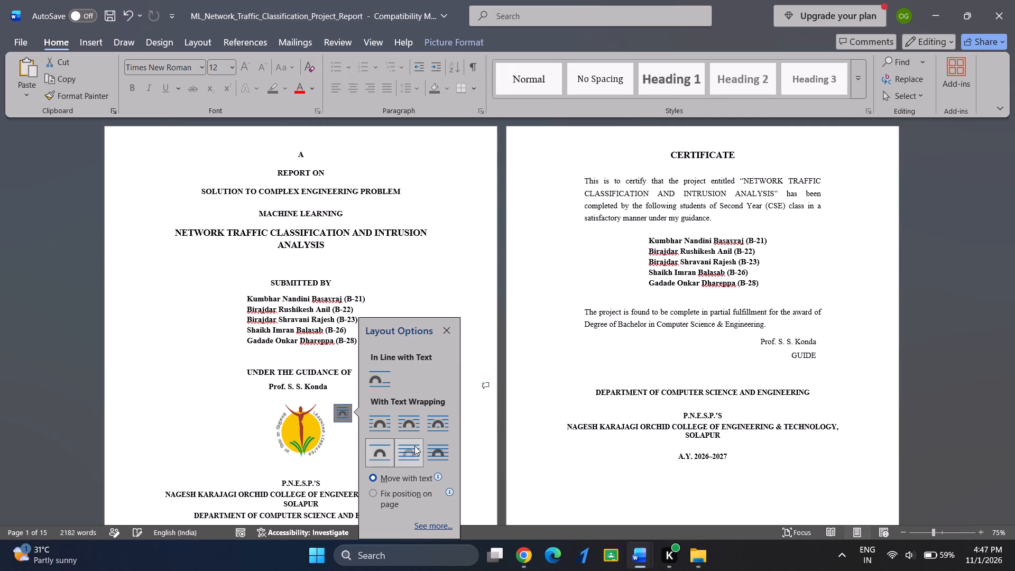
click(447, 337)
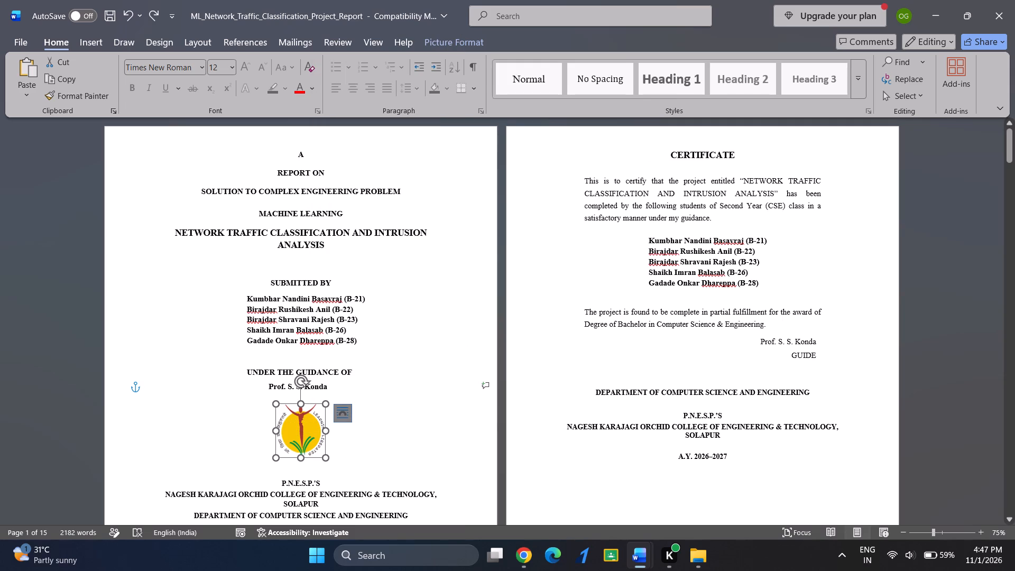
click(722, 376)
key(ctrl+v)
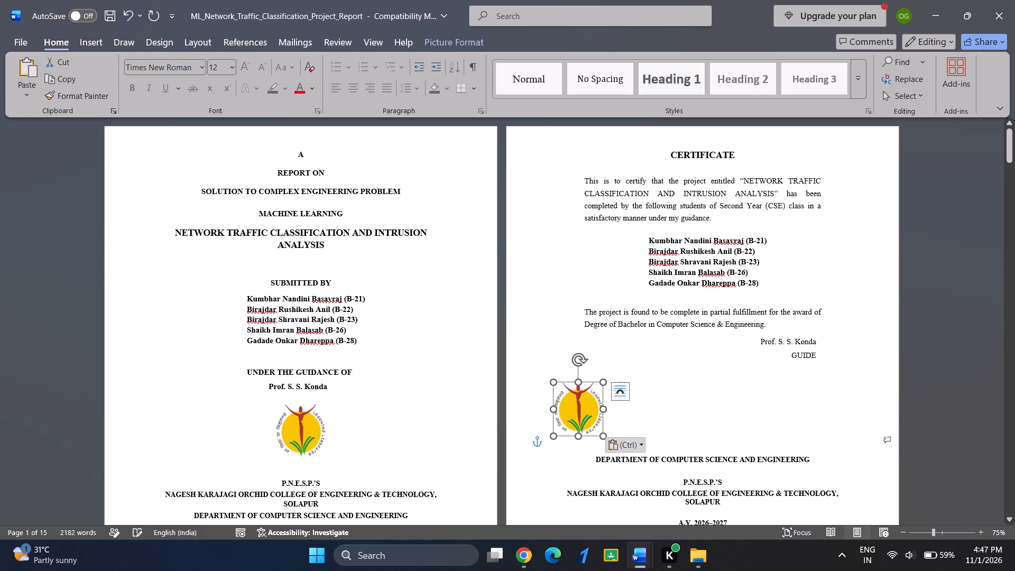
drag(583, 400, 759, 397)
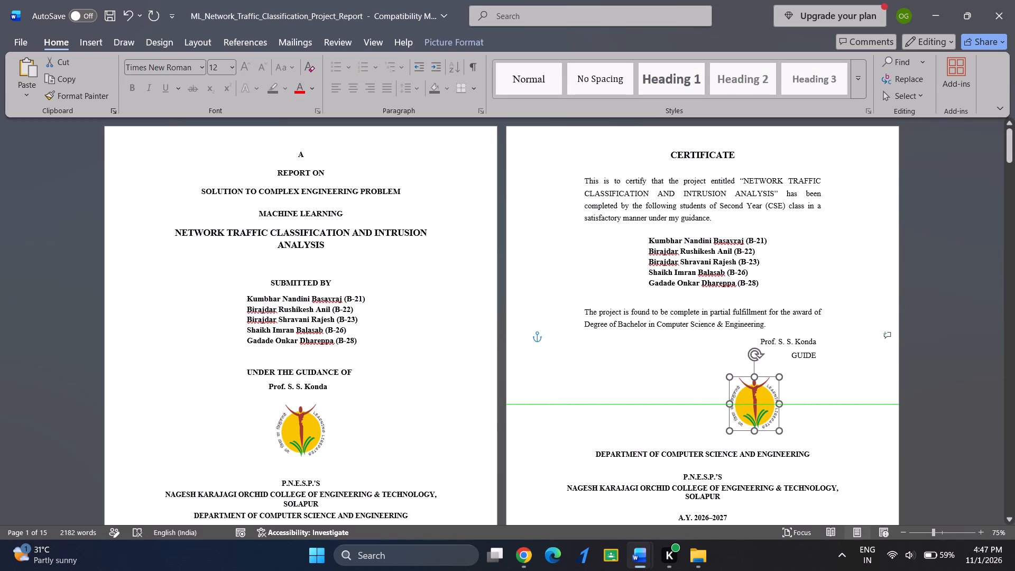
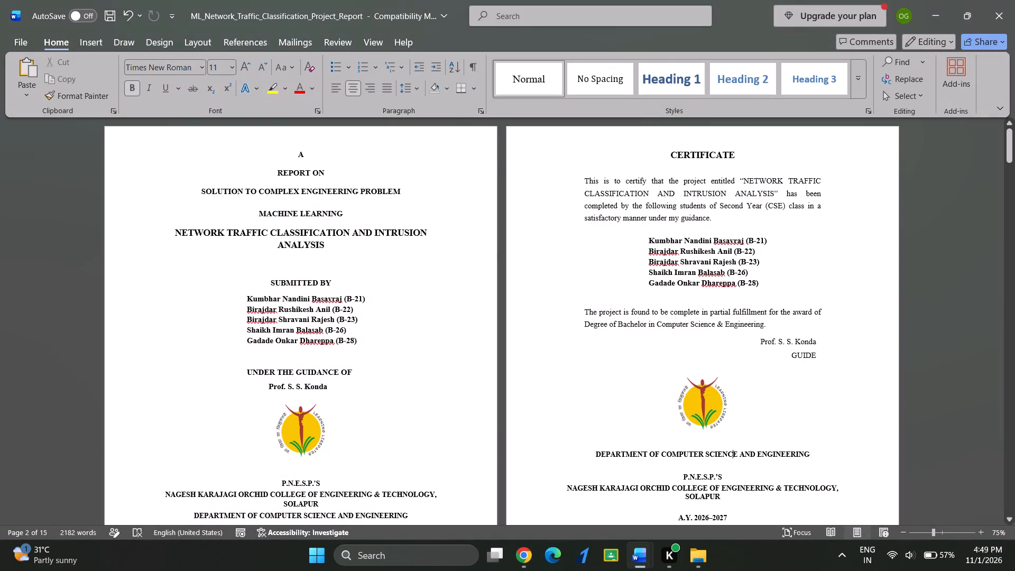
Insert five blank lines above the "A.Y. 2026–2027" line on the certificate page to move it toward the page bottom.
scroll(582, 411, up, 1)
scroll(628, 417, up, 1)
scroll(648, 394, down, 1)
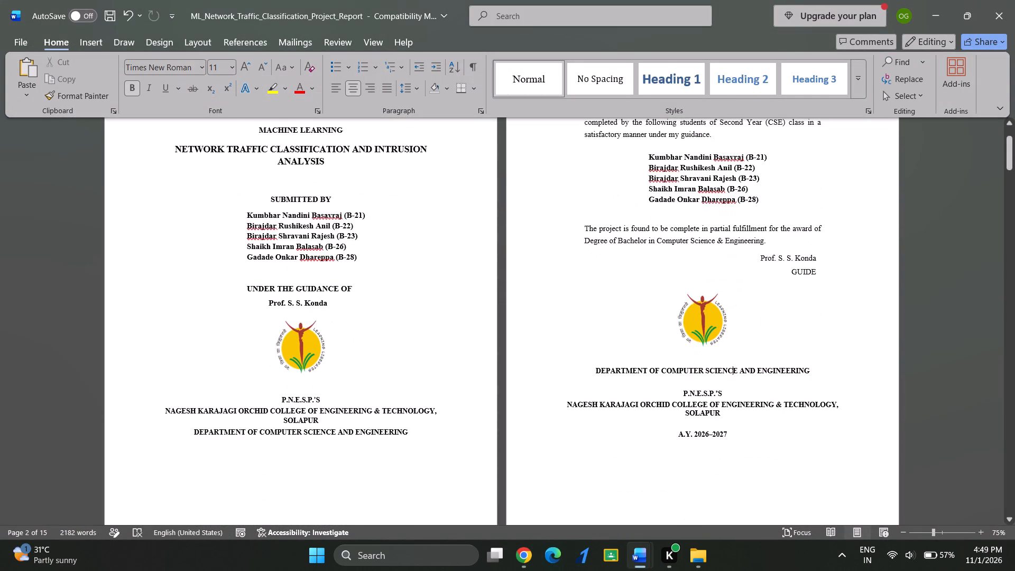
scroll(648, 394, up, 1)
scroll(648, 394, down, 1)
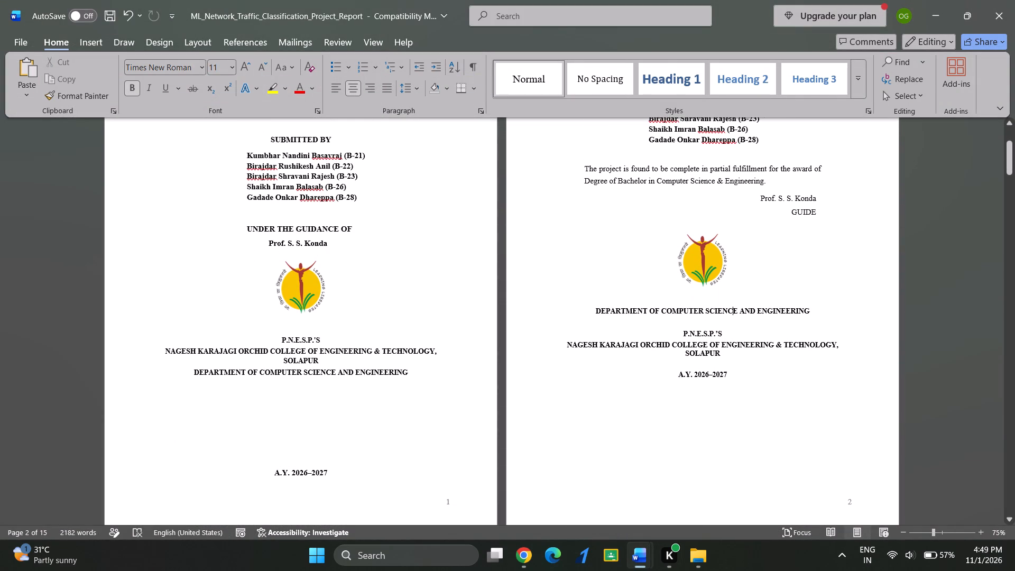
click(678, 376)
key(Return)
key(Return)
key(Return)
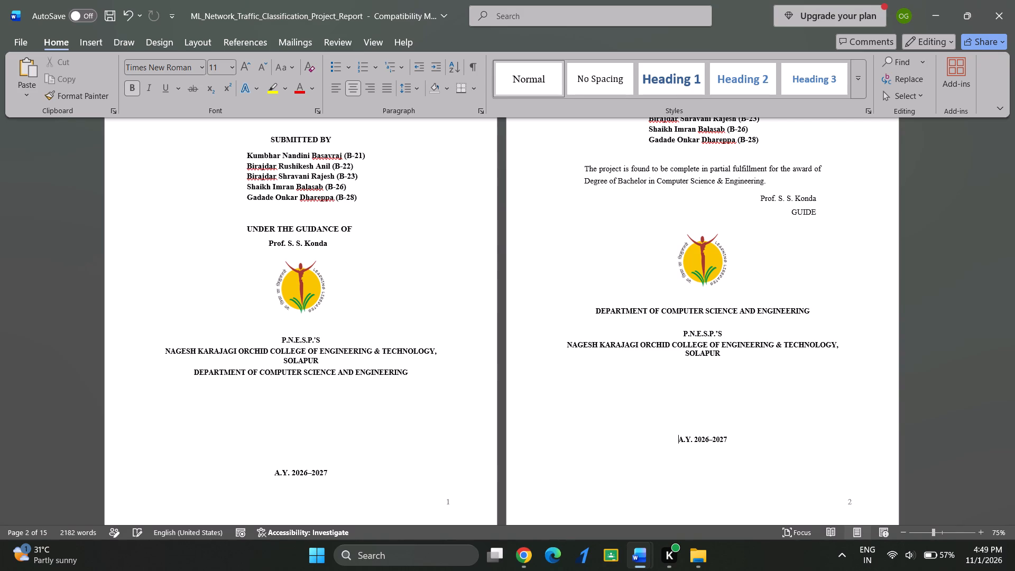
key(Return)
key(Return)
scroll(678, 376, down, 1)
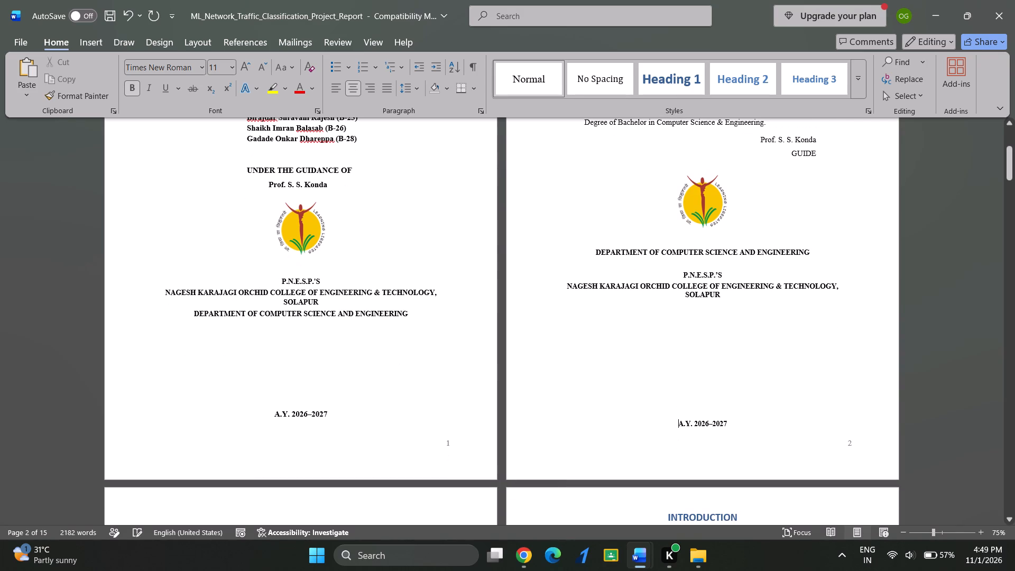
click(825, 361)
Delete the blank lines above the ABSTRACT heading so that it starts at the top of its page.
scroll(795, 393, down, 1)
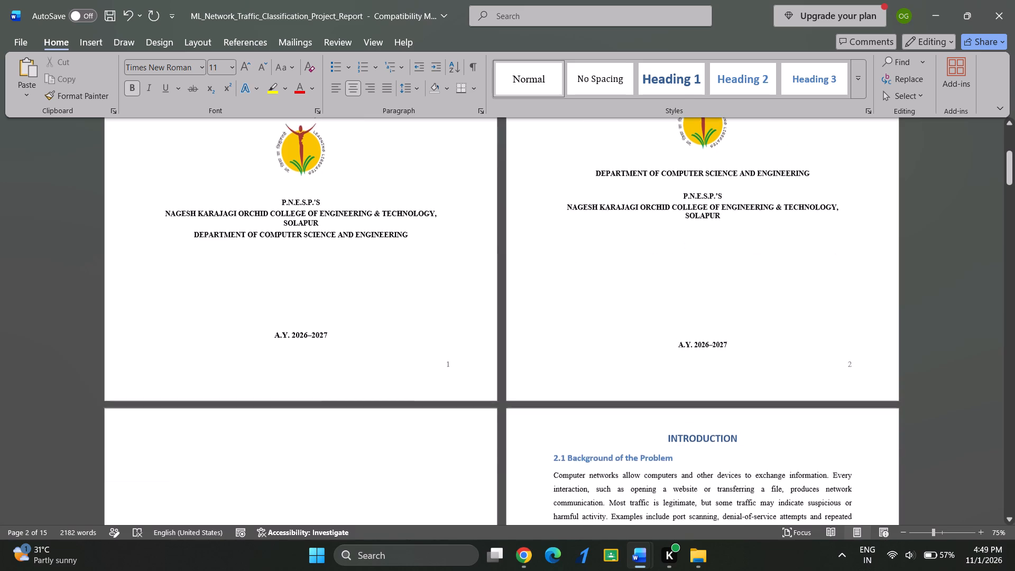
scroll(795, 393, down, 1)
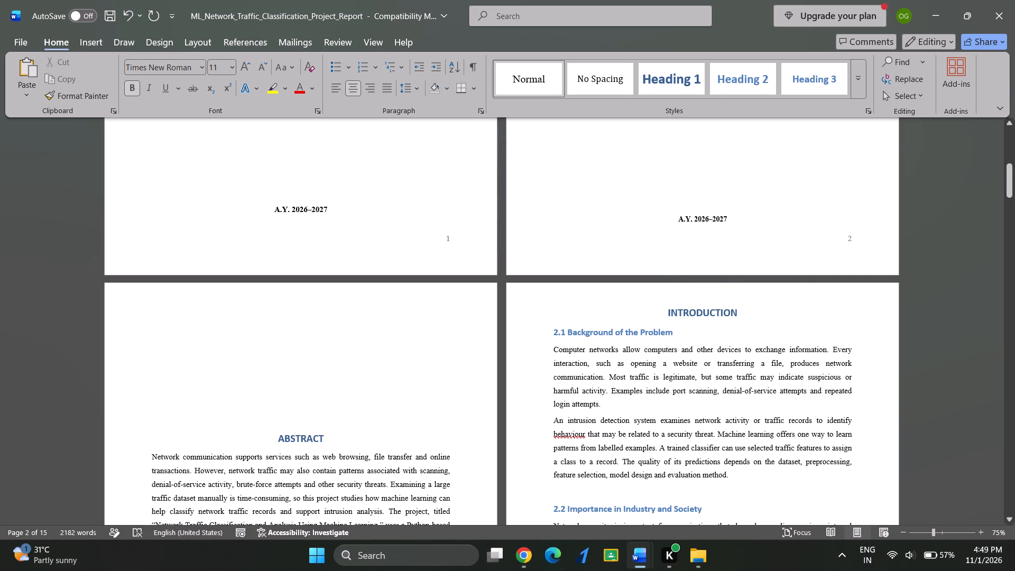
scroll(722, 393, left, 1)
click(288, 388)
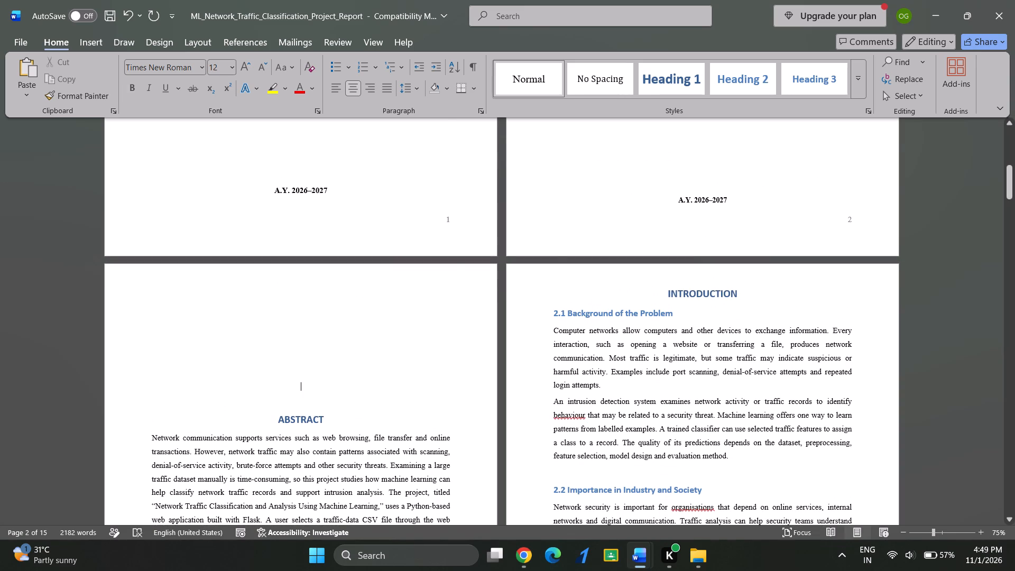
key(BackSpace)
key(BackSpace)
key(BackSpace)
key(BackSpace)
key(BackSpace)
key(BackSpace)
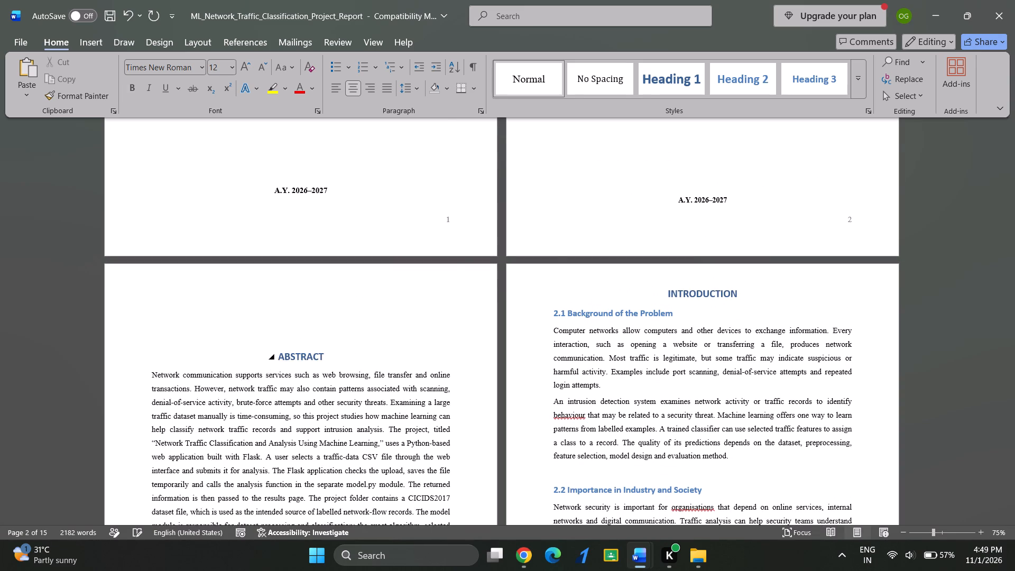
key(BackSpace)
key(BackSpace)
key(BackSpace)
key(BackSpace)
key(BackSpace)
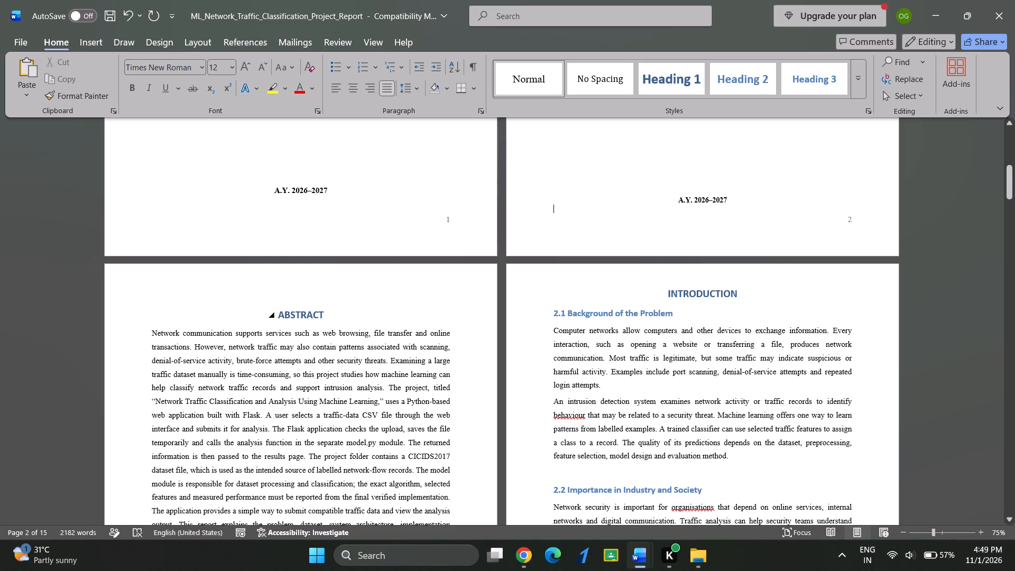
click(298, 294)
click(298, 294)
key(BackSpace)
key(BackSpace)
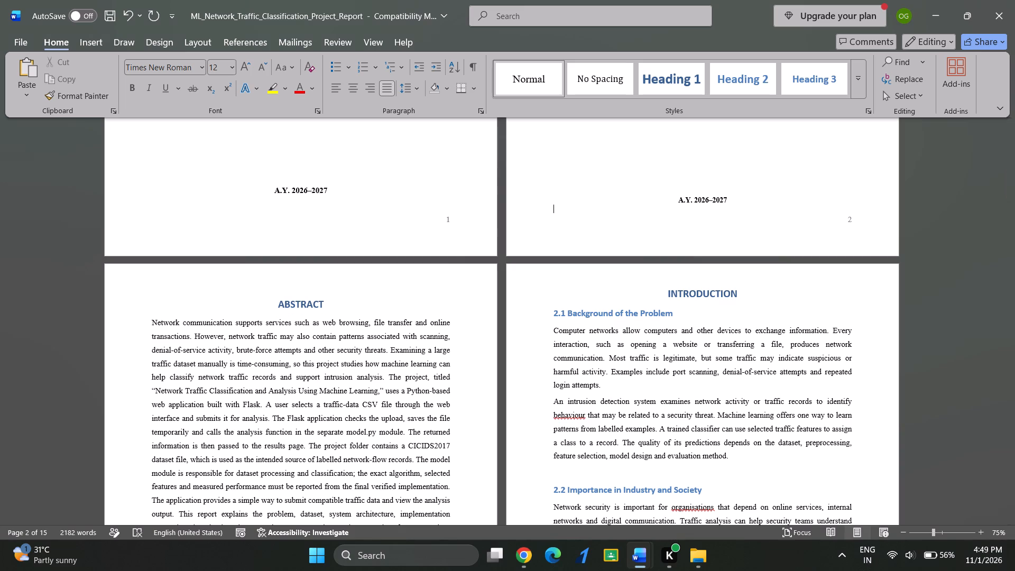
click(276, 282)
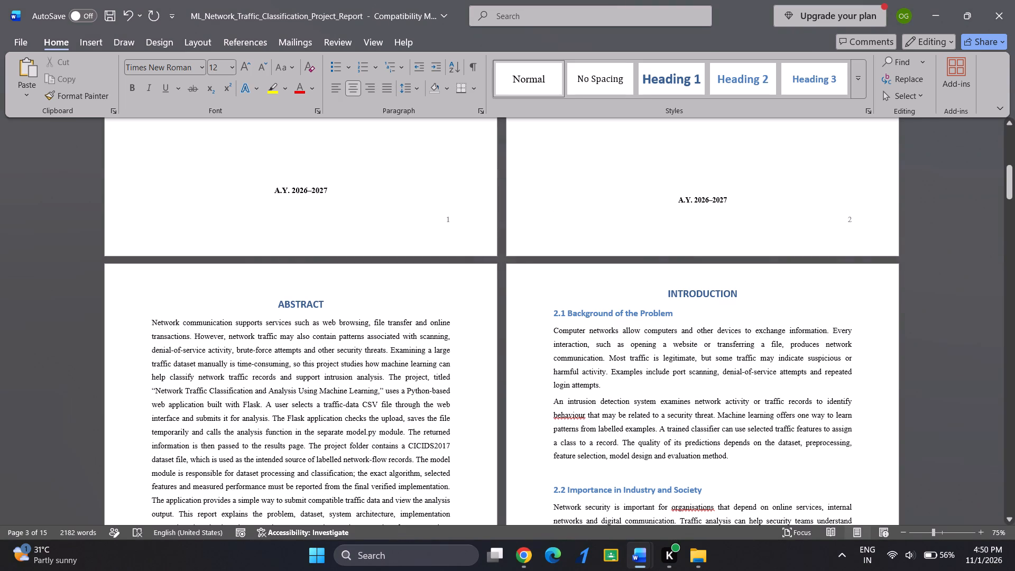
key(BackSpace)
key(BackSpace)
click(284, 280)
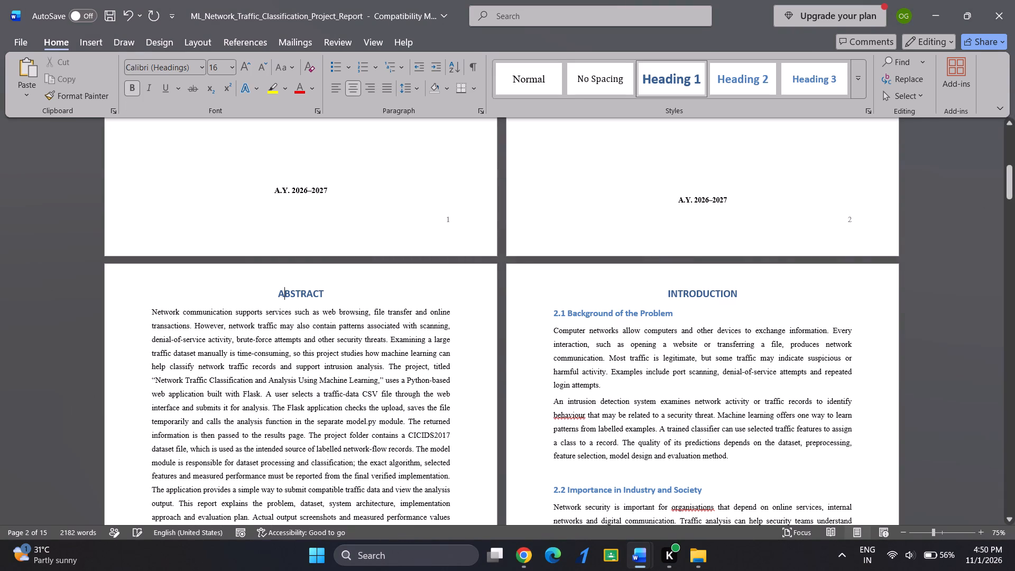
click(278, 282)
click(302, 280)
Insert two blank lines above the guide's name on the certificate page to leave signature space.
scroll(552, 333, up, 3)
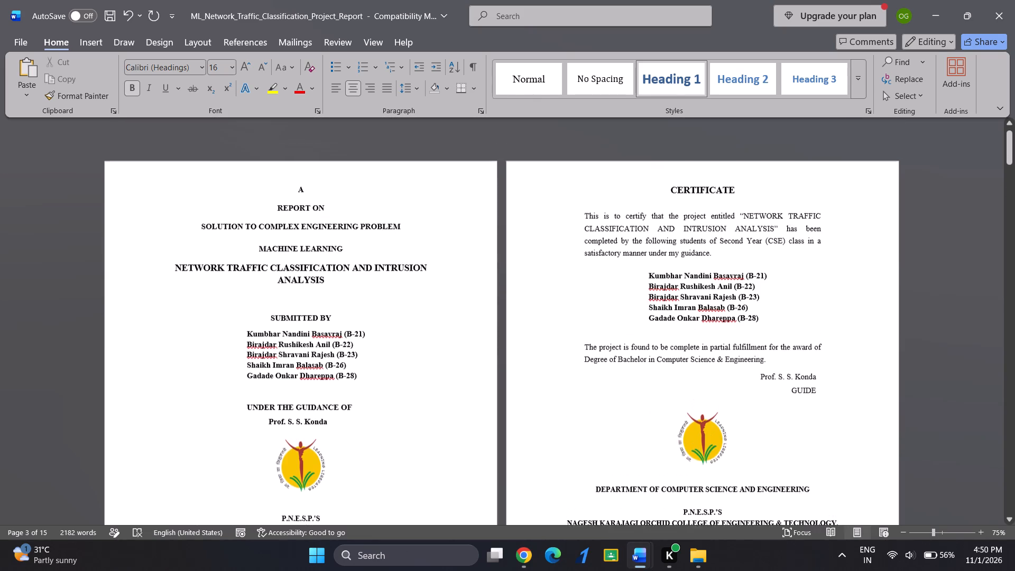
scroll(552, 333, up, 1)
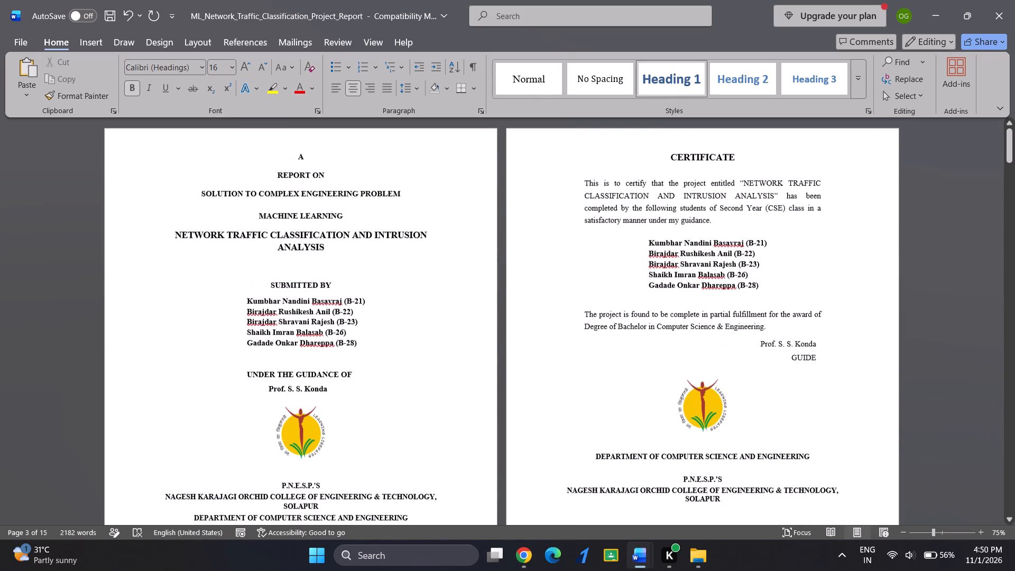
click(753, 340)
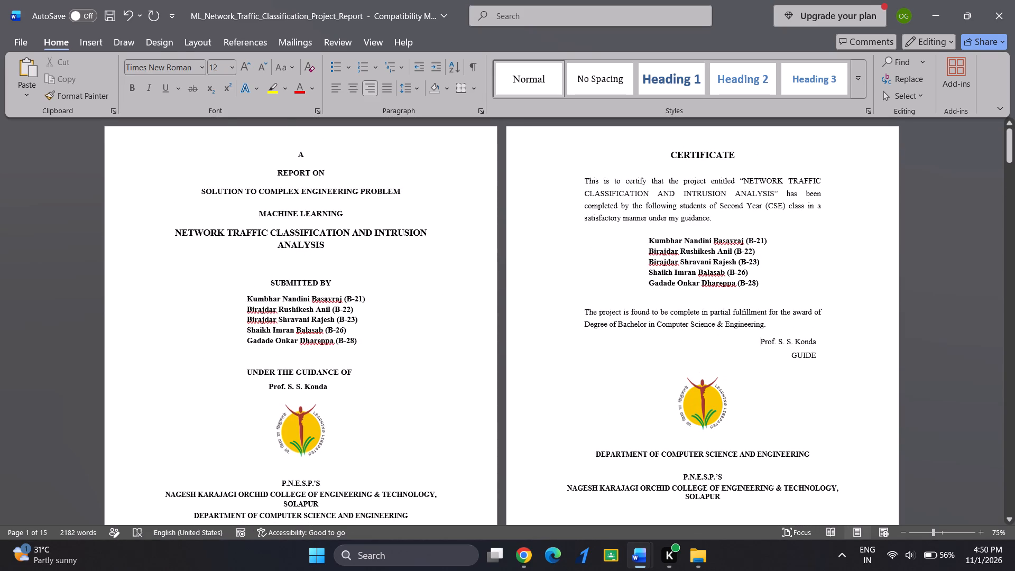
key(Return)
key(Return)
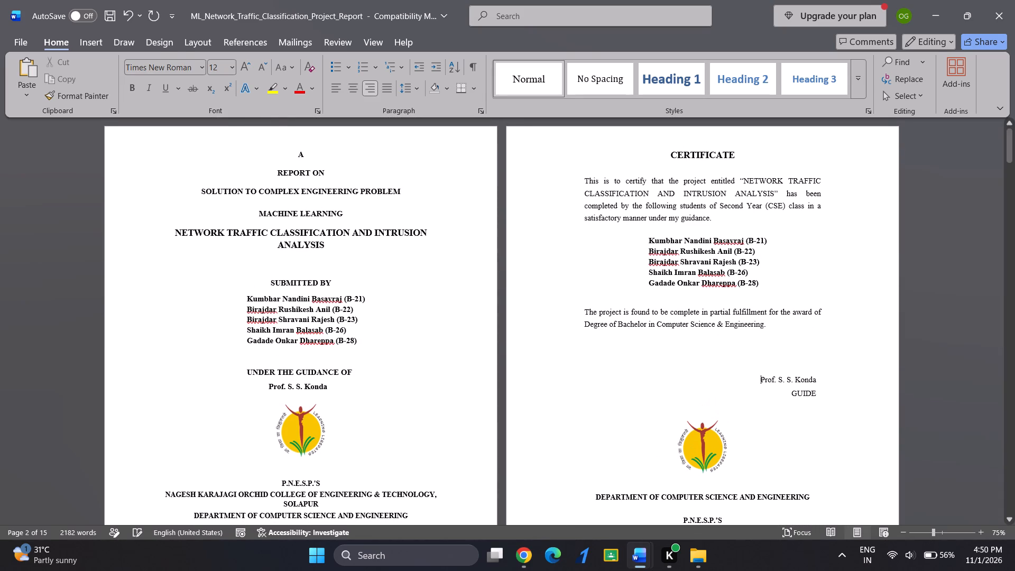
scroll(751, 385, down, 1)
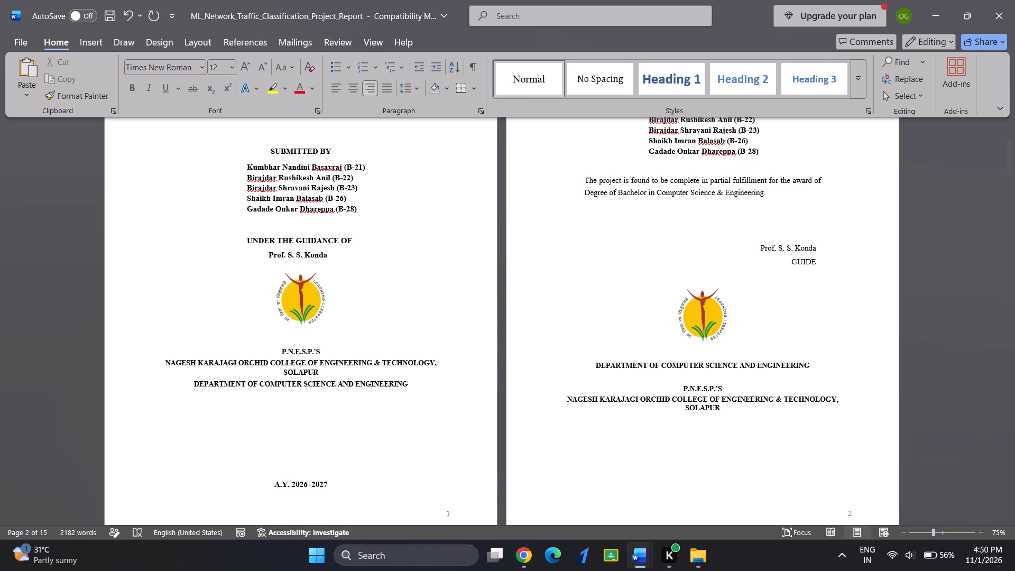
scroll(692, 393, up, 2)
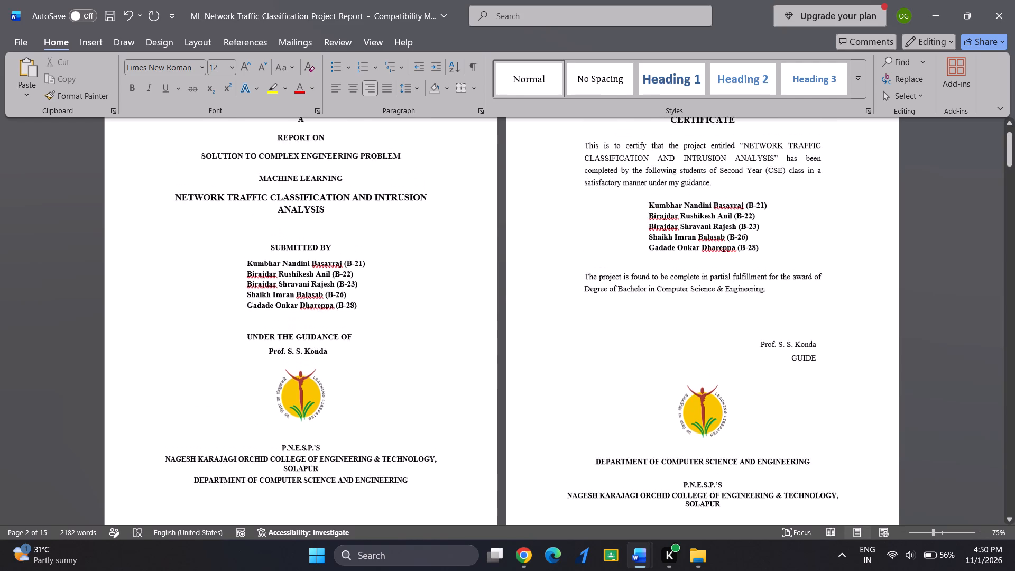
scroll(692, 393, up, 1)
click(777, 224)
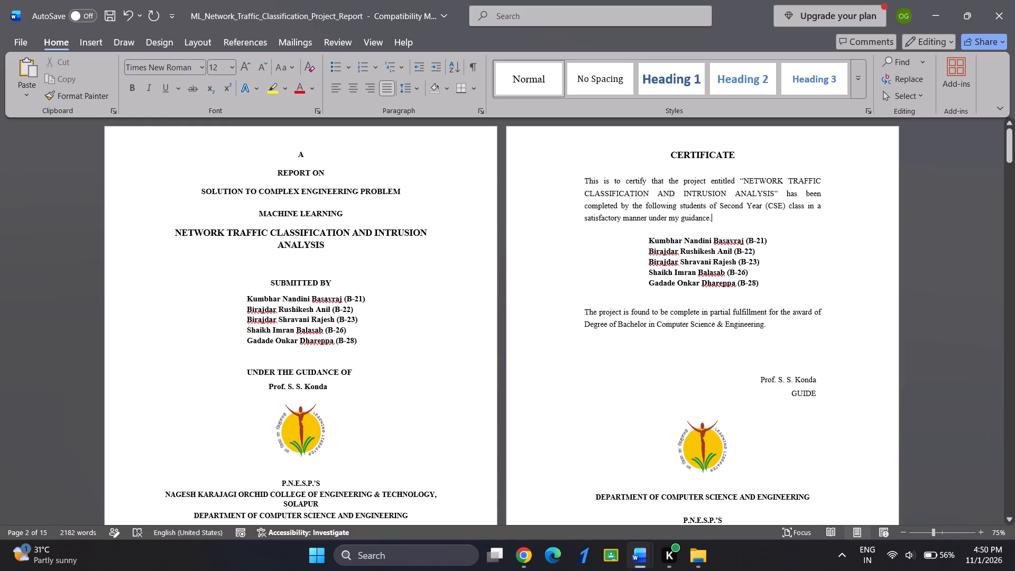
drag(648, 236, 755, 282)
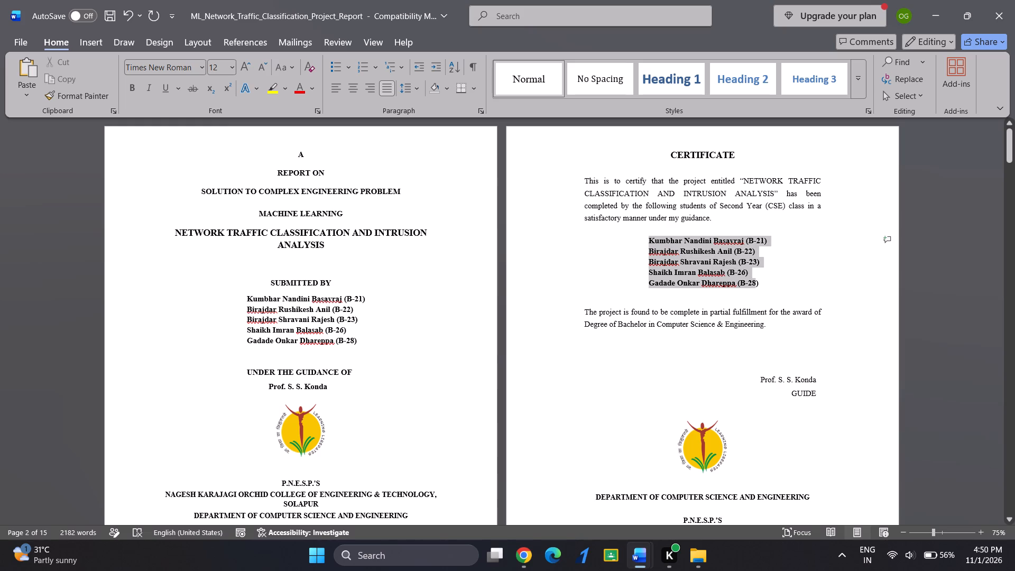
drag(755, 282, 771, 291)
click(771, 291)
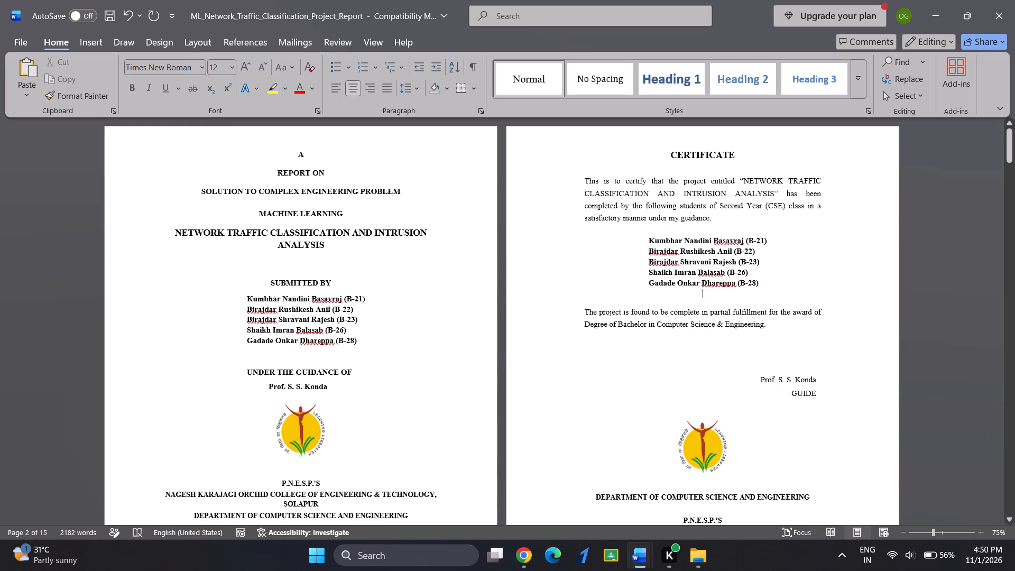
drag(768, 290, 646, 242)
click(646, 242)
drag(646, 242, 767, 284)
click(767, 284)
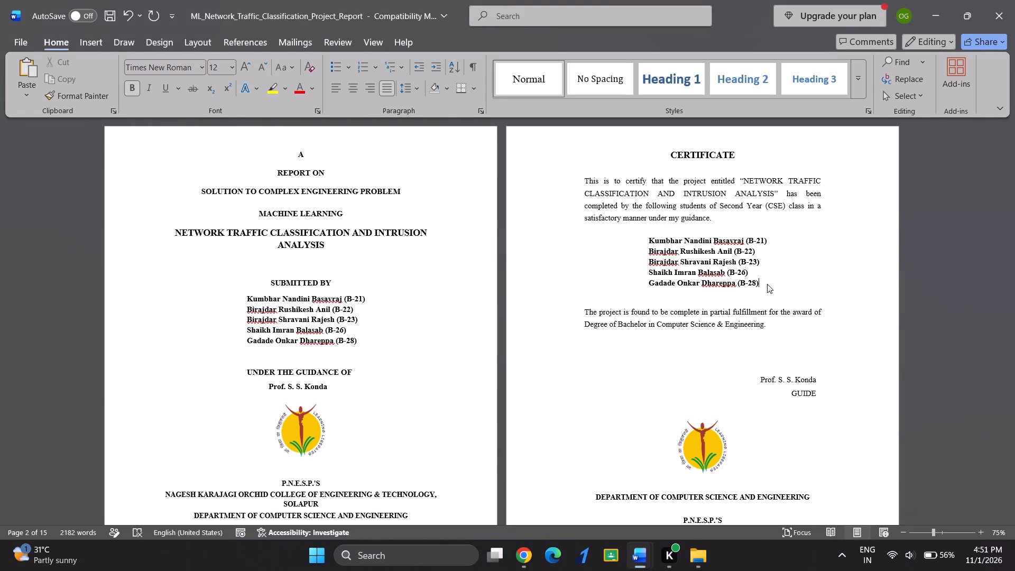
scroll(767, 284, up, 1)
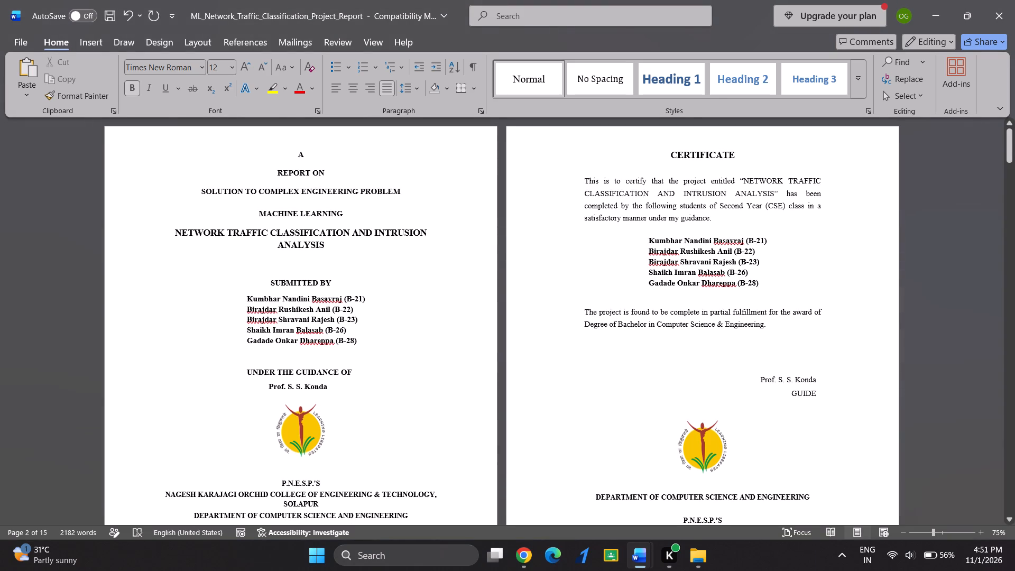
Examine the spacing of the cover and certificate pages, comparing the logo, college name and A.Y. line placement.
scroll(666, 291, down, 2)
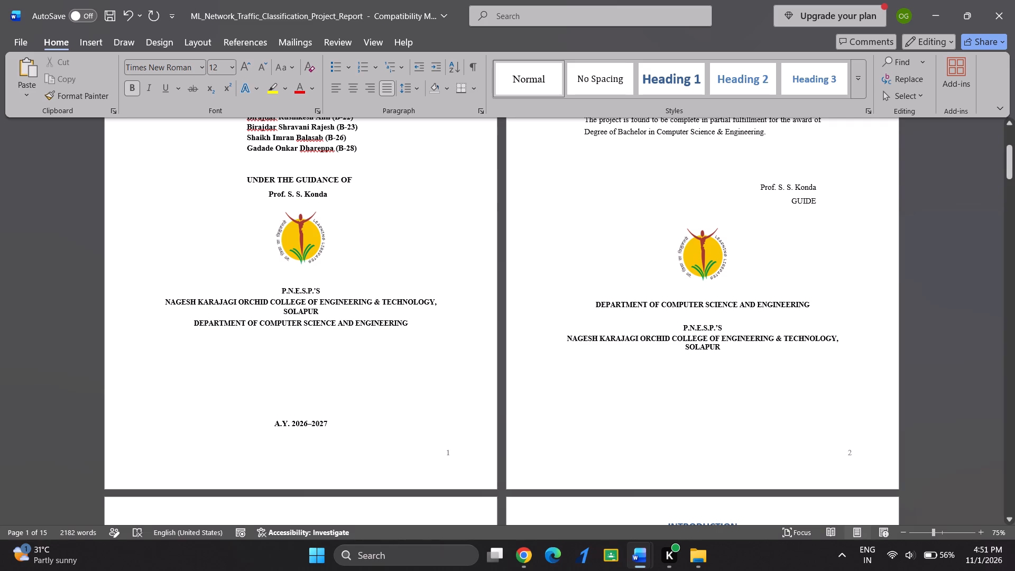
click(642, 368)
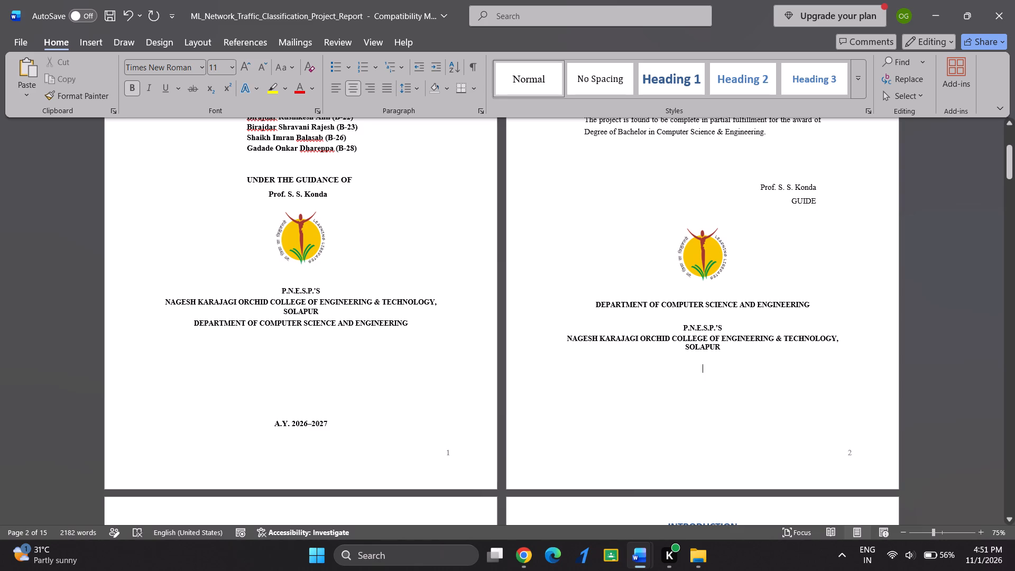
click(642, 368)
click(731, 354)
drag(730, 353, 677, 335)
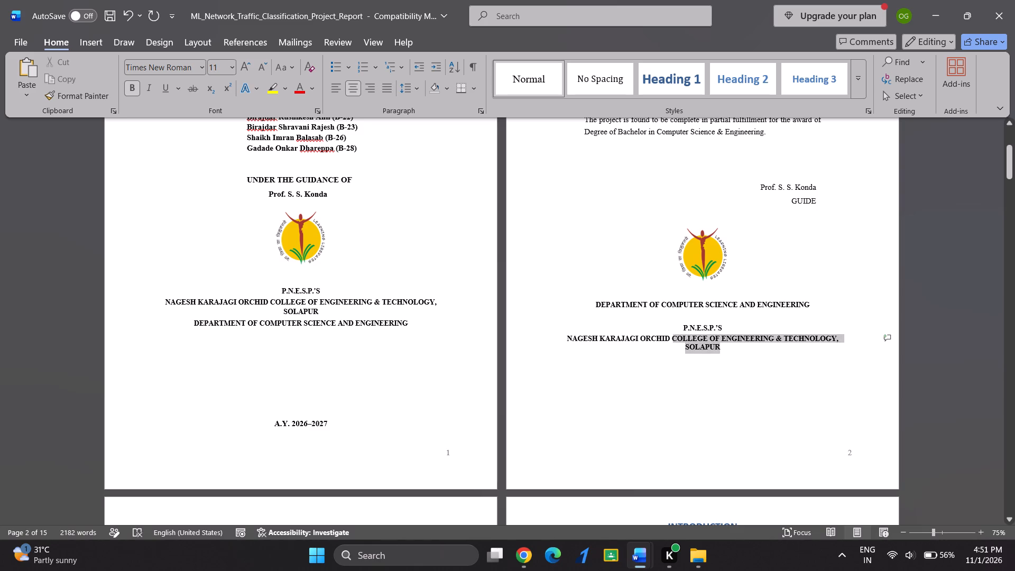
drag(677, 335, 658, 329)
click(658, 329)
scroll(700, 352, up, 1)
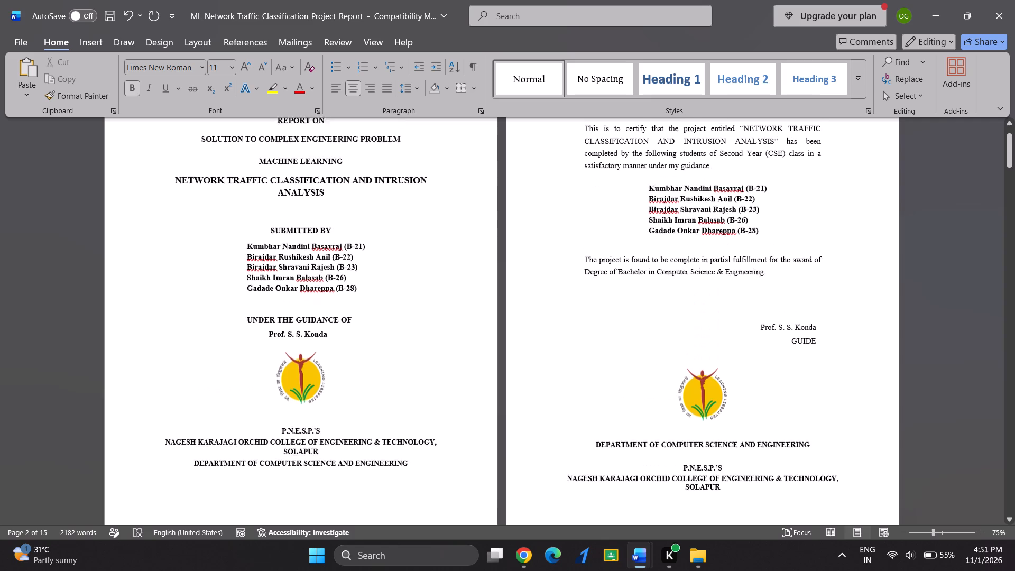
scroll(700, 352, up, 2)
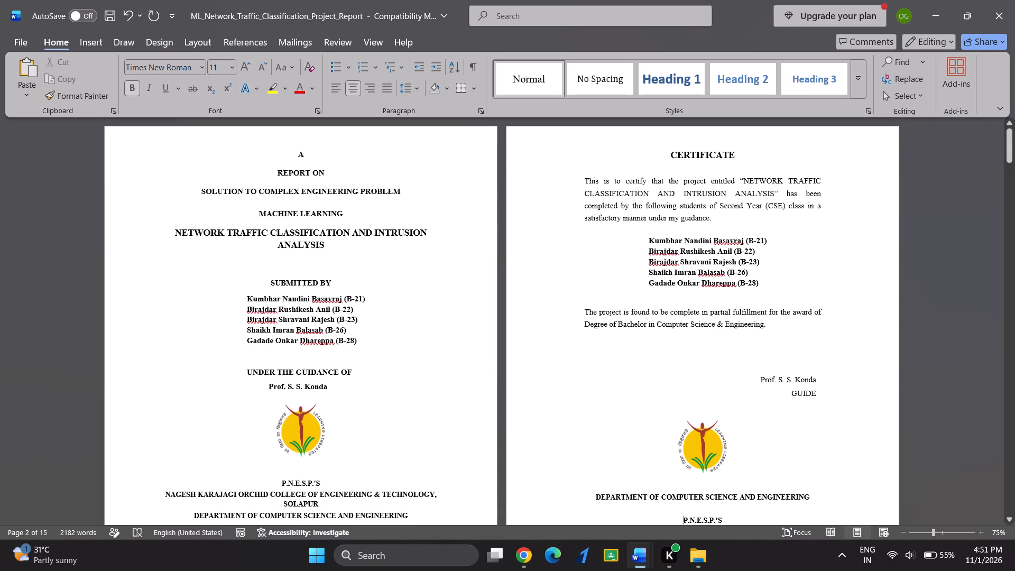
scroll(660, 349, down, 1)
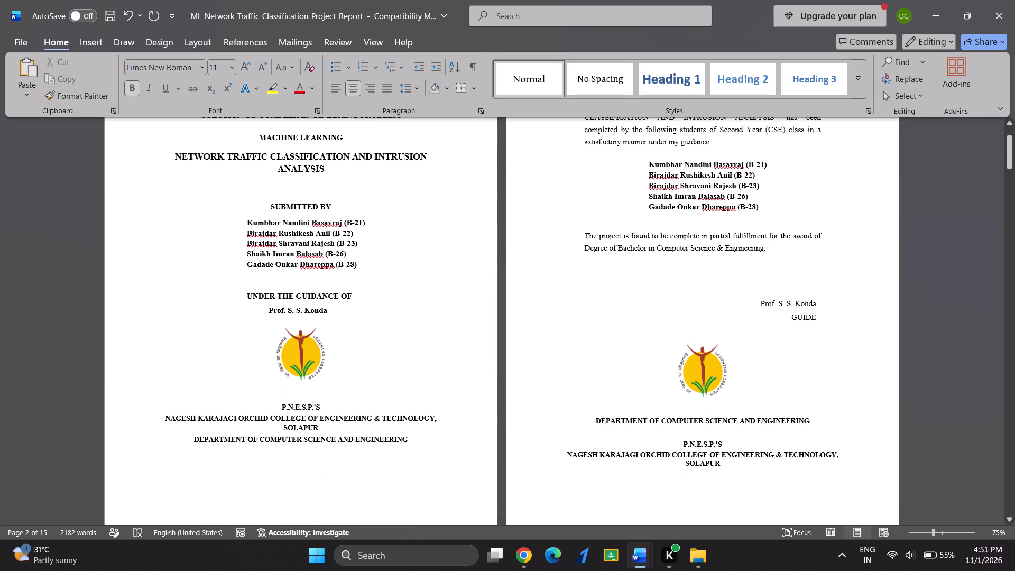
click(306, 322)
click(306, 337)
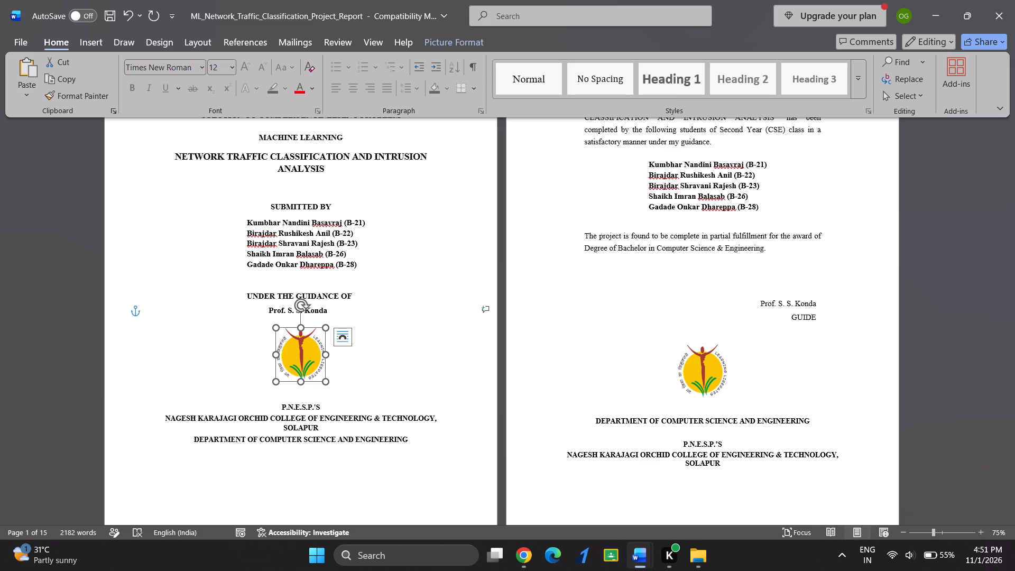
click(432, 360)
scroll(528, 363, up, 1)
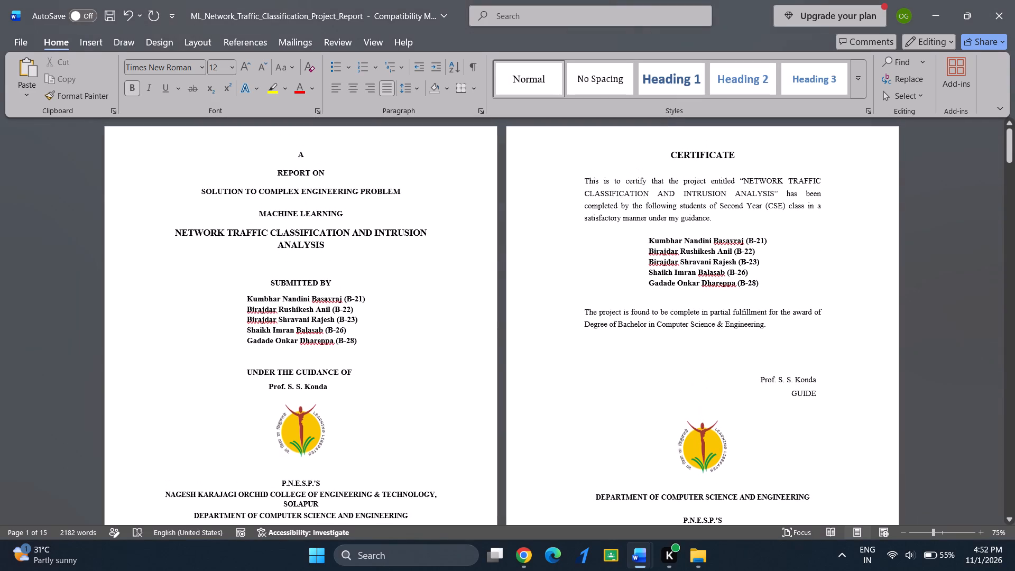
click(778, 351)
scroll(778, 351, up, 1)
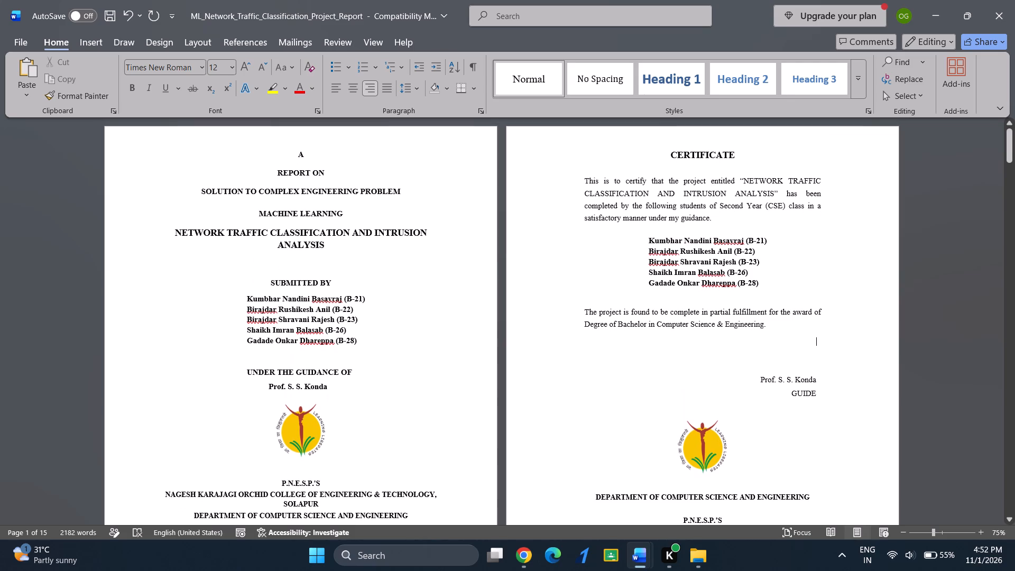
Delete two blank lines above the third page's "A.Y. 2026–2027" line to bring it back onto the certificate page.
scroll(778, 351, down, 11)
click(714, 388)
scroll(714, 388, down, 1)
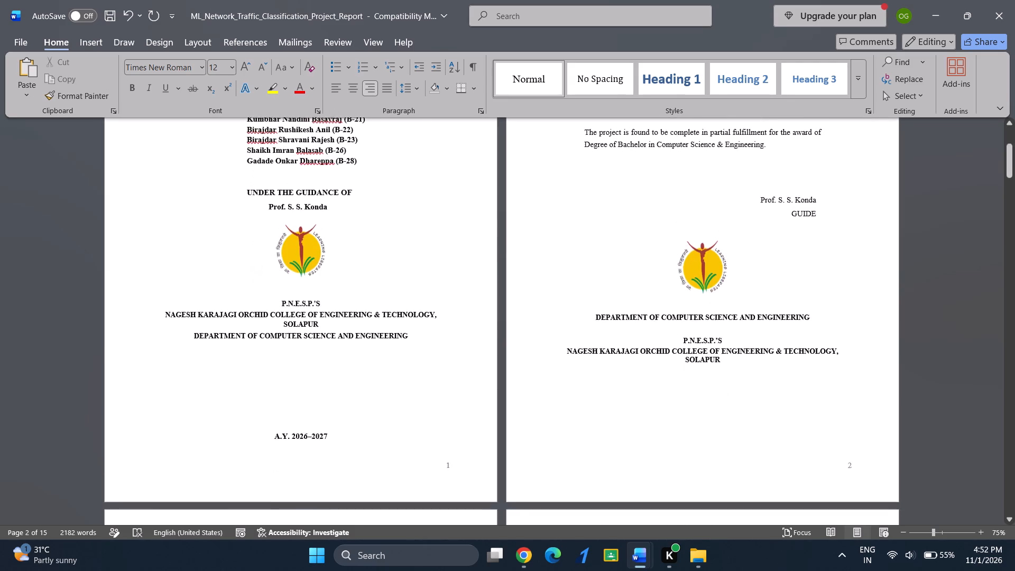
scroll(714, 388, down, 2)
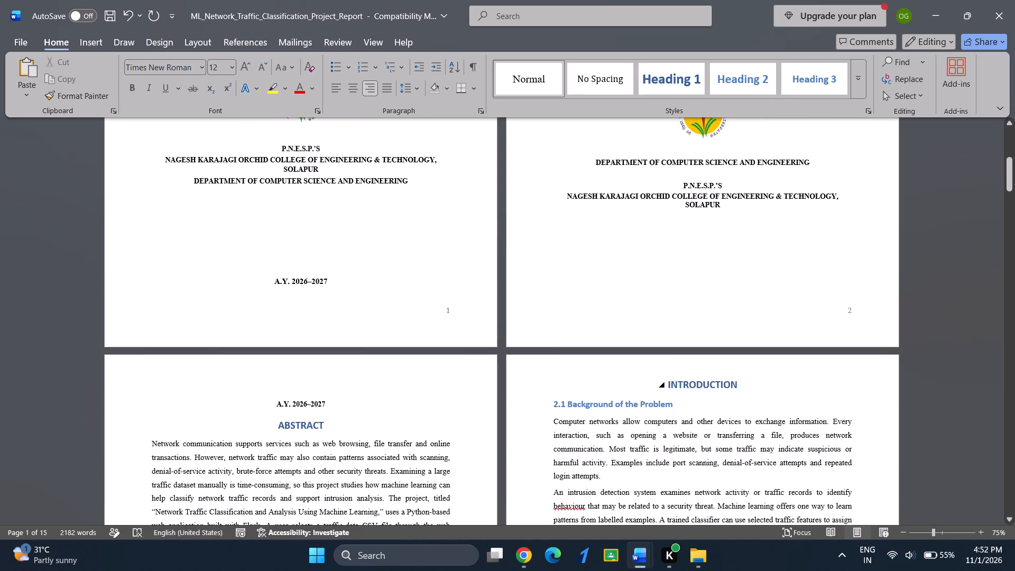
click(555, 246)
scroll(543, 358, down, 1)
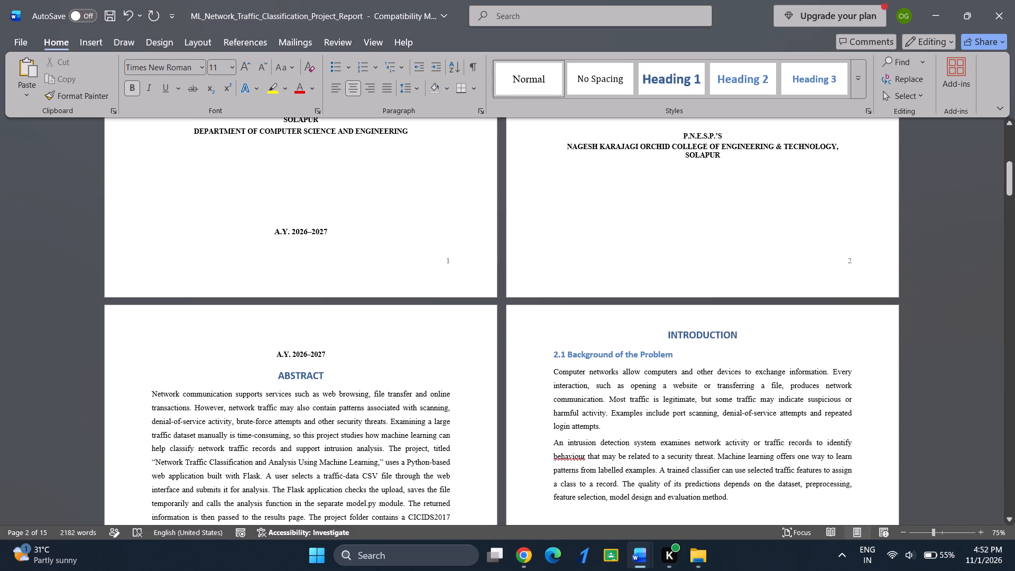
key(BackSpace)
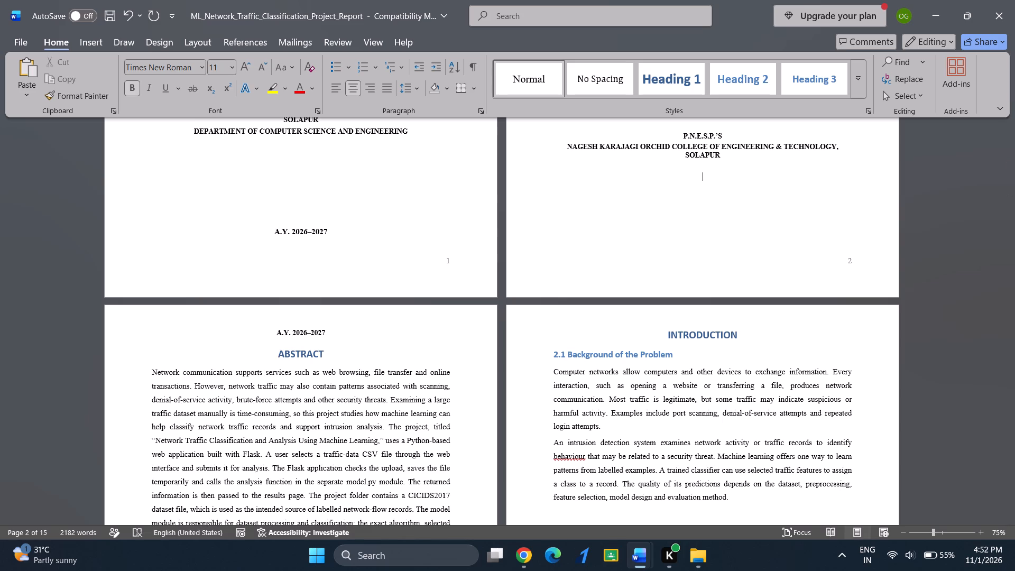
click(278, 320)
key(BackSpace)
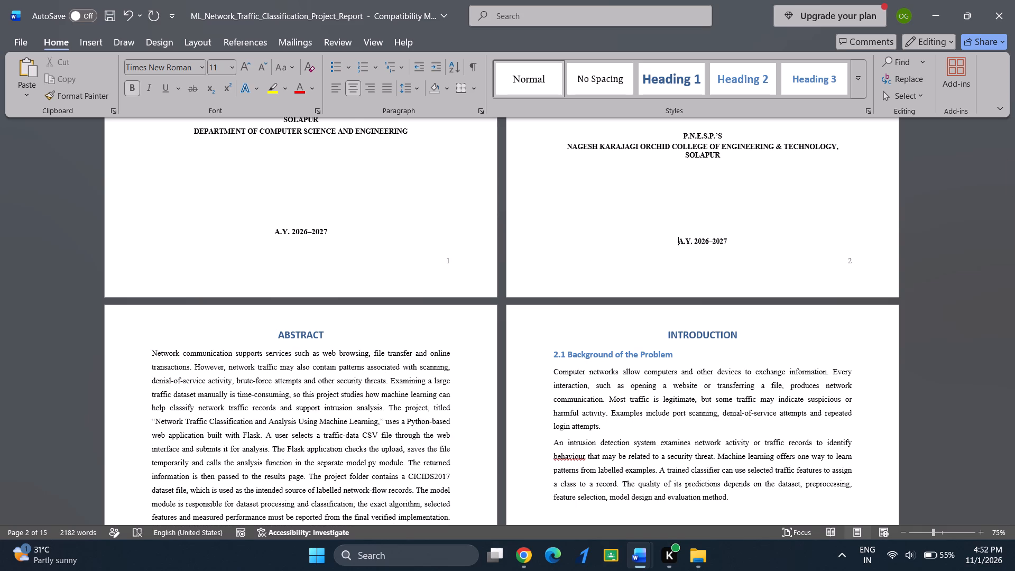
Save the project report document.
click(584, 272)
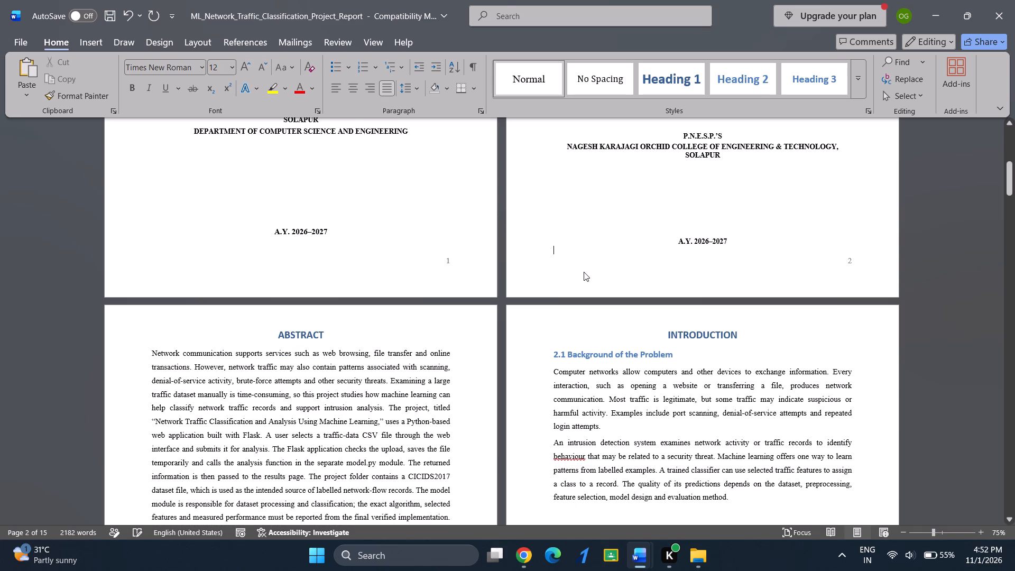
key(ctrl+s)
scroll(623, 291, down, 1)
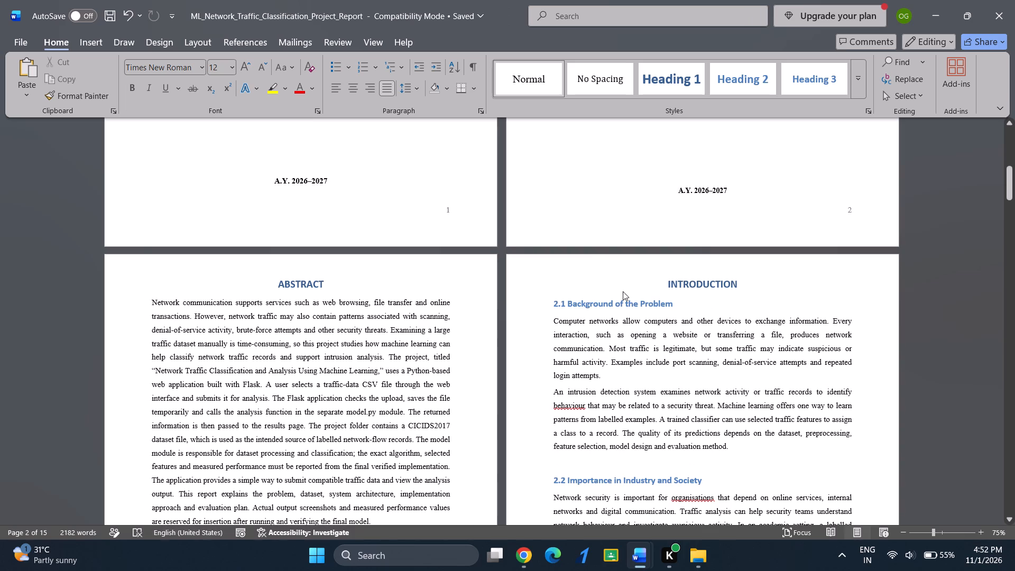
scroll(623, 291, down, 1)
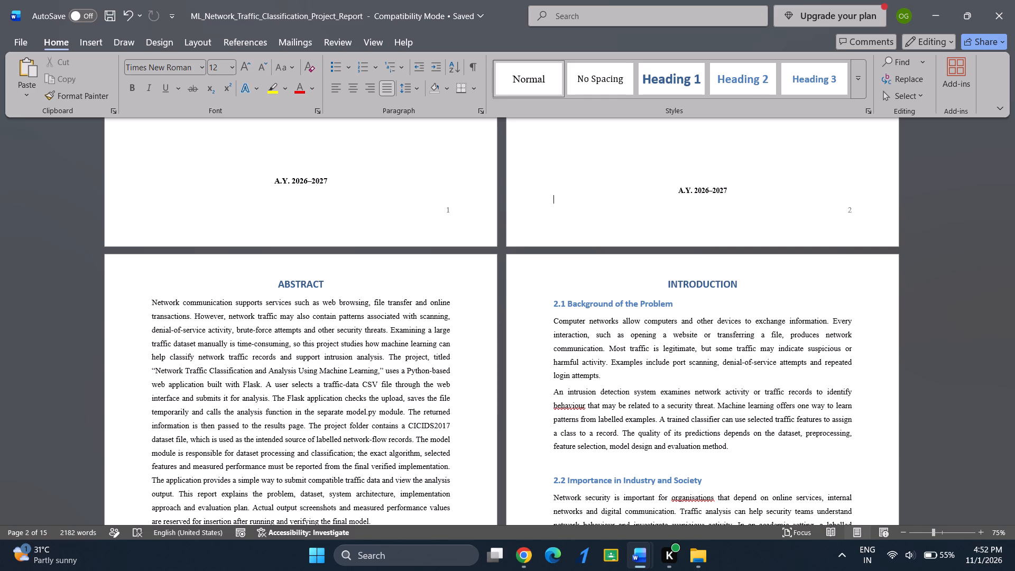
key(ctrl+s)
Examine the abstract and introduction pages of the report.
click(684, 364)
scroll(684, 364, down, 1)
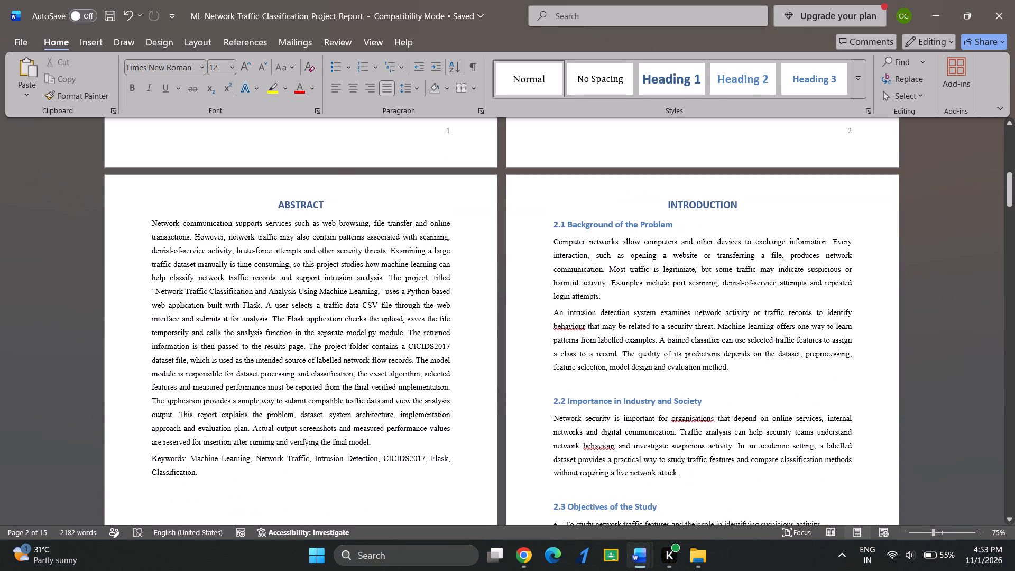
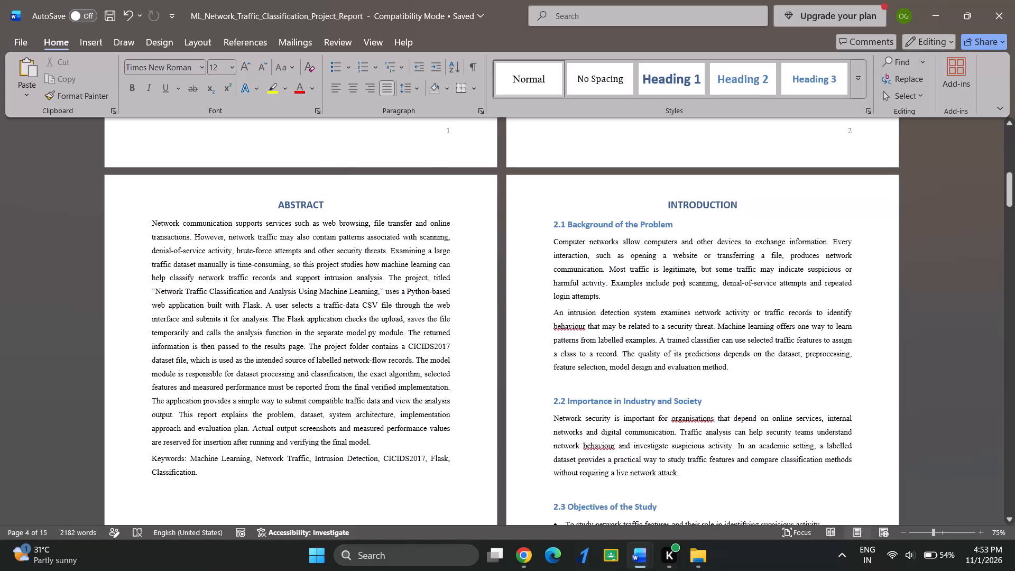
Recheck the abstract, introduction, cover and certificate pages, and save the project report.
click(404, 322)
scroll(404, 322, down, 2)
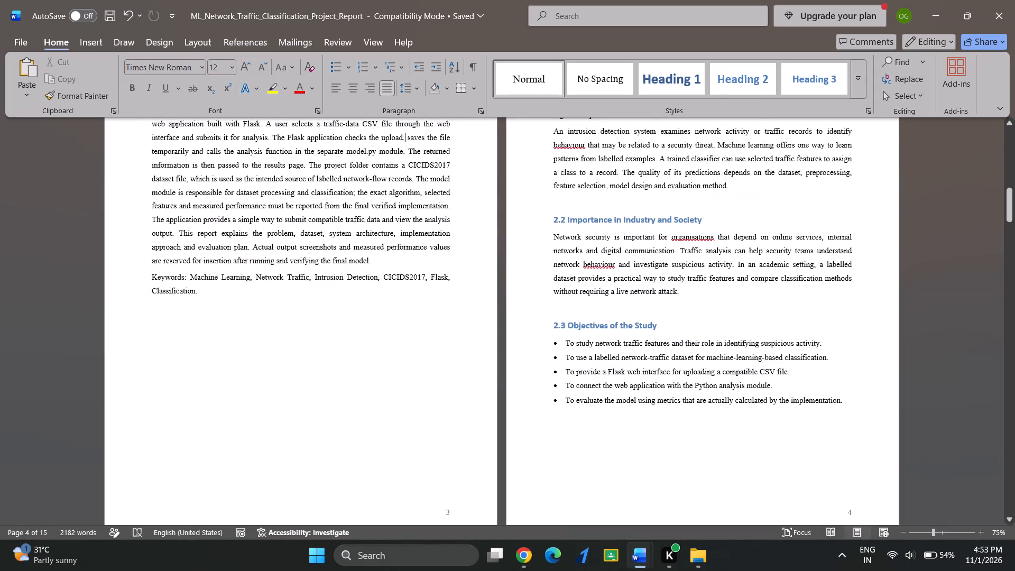
scroll(510, 379, up, 6)
scroll(546, 380, down, 1)
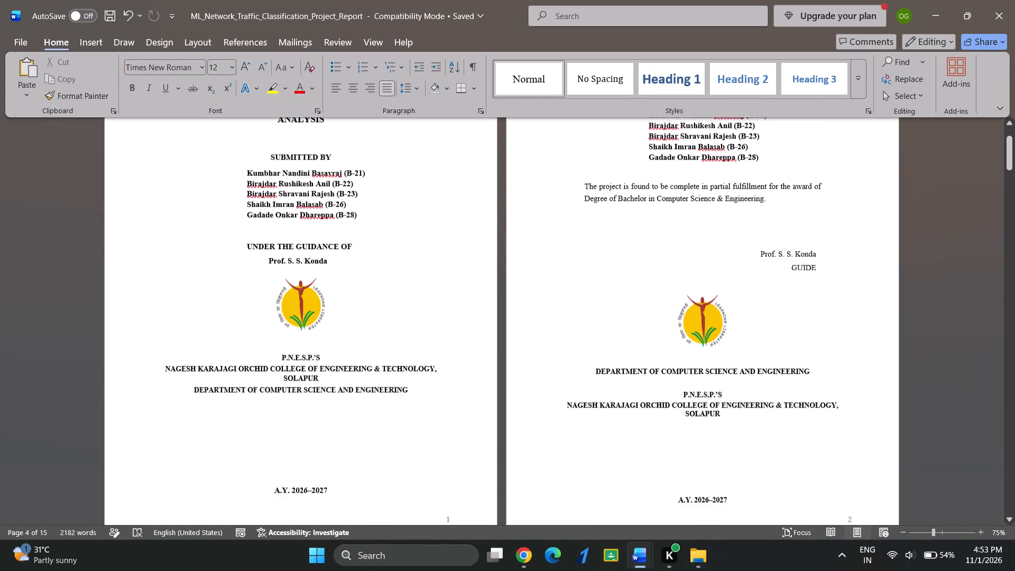
scroll(546, 380, down, 1)
click(595, 413)
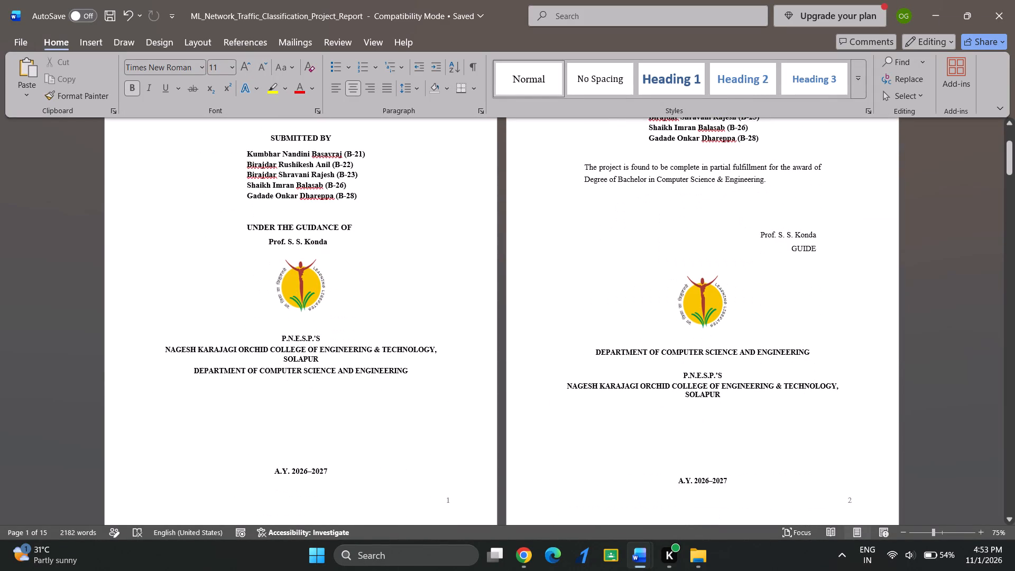
key(ctrl+s)
Examine the cover and certificate pages again, followed by the engineering problem, scope, limitations and dataset sections 3.1 to 4.4.
click(595, 413)
scroll(595, 413, up, 1)
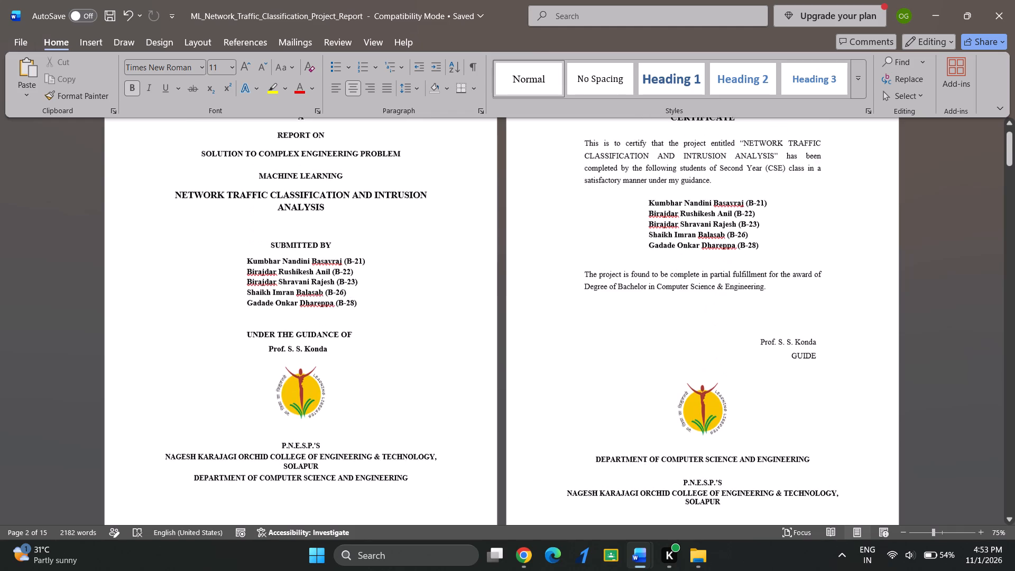
scroll(606, 446, up, 1)
scroll(606, 446, down, 1)
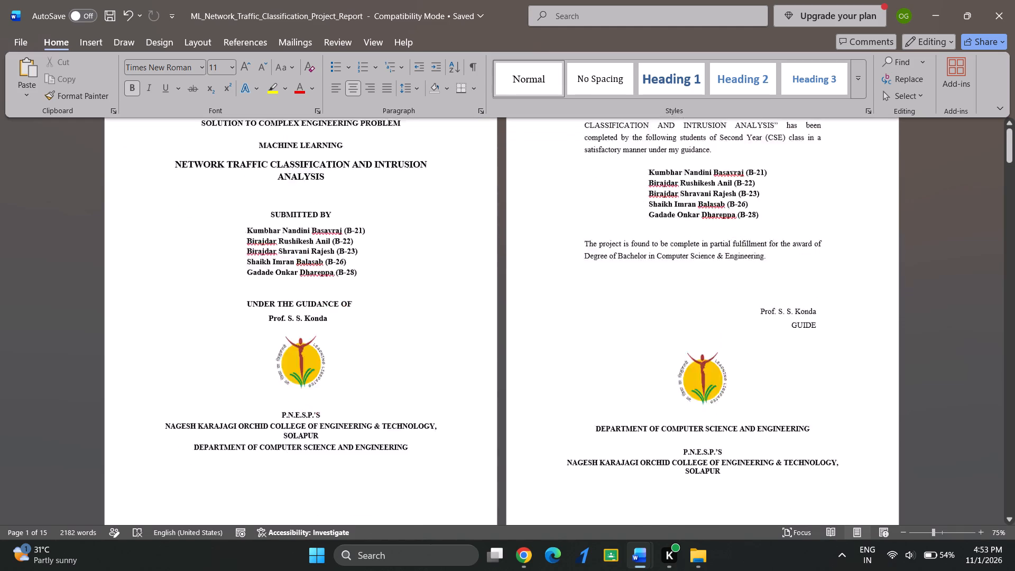
scroll(606, 446, down, 8)
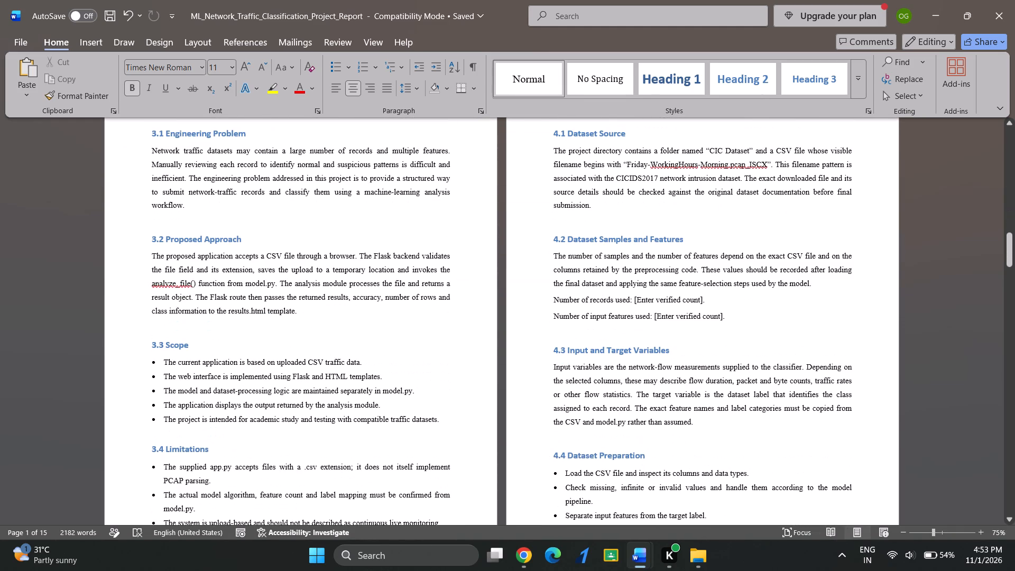
click(668, 401)
click(721, 427)
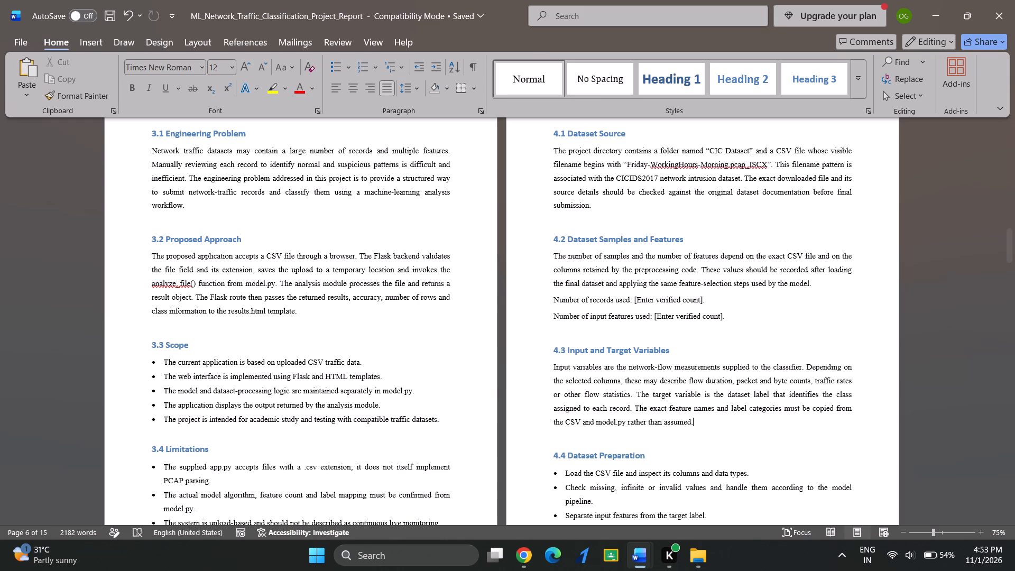
scroll(721, 427, down, 2)
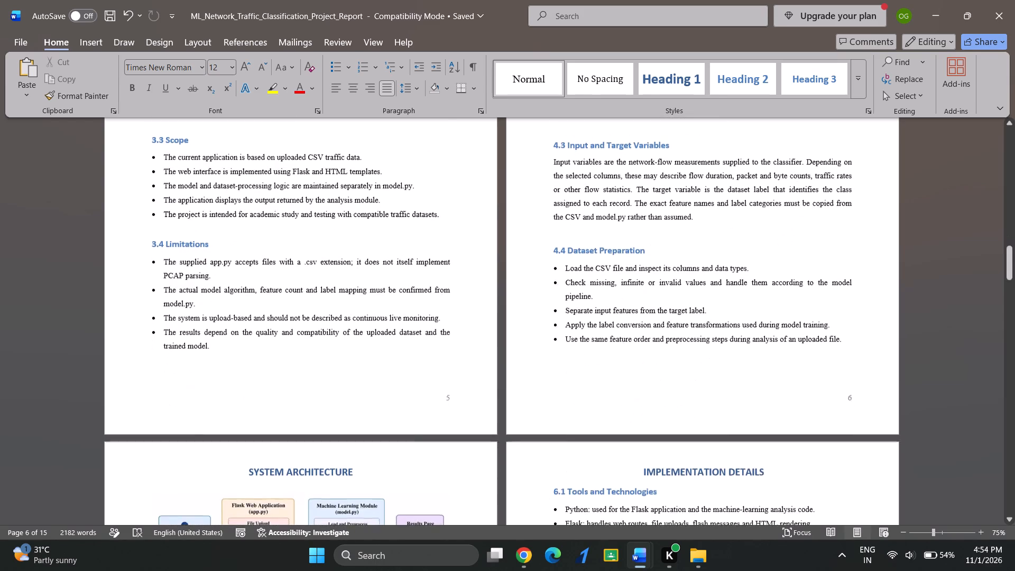
scroll(721, 427, down, 2)
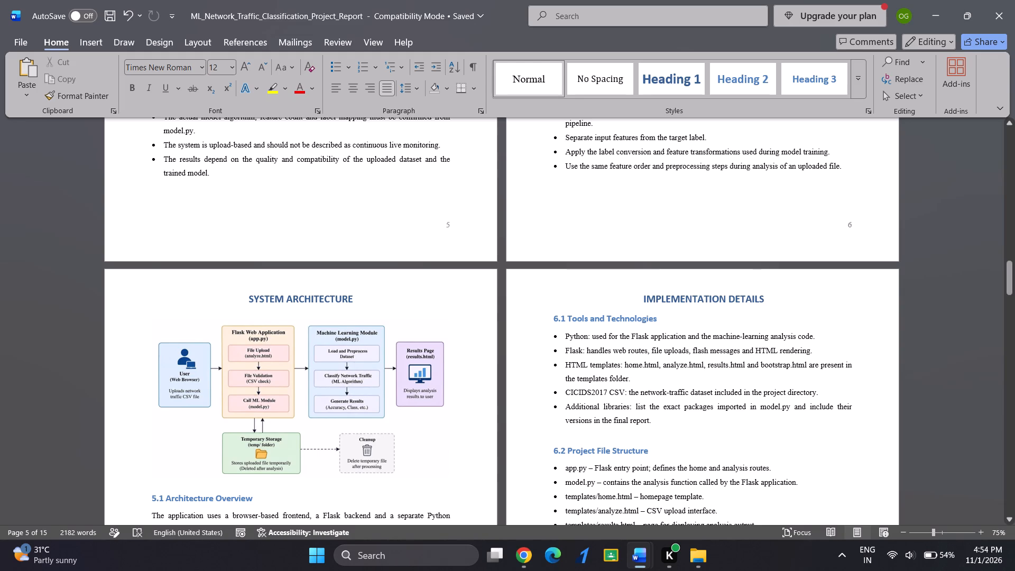
Save the report while checking the System Architecture and Implementation Details pages.
click(828, 425)
key(ctrl+s)
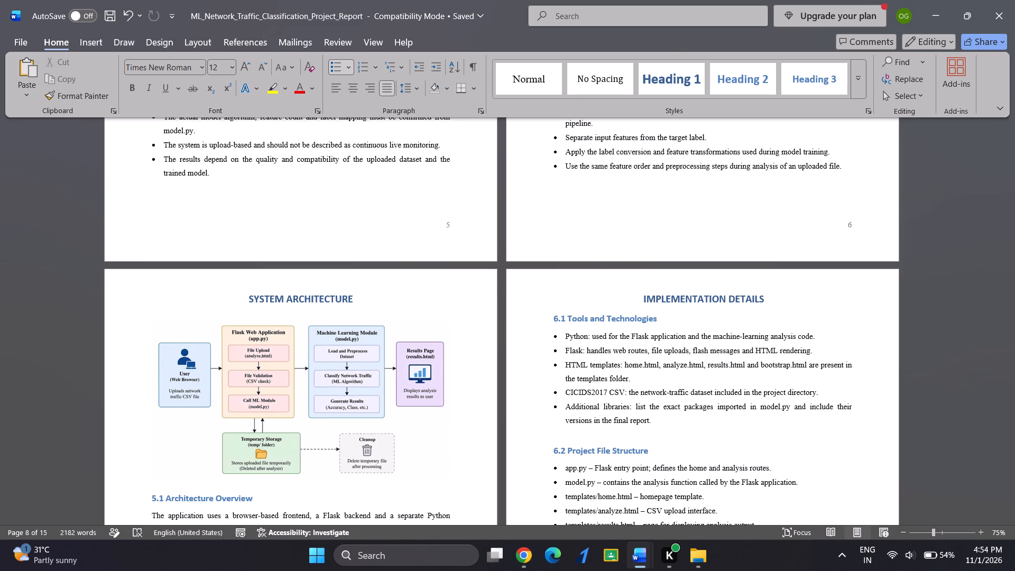
scroll(828, 425, down, 2)
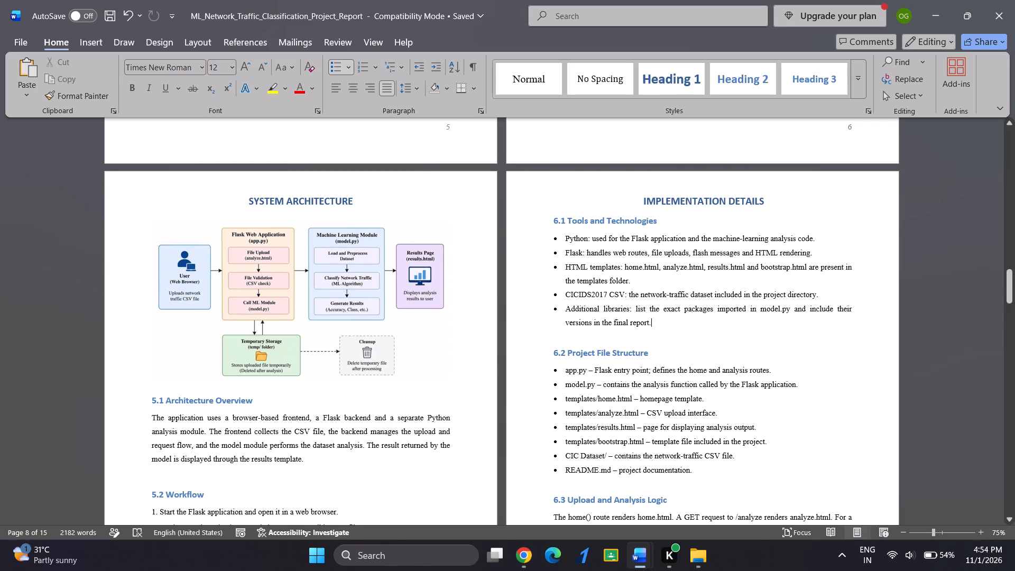
click(785, 312)
key(ctrl+s)
Examine the rest of the architecture and implementation sections, and the Results and Discussion pages with their screenshots and figure captions.
scroll(785, 312, down, 1)
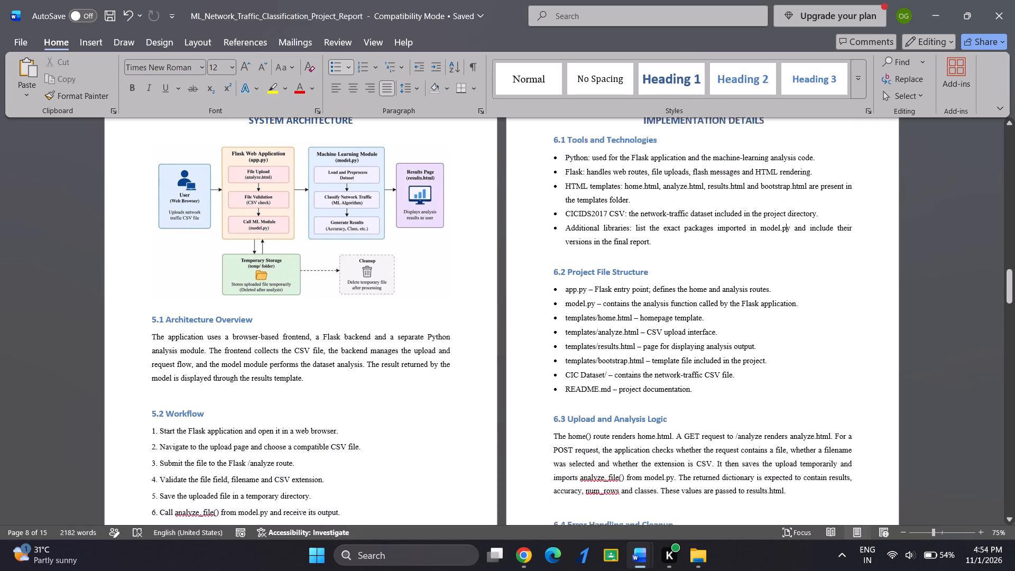
scroll(785, 312, down, 6)
click(423, 255)
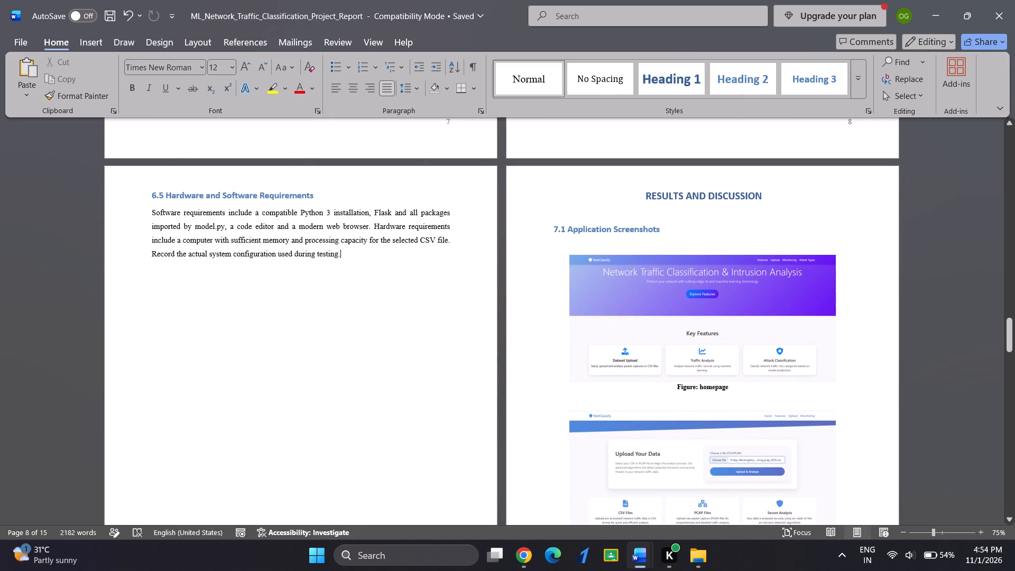
scroll(423, 255, down, 2)
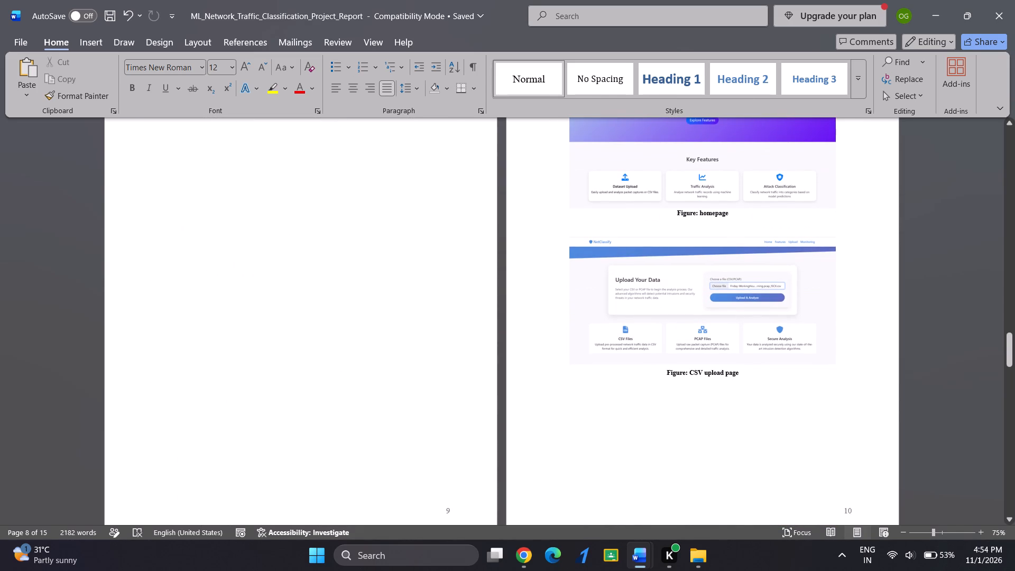
scroll(423, 255, down, 1)
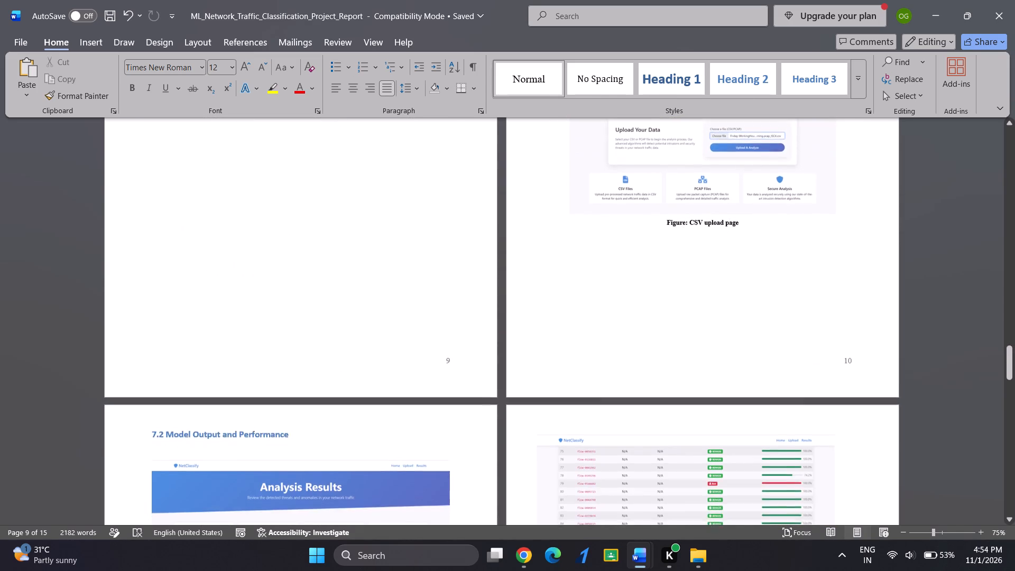
scroll(423, 255, down, 4)
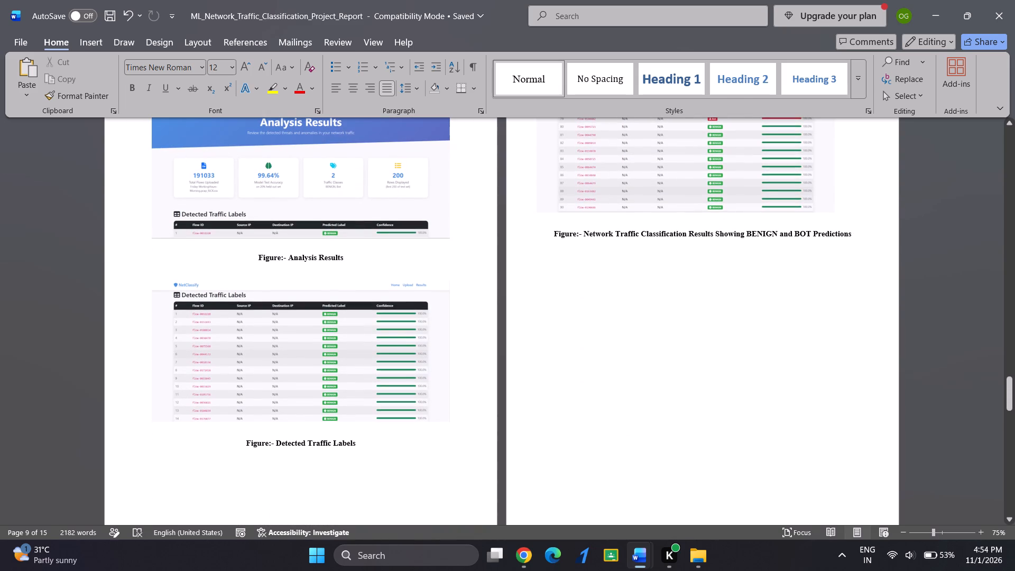
click(586, 238)
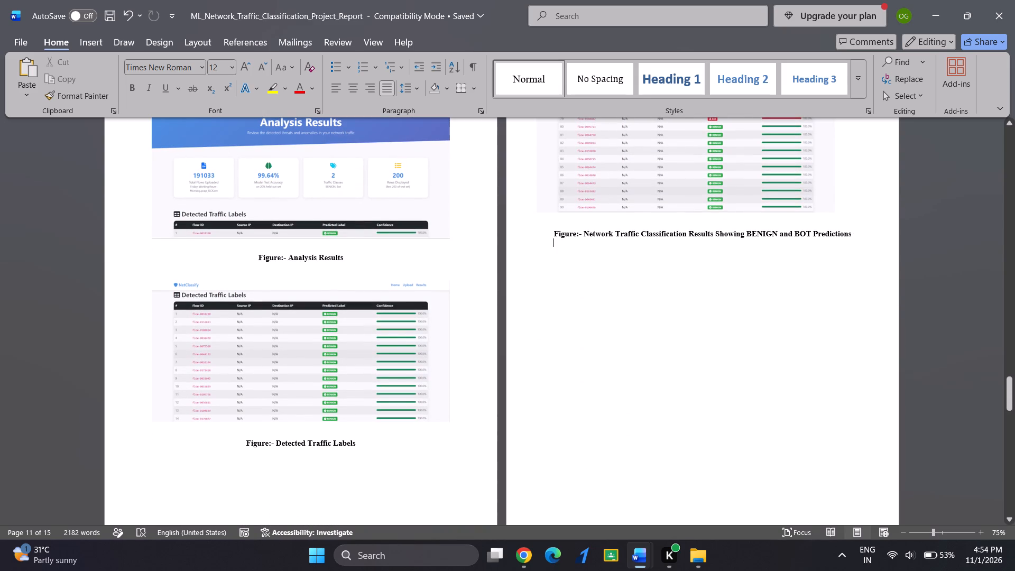
click(873, 233)
Examine the 7.3 Test Cases table, the Conclusion page and the References page for layout and content.
scroll(624, 432, down, 1)
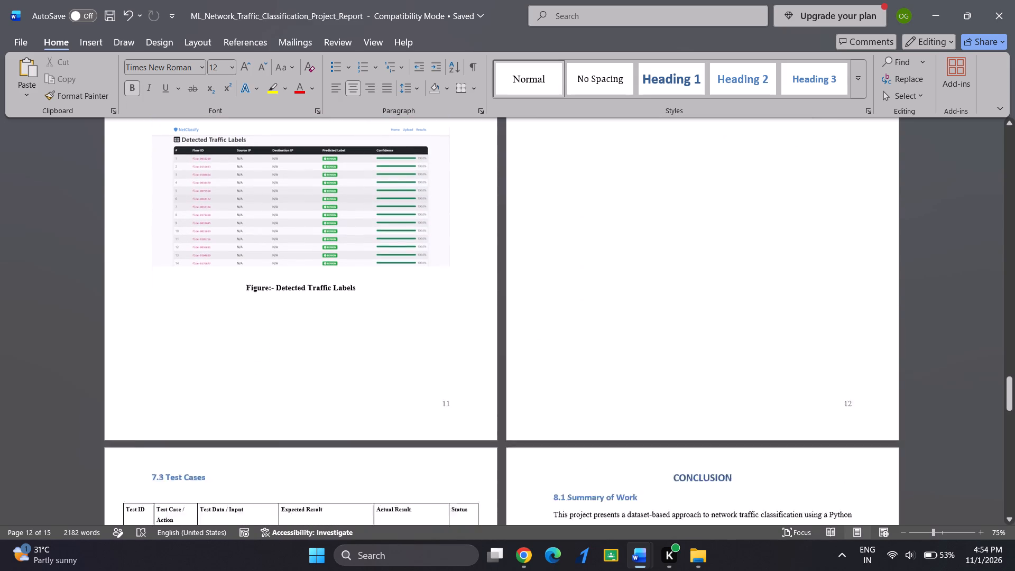
scroll(624, 432, down, 2)
click(695, 418)
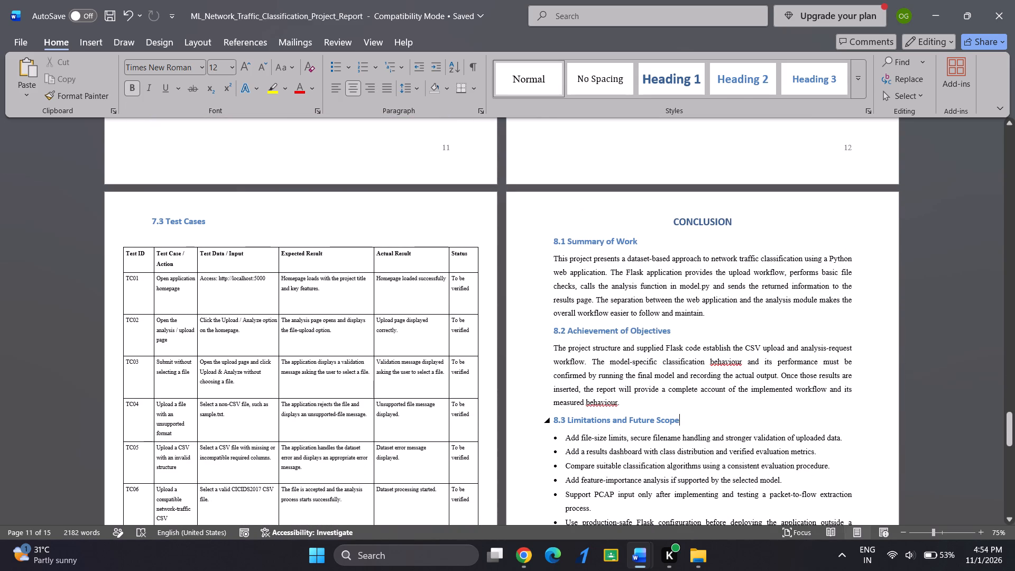
scroll(686, 441, down, 1)
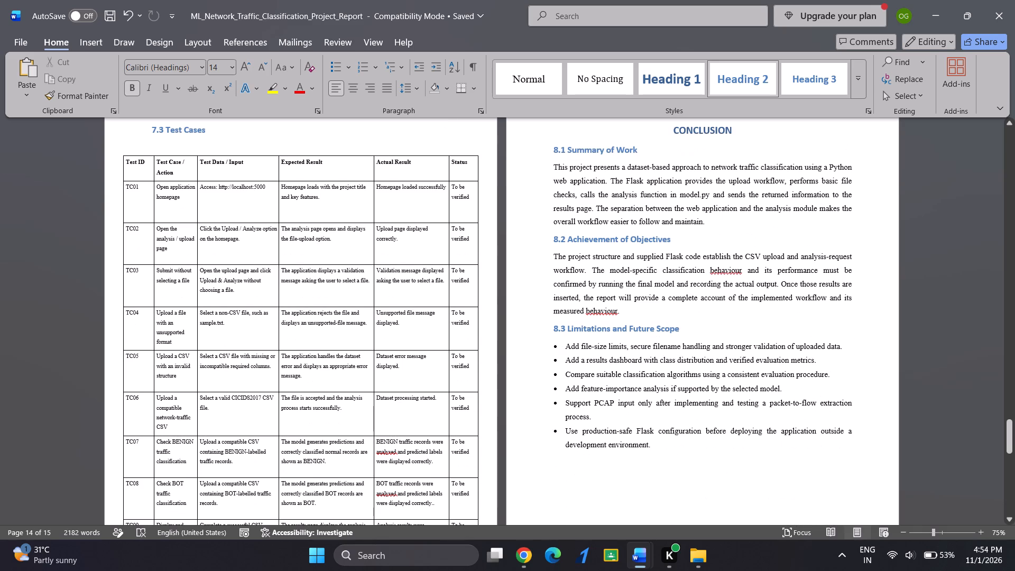
scroll(686, 441, down, 1)
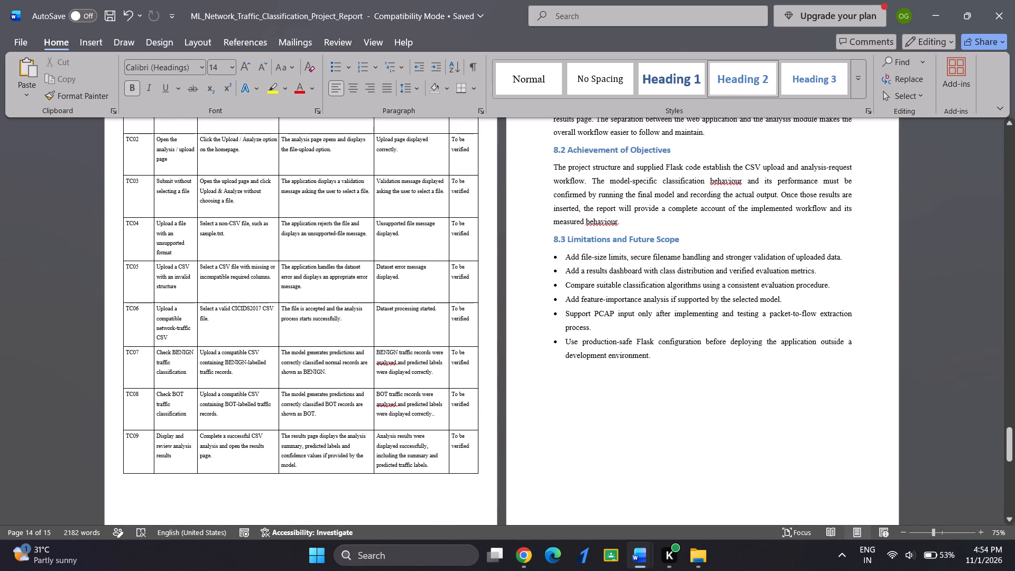
scroll(686, 441, down, 2)
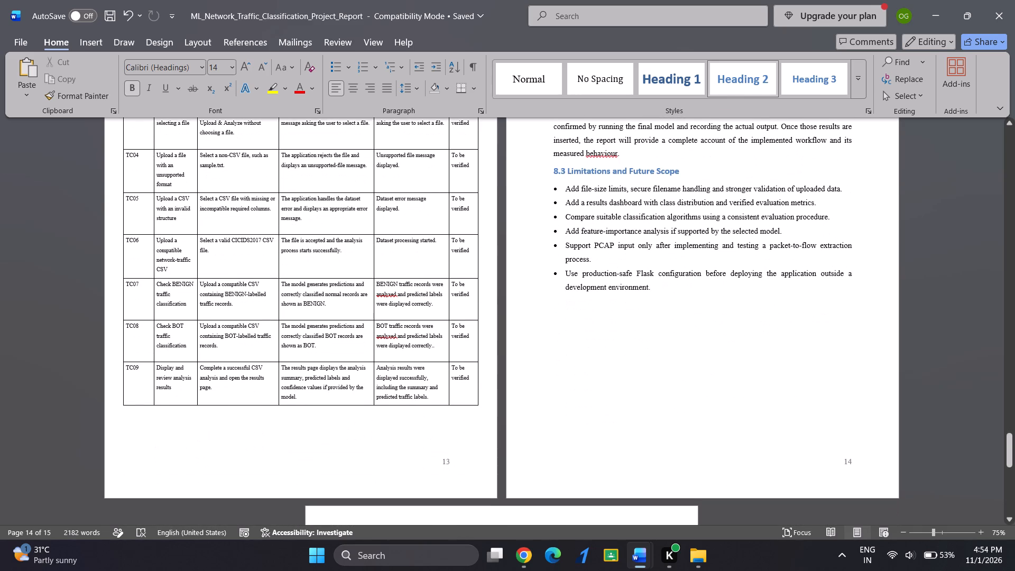
scroll(686, 441, down, 1)
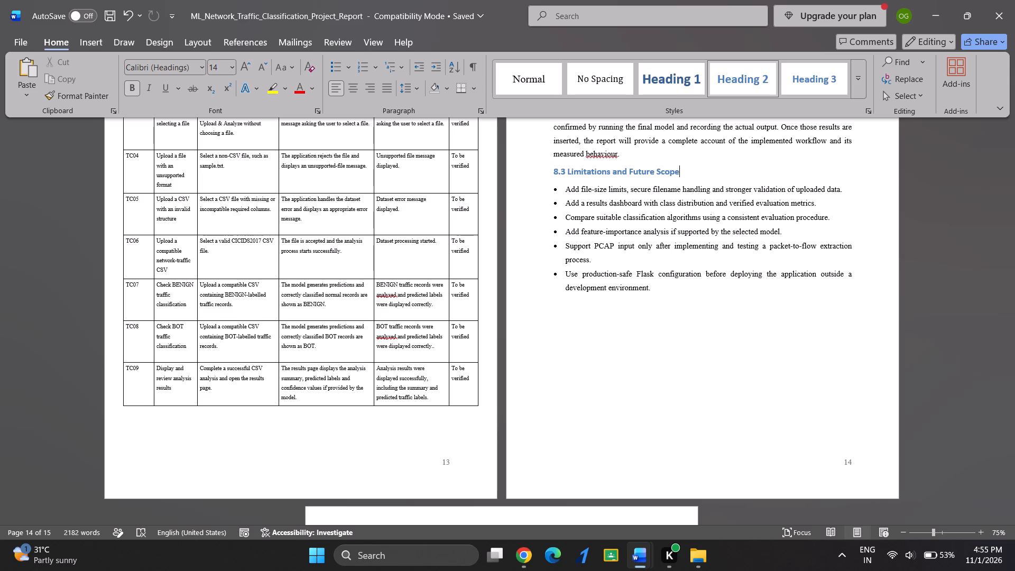
scroll(710, 394, down, 4)
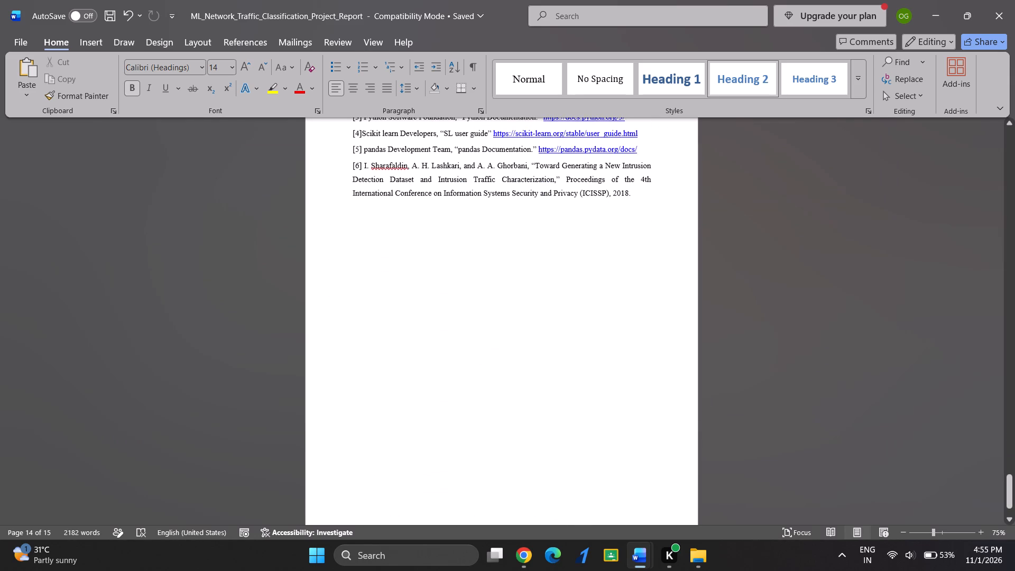
scroll(552, 171, up, 1)
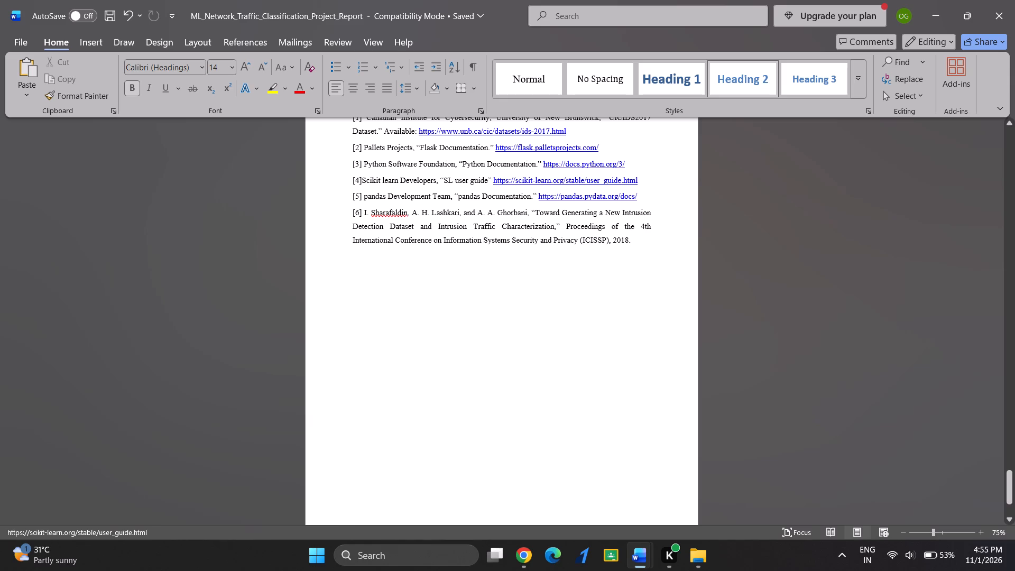
ctrl+click(571, 235)
scroll(571, 235, up, 2)
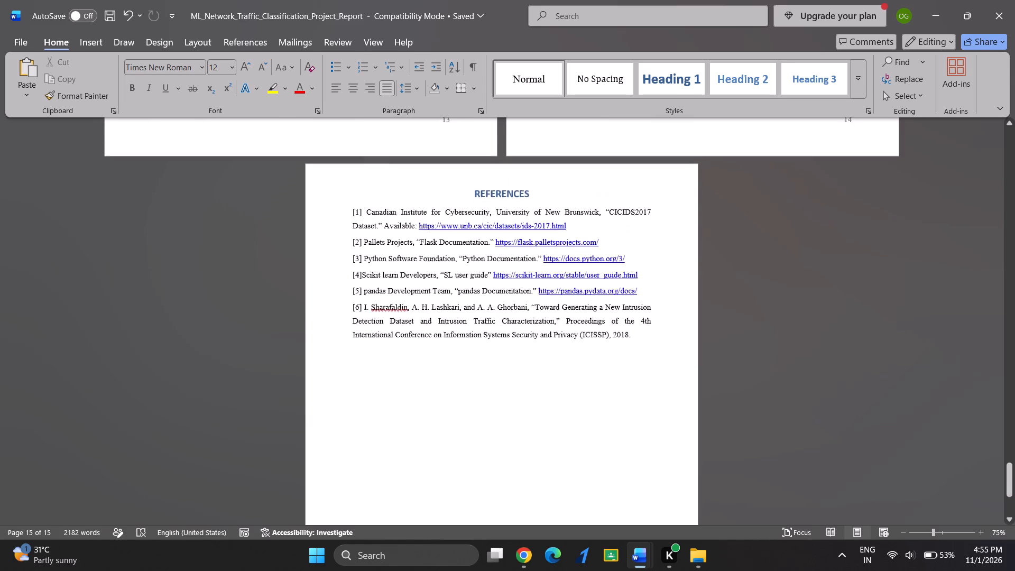
scroll(571, 235, up, 4)
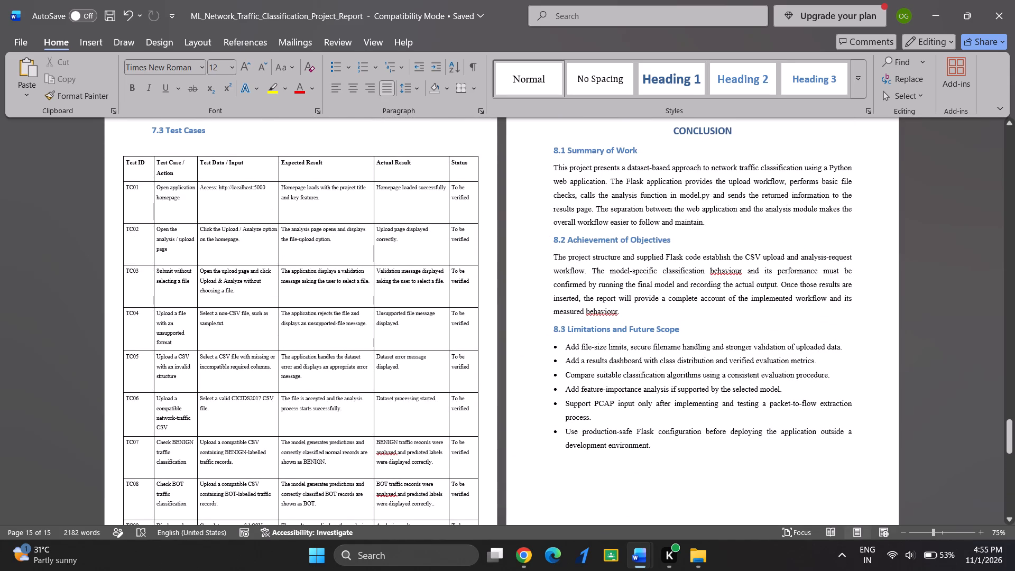
click(635, 313)
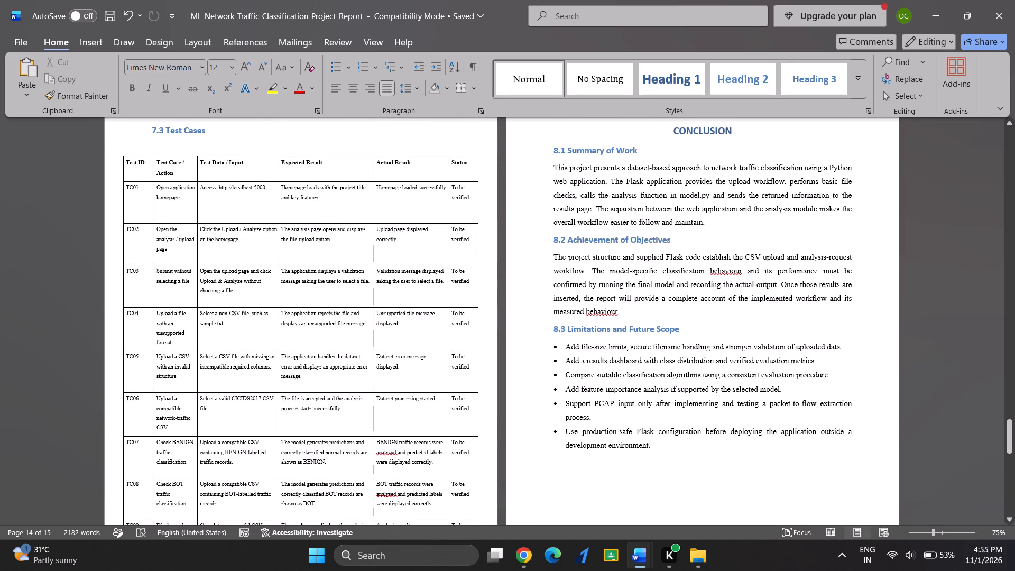
click(638, 310)
scroll(680, 385, down, 1)
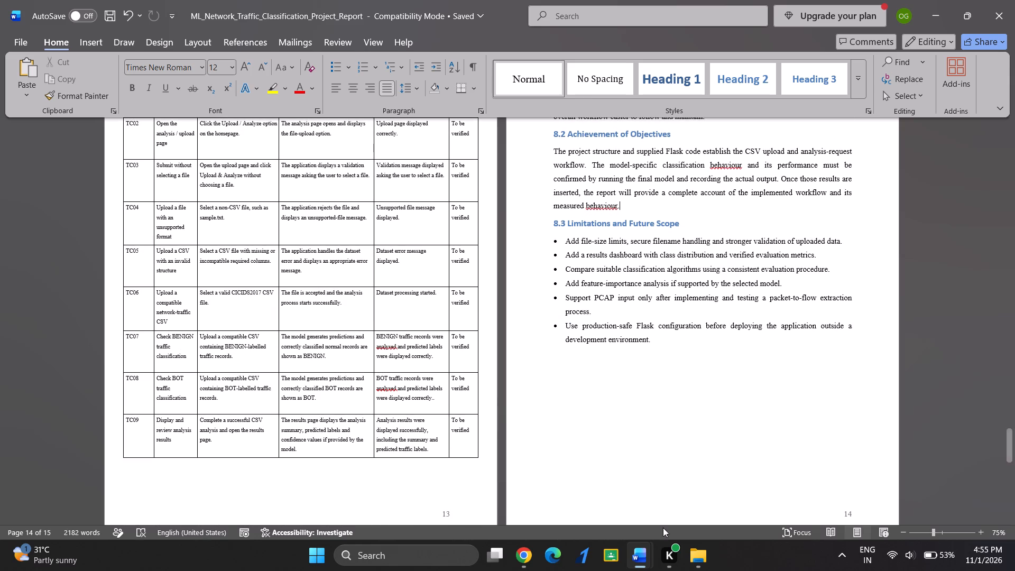
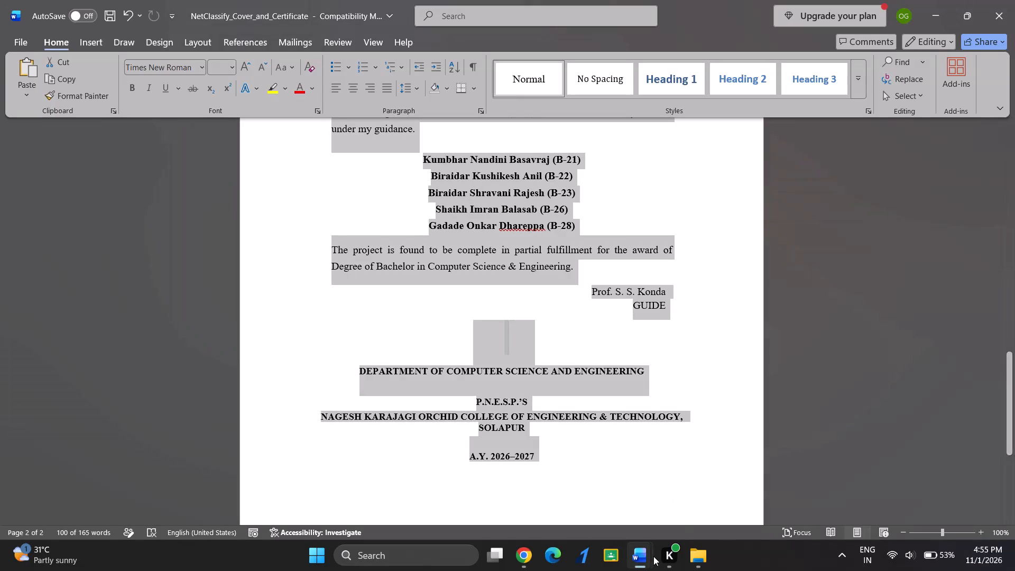
Close the NetClassify_Cover_and_Certificate document.
click(1014, 0)
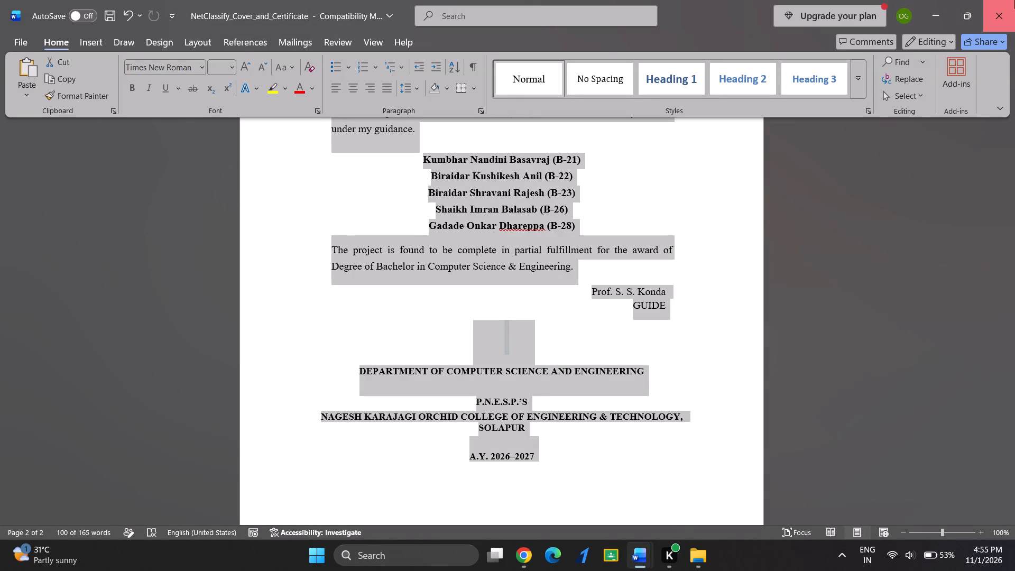
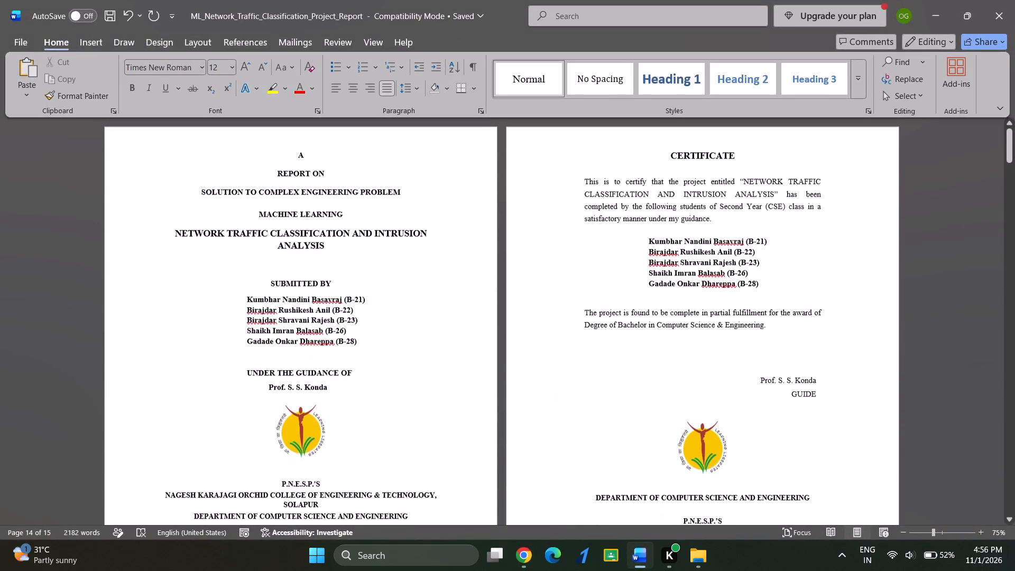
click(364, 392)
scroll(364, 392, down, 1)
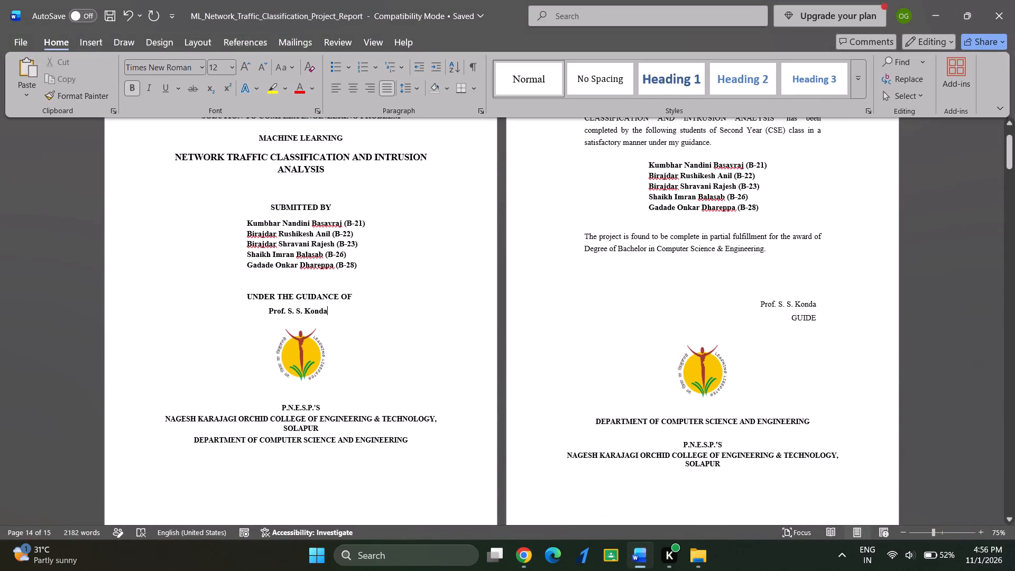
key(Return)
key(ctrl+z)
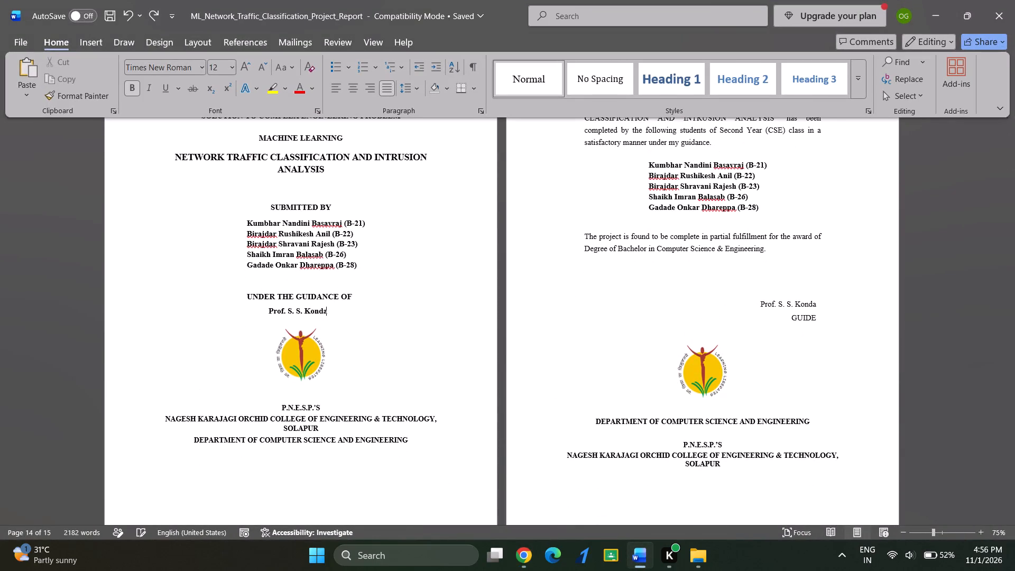
Move the cover page logo slightly down and insert two blank lines before "P.N.E.S.P.'S" to space out the block.
drag(300, 354, 301, 374)
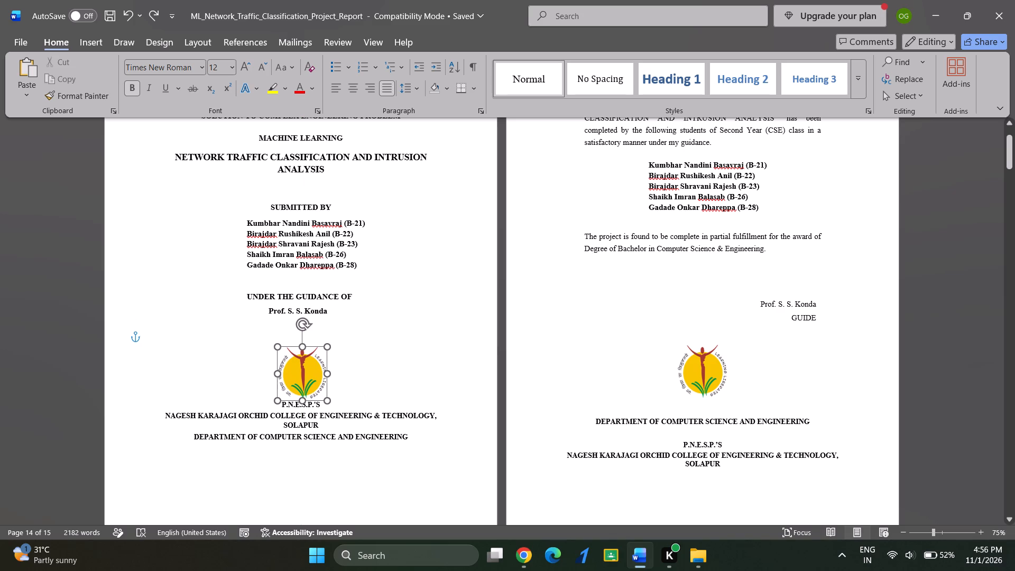
drag(301, 374, 300, 371)
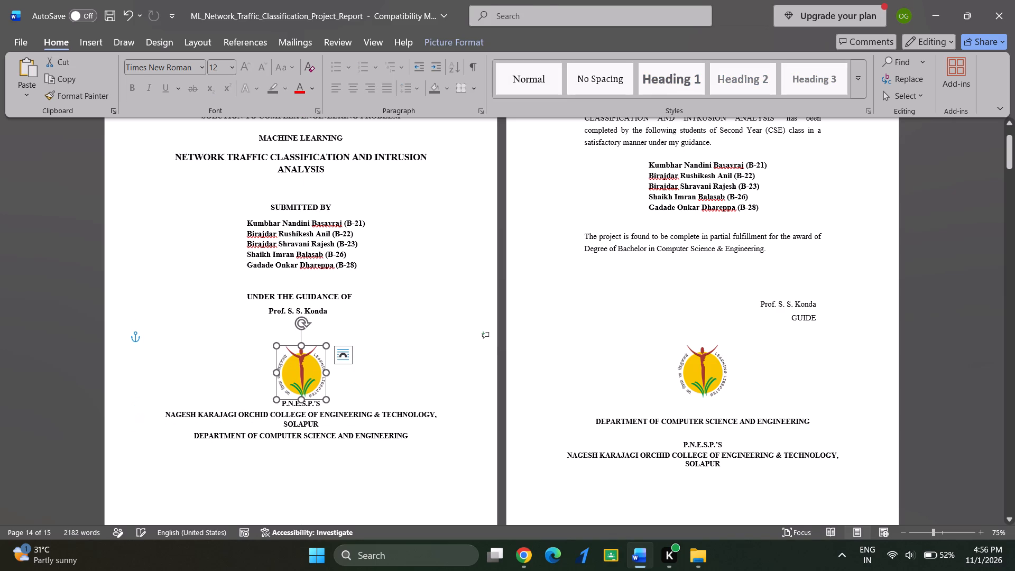
click(284, 408)
key(Left)
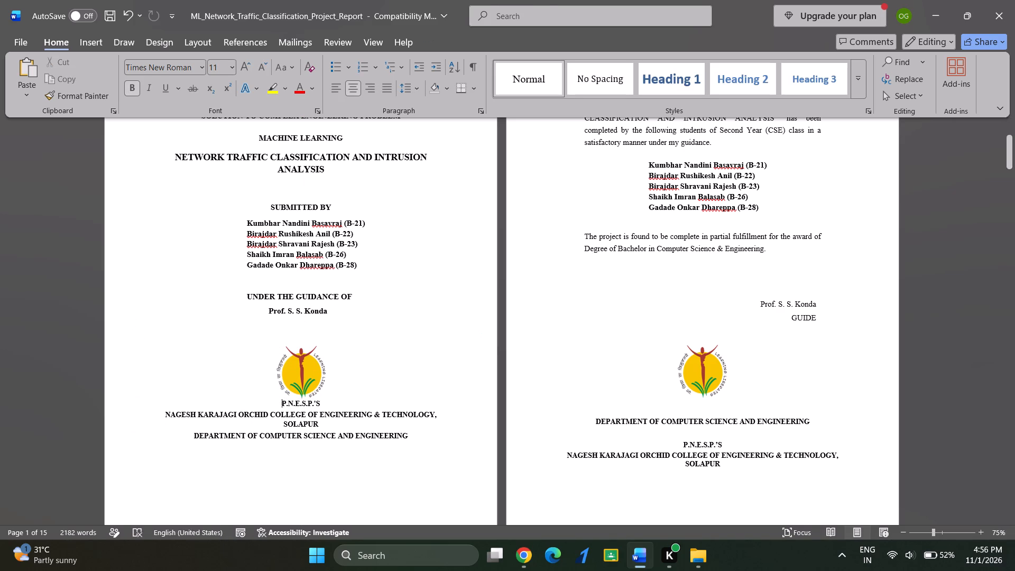
key(Return)
key(Return)
Nudge the cover page logo slightly up and delete one blank line beneath it.
scroll(284, 408, up, 1)
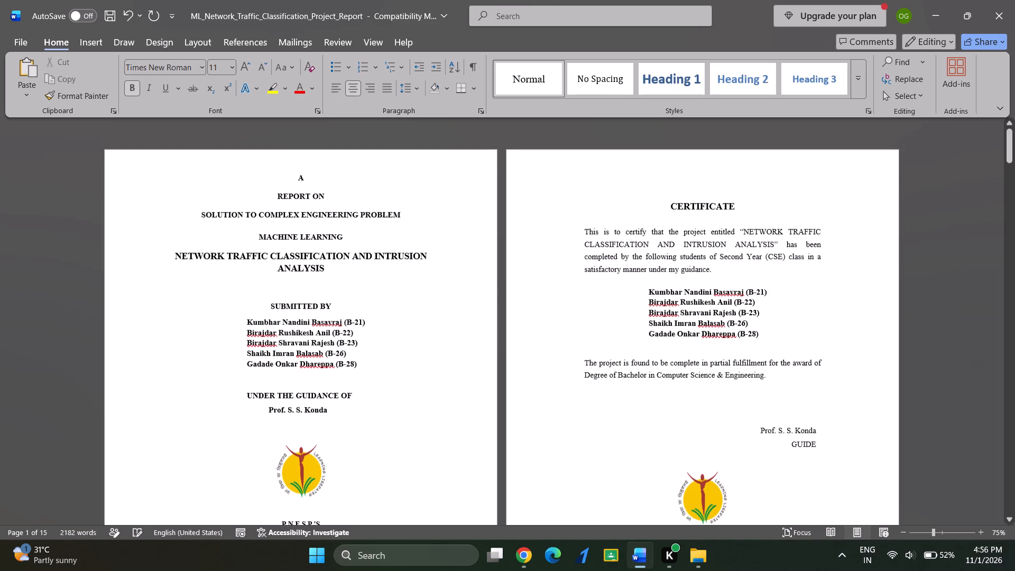
scroll(284, 408, up, 1)
scroll(316, 396, down, 2)
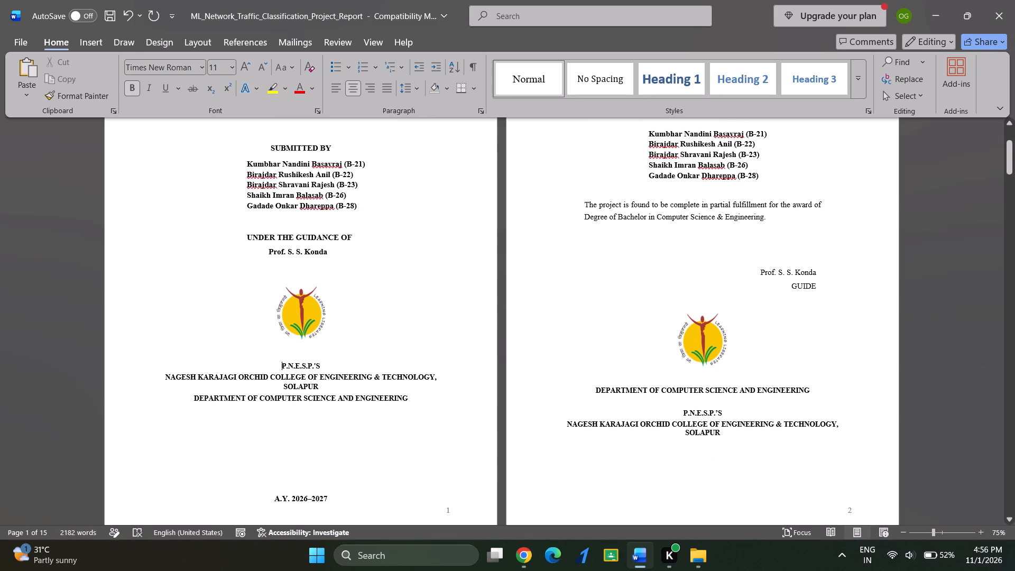
drag(306, 319, 306, 313)
click(302, 350)
key(BackSpace)
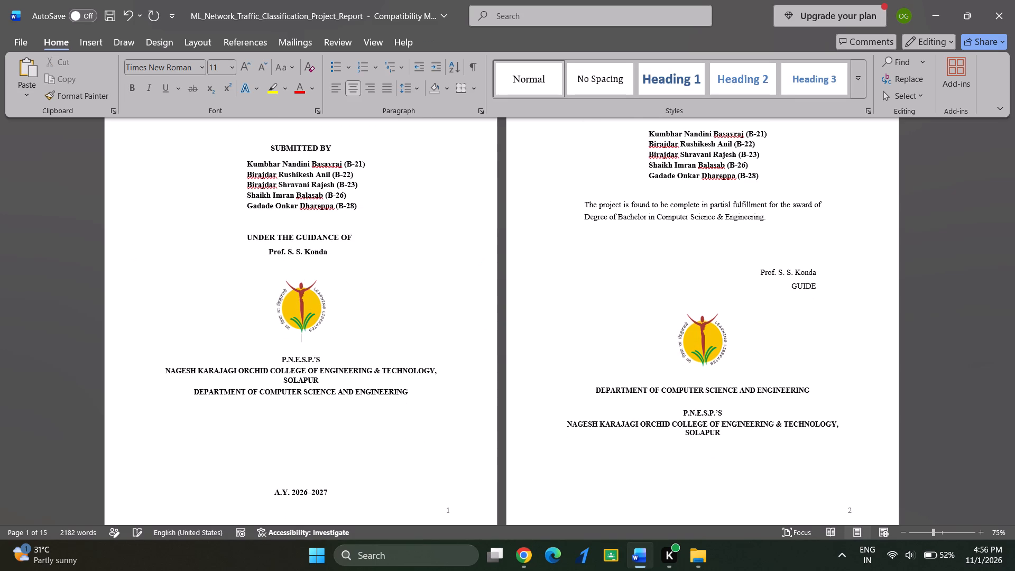
Remove the blank line above the CERTIFICATE heading so it starts at the top of its page.
scroll(559, 268, up, 2)
click(661, 156)
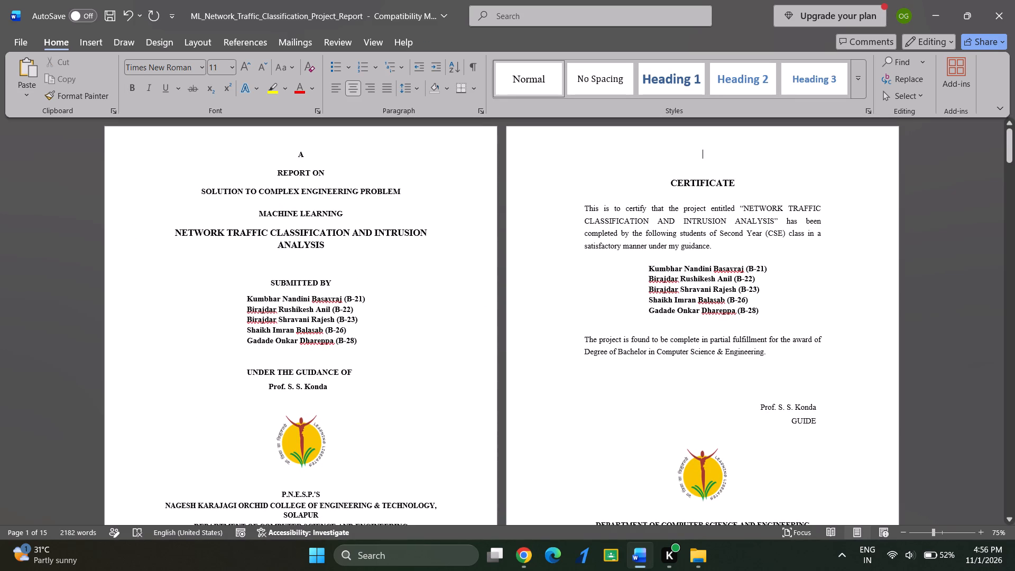
key(BackSpace)
key(BackSpace)
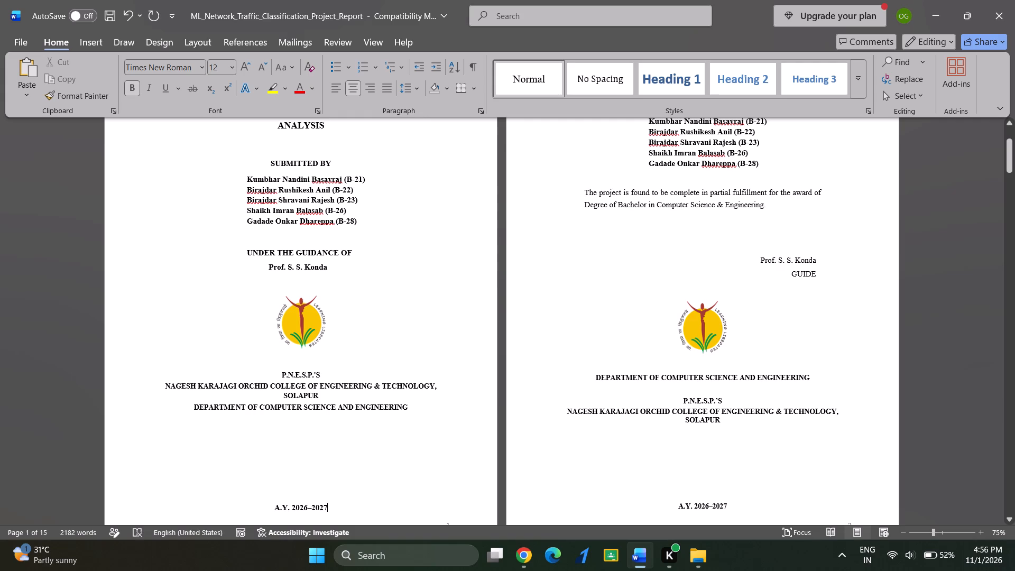
scroll(790, 235, up, 8)
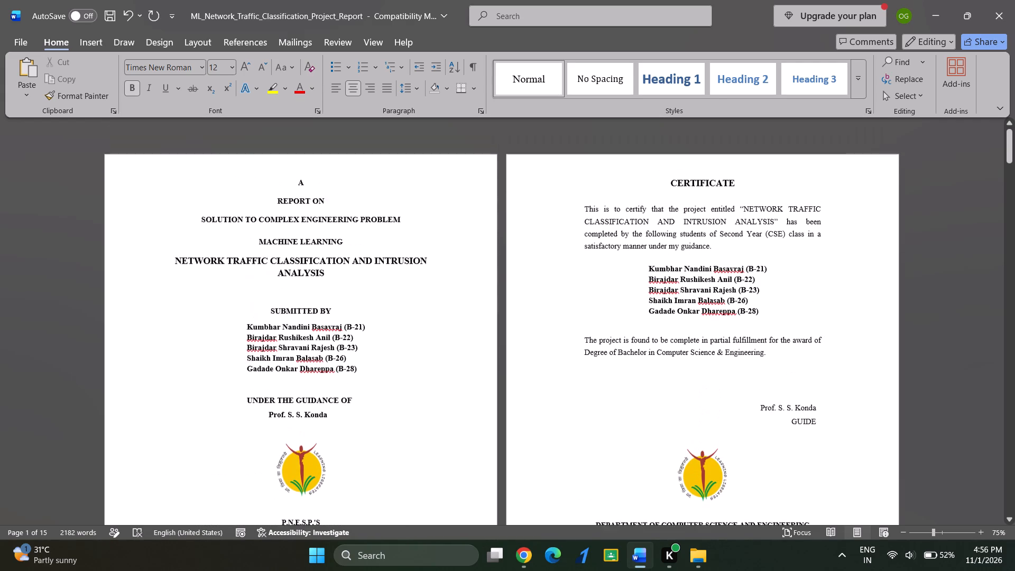
Review the report from the cover and certificate pages through to section 6.5 and the Results and Discussion page.
scroll(790, 235, down, 3)
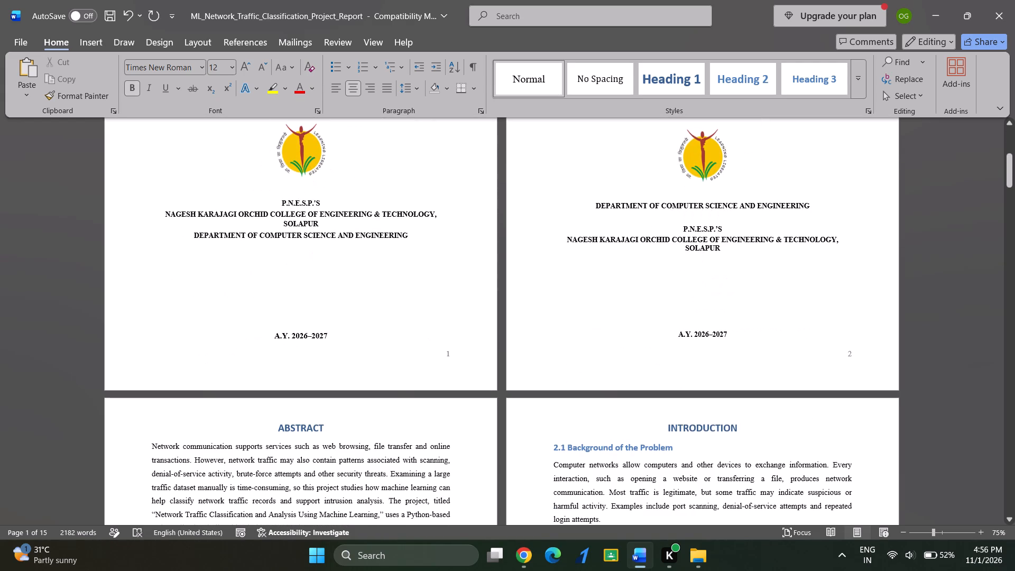
click(447, 301)
scroll(447, 301, down, 1)
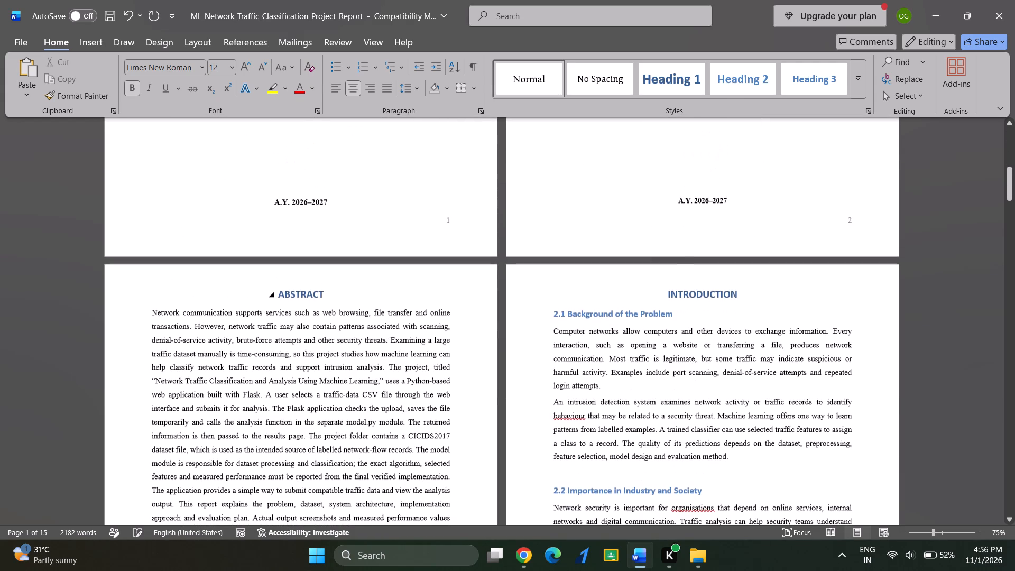
scroll(447, 301, down, 3)
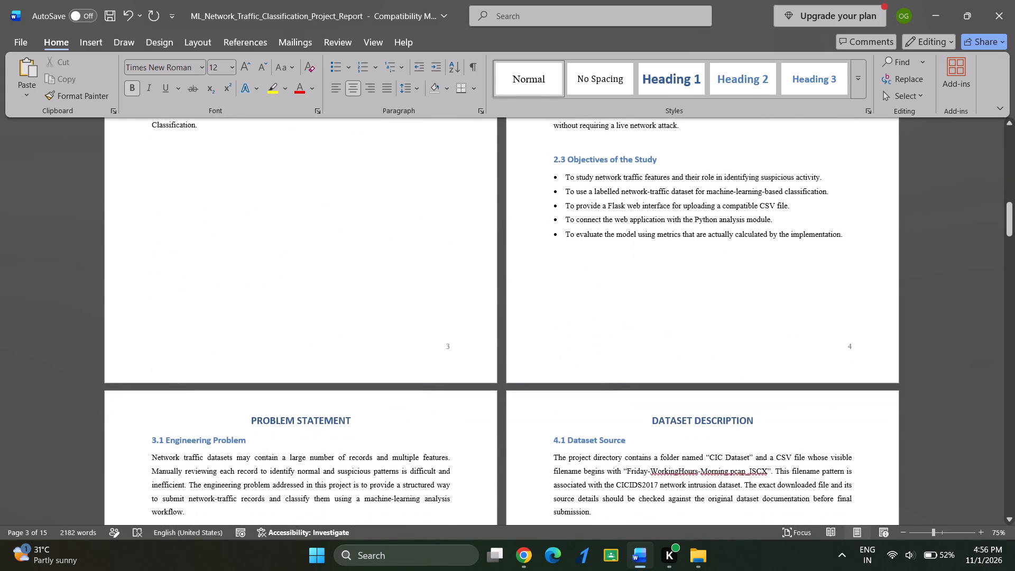
scroll(447, 301, down, 2)
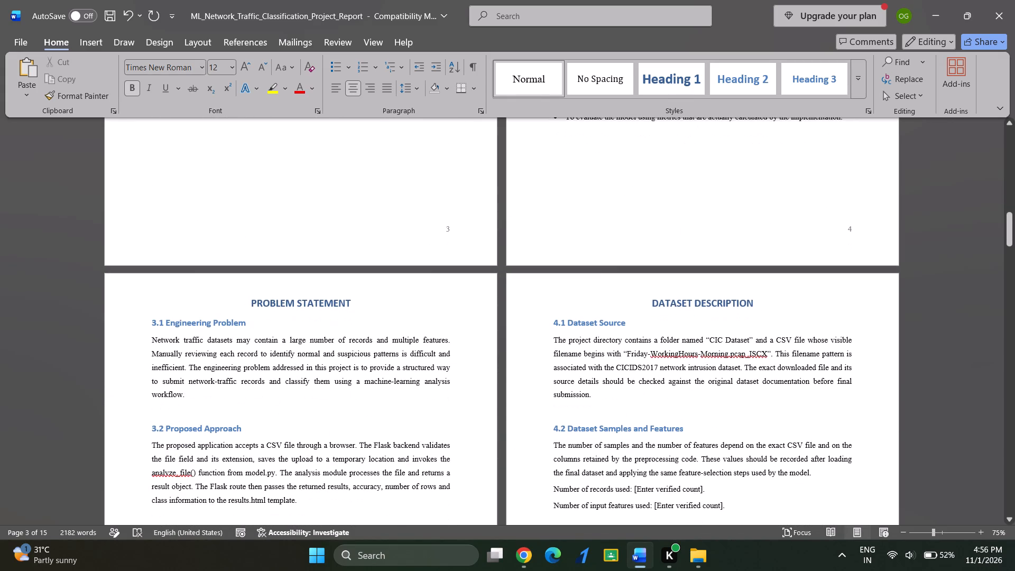
drag(653, 356, 724, 363)
scroll(724, 363, down, 3)
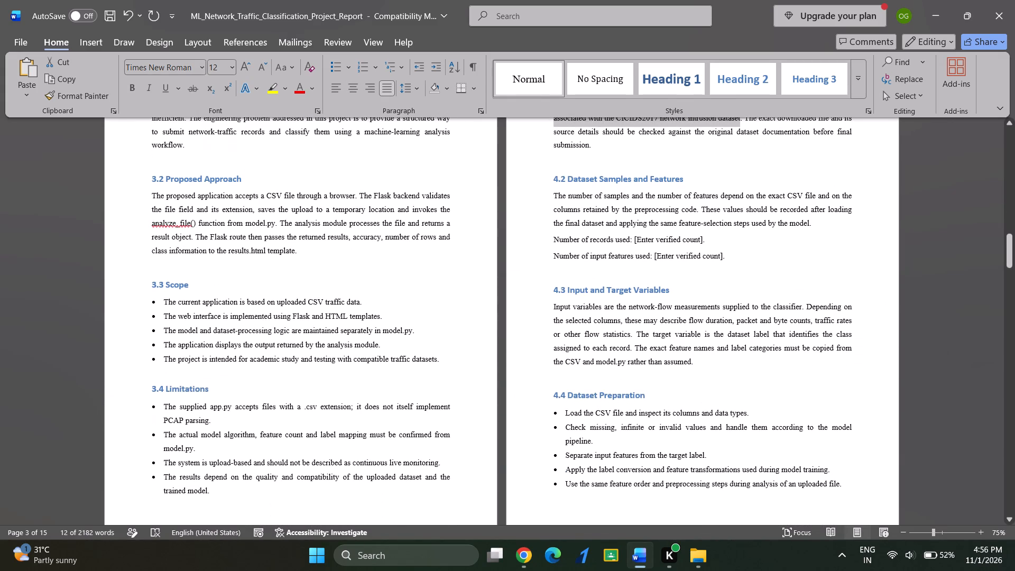
click(639, 357)
scroll(639, 357, down, 5)
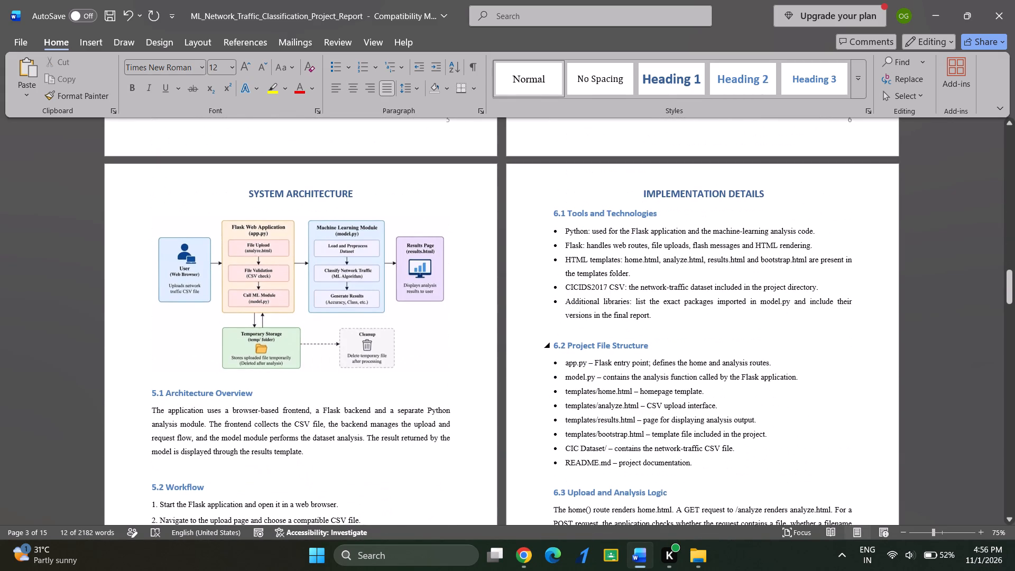
scroll(639, 357, down, 5)
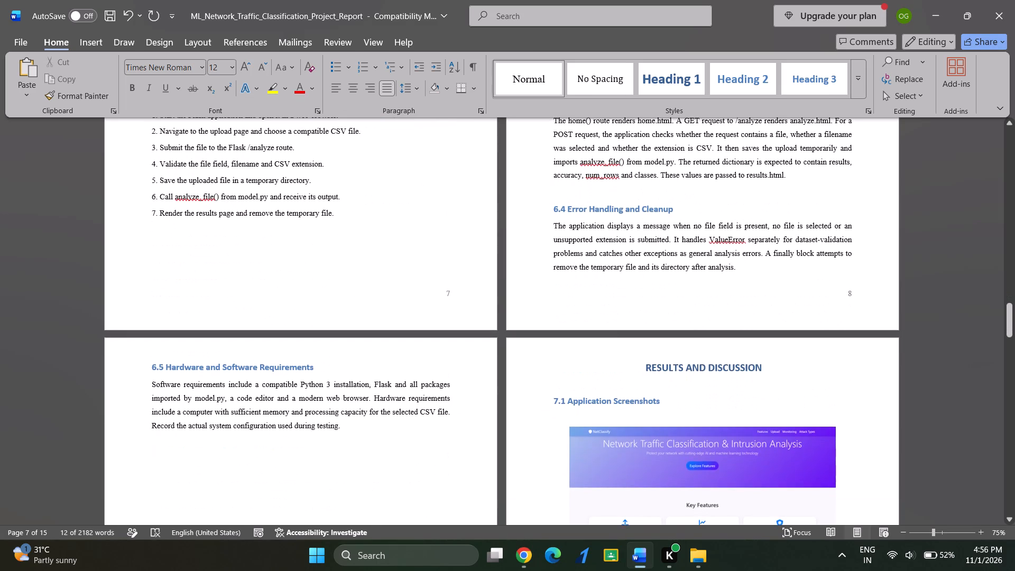
click(454, 363)
scroll(454, 363, down, 3)
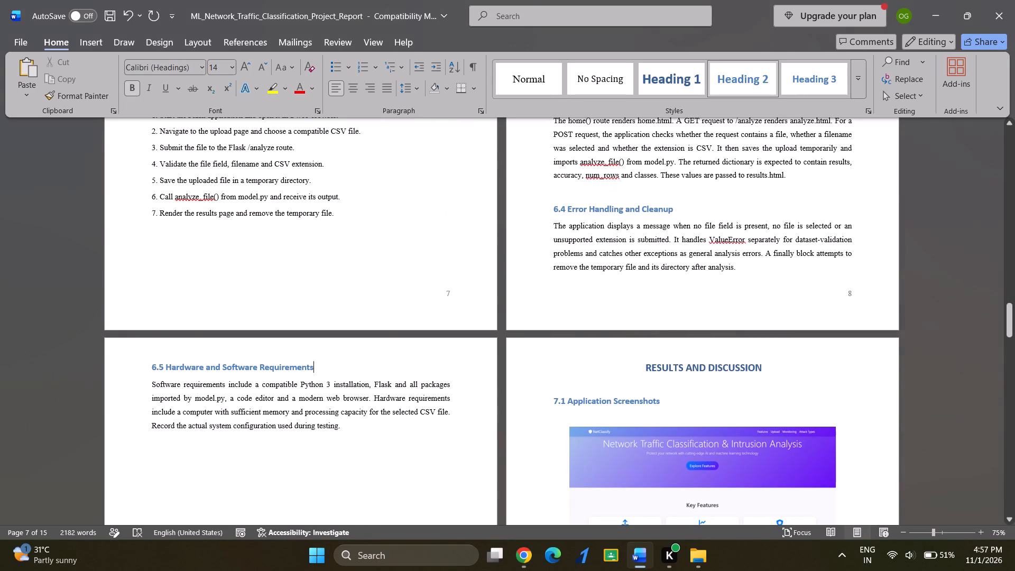
Open Command Prompt through a system search for cmd and minimise its window.
click(454, 557)
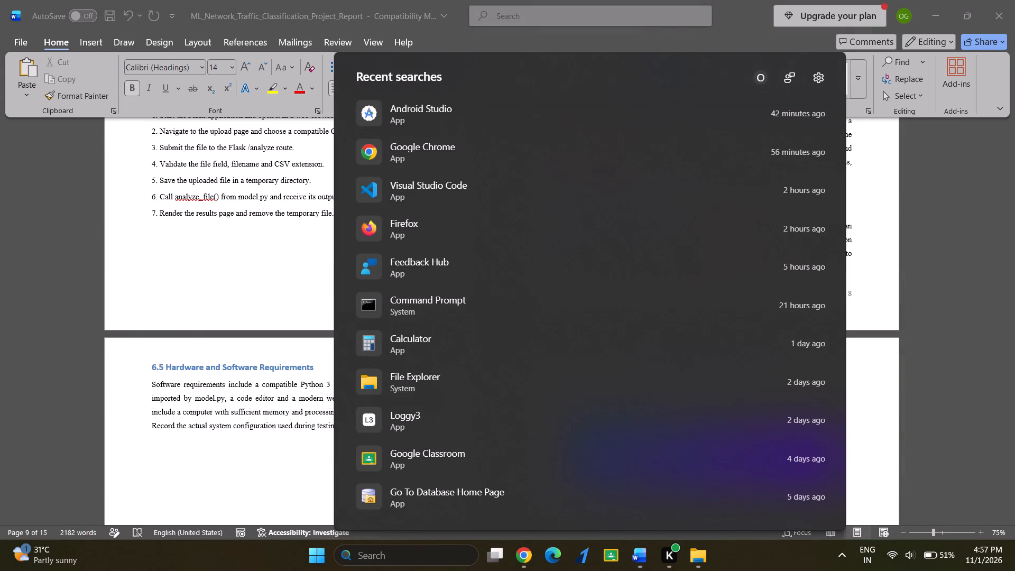
text(cmd)
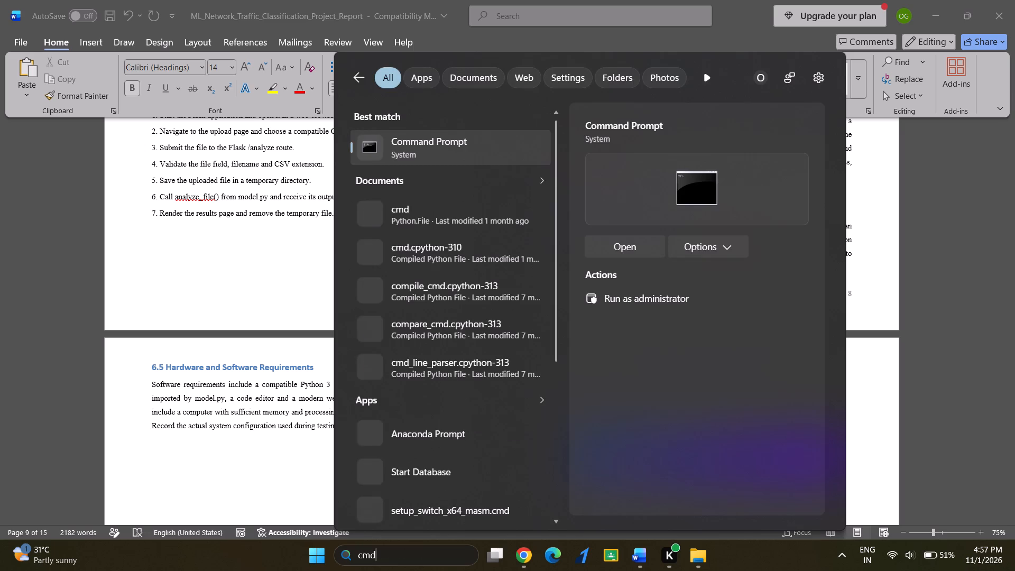
key(Return)
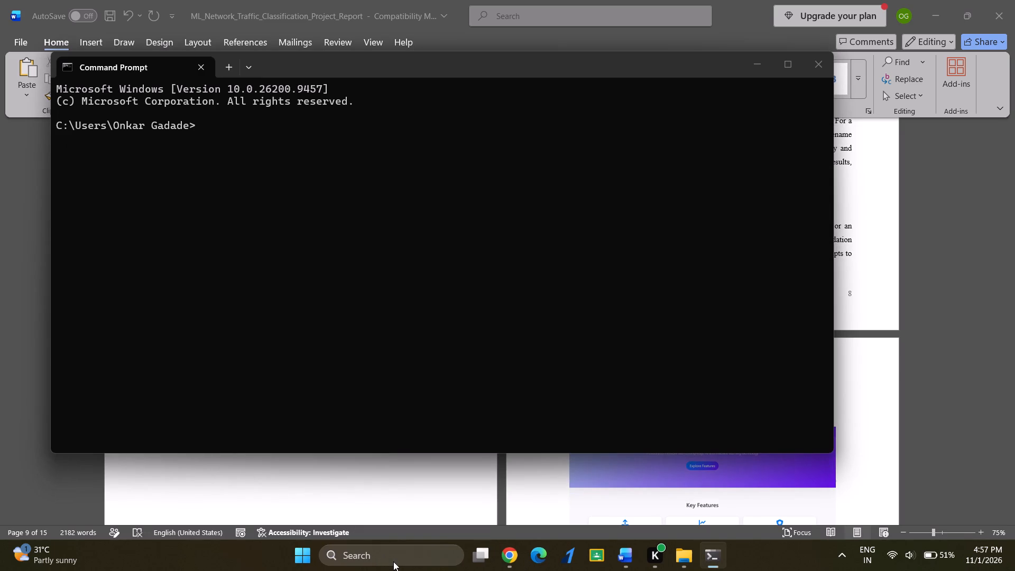
click(752, 74)
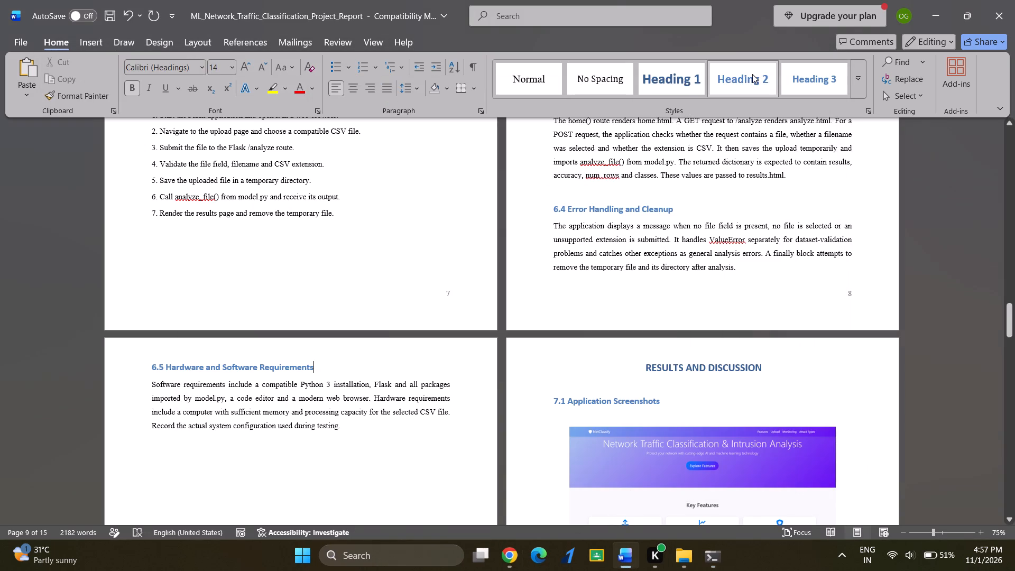
In File Explorer, open the CIC Dataset folder inside the AI-Powered-Intrusion-Detection-System-IDS-main project in Downloads.
click(682, 565)
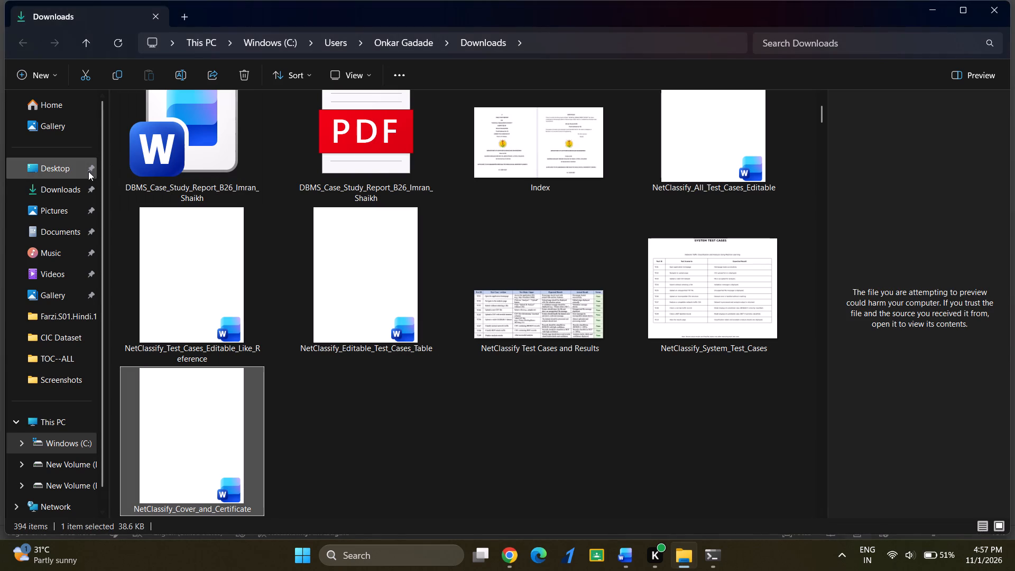
click(88, 171)
click(79, 179)
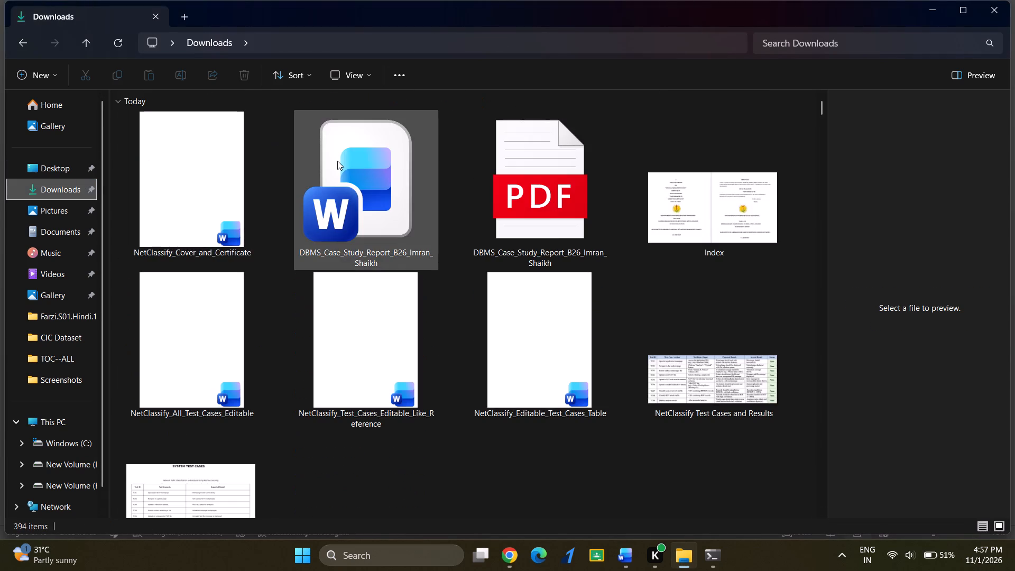
scroll(337, 161, down, 10)
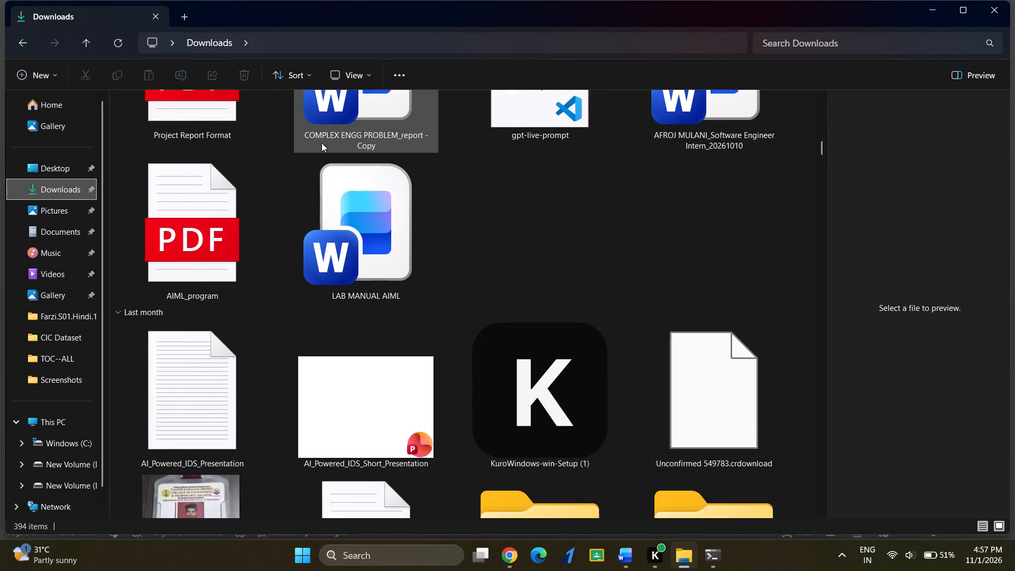
scroll(321, 143, down, 5)
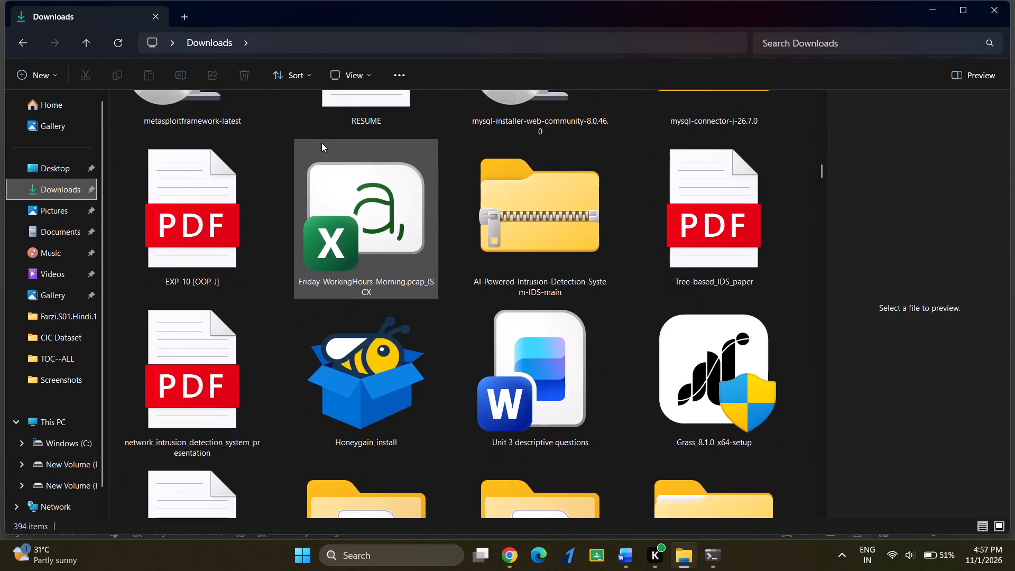
scroll(321, 143, down, 2)
scroll(414, 233, down, 1)
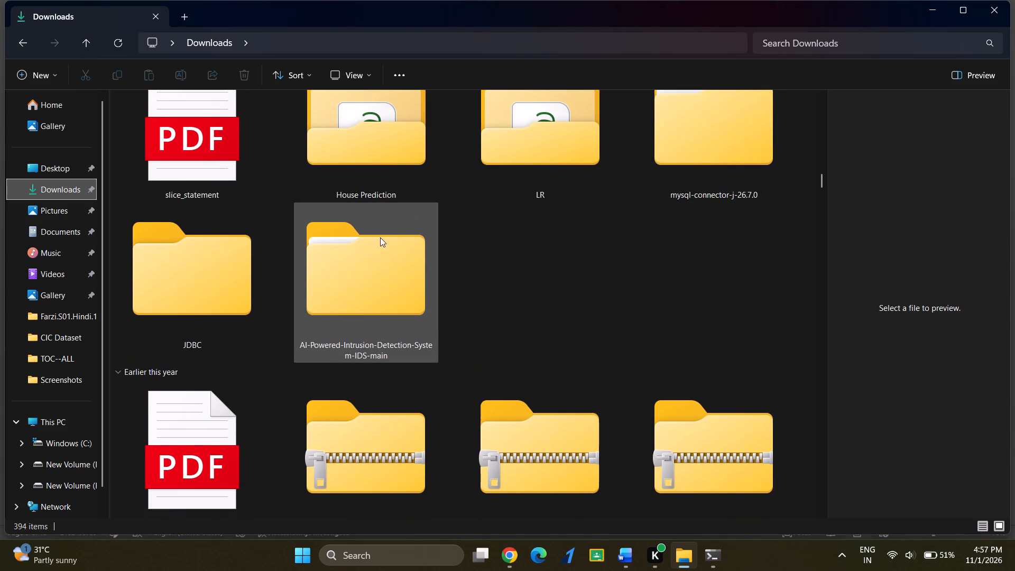
double_click(380, 237)
double_click(226, 133)
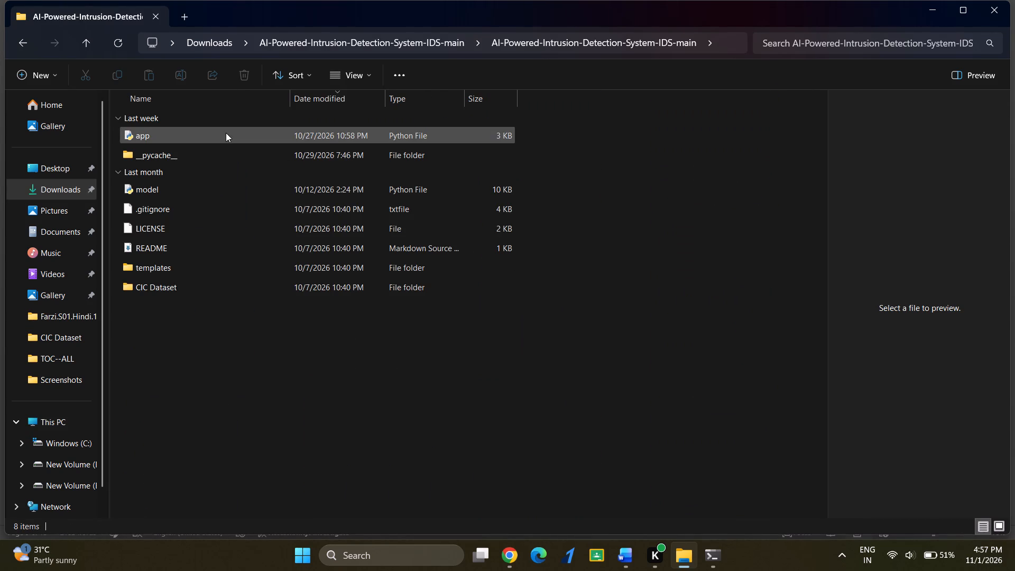
double_click(220, 292)
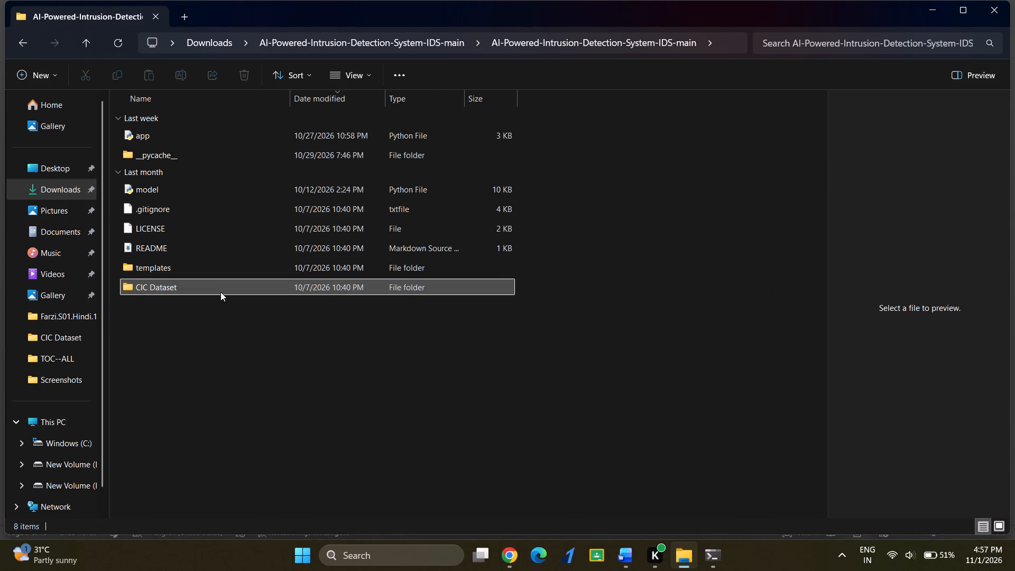
Open a Command Prompt (cmd) directly in the CIC Dataset folder.
click(744, 41)
text(cmd)
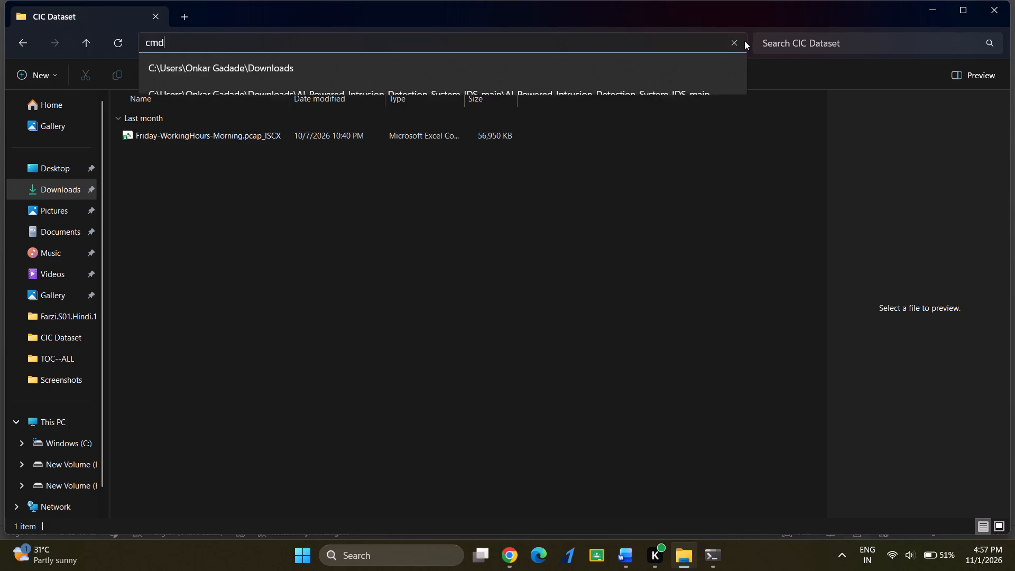
key(Return)
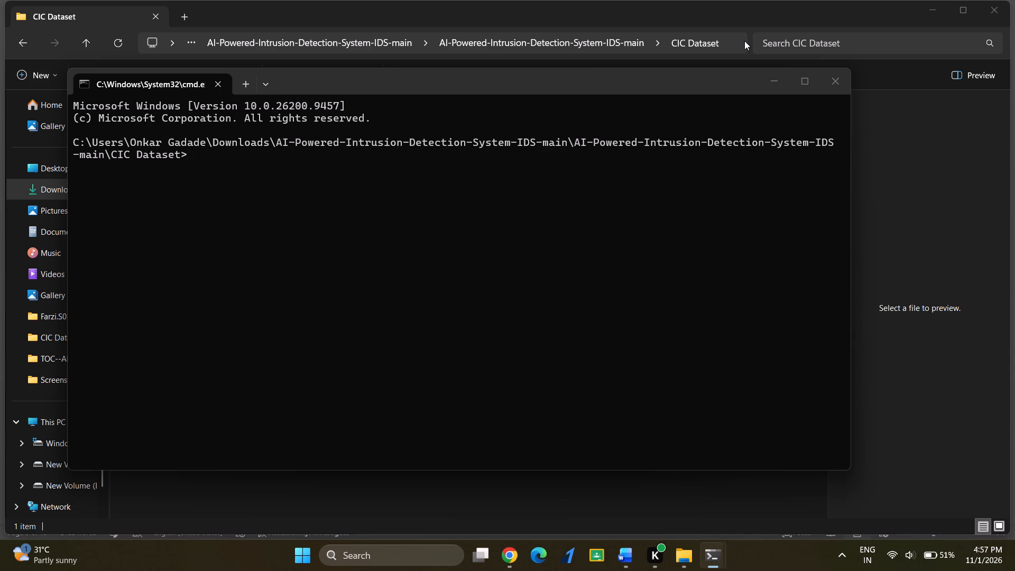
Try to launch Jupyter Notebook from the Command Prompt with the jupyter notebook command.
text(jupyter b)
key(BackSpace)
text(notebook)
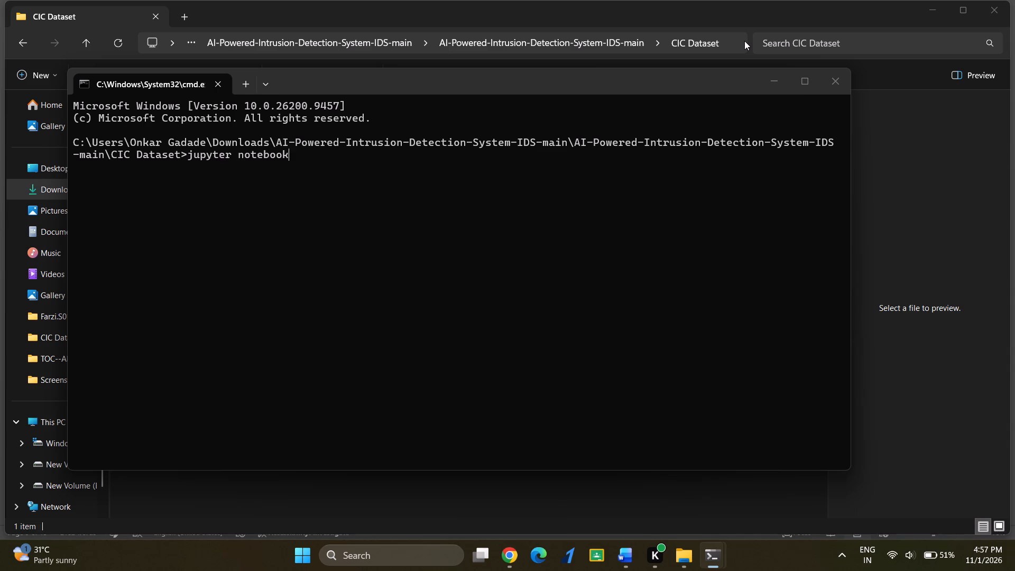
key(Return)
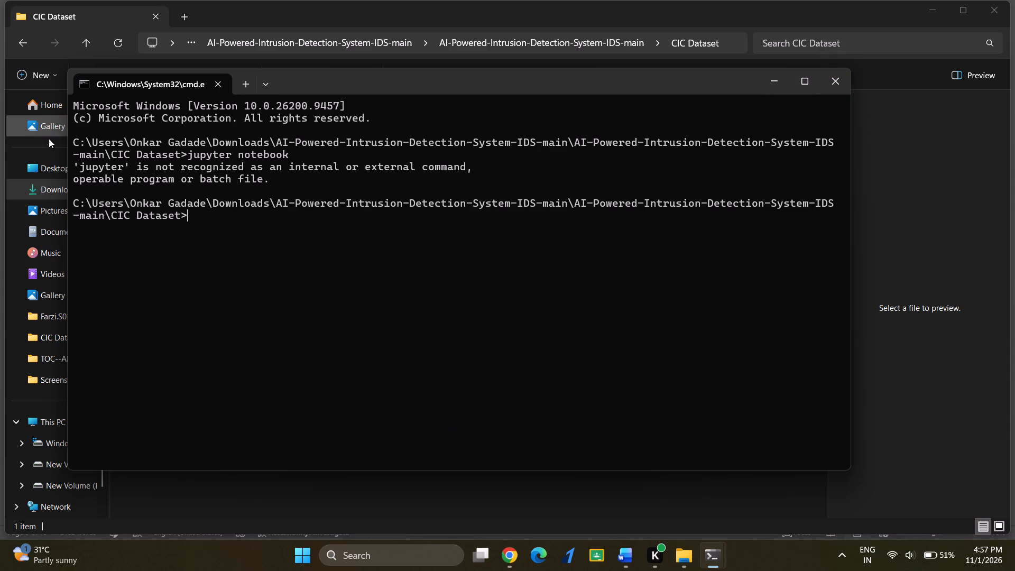
Copy the full CIC Dataset folder path, without the closing prompt symbol, from the Command Prompt output.
drag(71, 142, 207, 146)
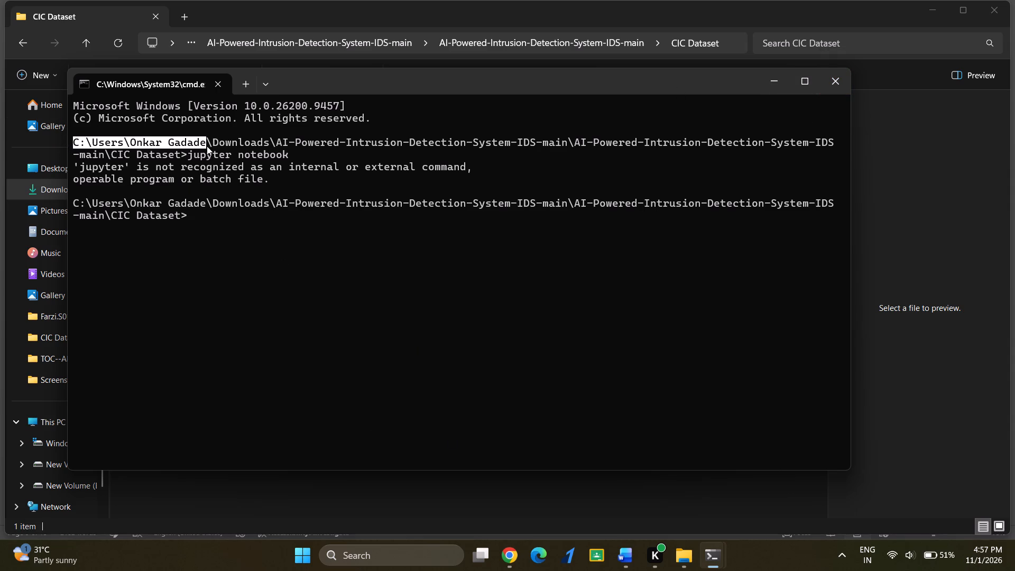
drag(207, 146, 187, 155)
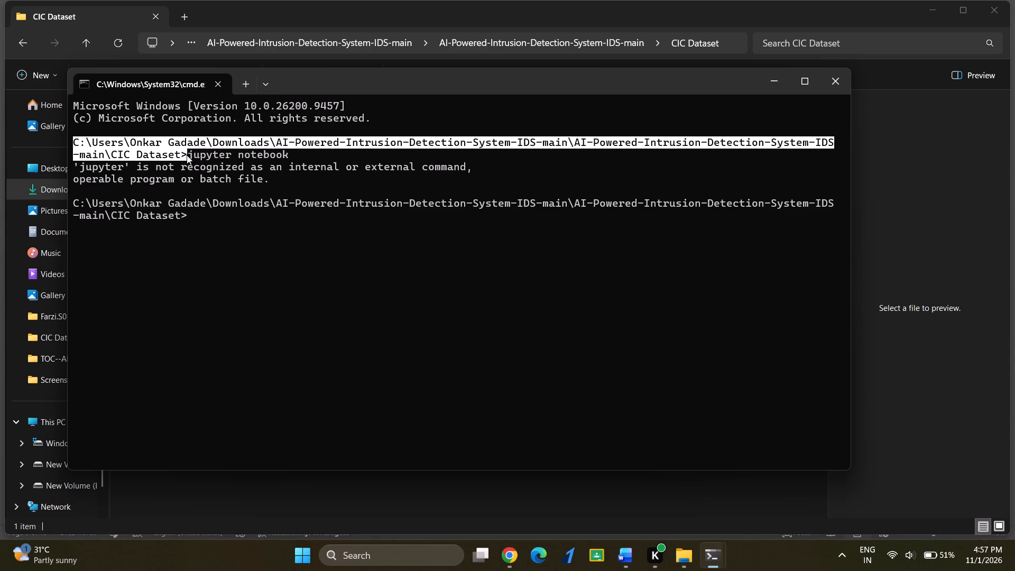
drag(187, 155, 179, 151)
key(ctrl+c)
Find Anaconda Prompt through a system search for "an" and open it.
click(400, 538)
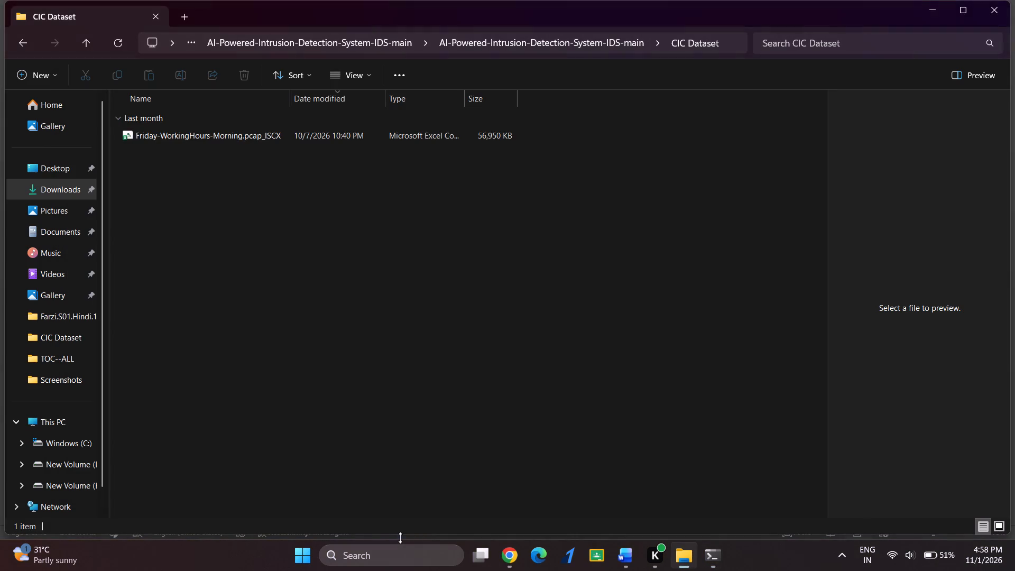
click(400, 554)
click(414, 519)
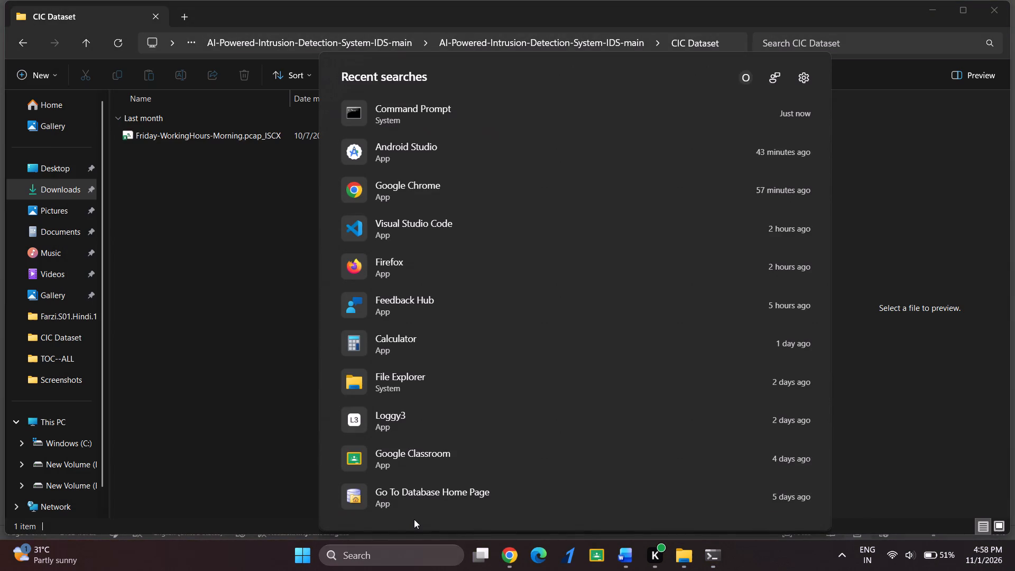
text(an)
click(416, 559)
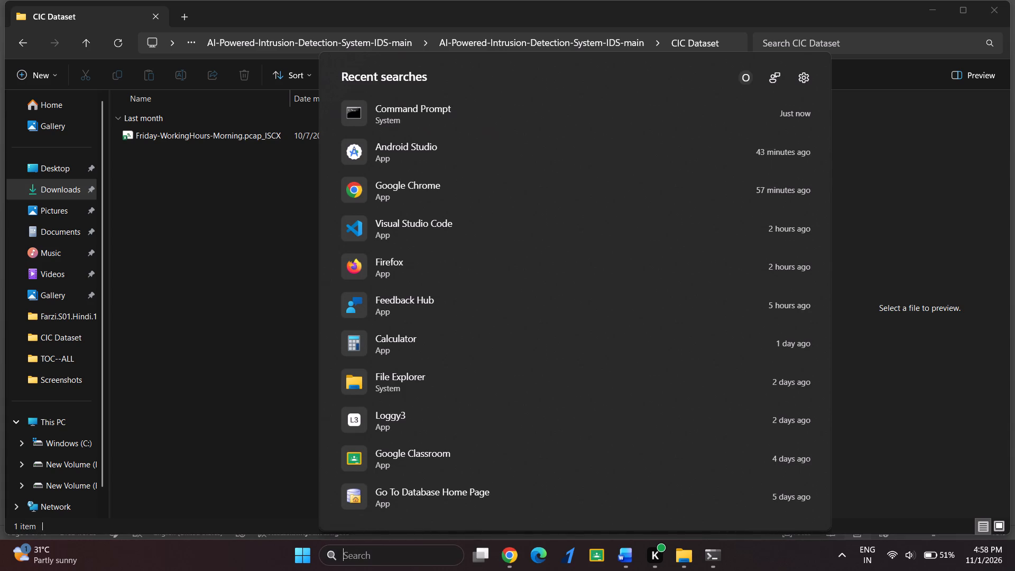
text(an)
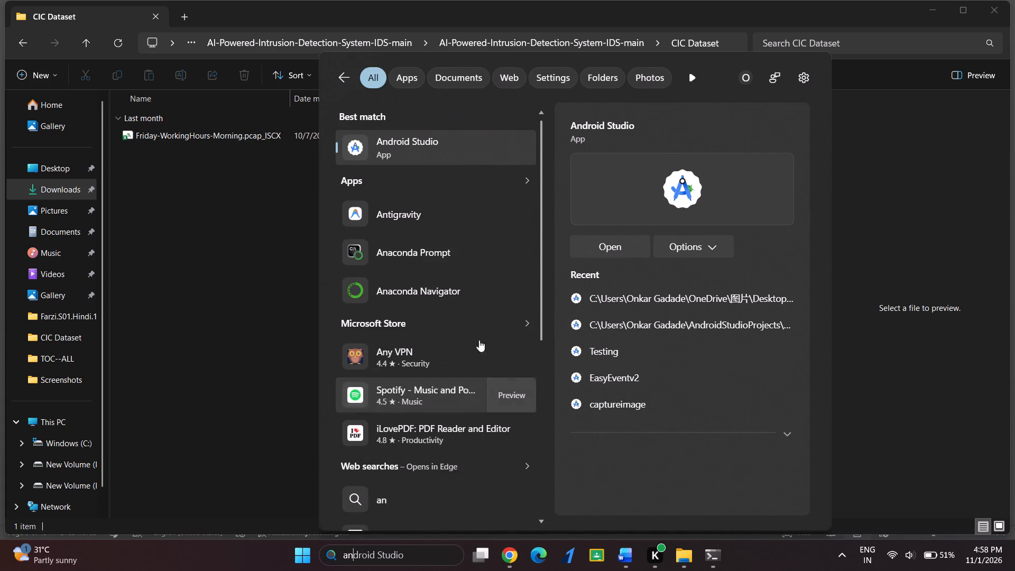
click(434, 254)
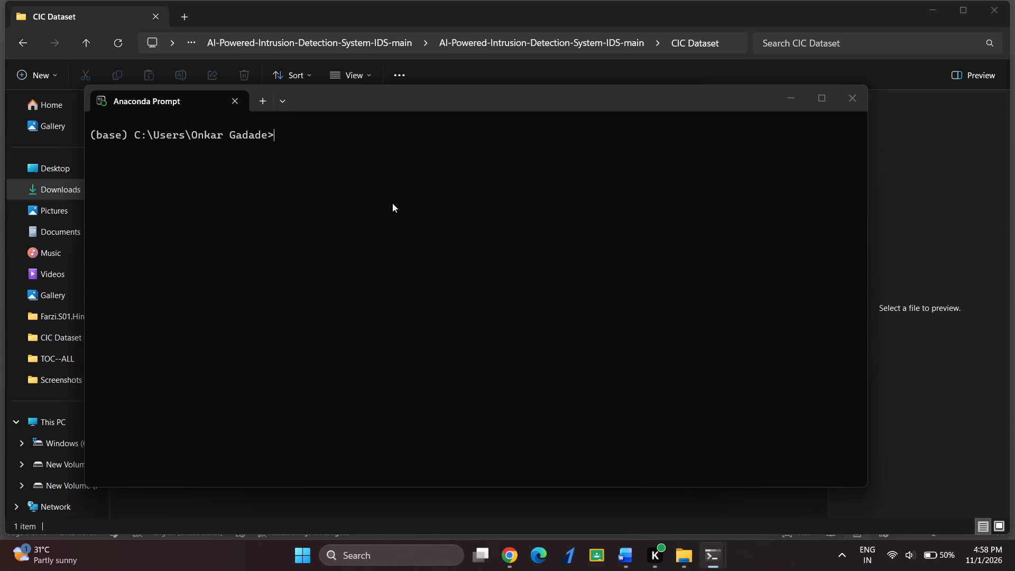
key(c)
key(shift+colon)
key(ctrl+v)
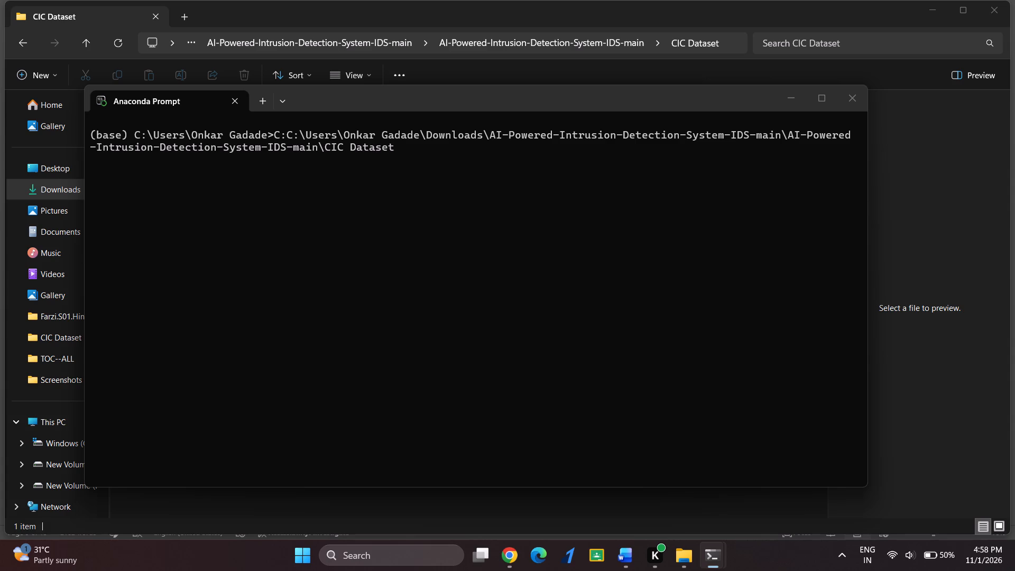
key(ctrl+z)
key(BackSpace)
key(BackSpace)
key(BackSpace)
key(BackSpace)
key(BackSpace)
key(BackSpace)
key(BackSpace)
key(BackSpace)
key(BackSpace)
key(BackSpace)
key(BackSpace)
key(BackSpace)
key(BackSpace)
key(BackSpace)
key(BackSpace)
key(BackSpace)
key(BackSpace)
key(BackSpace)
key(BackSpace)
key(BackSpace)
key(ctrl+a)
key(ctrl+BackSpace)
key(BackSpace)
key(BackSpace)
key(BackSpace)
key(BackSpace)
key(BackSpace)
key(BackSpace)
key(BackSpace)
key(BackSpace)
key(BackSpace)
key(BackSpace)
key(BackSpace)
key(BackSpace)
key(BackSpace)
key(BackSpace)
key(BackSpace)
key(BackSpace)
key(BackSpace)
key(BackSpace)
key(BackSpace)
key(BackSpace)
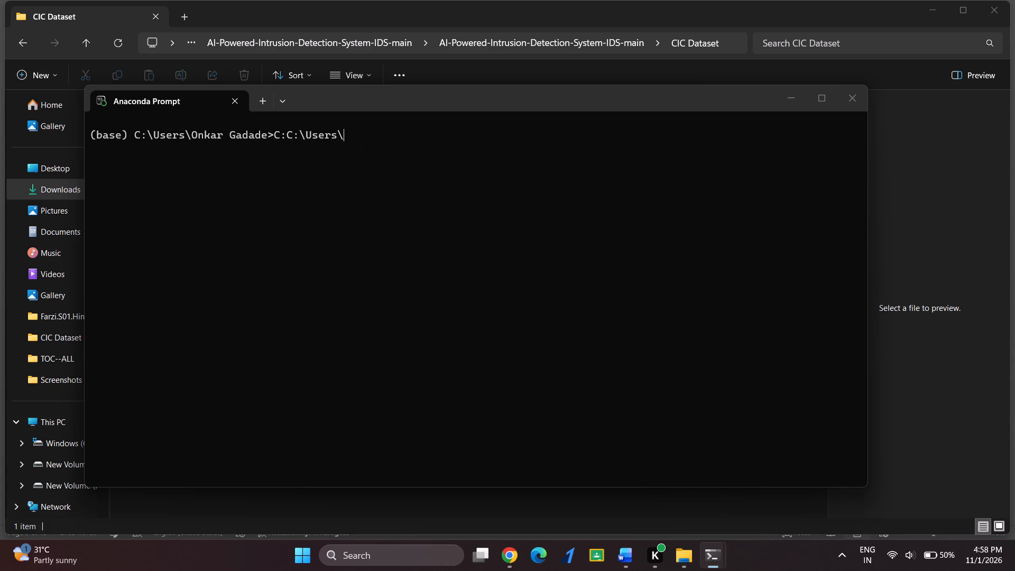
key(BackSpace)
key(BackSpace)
Use cd commands to move the Anaconda Prompt out of the user folder and into the copied CIC Dataset folder path.
text(cd..)
key(Return)
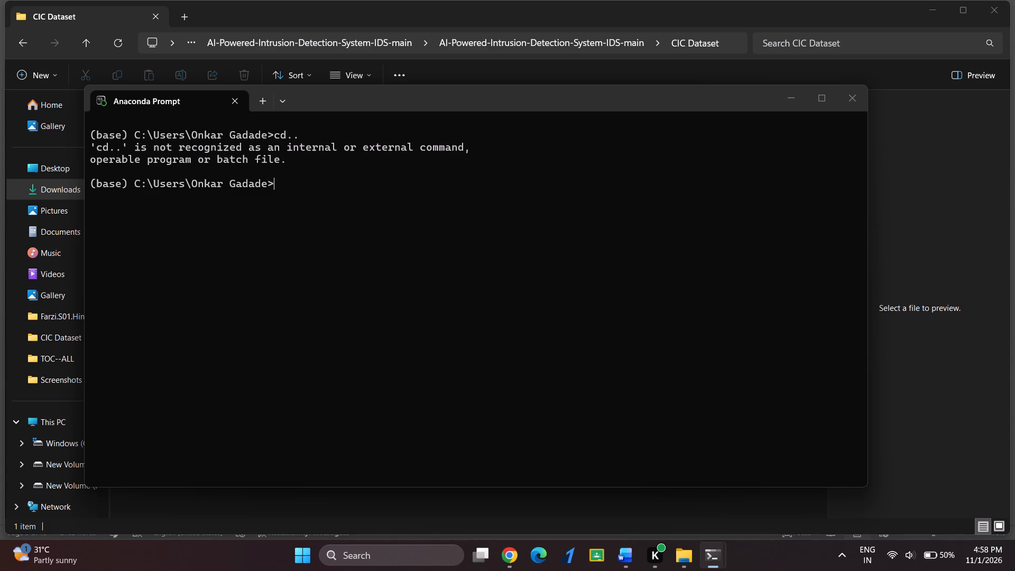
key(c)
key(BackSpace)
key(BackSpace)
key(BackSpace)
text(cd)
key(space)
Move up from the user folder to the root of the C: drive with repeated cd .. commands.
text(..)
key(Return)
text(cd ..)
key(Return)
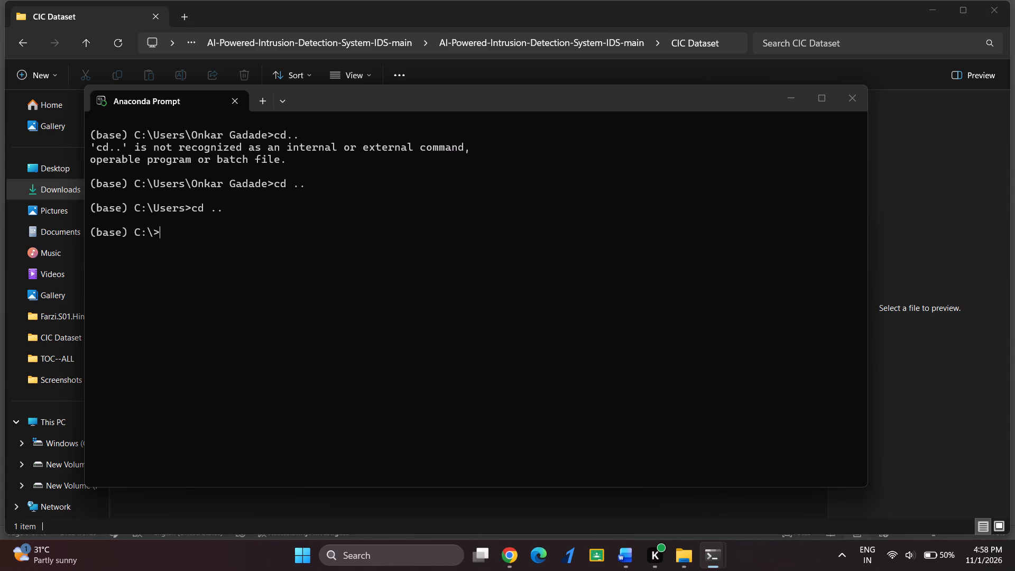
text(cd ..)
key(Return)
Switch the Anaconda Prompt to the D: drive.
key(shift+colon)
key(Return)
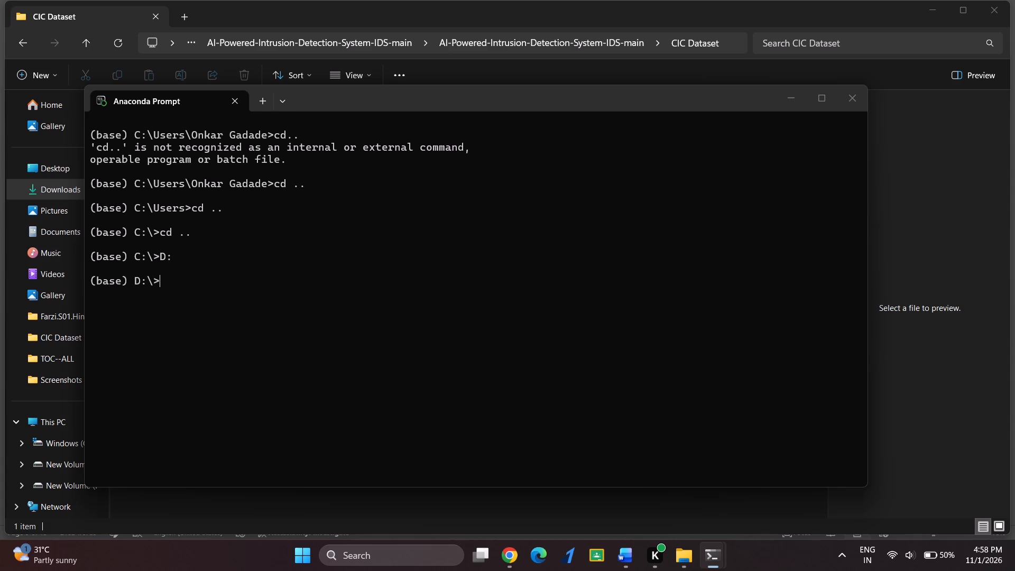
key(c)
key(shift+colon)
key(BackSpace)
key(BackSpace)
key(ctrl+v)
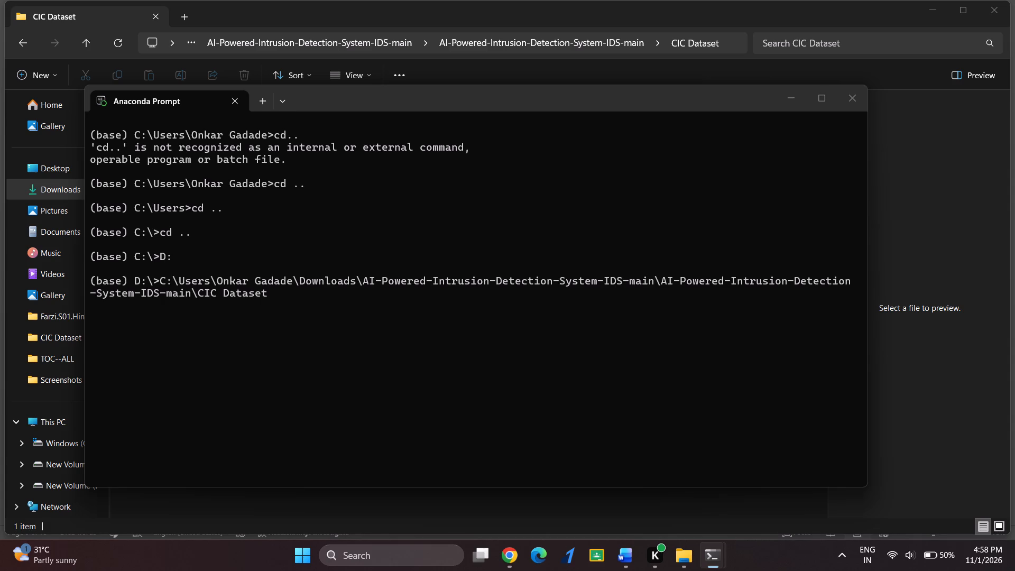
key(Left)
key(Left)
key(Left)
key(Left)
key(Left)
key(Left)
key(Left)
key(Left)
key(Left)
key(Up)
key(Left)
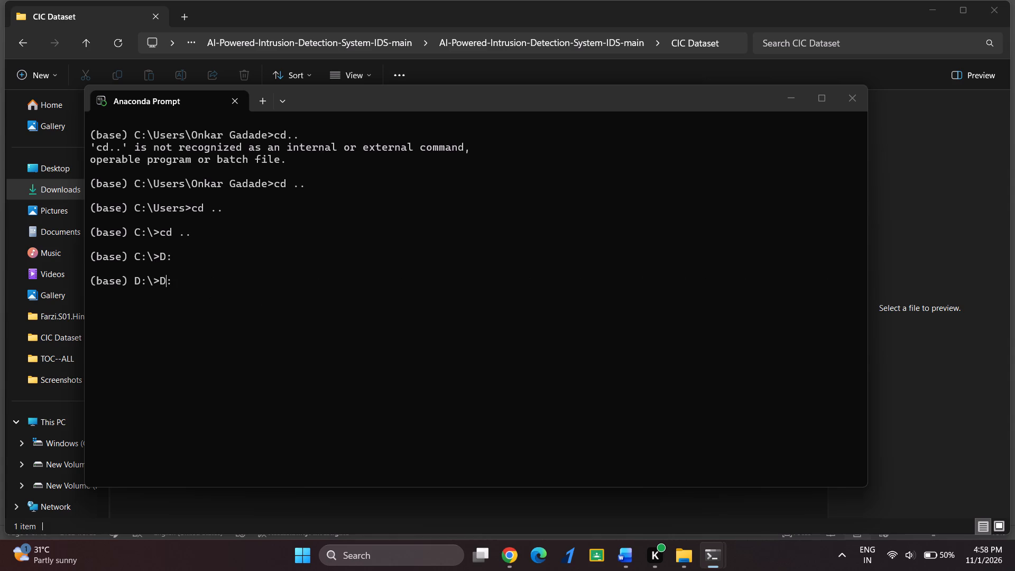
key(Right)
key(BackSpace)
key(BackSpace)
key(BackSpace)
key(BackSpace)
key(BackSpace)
Run cd with the copied CIC Dataset folder path, and switch to the C: drive to work in that folder.
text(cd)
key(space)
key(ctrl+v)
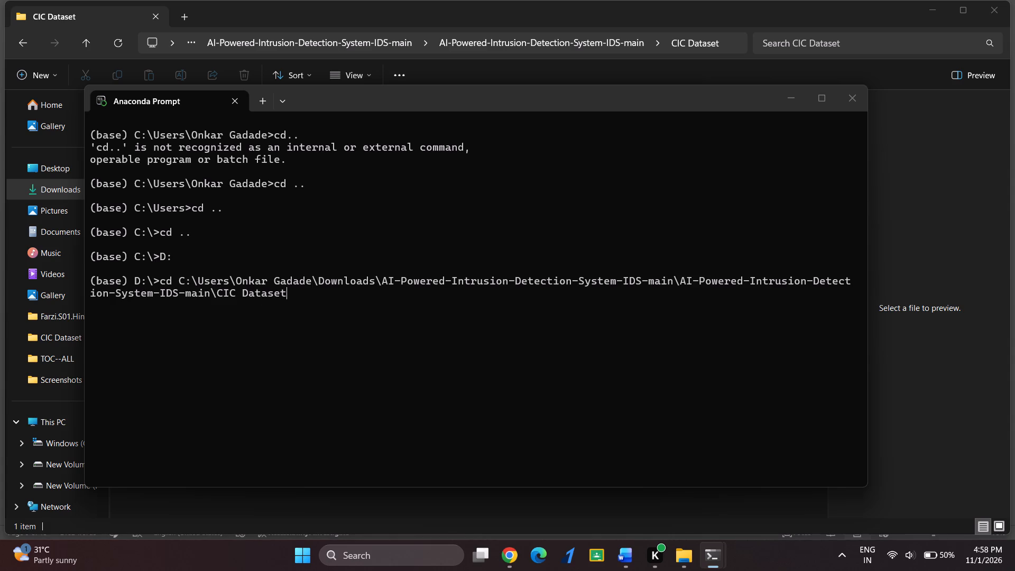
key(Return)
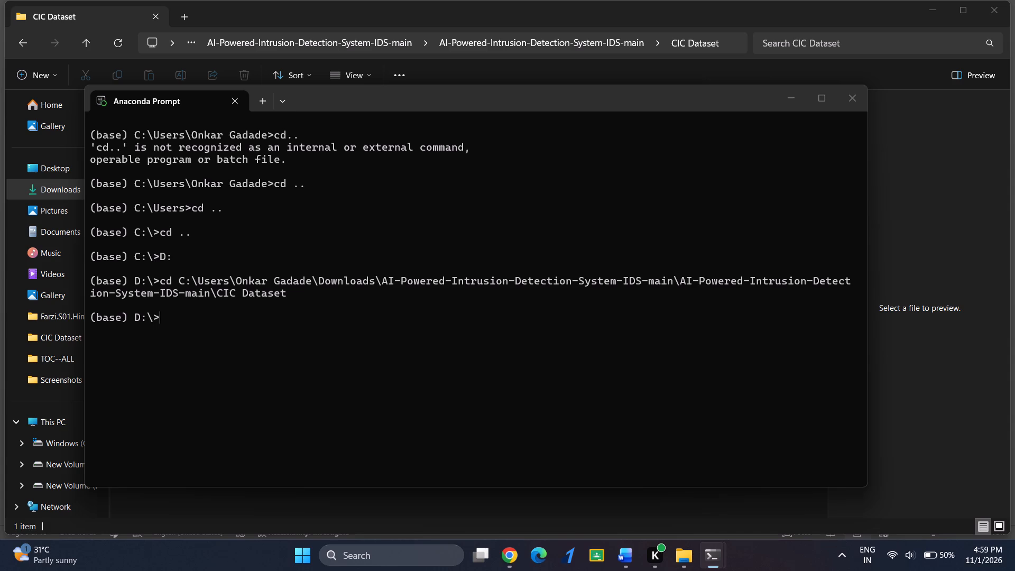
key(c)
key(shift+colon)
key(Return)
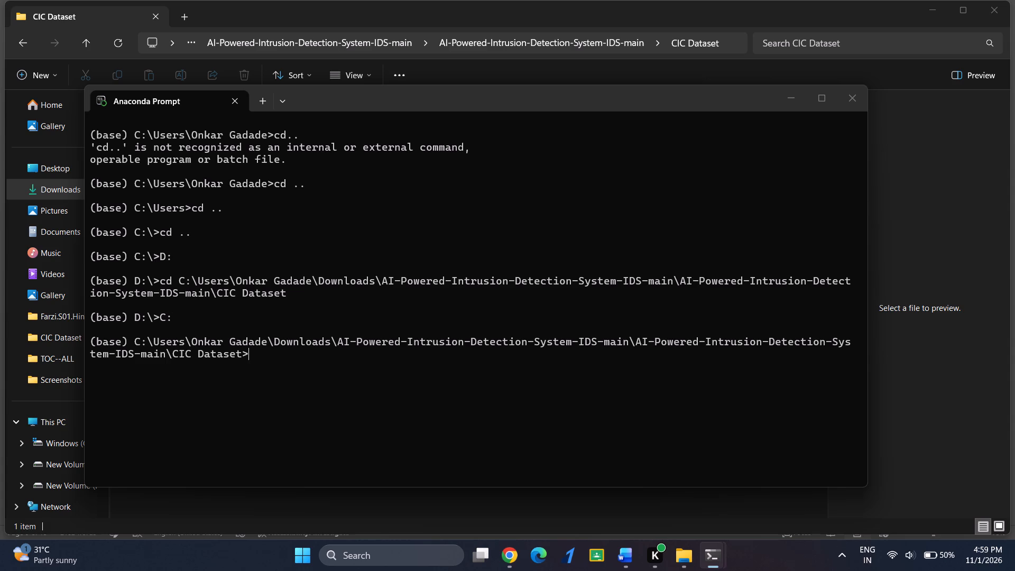
Launch Jupyter Notebook from the CIC Dataset folder in the Anaconda Prompt with the jupyter notebook command.
text(jupyrt)
key(space)
key(BackSpace)
key(BackSpace)
key(BackSpace)
text(ter notebook)
key(Return)
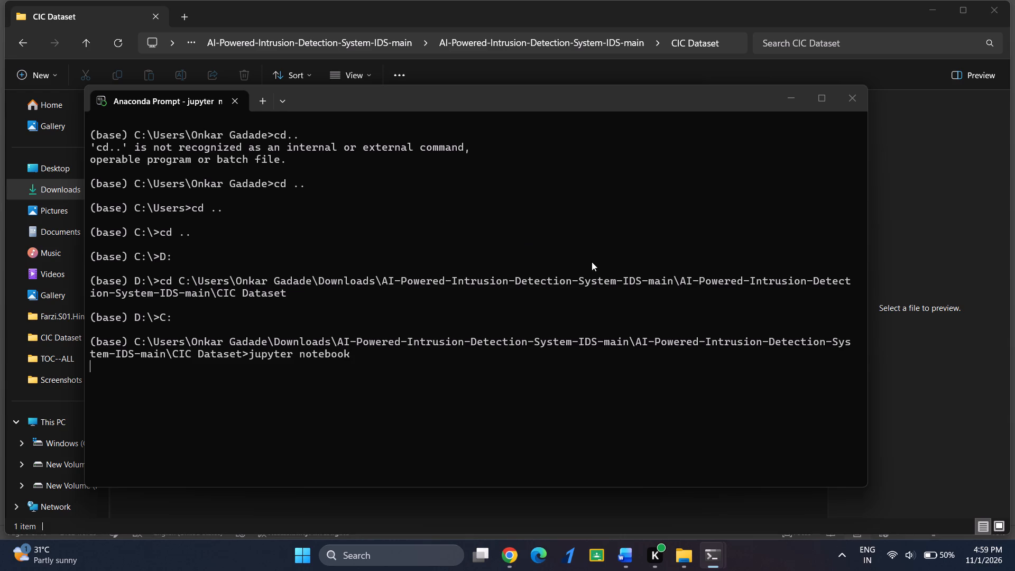
click(654, 535)
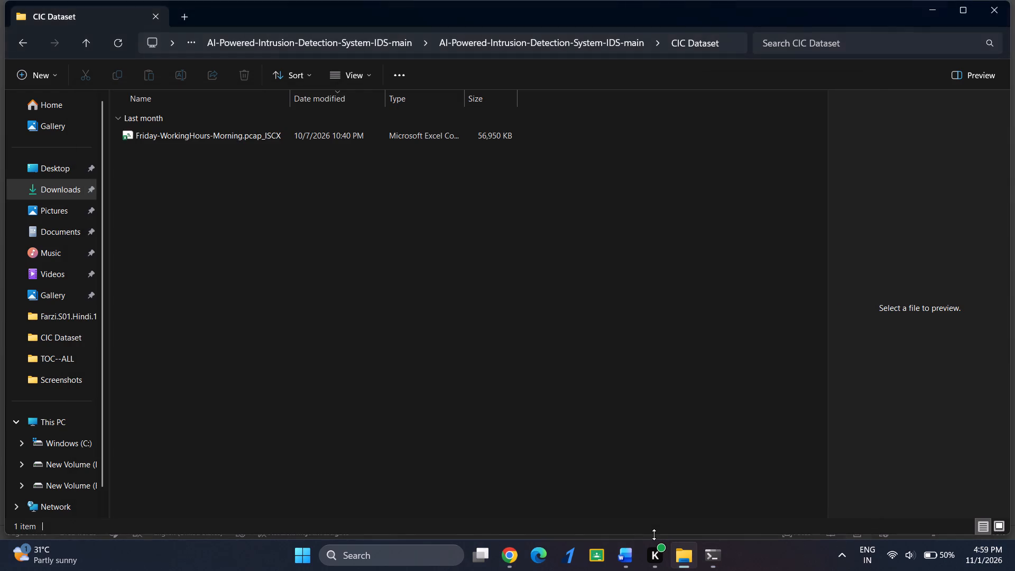
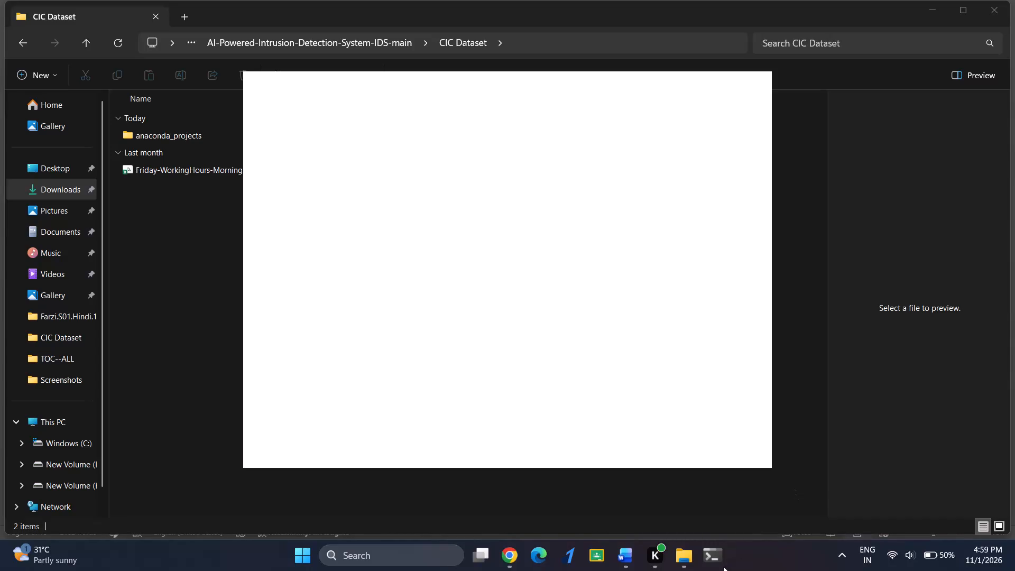
Close the two leftover Command Prompt windows, keeping the Anaconda Prompt that runs Jupyter open.
click(713, 564)
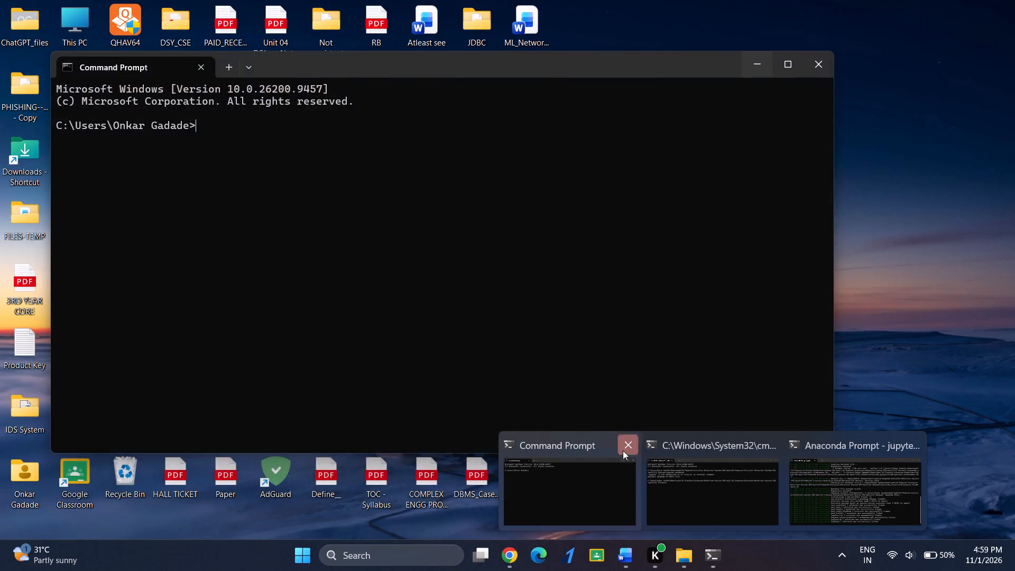
click(623, 449)
click(693, 442)
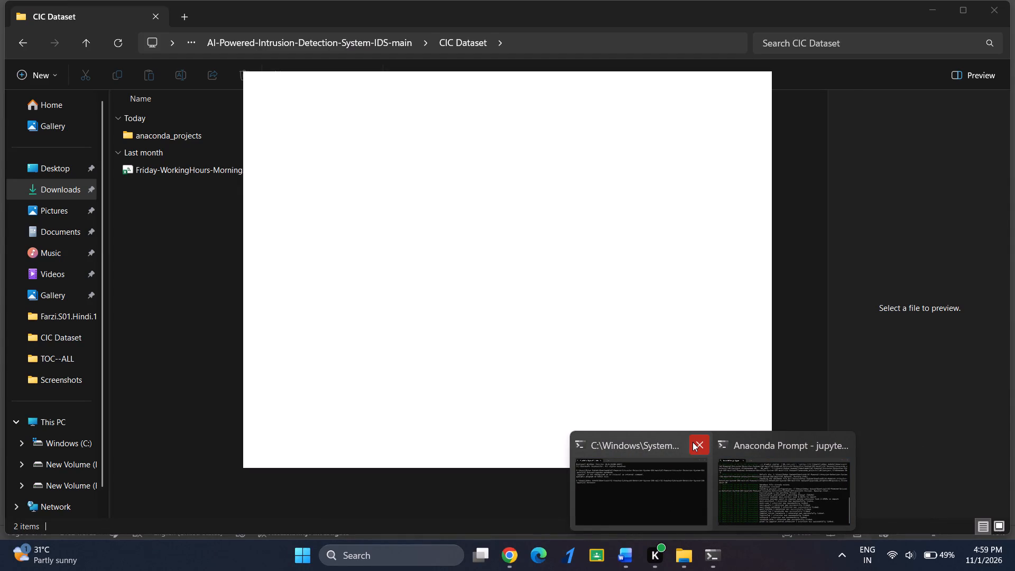
click(691, 458)
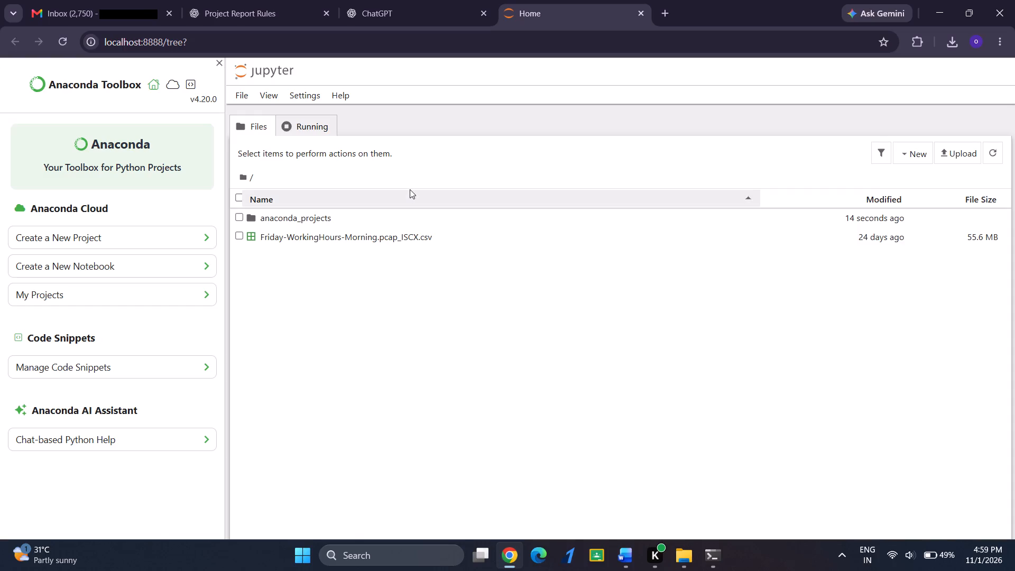
Open Friday-WorkingHours-Morning.pcap_ISCX.csv from the Jupyter file list and look through its columns.
click(344, 240)
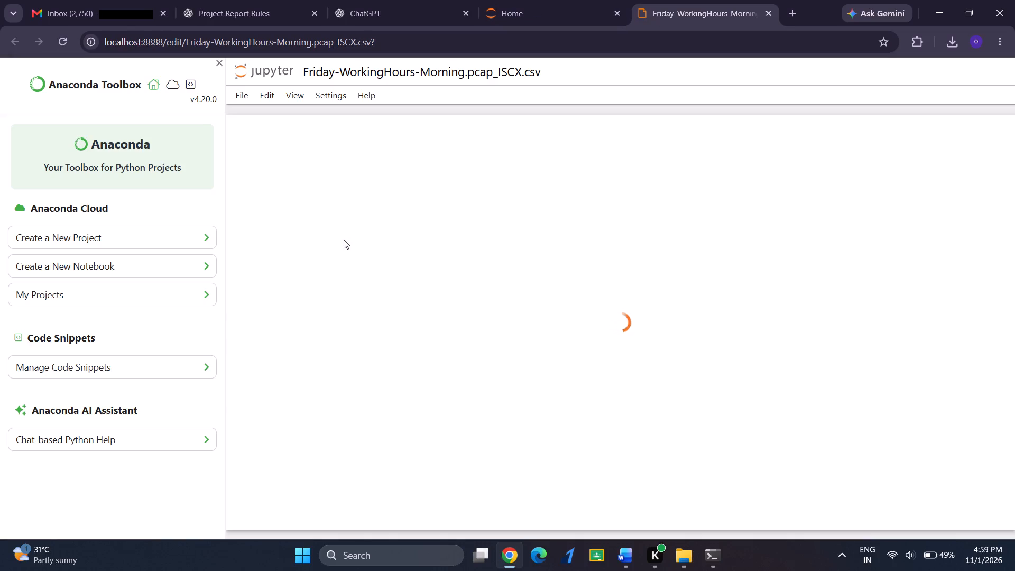
scroll(344, 240, left, 1)
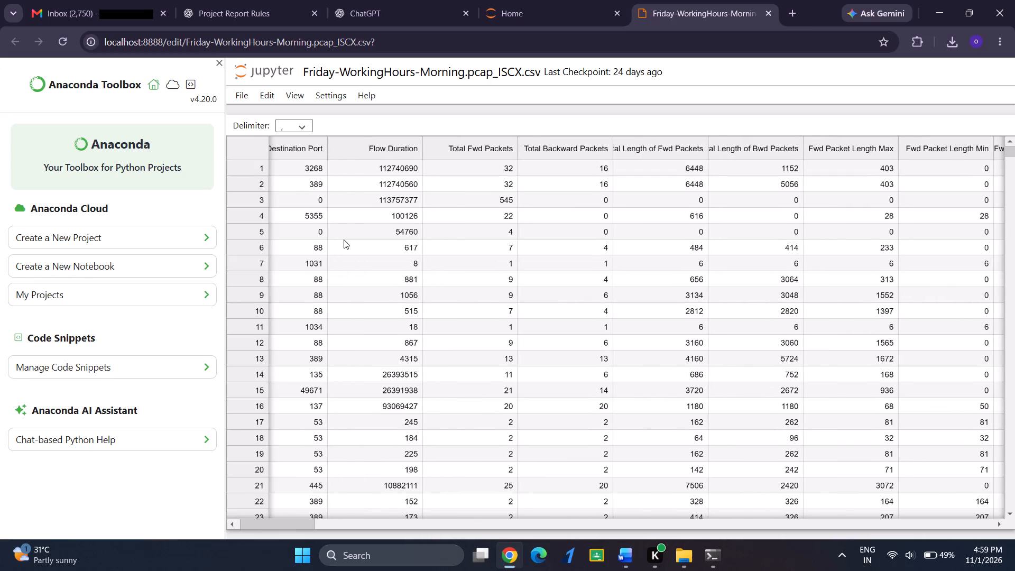
scroll(344, 240, right, 3)
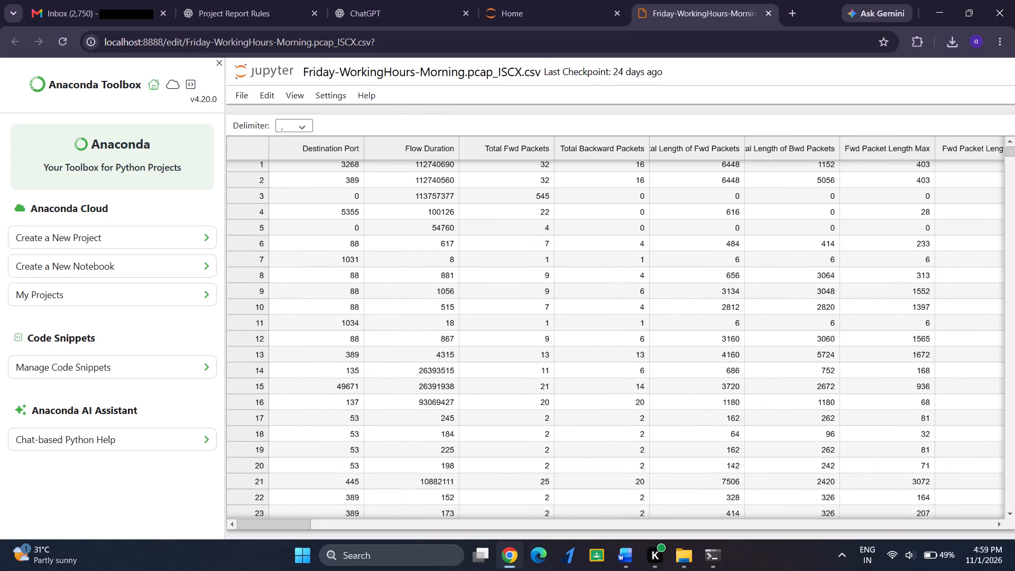
scroll(416, 415, left, 7)
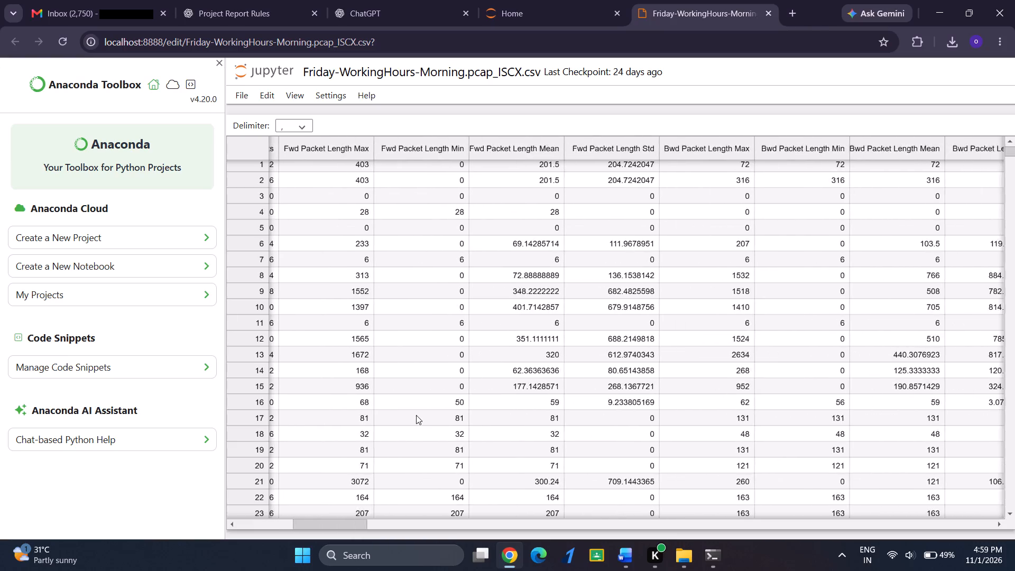
scroll(416, 415, left, 9)
scroll(416, 415, right, 9)
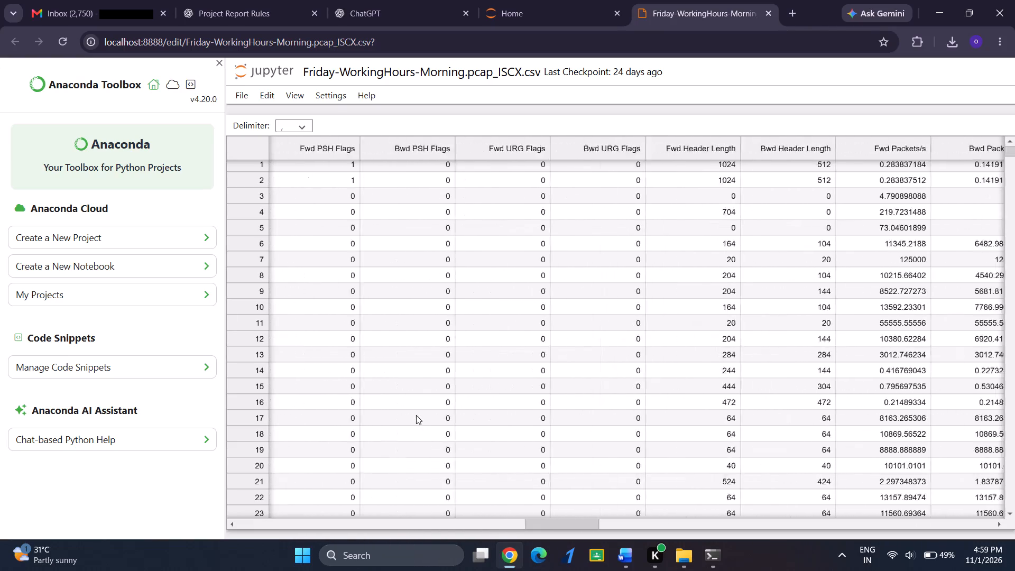
scroll(416, 415, right, 13)
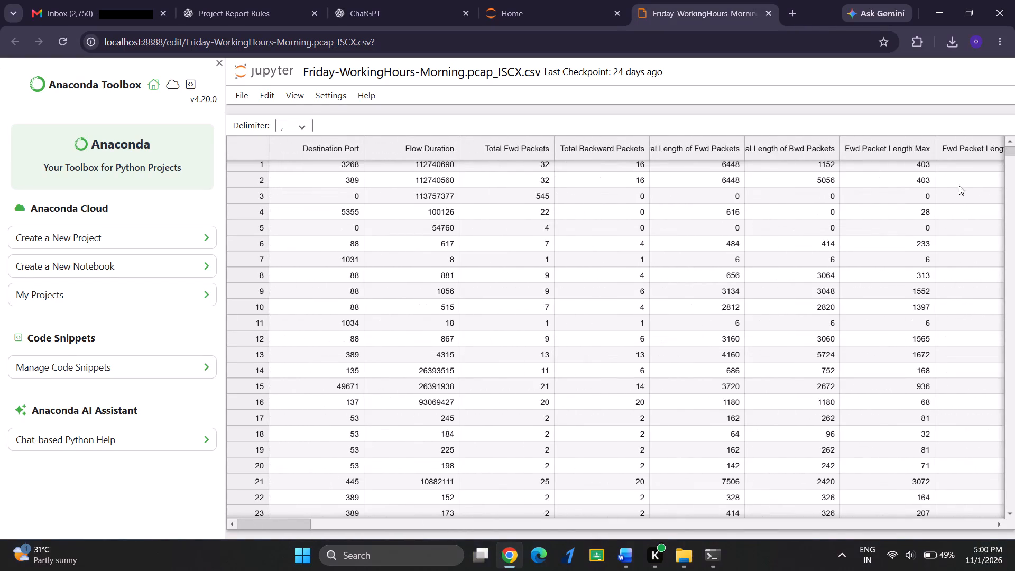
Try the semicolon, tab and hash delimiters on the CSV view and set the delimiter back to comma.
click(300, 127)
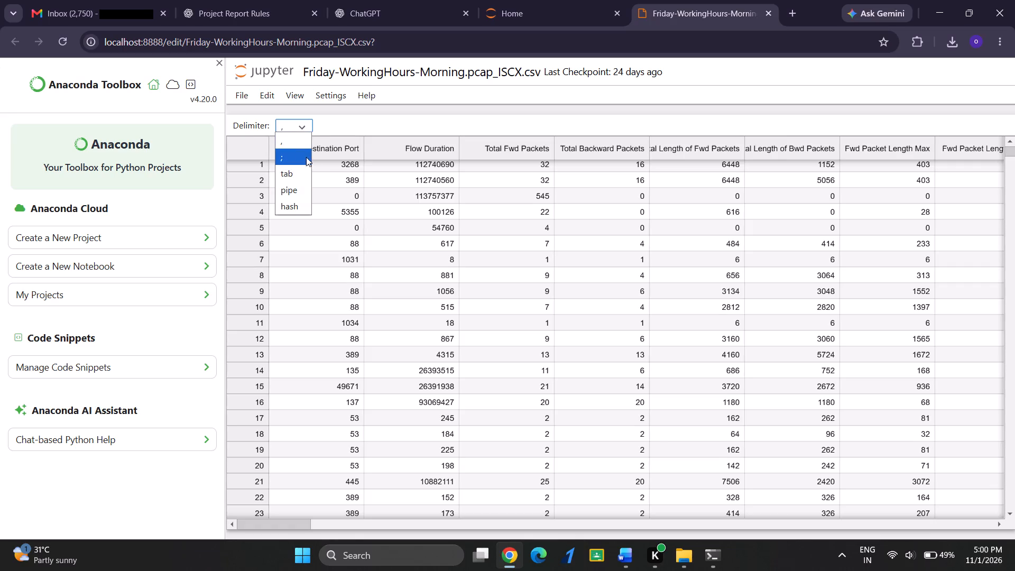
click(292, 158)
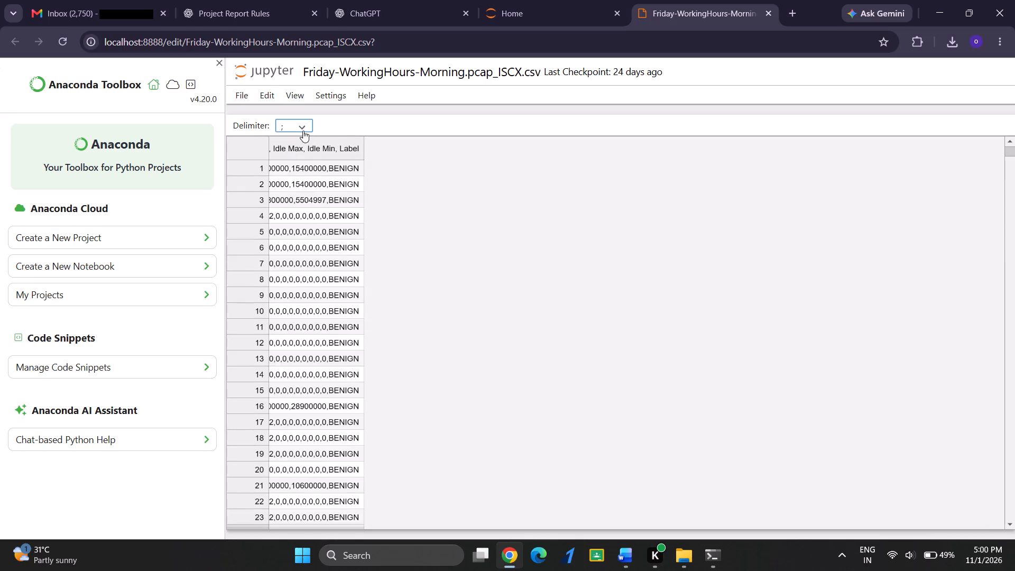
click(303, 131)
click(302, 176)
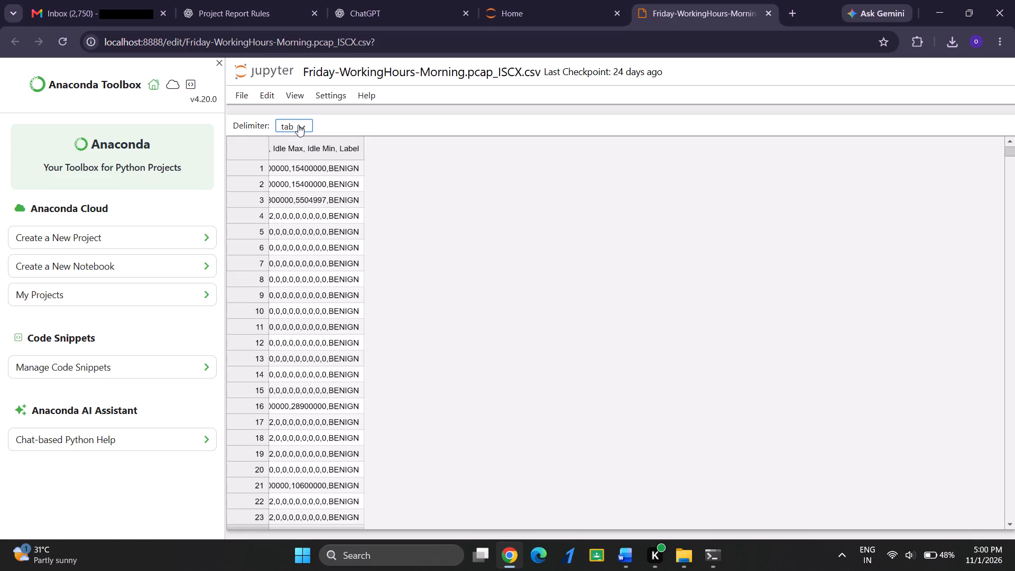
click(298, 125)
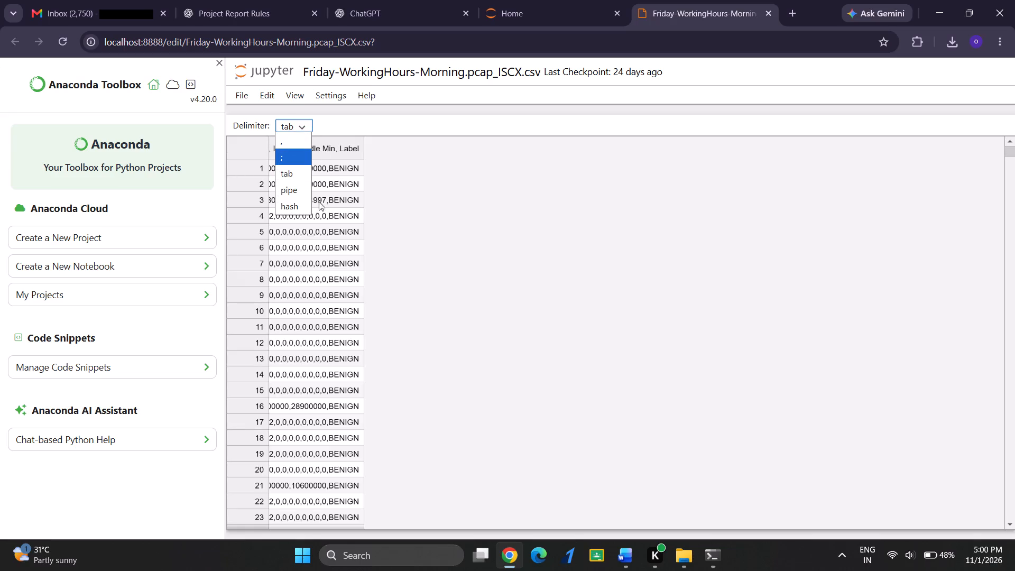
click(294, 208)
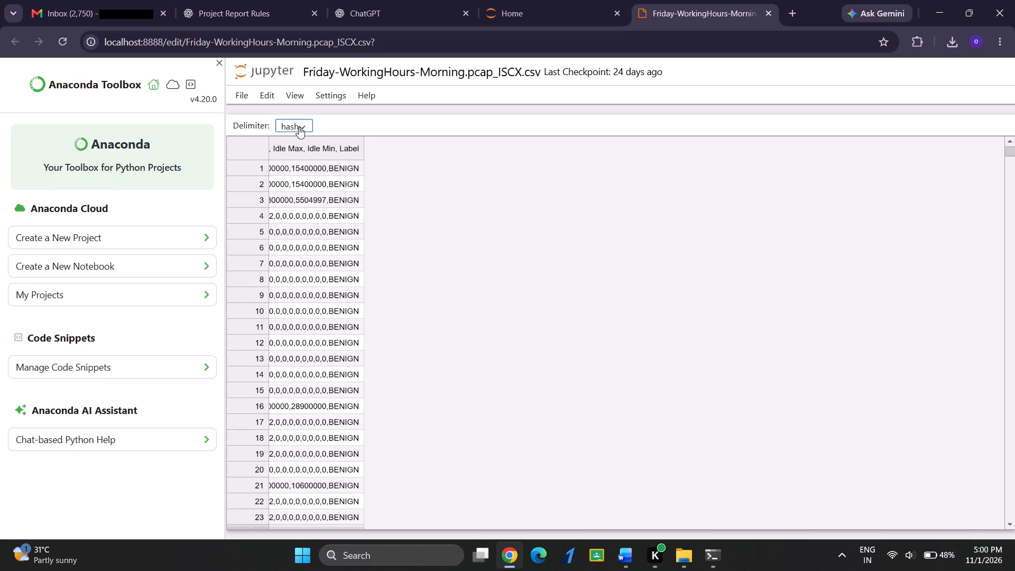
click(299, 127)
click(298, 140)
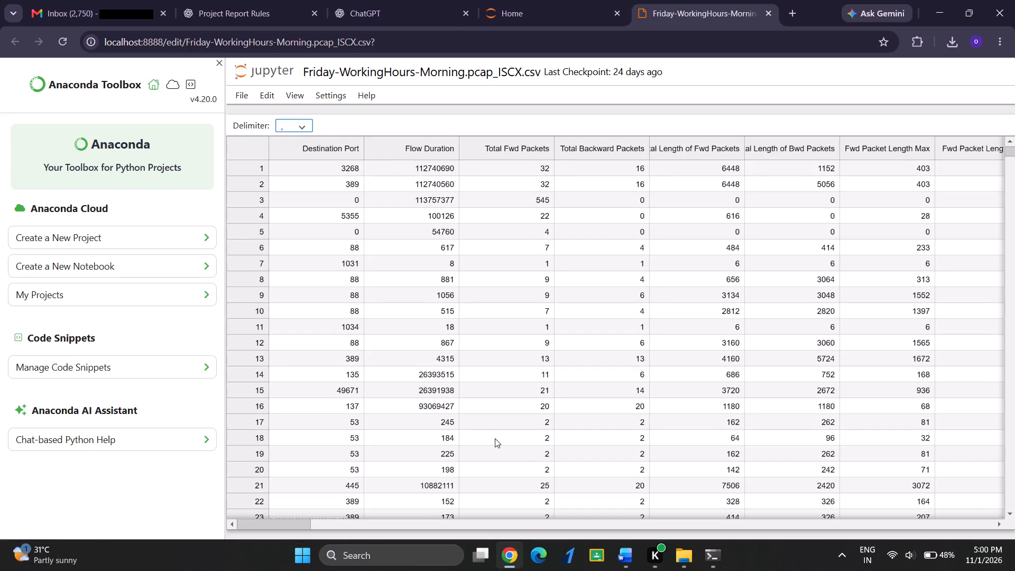
Open the Friday-WorkingHours-Morning.pcap_ISCX file from the CIC Dataset folder in Excel and look over its rows and columns.
click(693, 552)
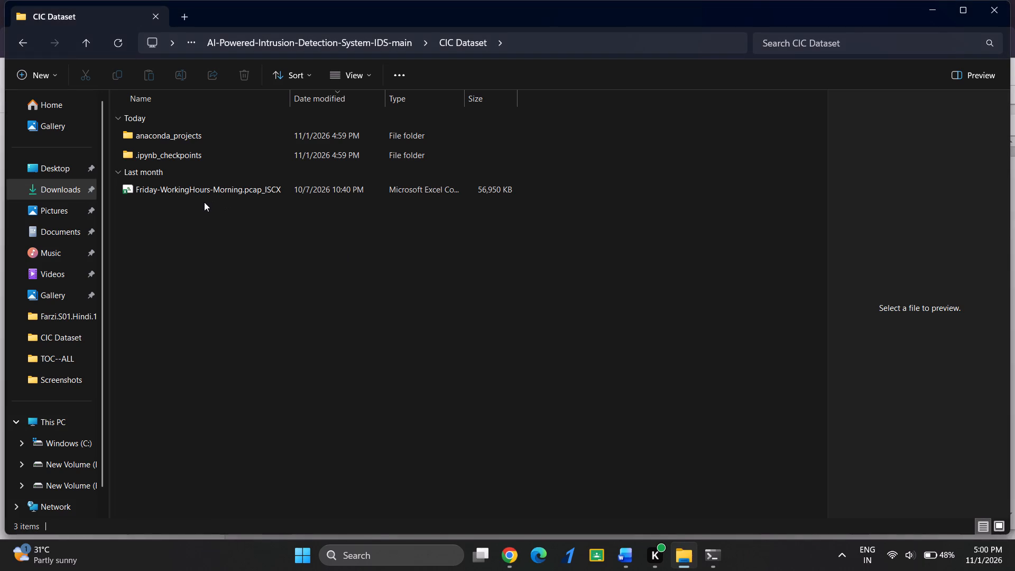
double_click(197, 196)
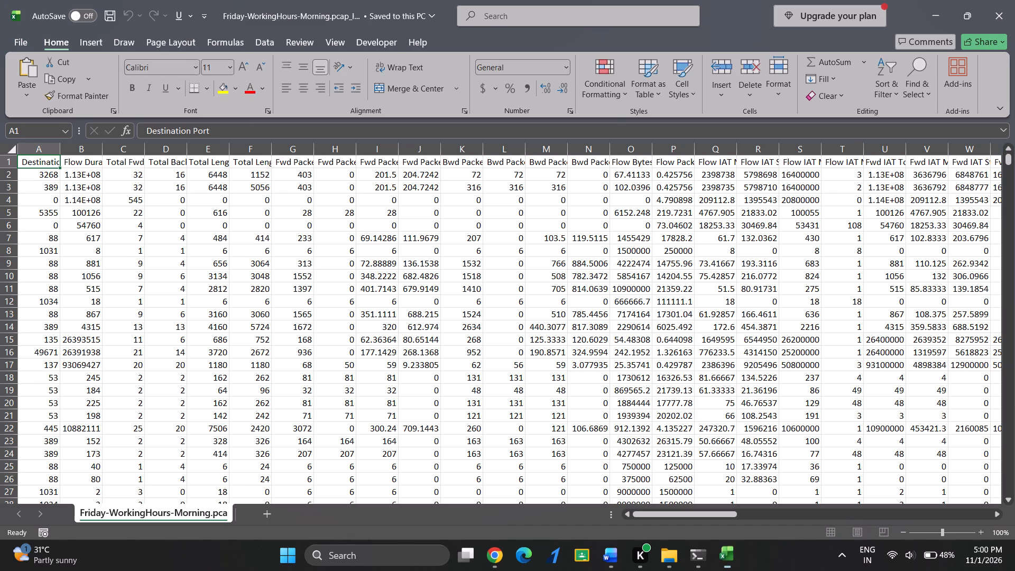
scroll(313, 221, left, 1)
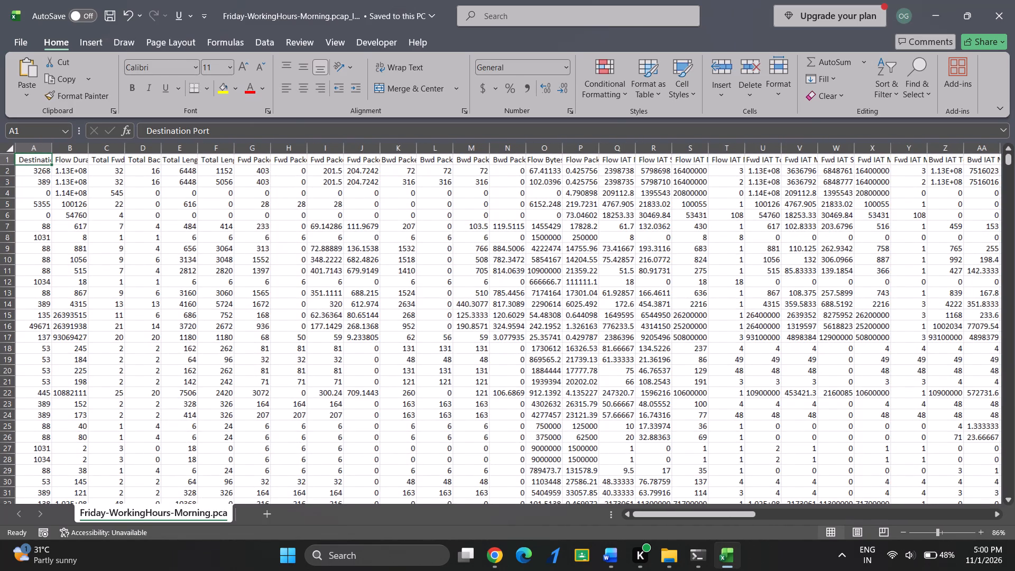
scroll(286, 227, right, 1)
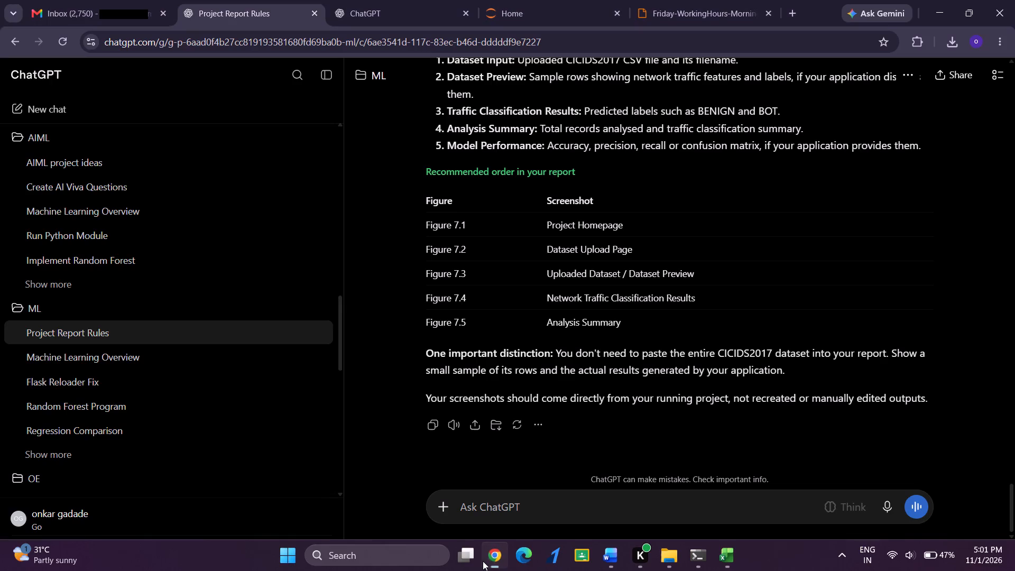
click(669, 4)
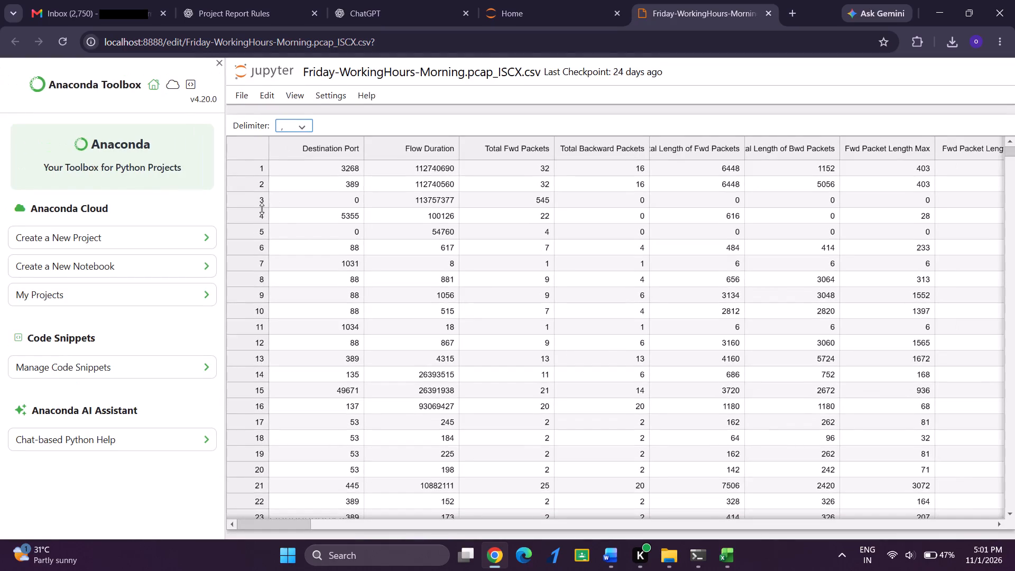
click(341, 235)
scroll(341, 235, down, 8)
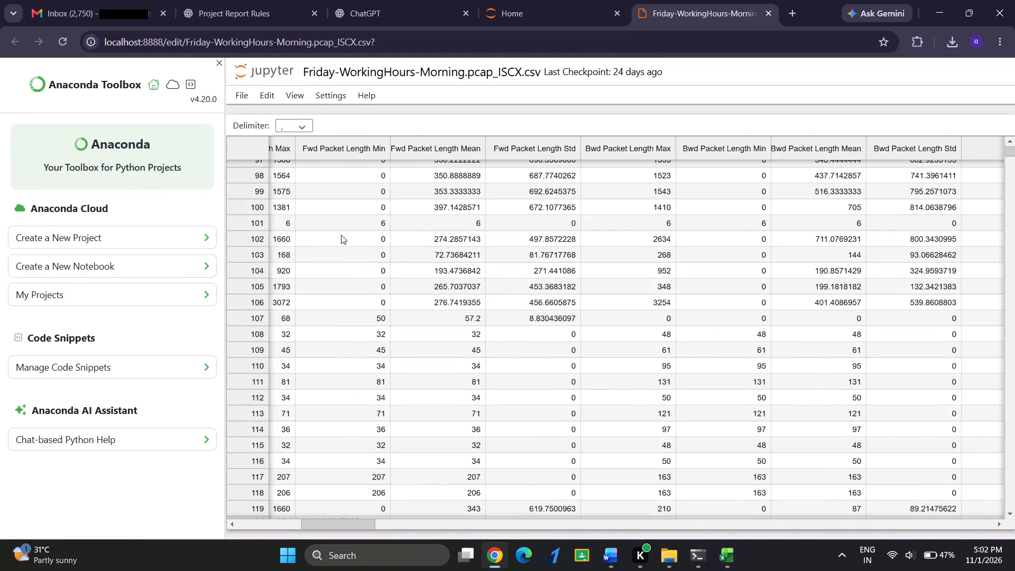
scroll(341, 235, down, 20)
scroll(341, 235, down, 4)
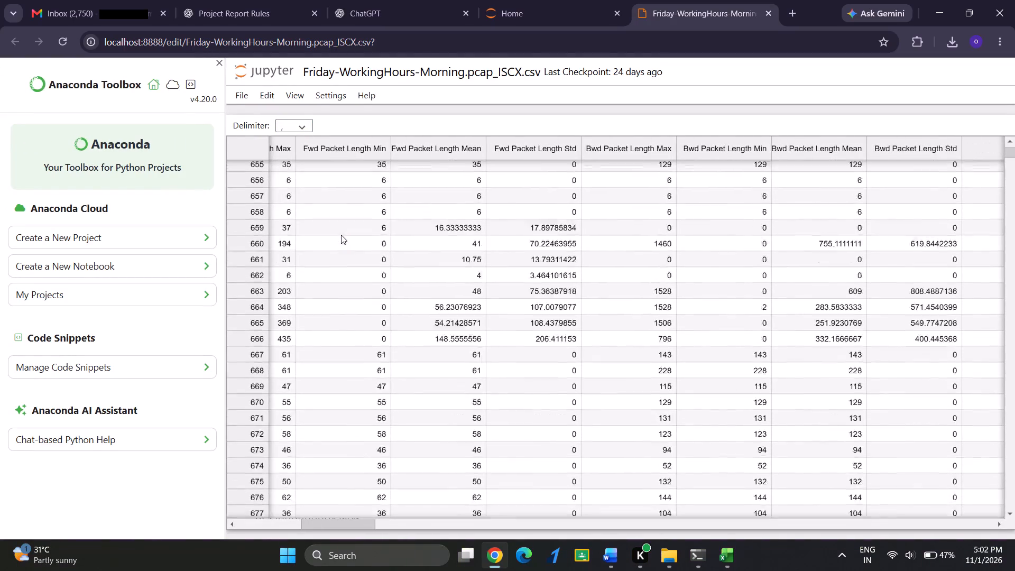
scroll(341, 235, down, 20)
scroll(341, 235, down, 10)
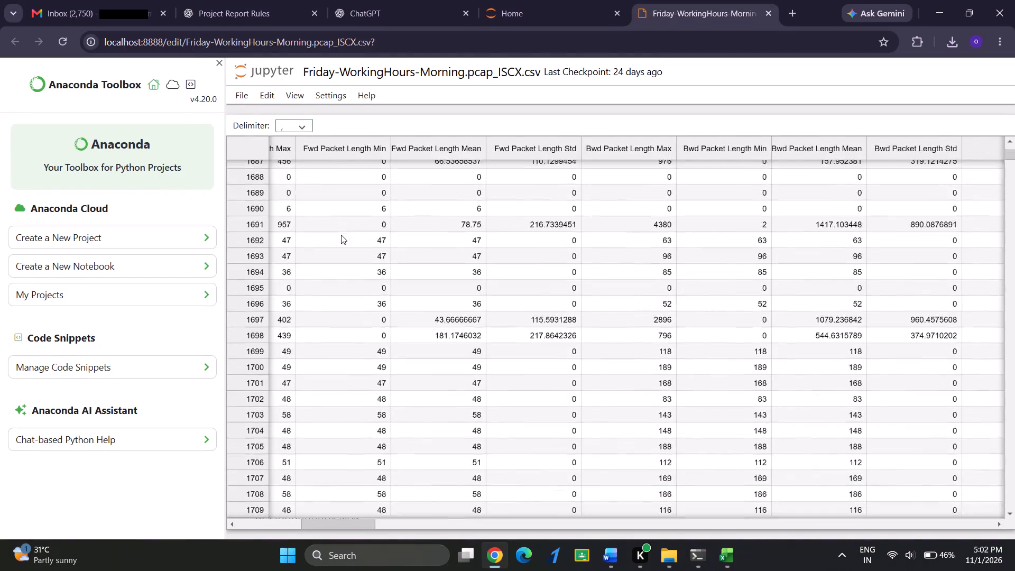
drag(1013, 189, 1009, 255)
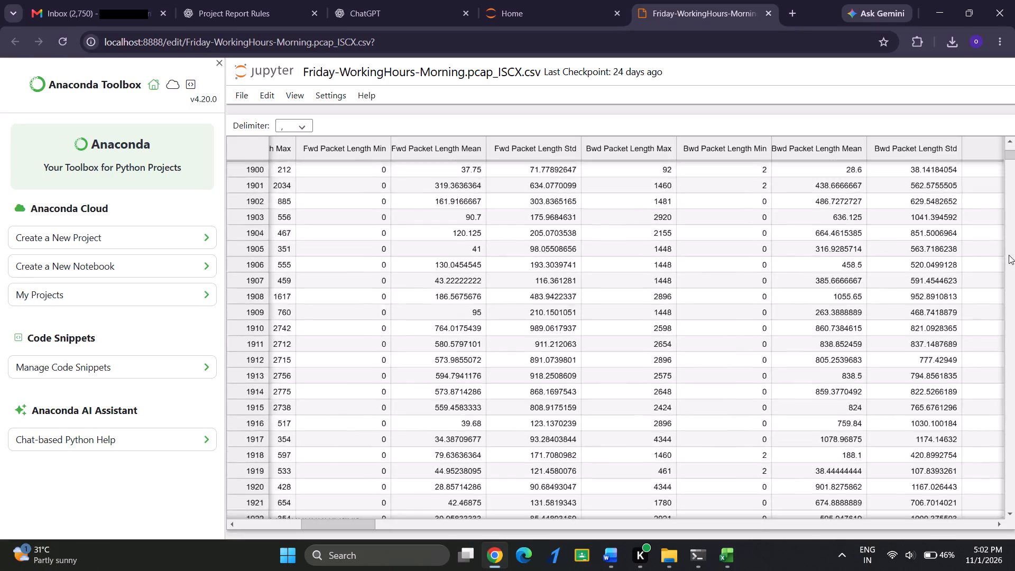
drag(1009, 255, 1010, 259)
scroll(791, 453, down, 8)
scroll(791, 453, right, 1)
scroll(791, 453, down, 2)
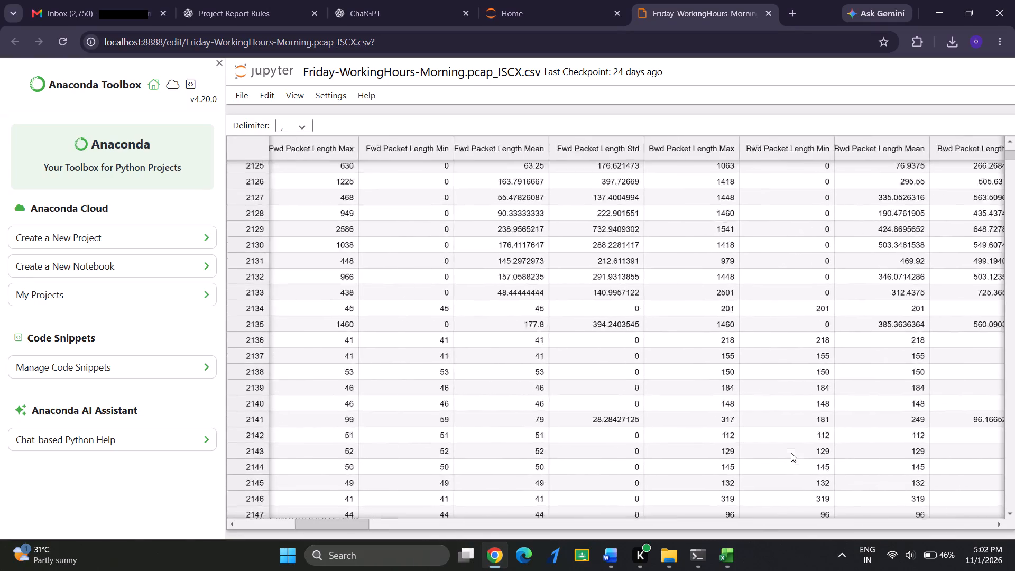
scroll(791, 453, down, 10)
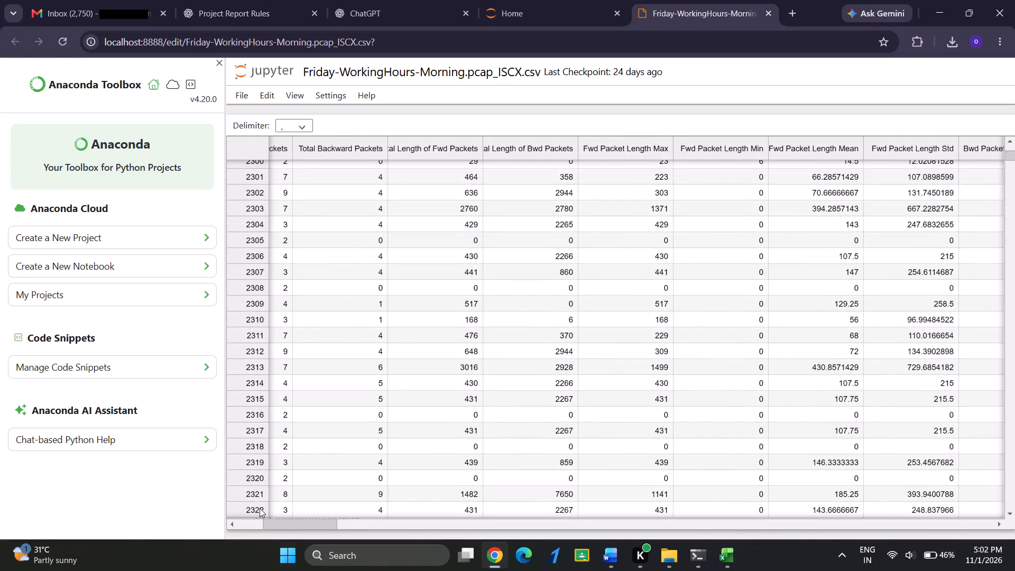
scroll(254, 489, down, 20)
scroll(254, 489, down, 1)
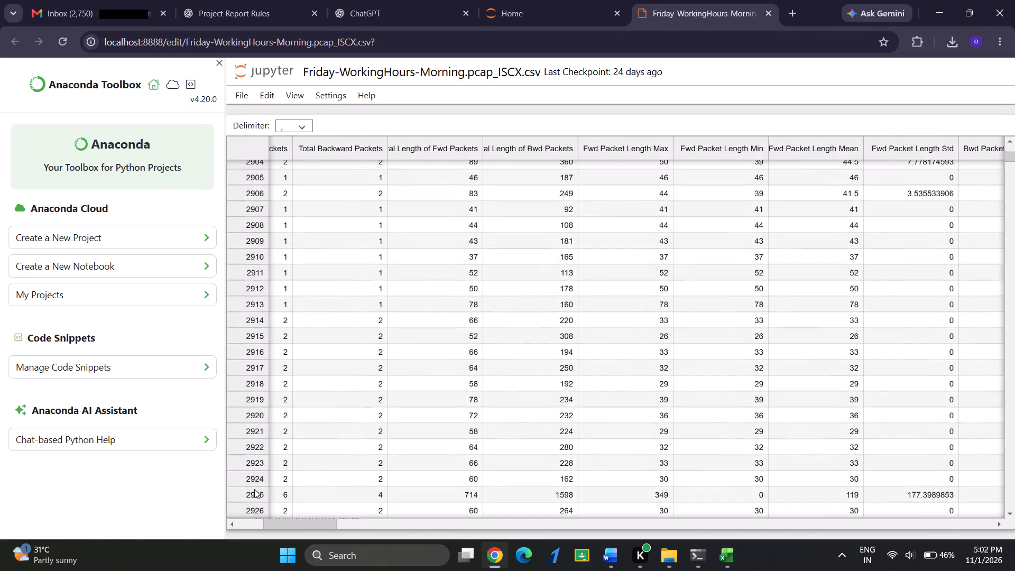
scroll(254, 489, down, 20)
scroll(254, 489, down, 8)
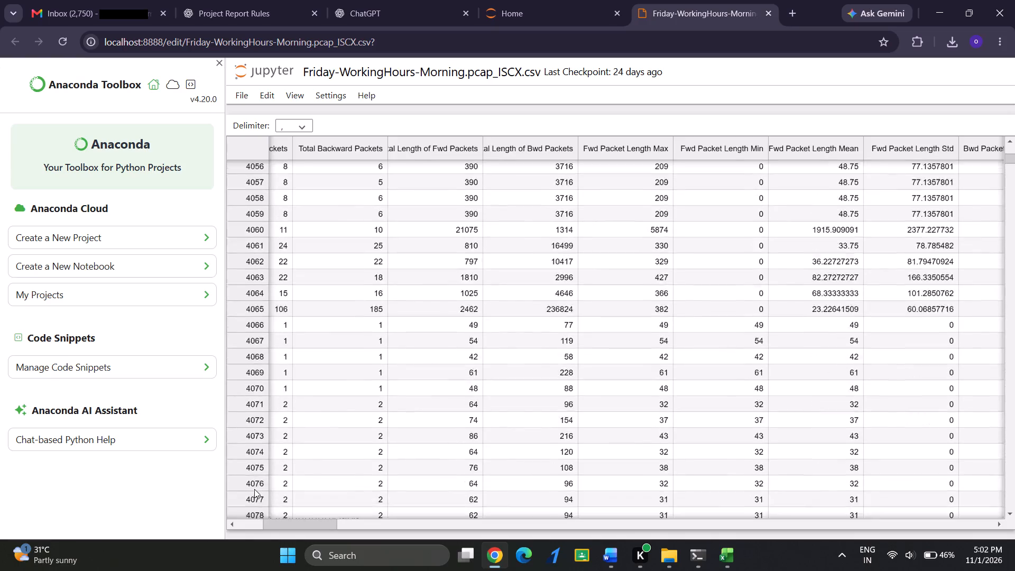
scroll(254, 489, down, 20)
scroll(254, 489, down, 8)
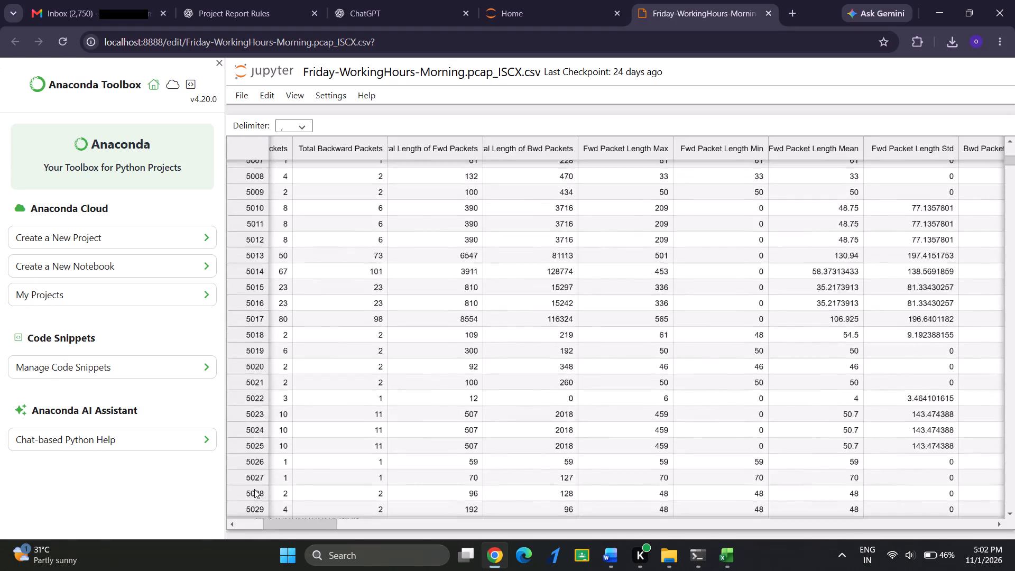
scroll(254, 489, down, 20)
scroll(254, 489, down, 8)
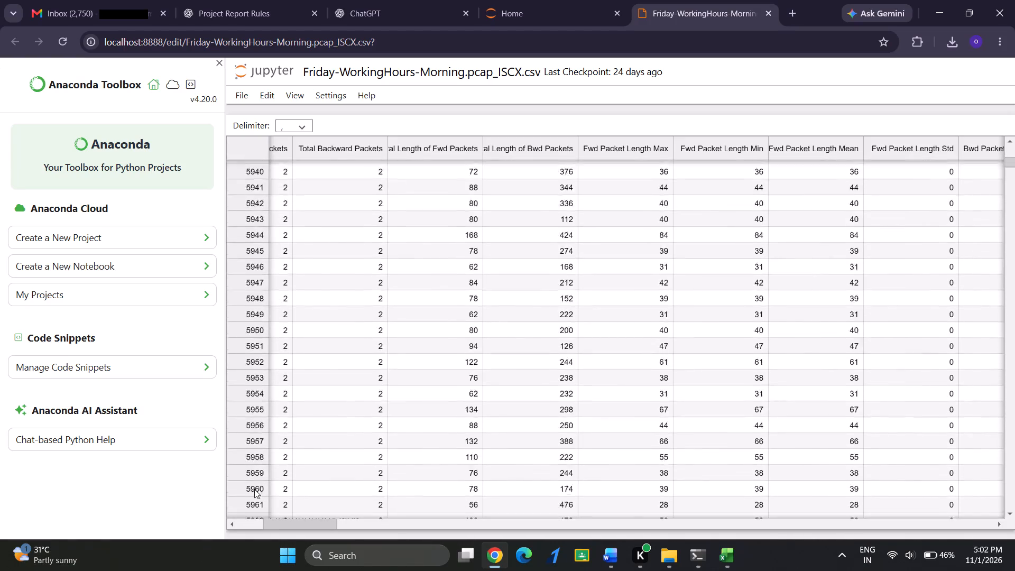
scroll(254, 489, down, 20)
scroll(254, 489, down, 8)
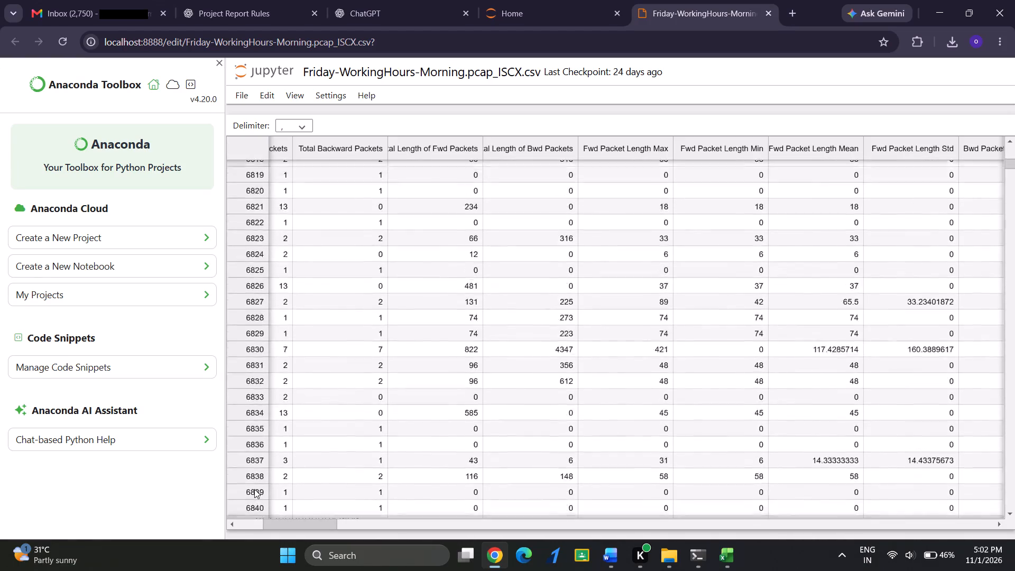
scroll(254, 489, down, 20)
scroll(254, 489, down, 8)
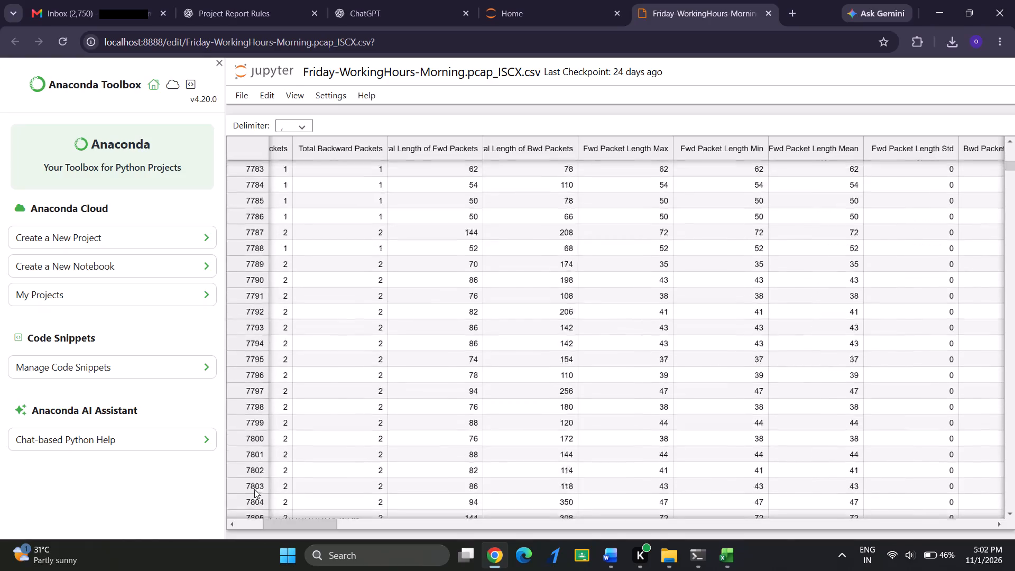
scroll(254, 489, down, 20)
scroll(254, 489, down, 8)
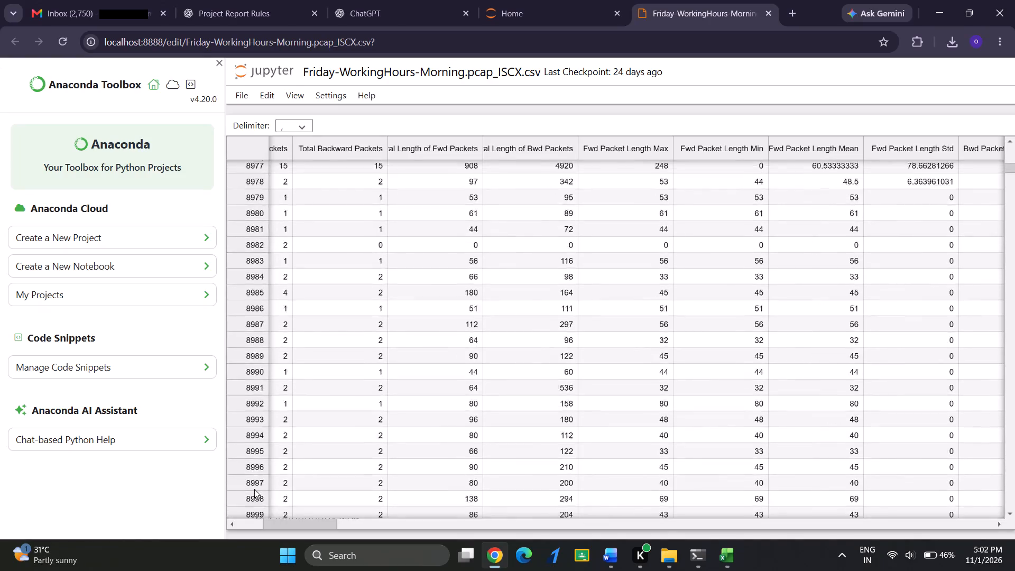
scroll(254, 489, down, 20)
scroll(254, 489, down, 8)
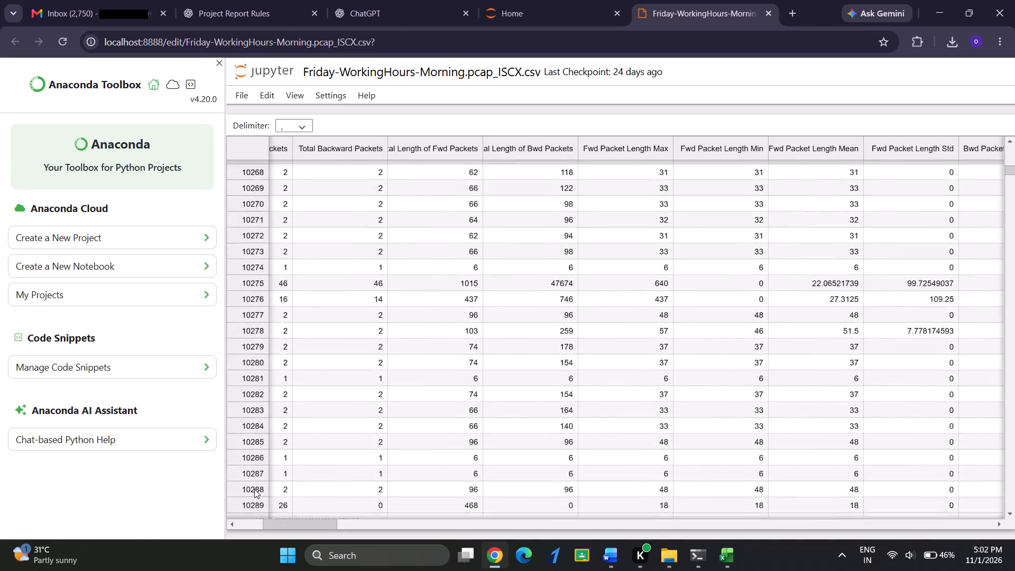
scroll(254, 489, down, 20)
scroll(254, 489, down, 8)
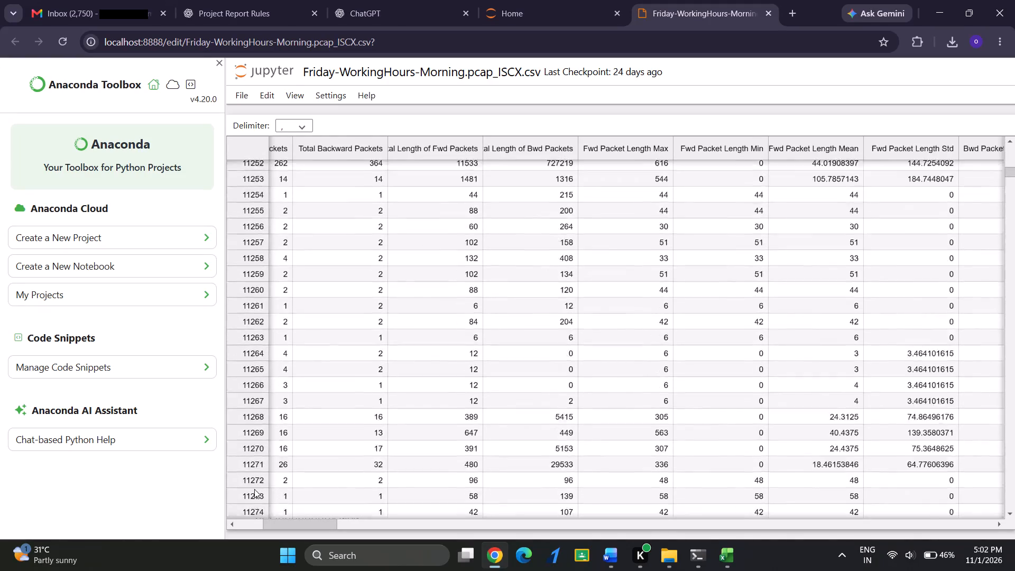
scroll(254, 489, down, 20)
scroll(254, 489, down, 8)
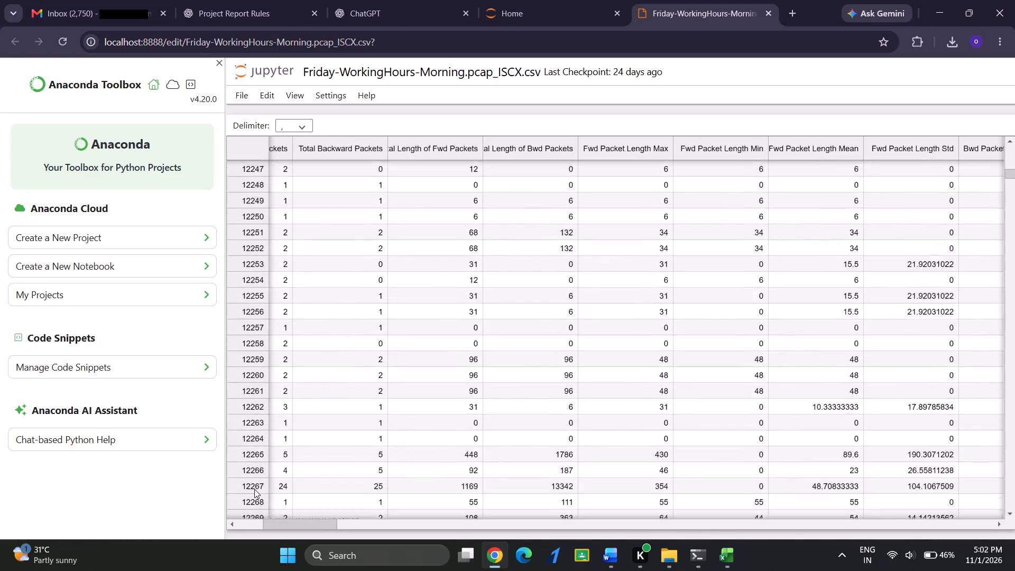
scroll(254, 489, down, 20)
scroll(254, 489, down, 8)
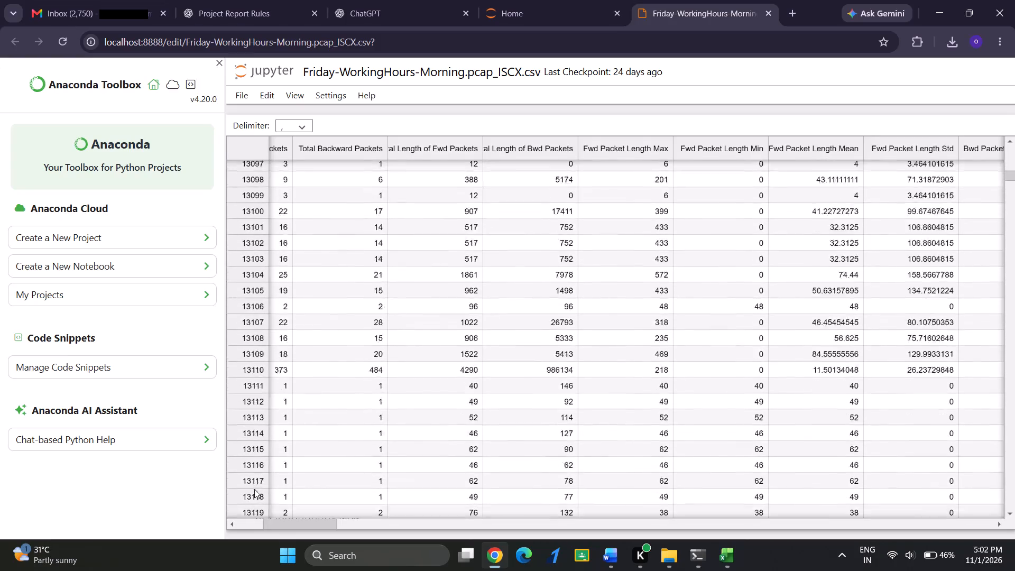
scroll(254, 489, down, 20)
scroll(254, 489, down, 1)
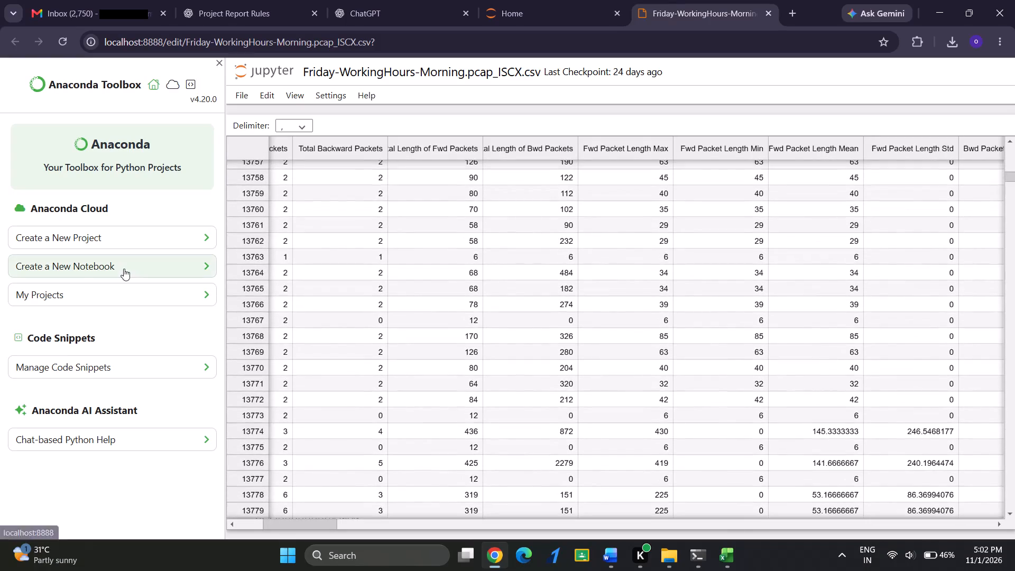
scroll(124, 269, down, 3)
scroll(231, 384, down, 3)
scroll(277, 392, down, 9)
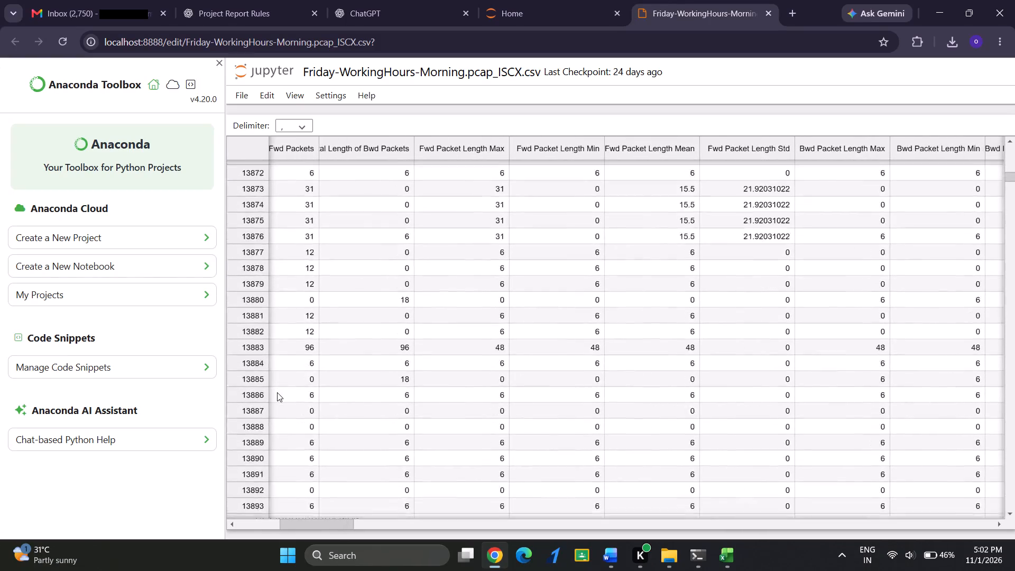
scroll(277, 392, down, 20)
scroll(277, 392, down, 14)
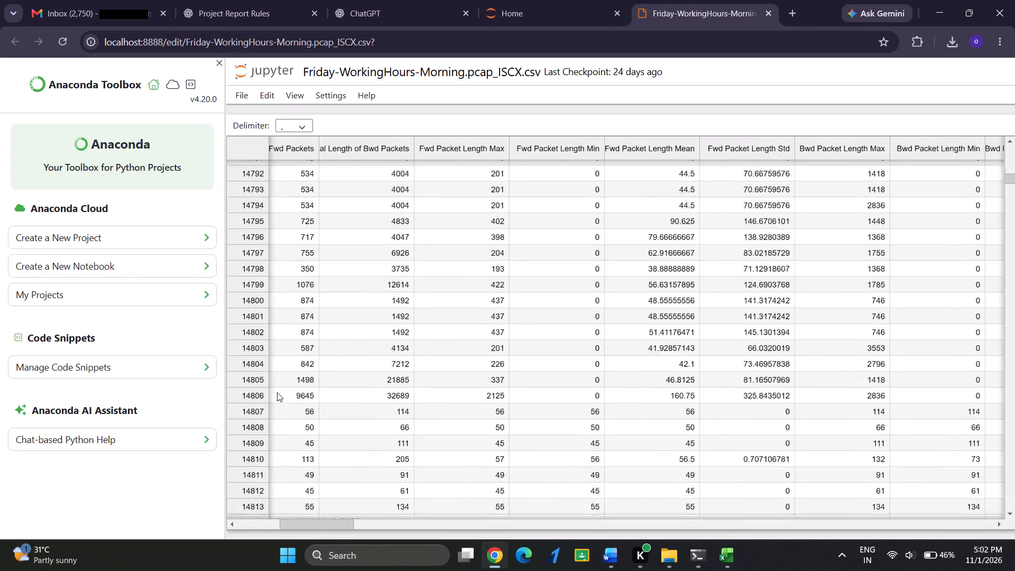
scroll(277, 392, down, 20)
scroll(277, 392, down, 14)
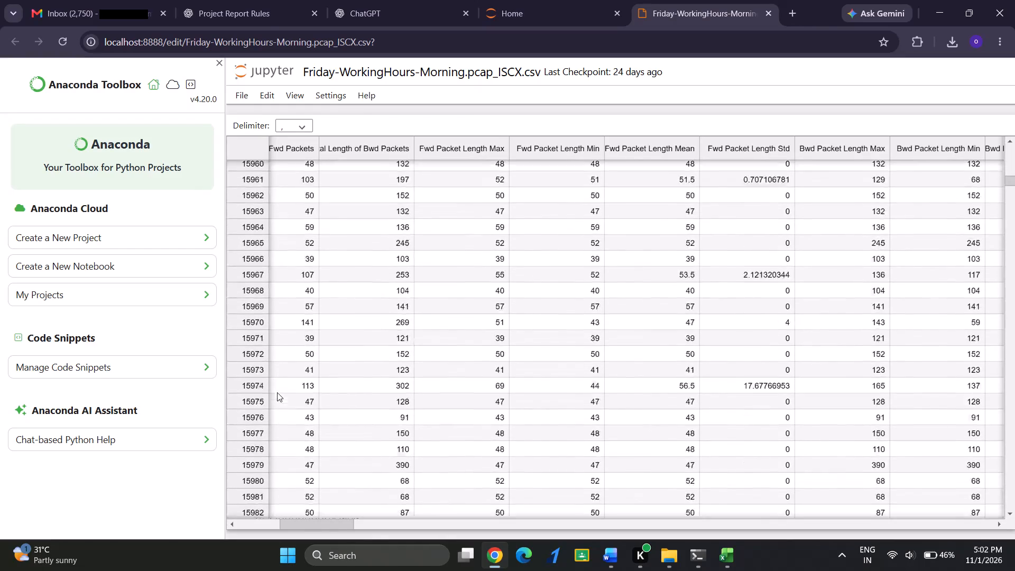
scroll(277, 392, down, 20)
scroll(277, 392, down, 13)
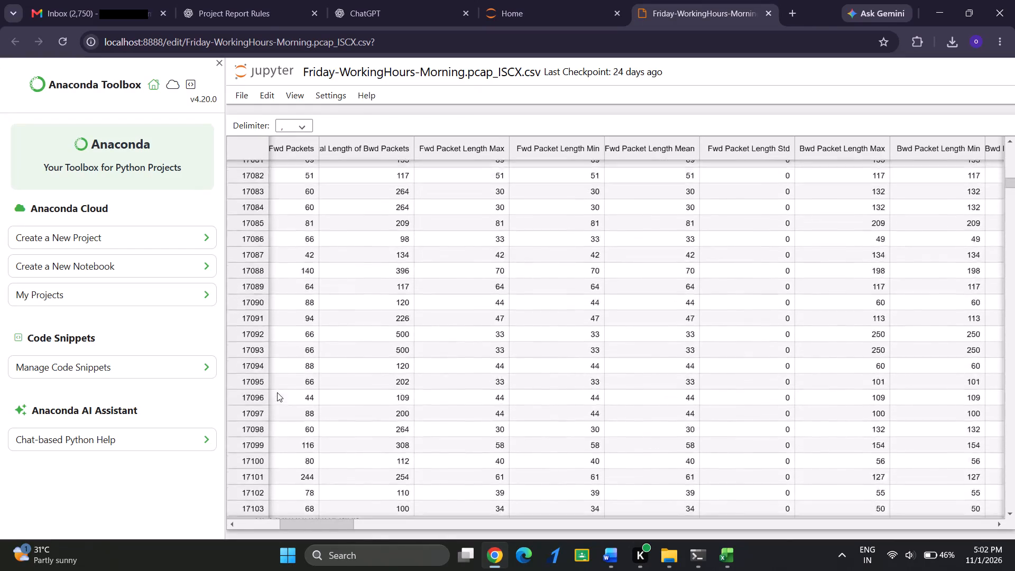
scroll(277, 392, down, 12)
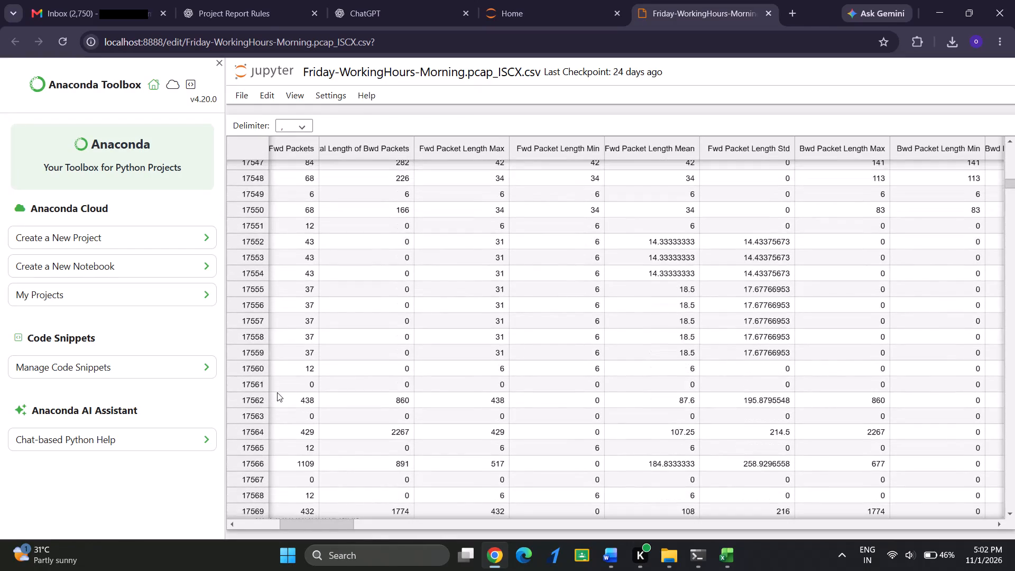
scroll(301, 427, down, 15)
Look through the rows of Friday-WorkingHours-Morning.pcap_ISCX.csv down to the end of the file and return to the first row.
scroll(301, 427, down, 14)
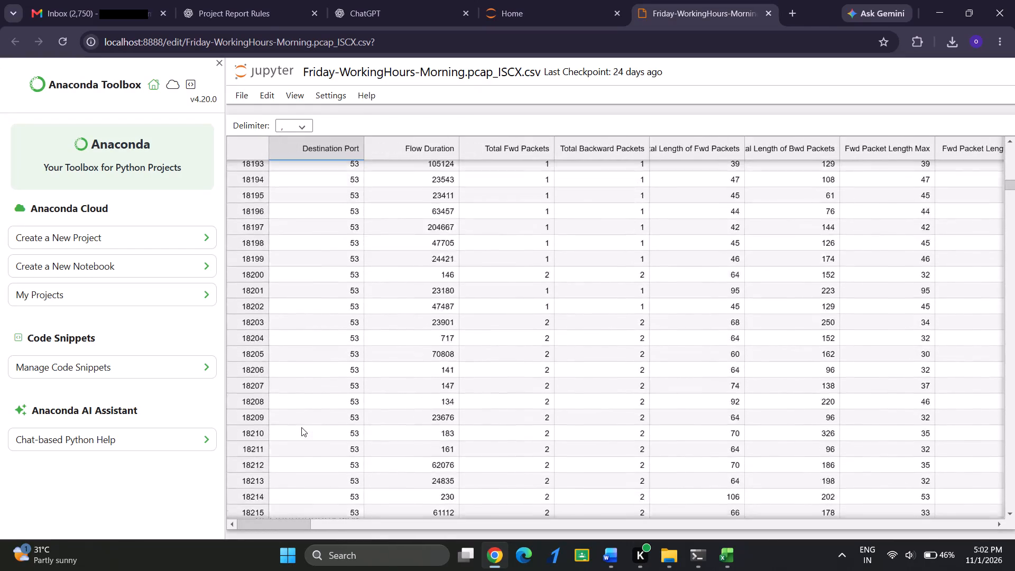
scroll(301, 427, down, 20)
scroll(301, 427, down, 5)
scroll(301, 427, down, 20)
scroll(301, 427, down, 8)
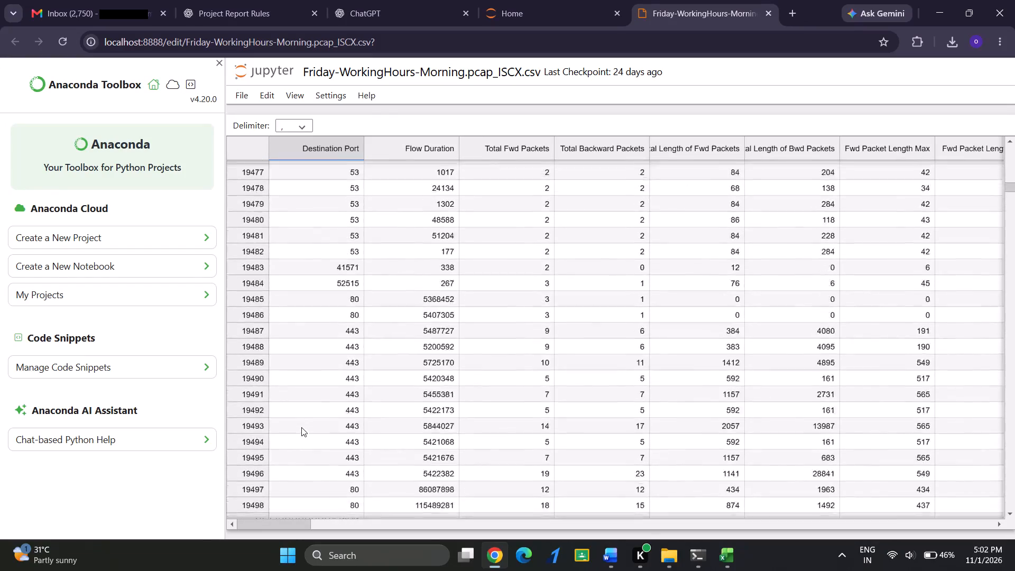
scroll(301, 427, down, 20)
scroll(301, 427, down, 20)
scroll(301, 427, down, 20)
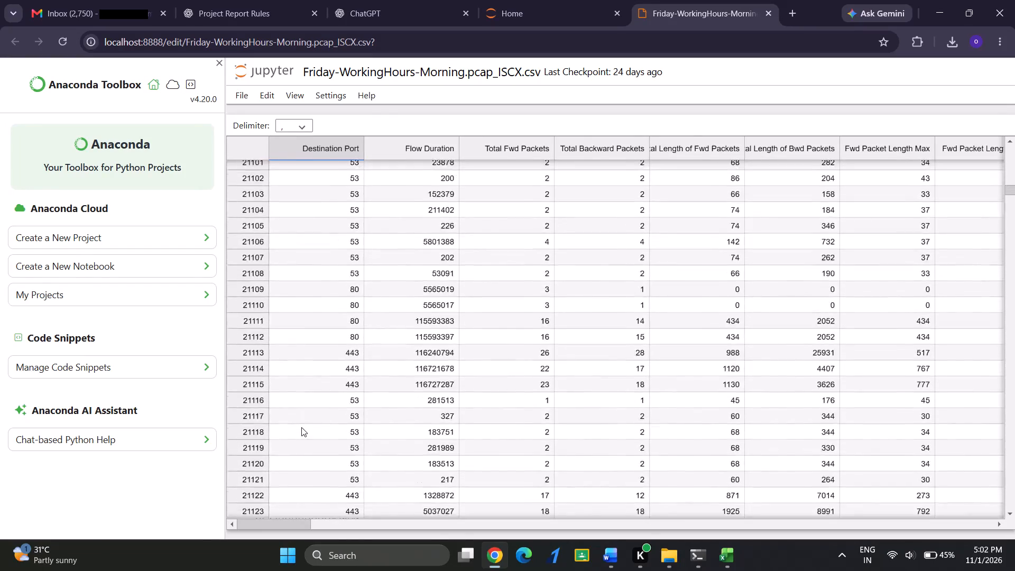
scroll(301, 427, down, 20)
scroll(301, 427, down, 14)
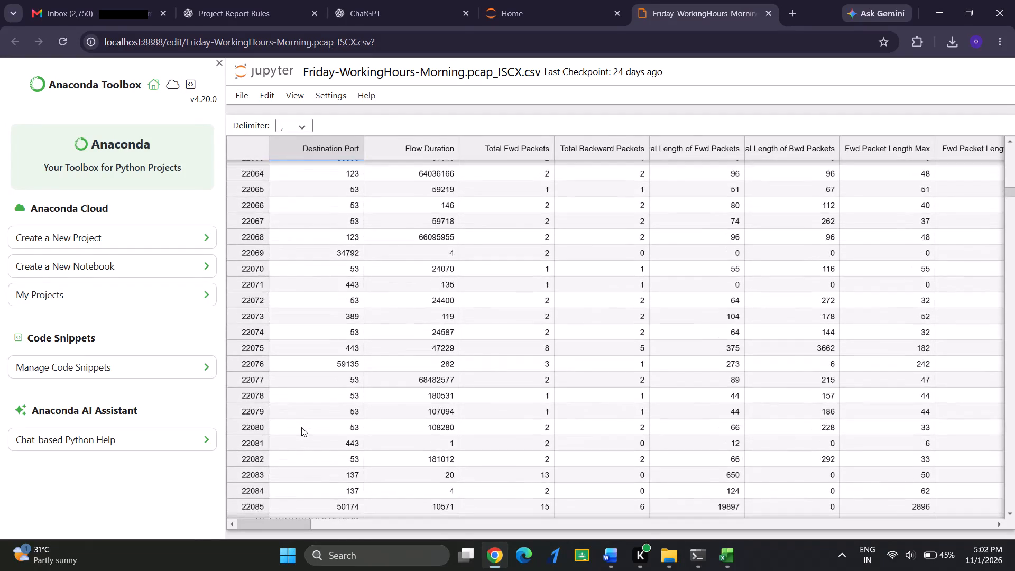
scroll(242, 519, down, 1)
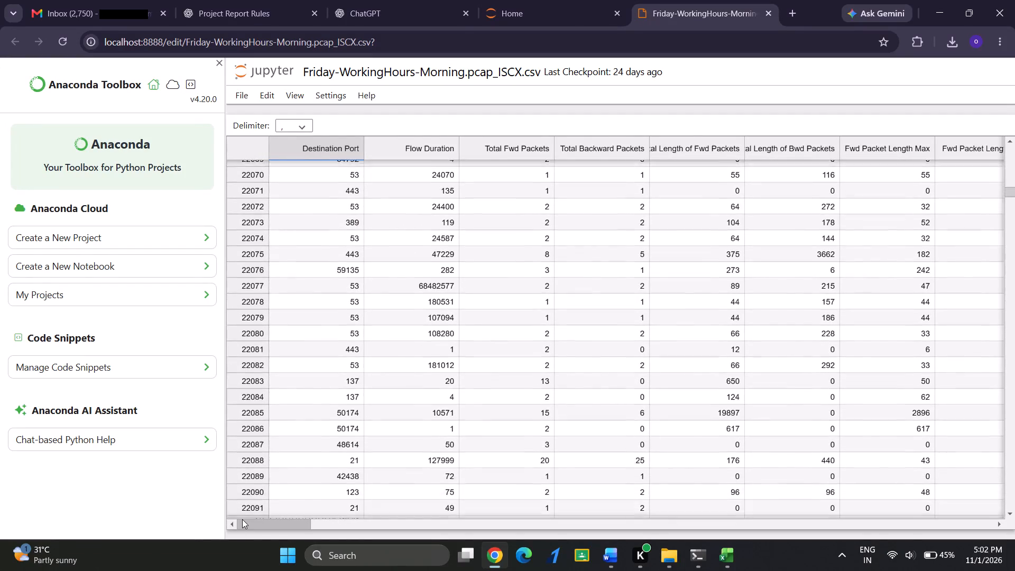
scroll(242, 519, down, 1)
drag(1010, 188, 1014, 252)
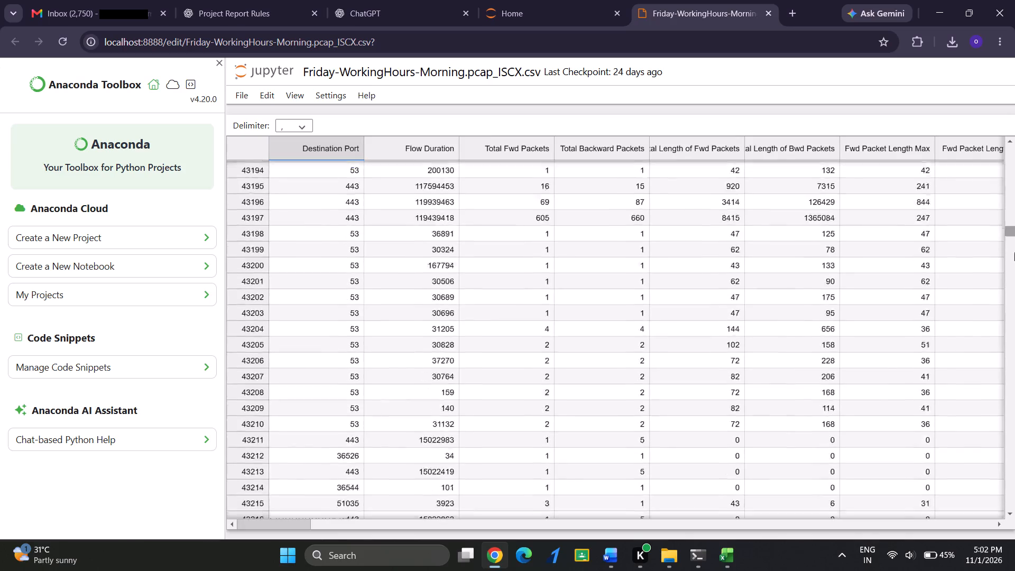
drag(1014, 252, 1014, 391)
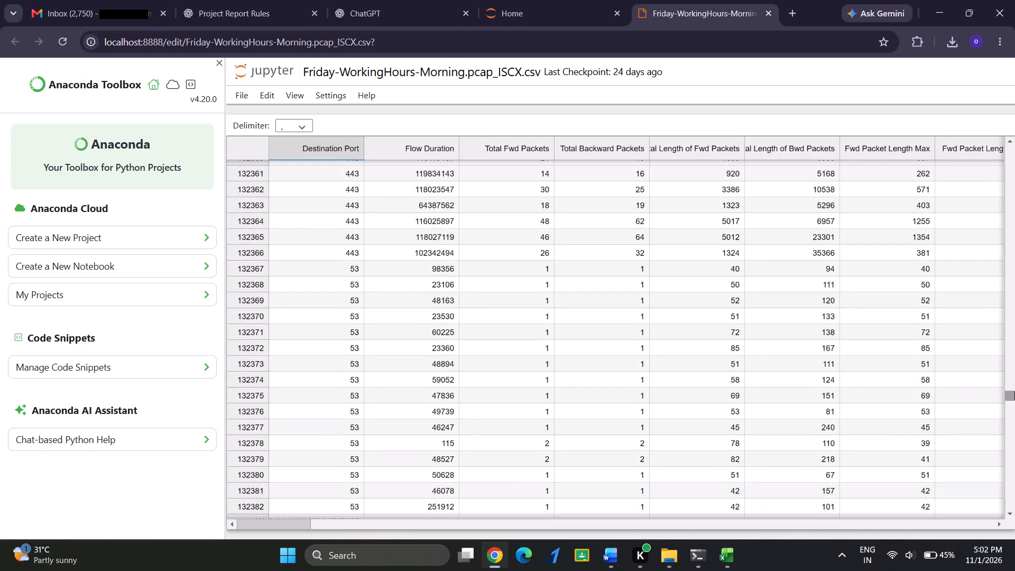
drag(1014, 391, 1014, 487)
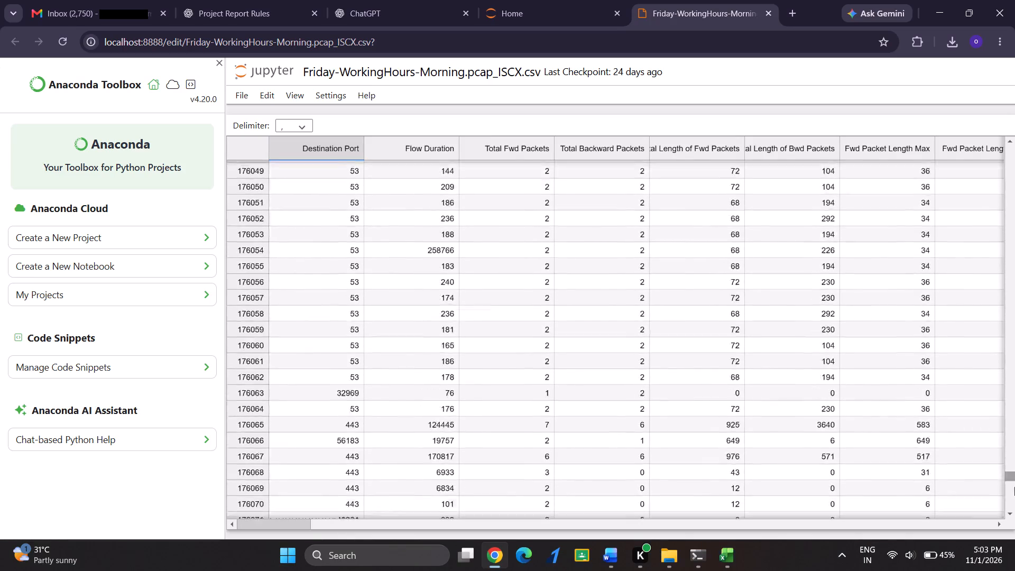
drag(1014, 487, 1014, 570)
click(1014, 570)
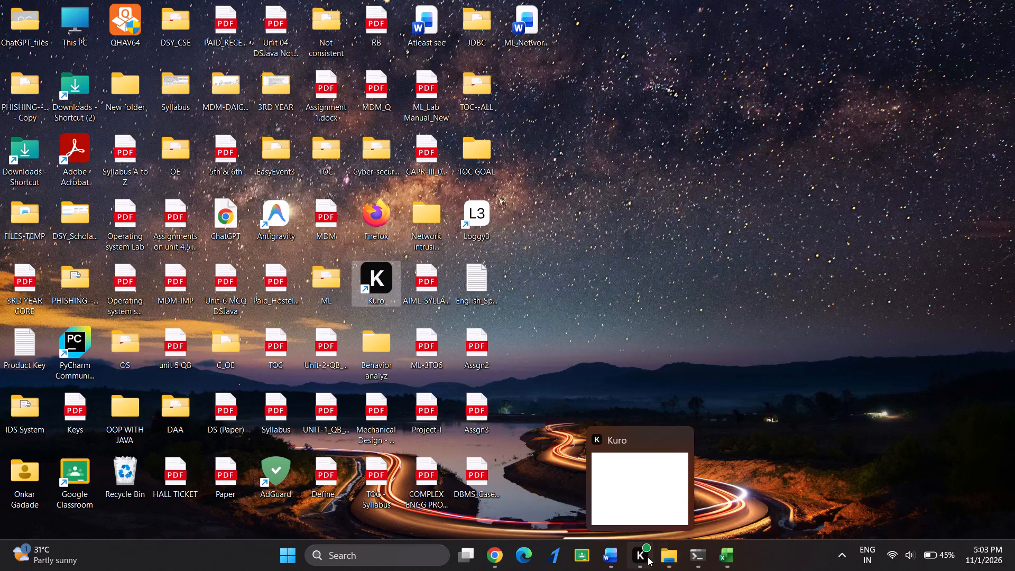
click(500, 555)
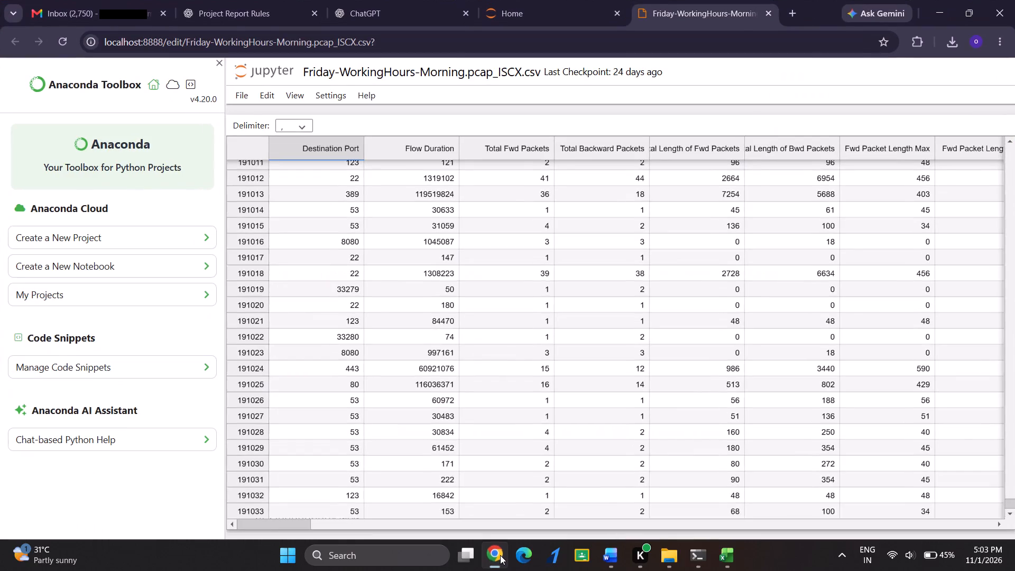
drag(1007, 504, 1010, 519)
scroll(496, 489, down, 3)
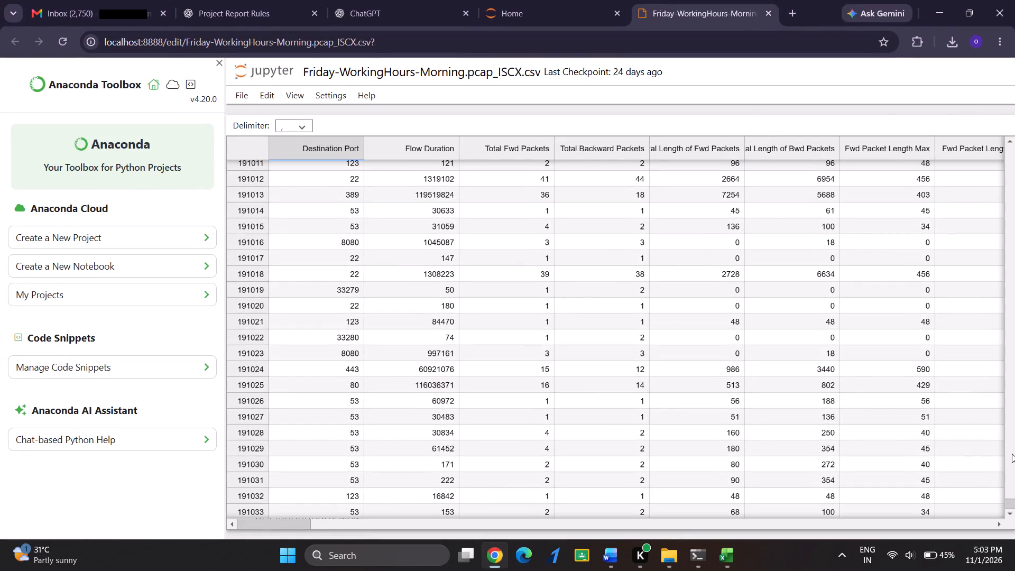
drag(1009, 503, 1014, 541)
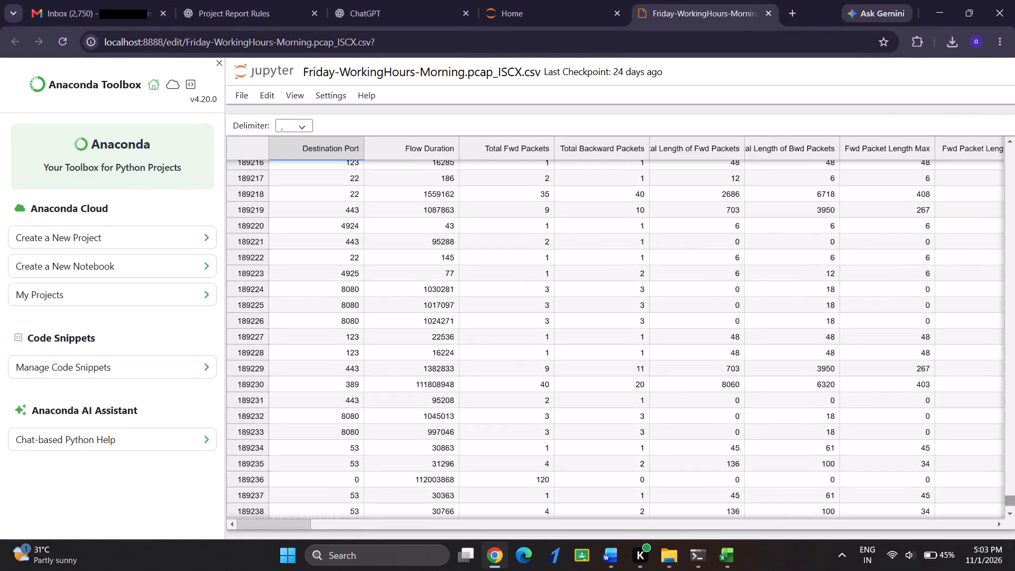
drag(1014, 541, 1014, 562)
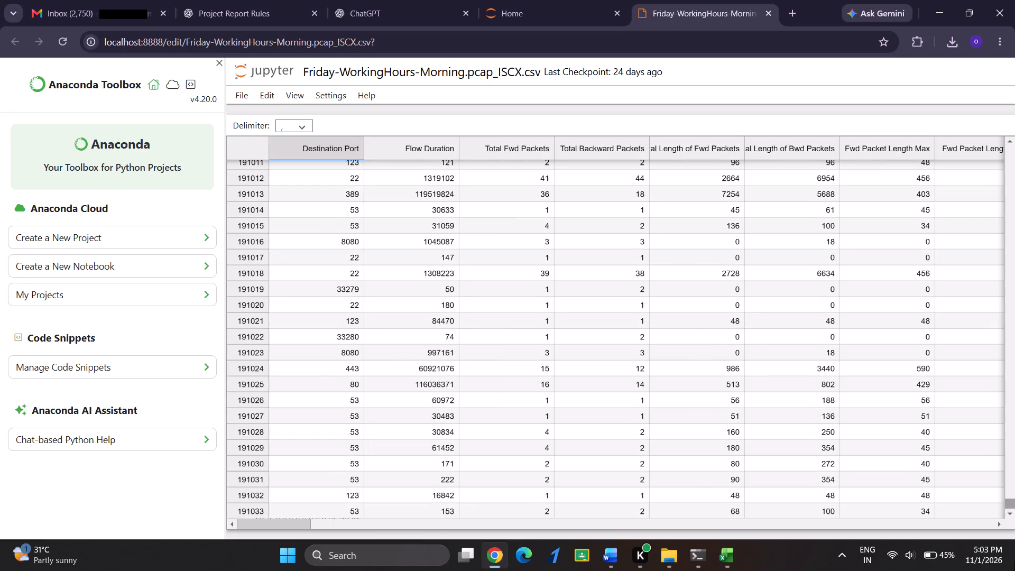
drag(1014, 562, 1014, 532)
drag(1014, 532, 1001, 191)
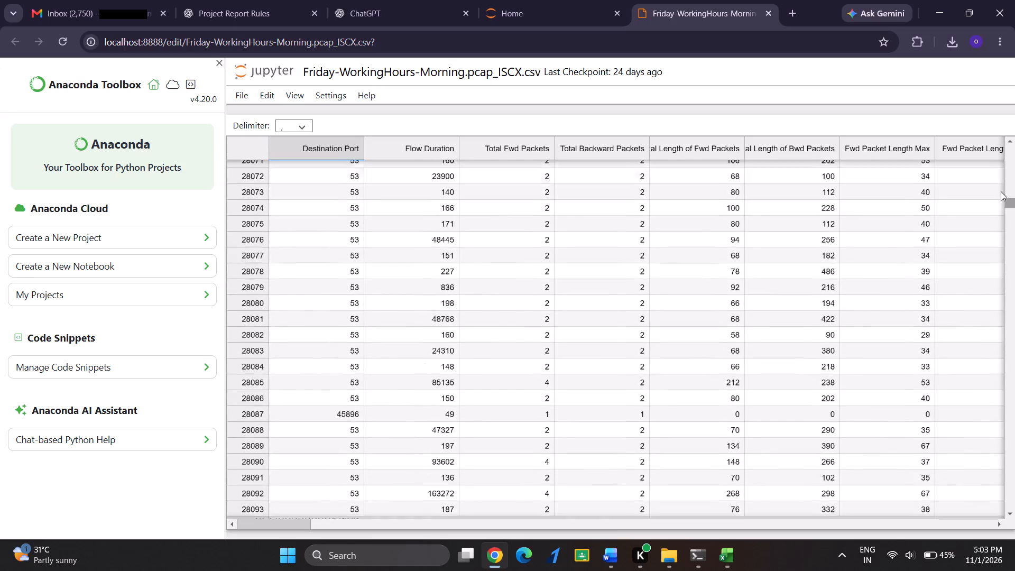
drag(1001, 191, 1002, 109)
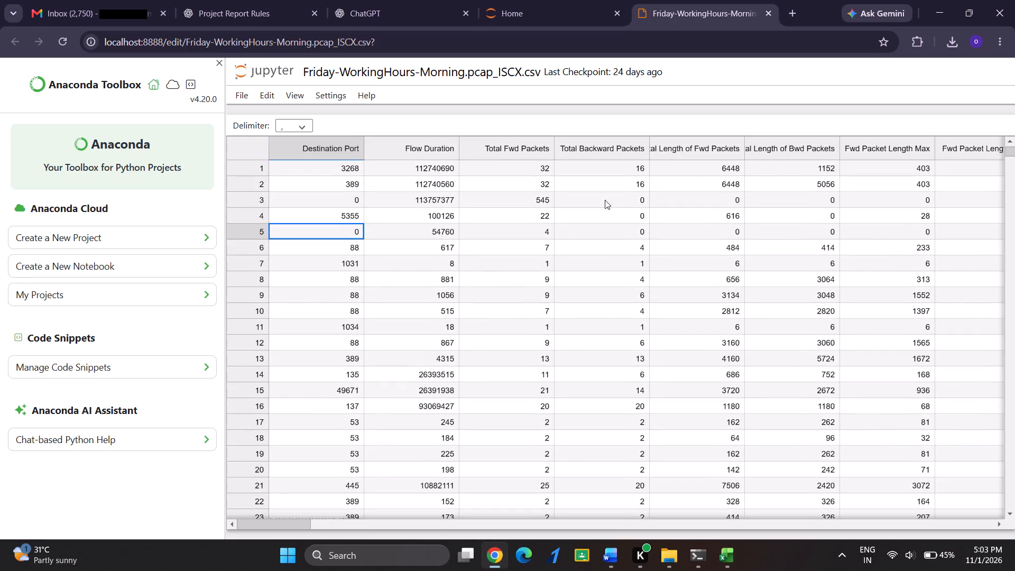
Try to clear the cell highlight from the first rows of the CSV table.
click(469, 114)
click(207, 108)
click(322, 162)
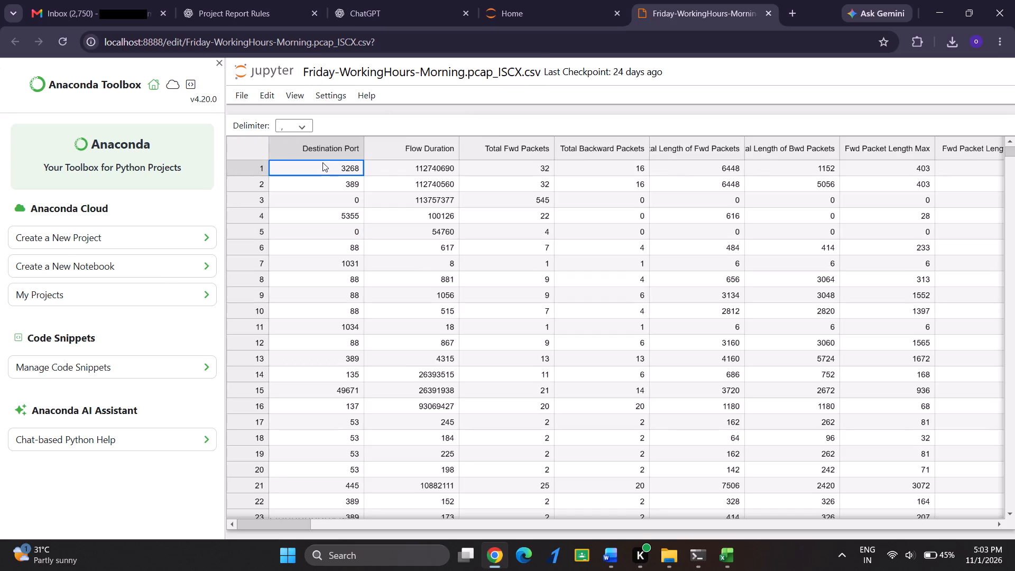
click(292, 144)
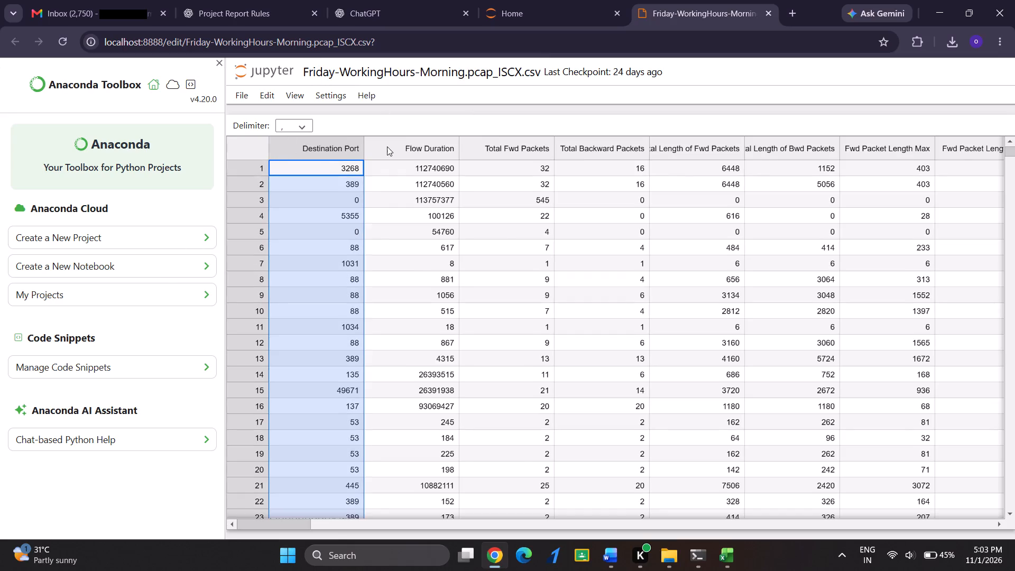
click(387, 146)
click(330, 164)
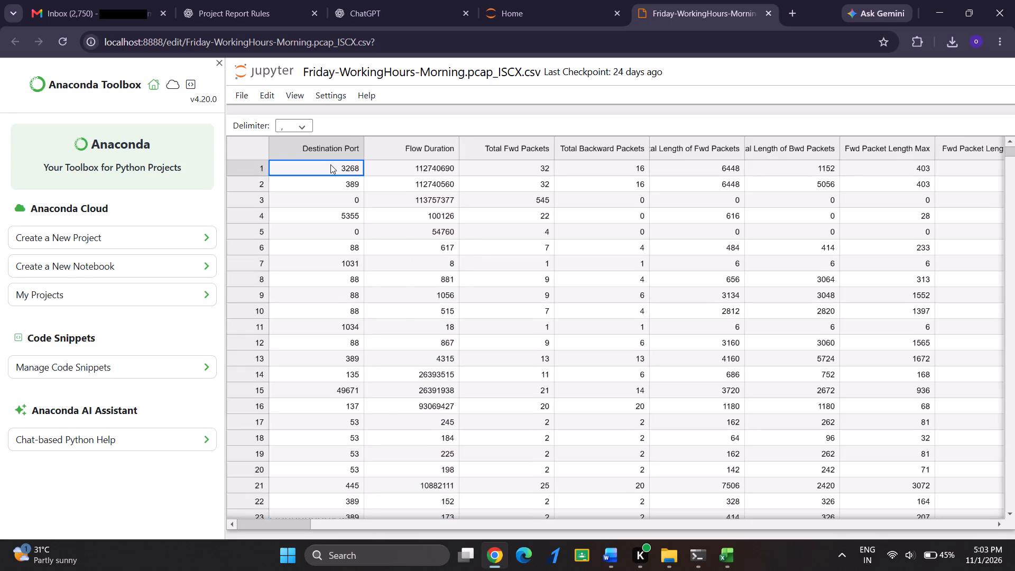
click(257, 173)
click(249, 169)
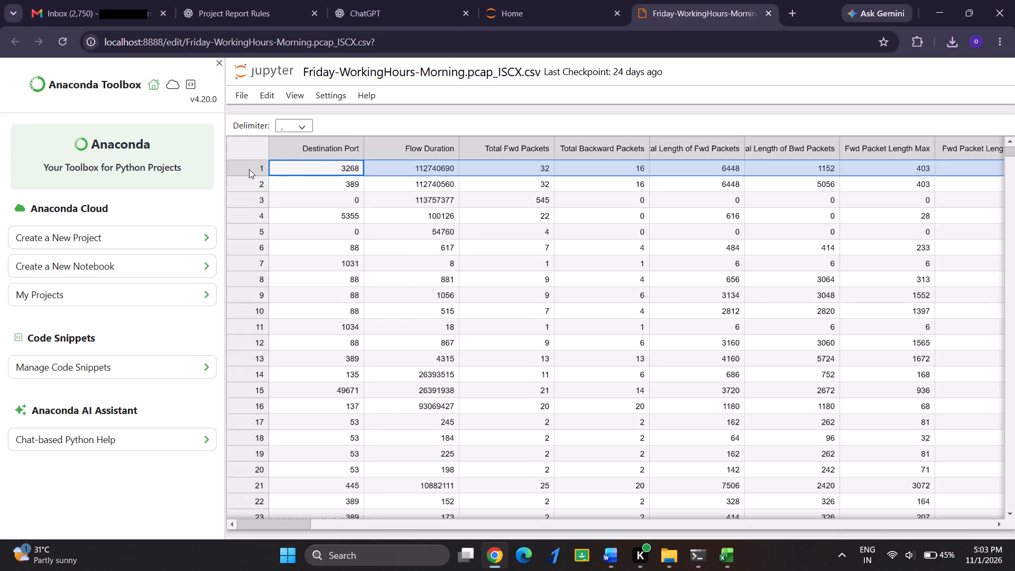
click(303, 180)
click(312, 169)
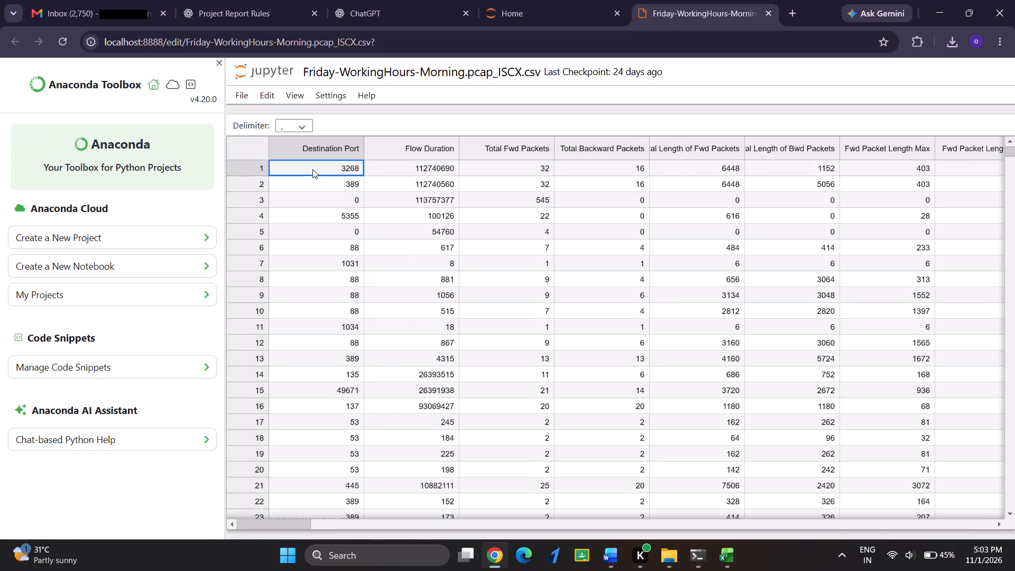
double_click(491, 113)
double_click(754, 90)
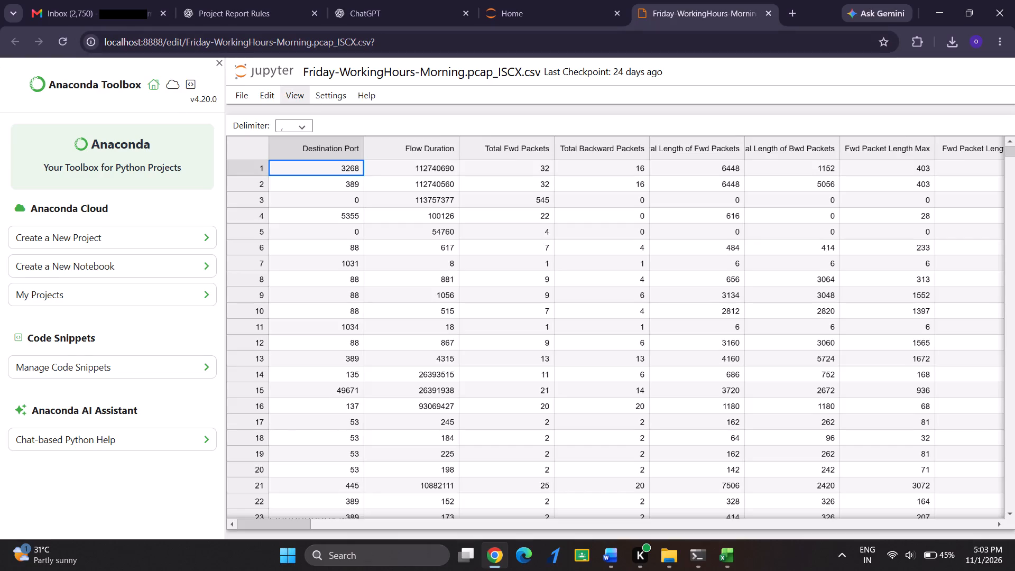
Close the Anaconda Toolbox sidebar beside the CSV table.
click(103, 85)
click(217, 63)
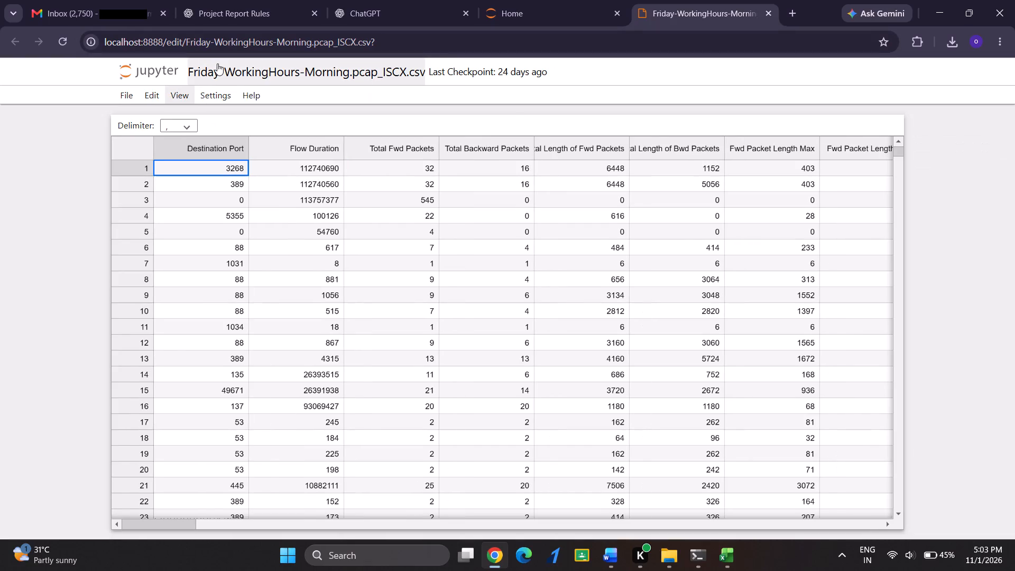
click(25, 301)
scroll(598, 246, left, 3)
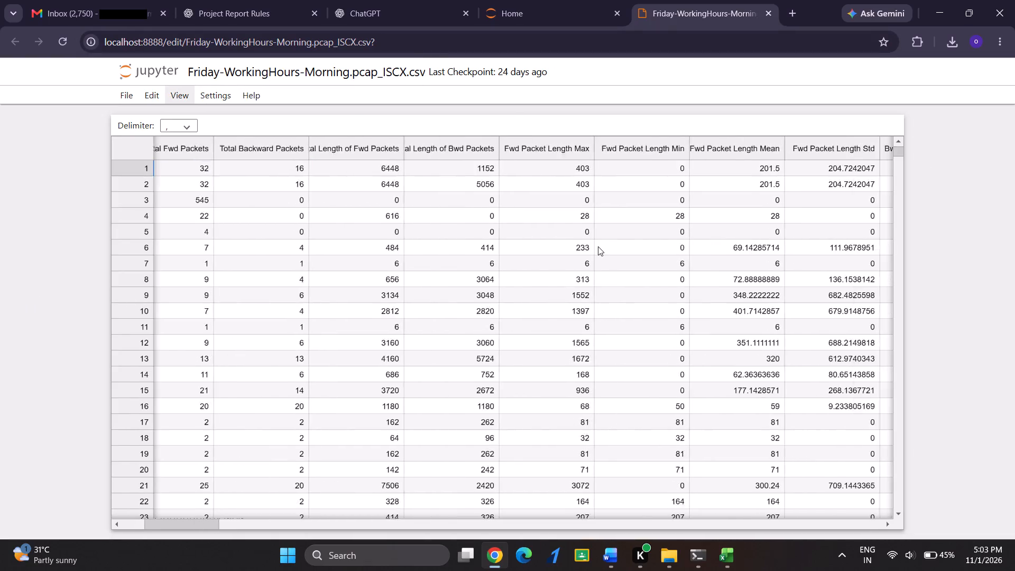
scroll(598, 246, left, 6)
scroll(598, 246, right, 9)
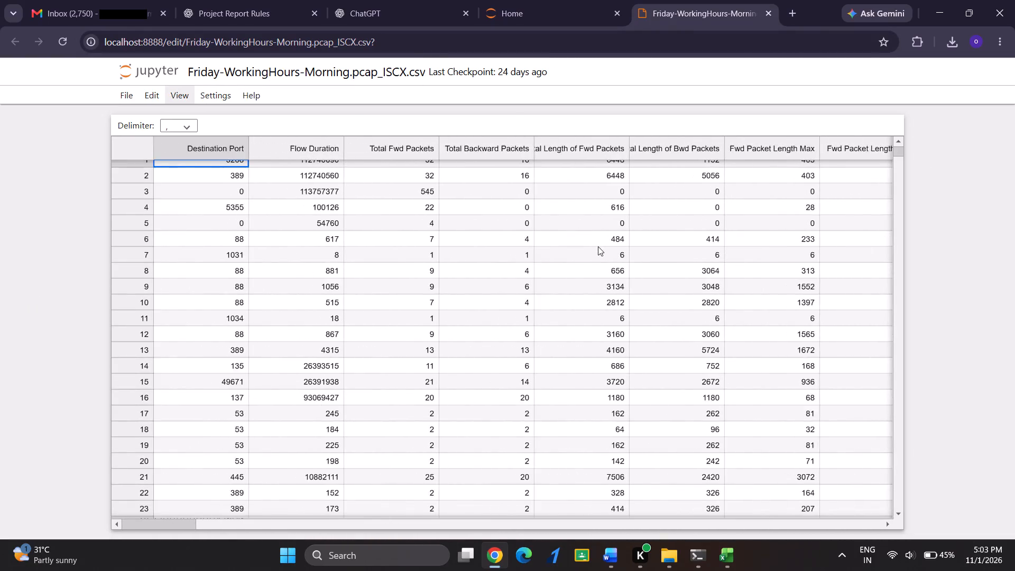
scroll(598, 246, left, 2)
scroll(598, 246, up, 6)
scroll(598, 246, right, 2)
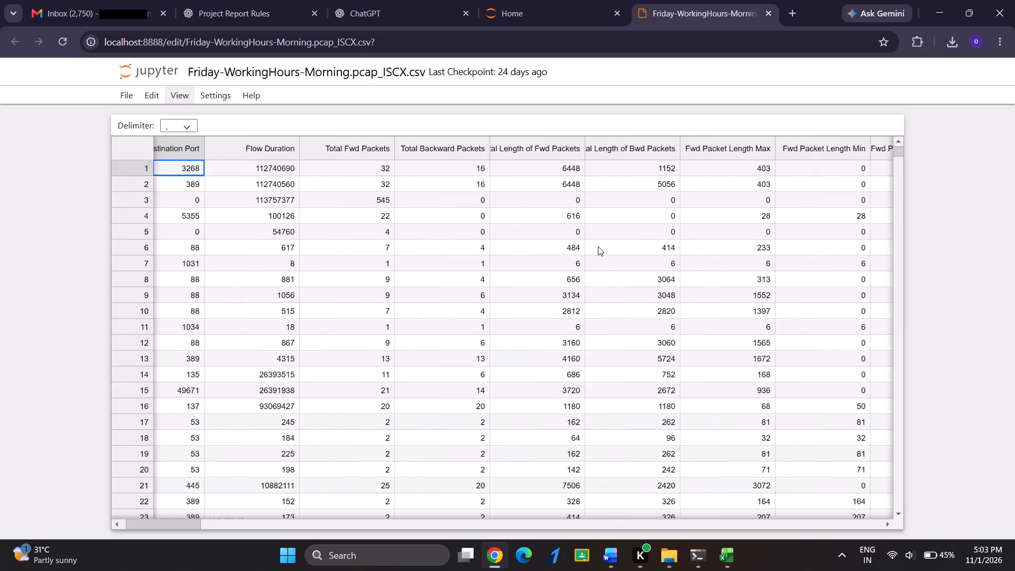
Select the Destination Port cell in row 25 and return to row 1 so the highlight is out of view.
click(206, 512)
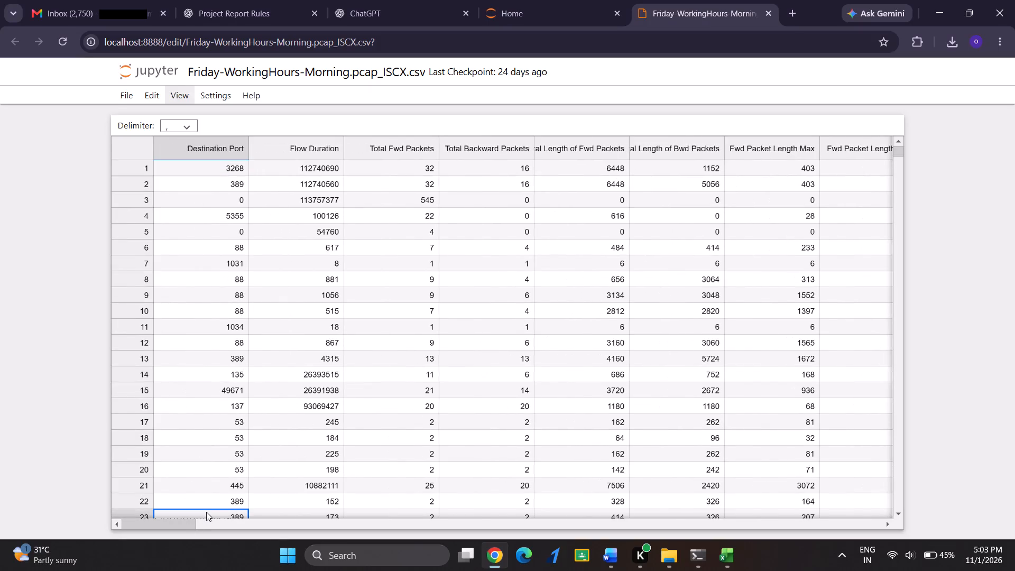
scroll(215, 393, up, 2)
scroll(215, 393, down, 1)
click(232, 447)
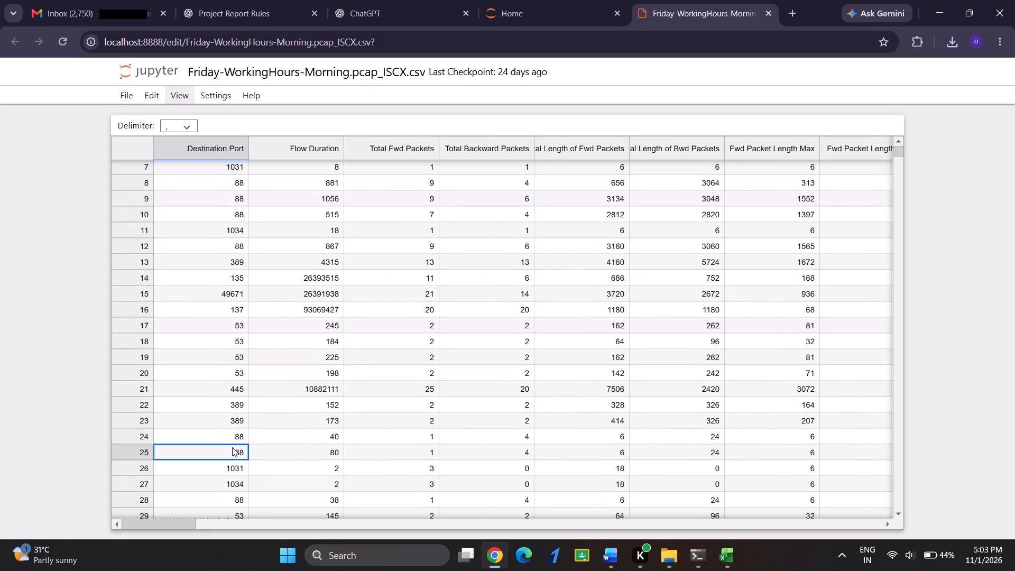
scroll(251, 356, up, 5)
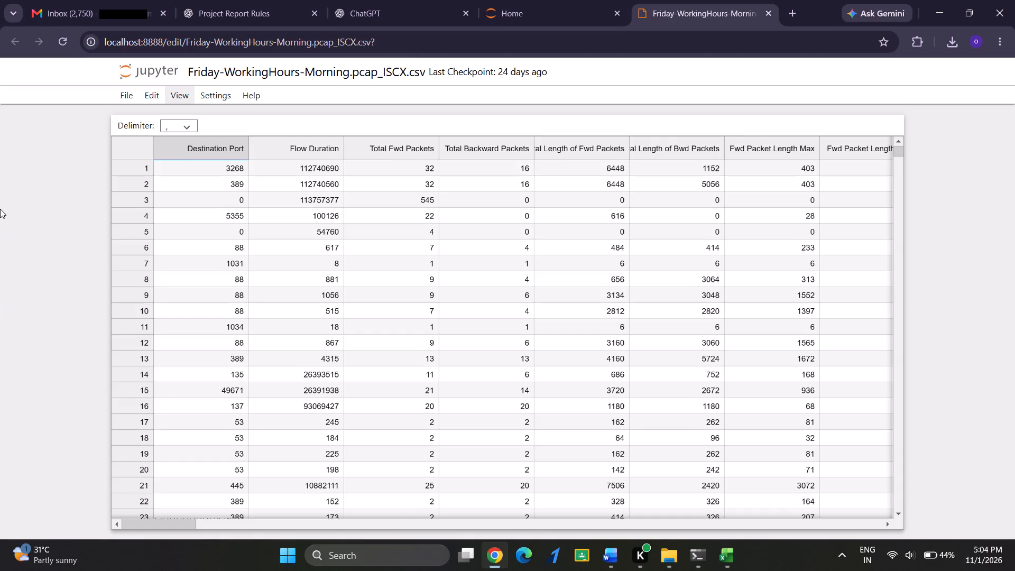
Capture a screen snip of the Jupyter page area from the file title down through the first dataset rows.
key(Print)
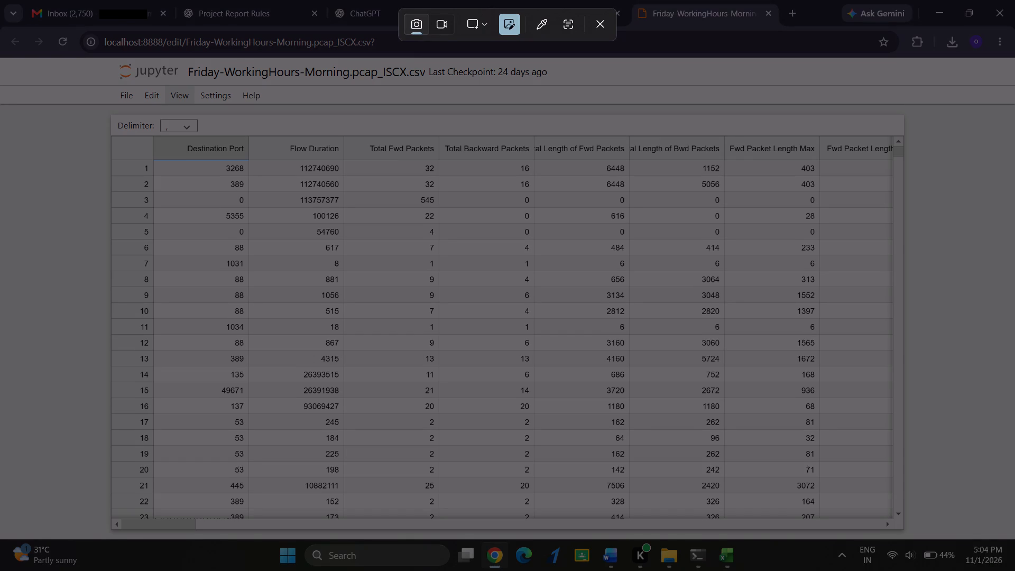
drag(0, 60, 1007, 542)
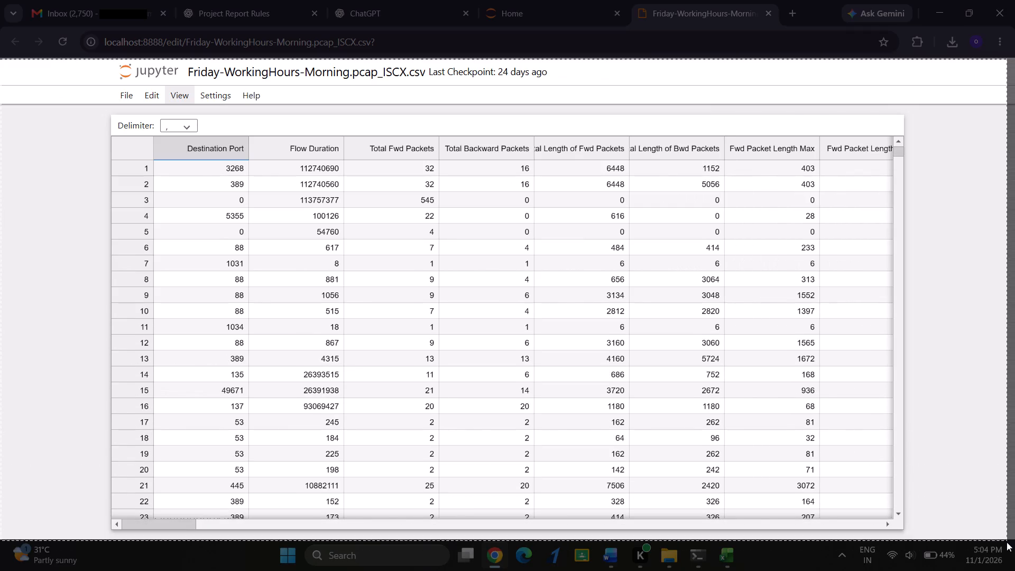
Narrow the snip to the table's width, from the Jupyter file title down to the last visible rows, and capture it.
drag(1007, 542, 1014, 540)
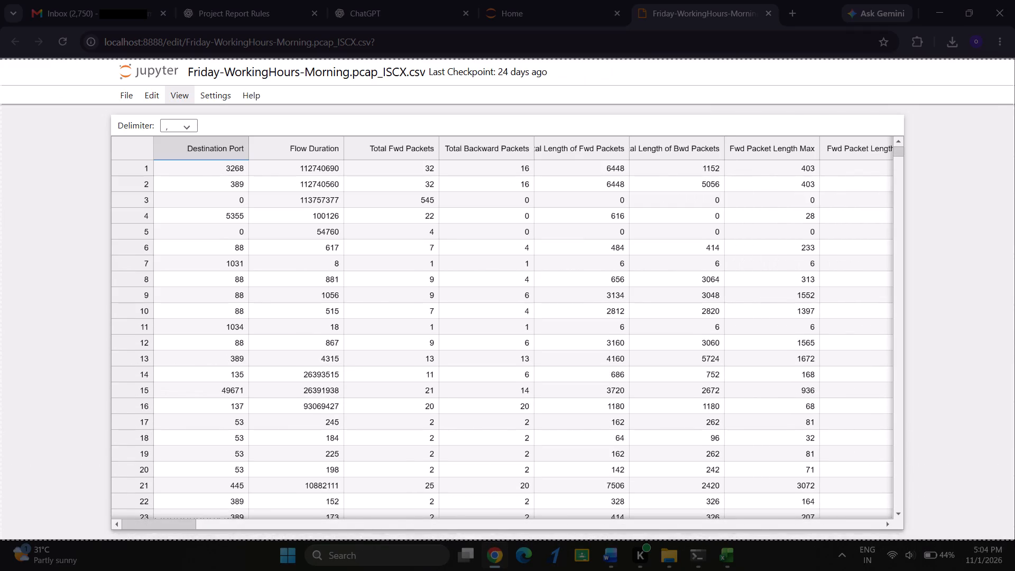
drag(1014, 540, 998, 543)
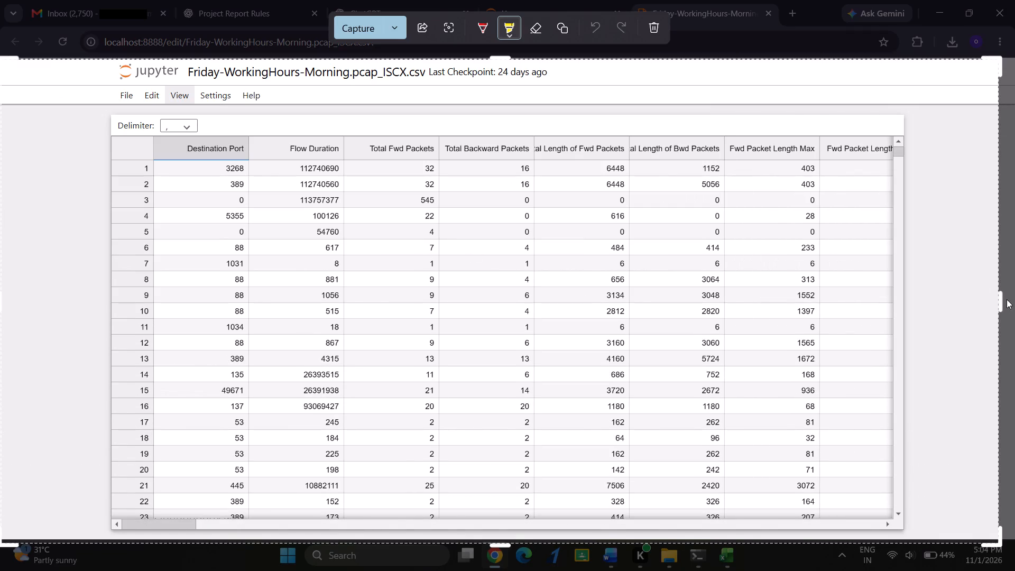
click(998, 296)
drag(1000, 296, 969, 294)
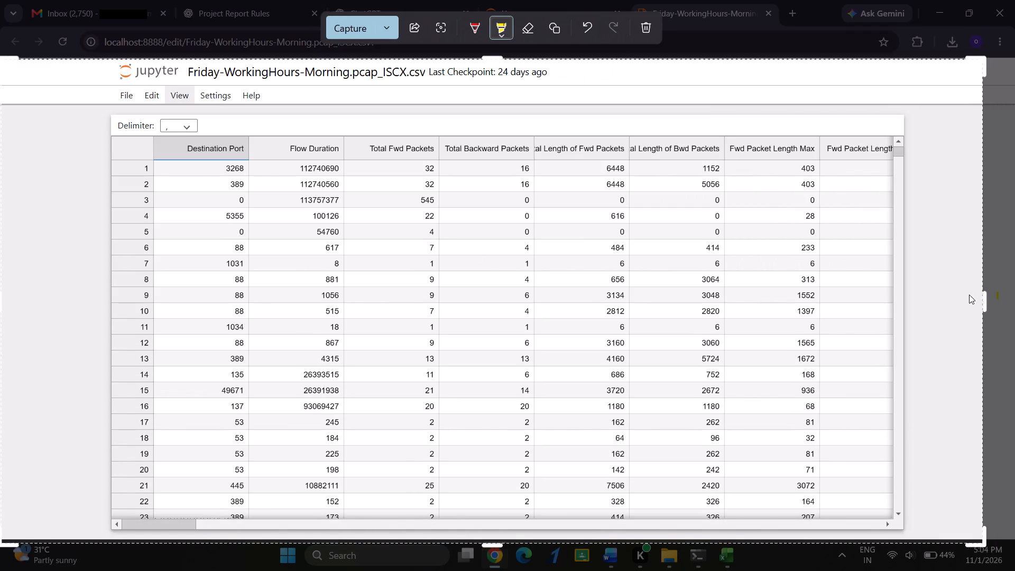
drag(969, 294, 910, 292)
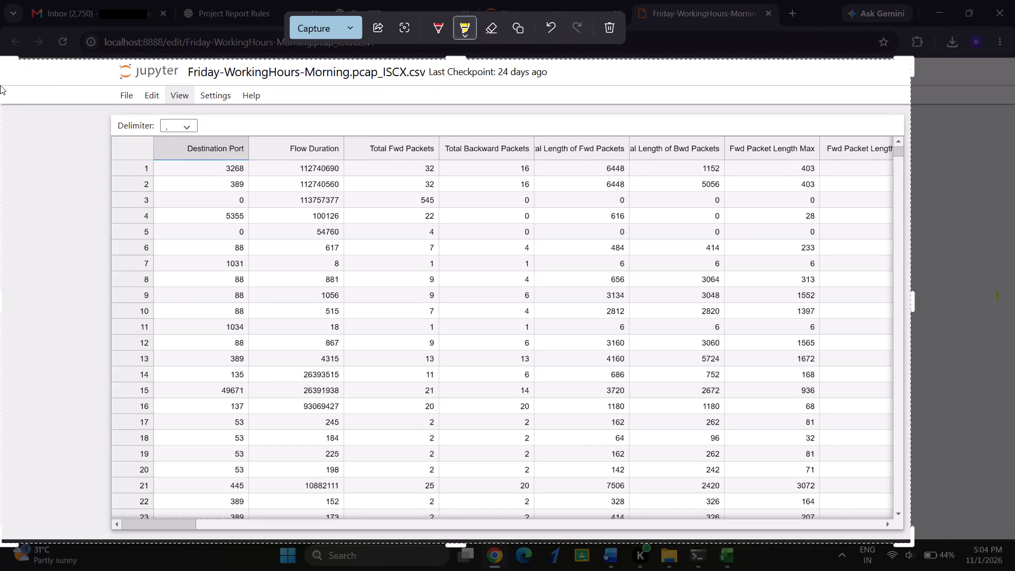
drag(0, 57, 13, 57)
drag(13, 57, 103, 80)
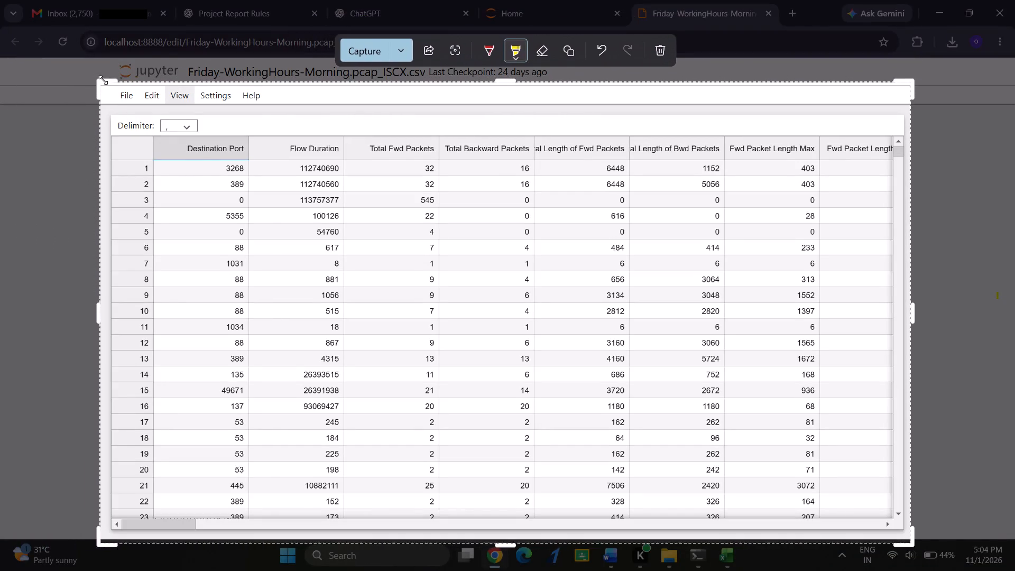
drag(103, 80, 107, 105)
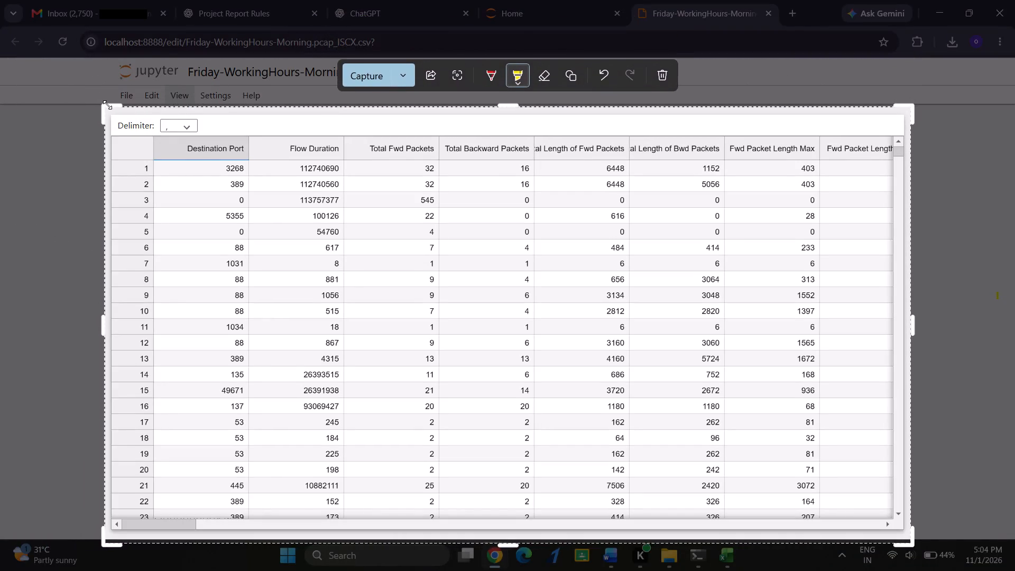
drag(107, 105, 98, 56)
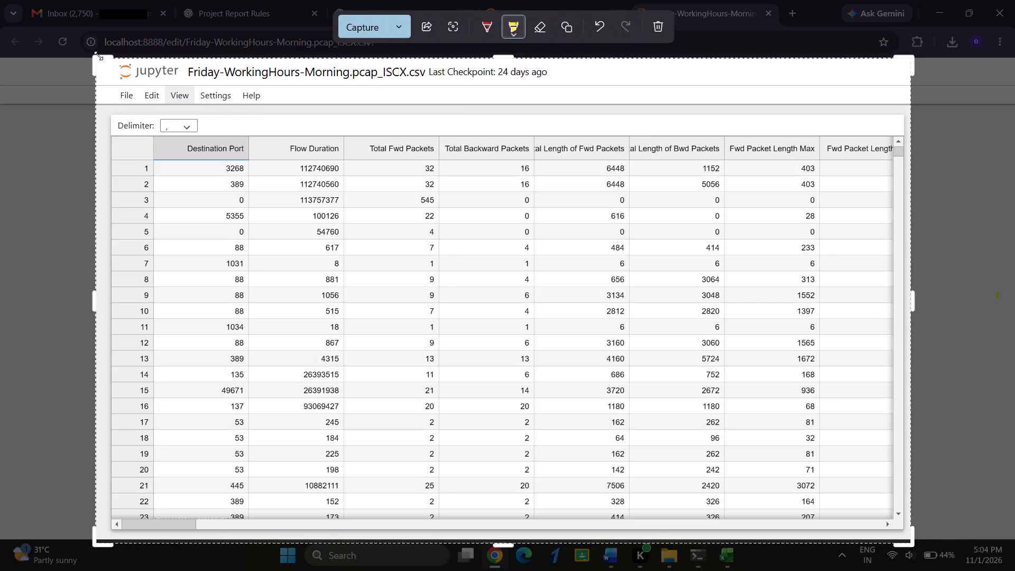
drag(98, 56, 106, 58)
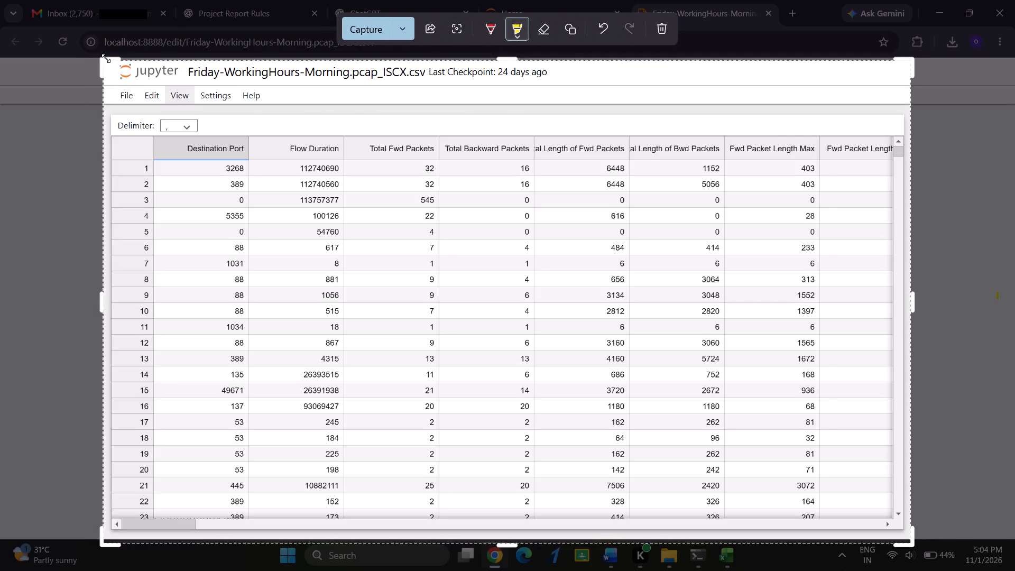
drag(106, 58, 111, 60)
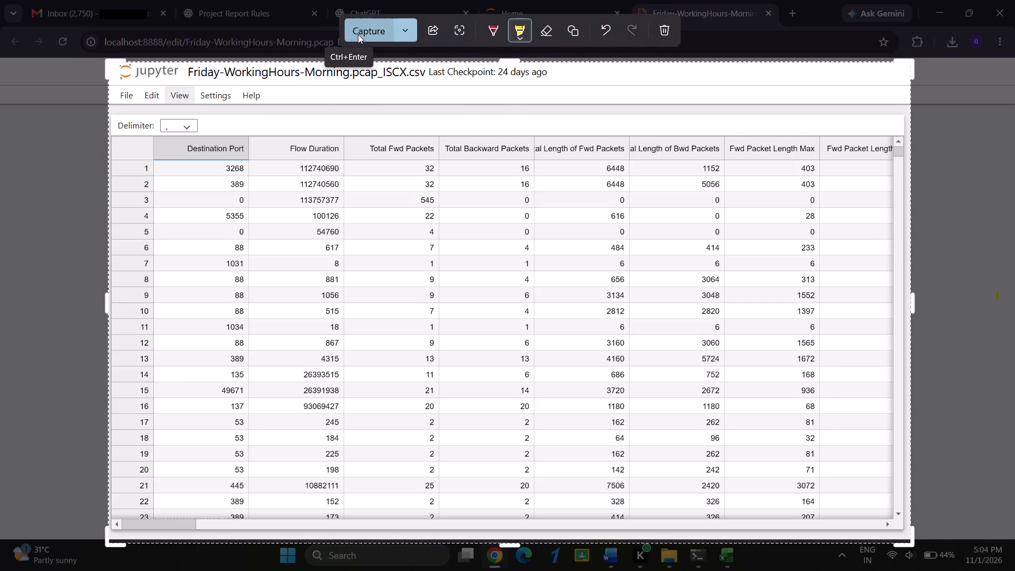
click(358, 34)
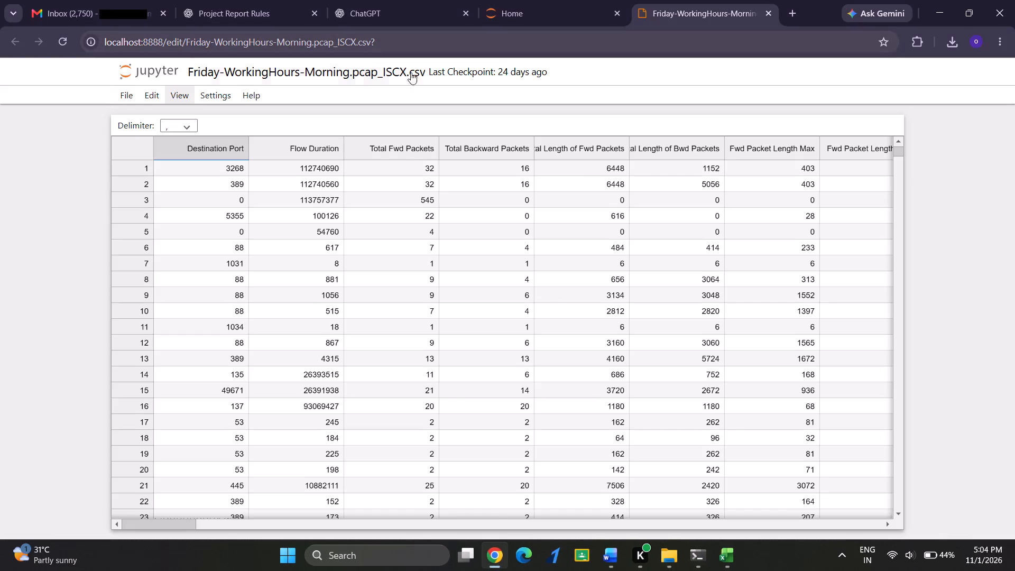
Switch to the Word report and paste the dataset screenshot below the "Network Traffic Classification Results Showing BENIGN and BOT Predictions" caption.
click(535, 0)
click(458, 0)
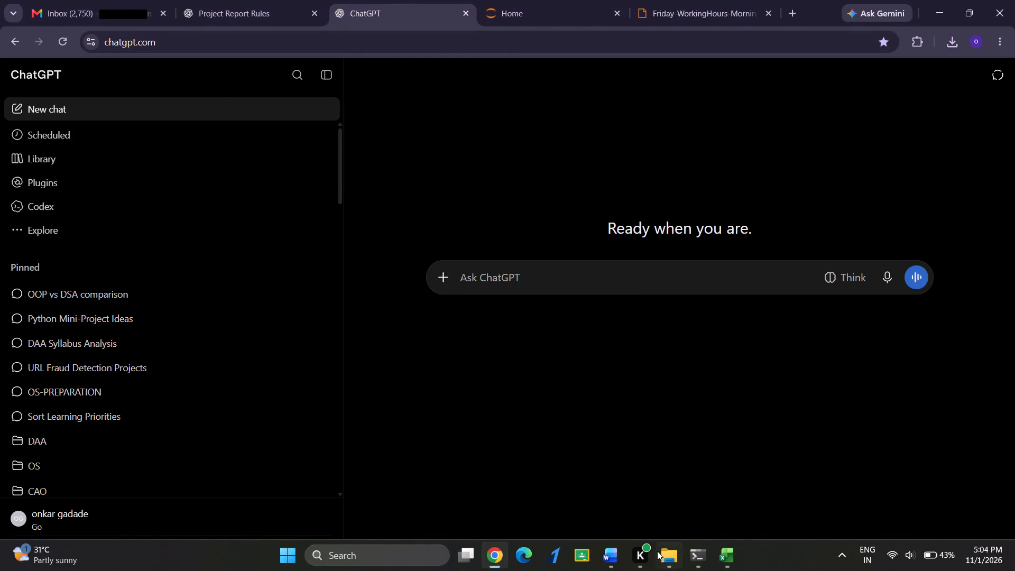
click(611, 551)
scroll(599, 429, down, 3)
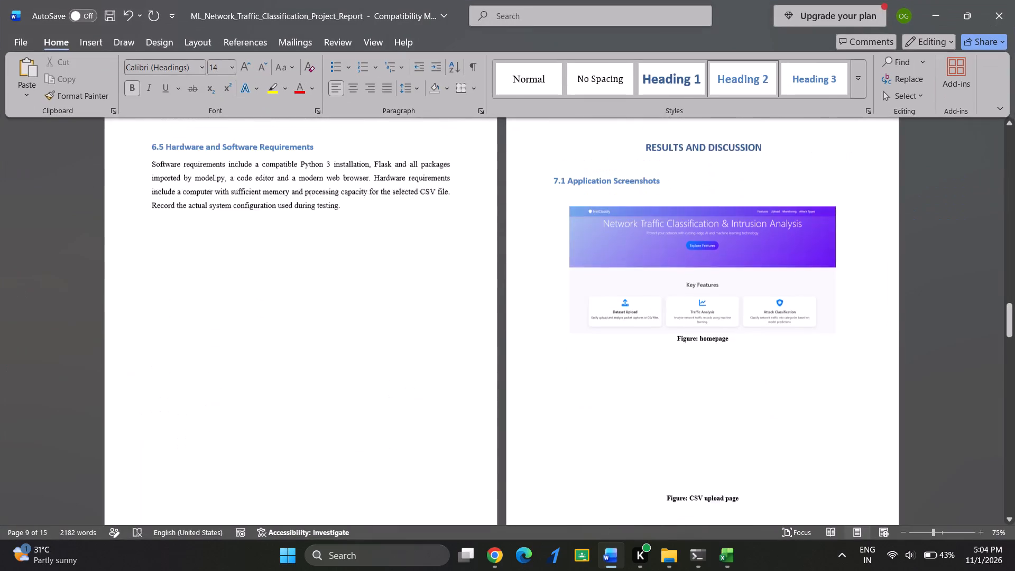
scroll(599, 429, down, 20)
scroll(599, 429, down, 1)
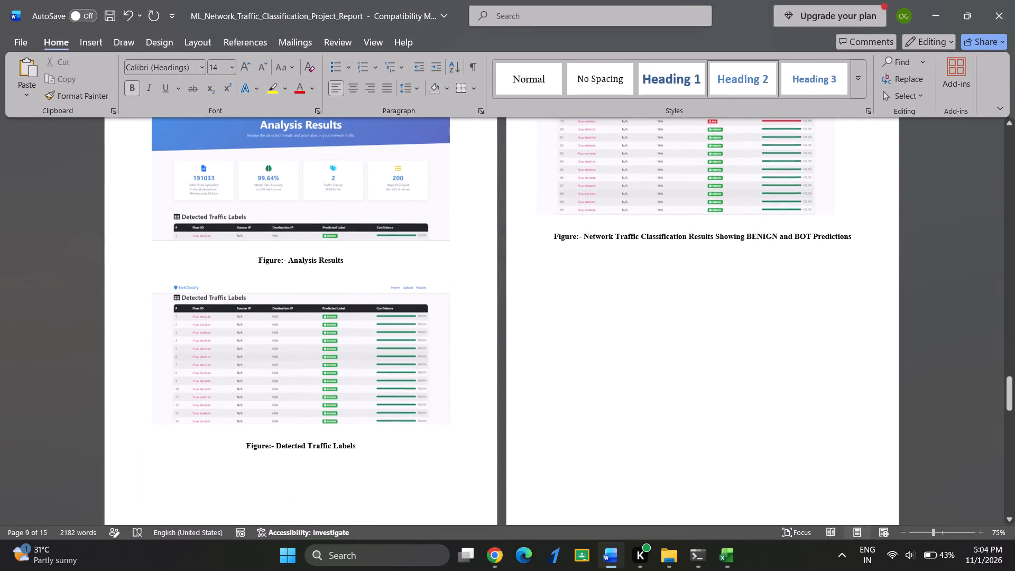
click(631, 281)
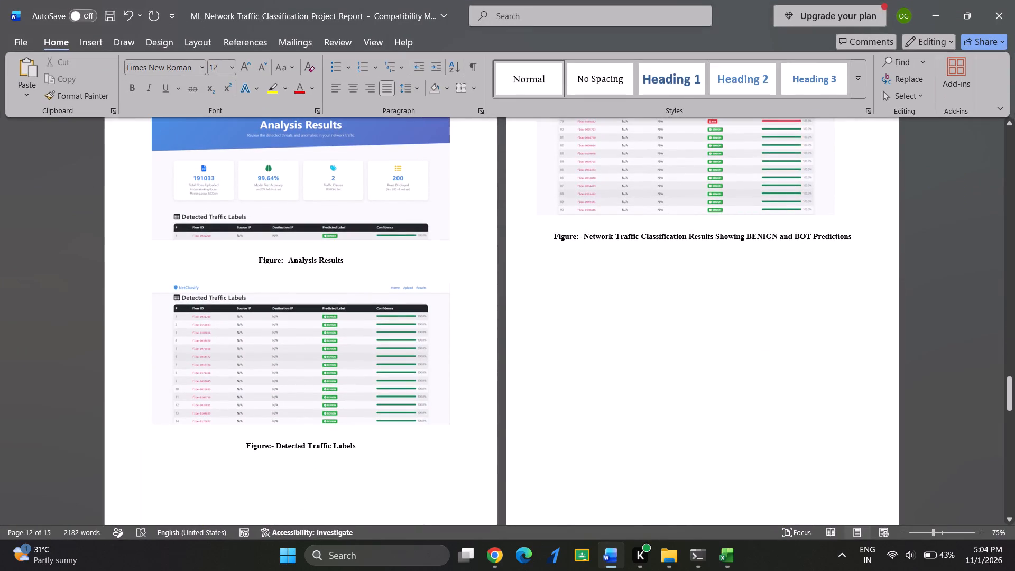
key(ctrl+v)
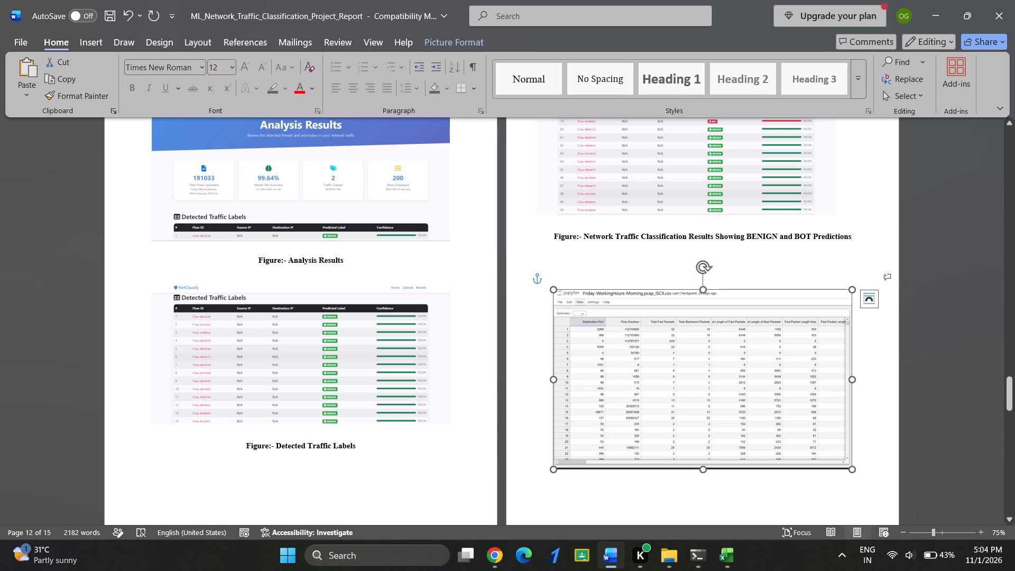
click(680, 486)
scroll(680, 486, down, 1)
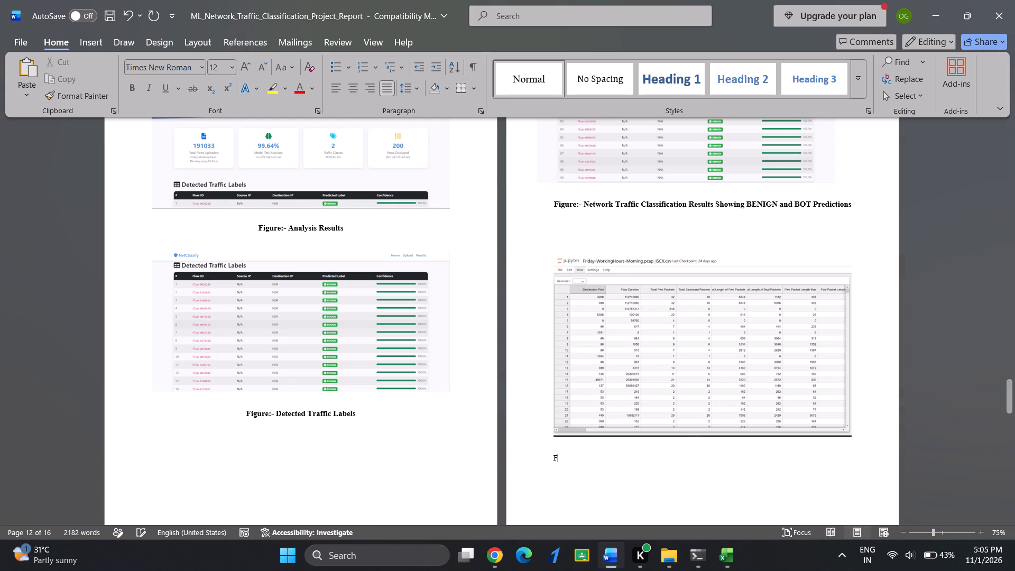
text(ig)
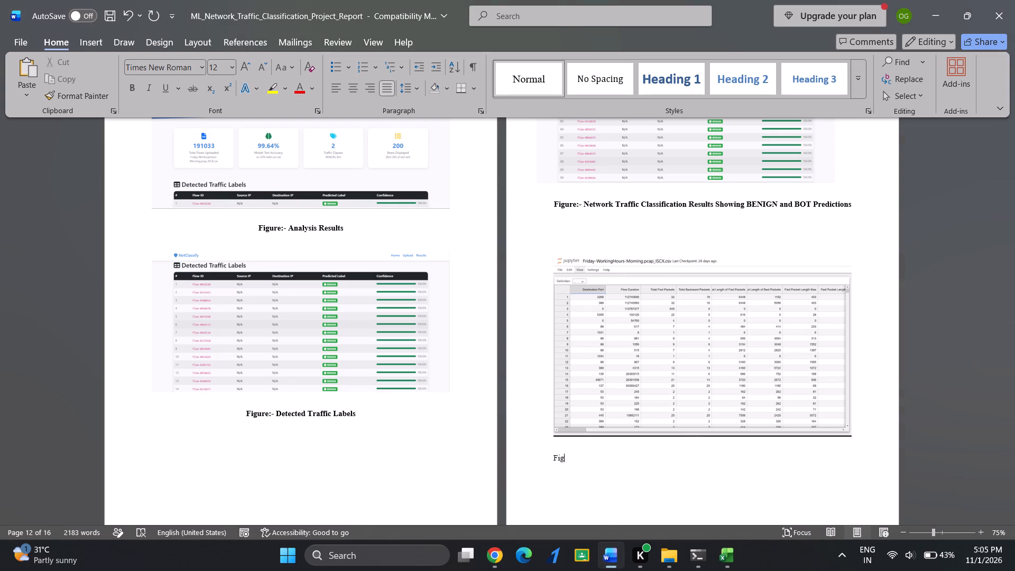
text(ure:-)
key(space)
key(ctrl+v)
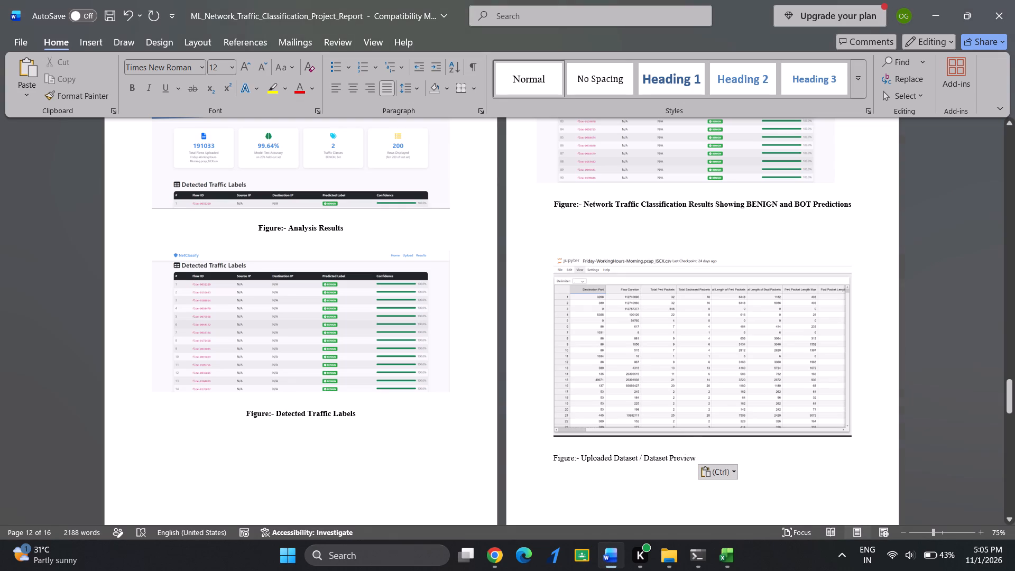
Make the "Figure:- Uploaded Dataset / Dataset Preview" caption bold and center it.
drag(553, 458, 695, 458)
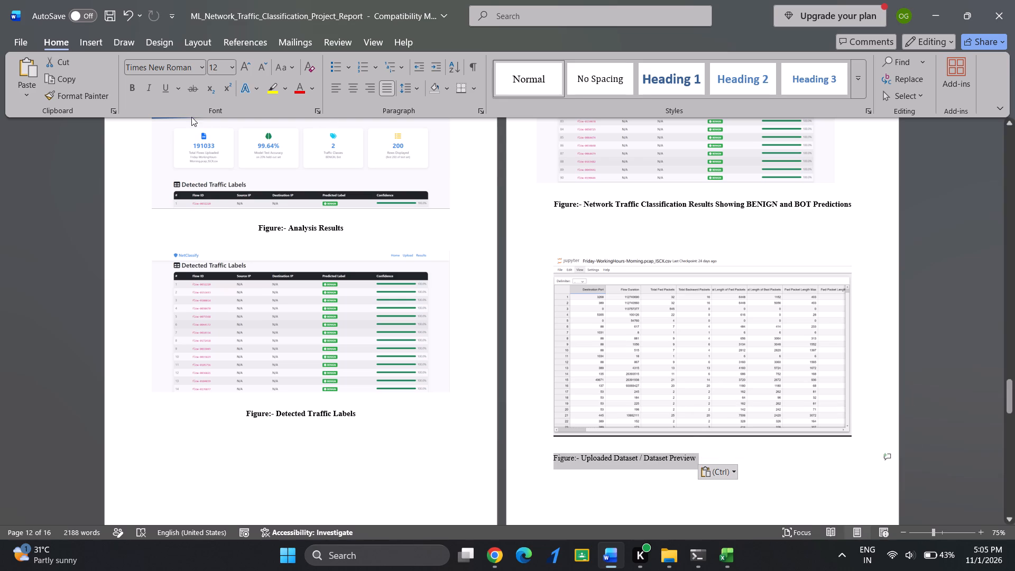
click(136, 91)
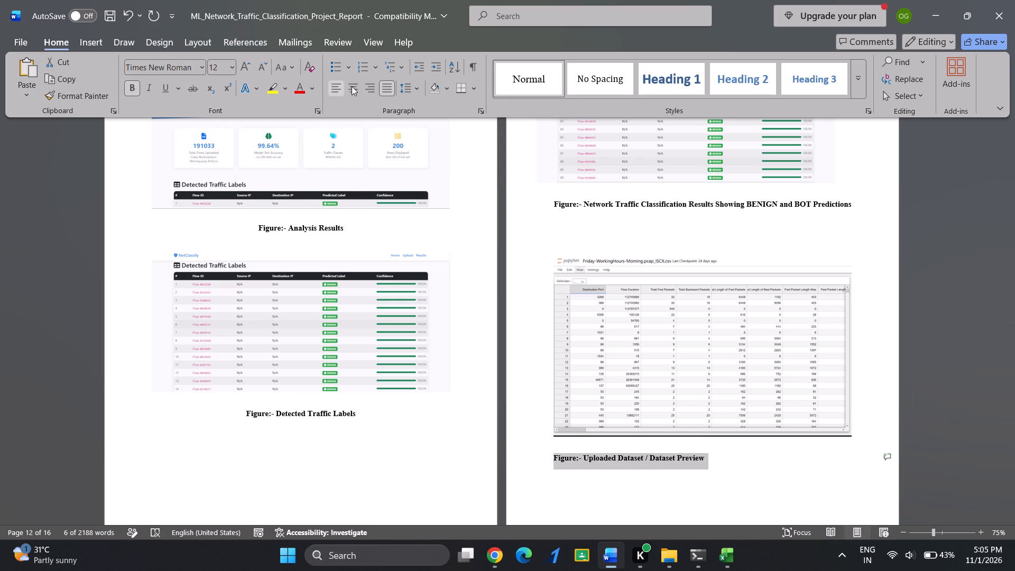
click(352, 86)
click(633, 450)
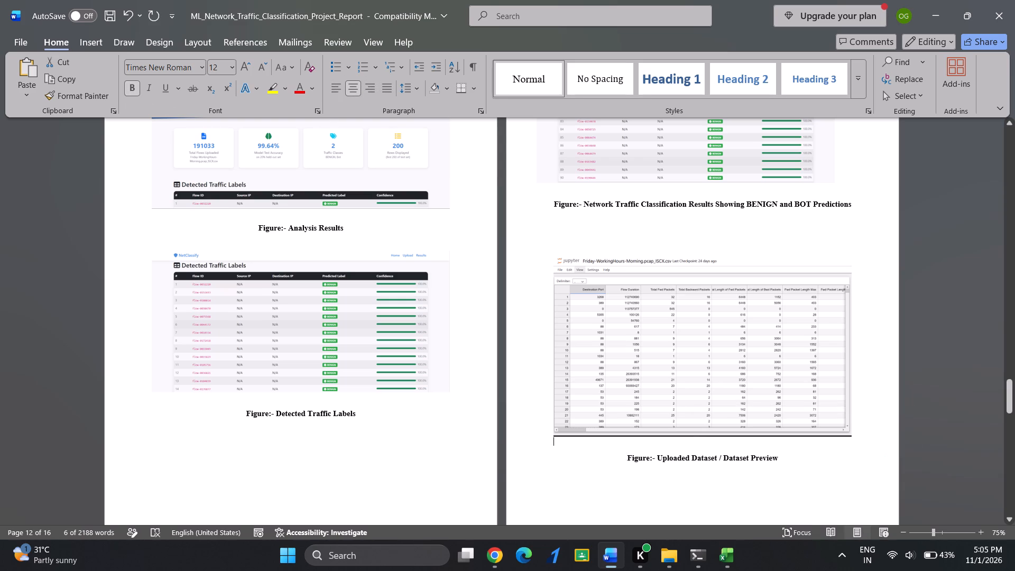
Move the dataset screenshot slightly up and to the left, closer to the BENIGN and BOT predictions caption.
scroll(633, 450, up, 2)
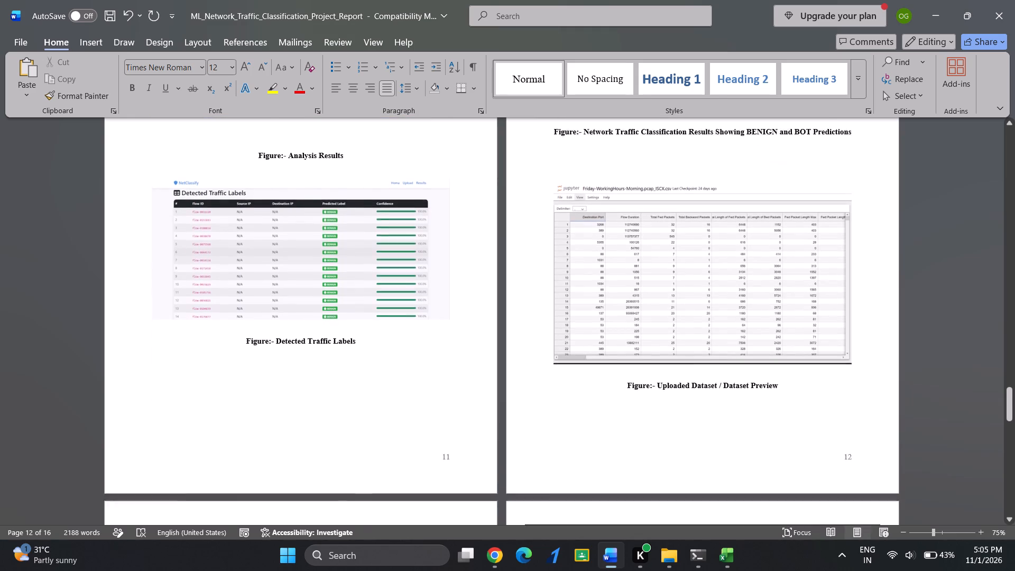
scroll(633, 450, up, 1)
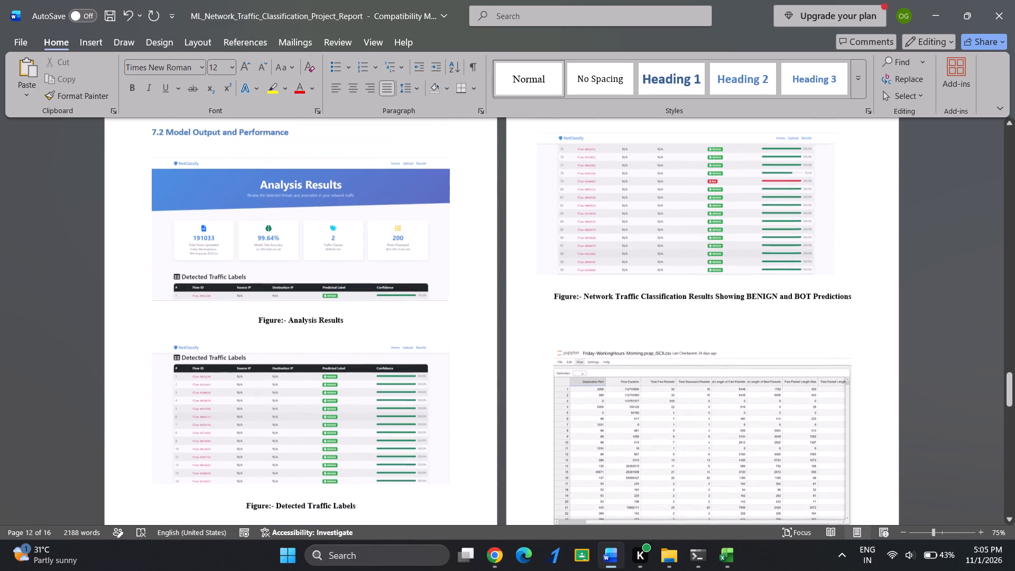
scroll(633, 450, up, 1)
drag(689, 418, 676, 397)
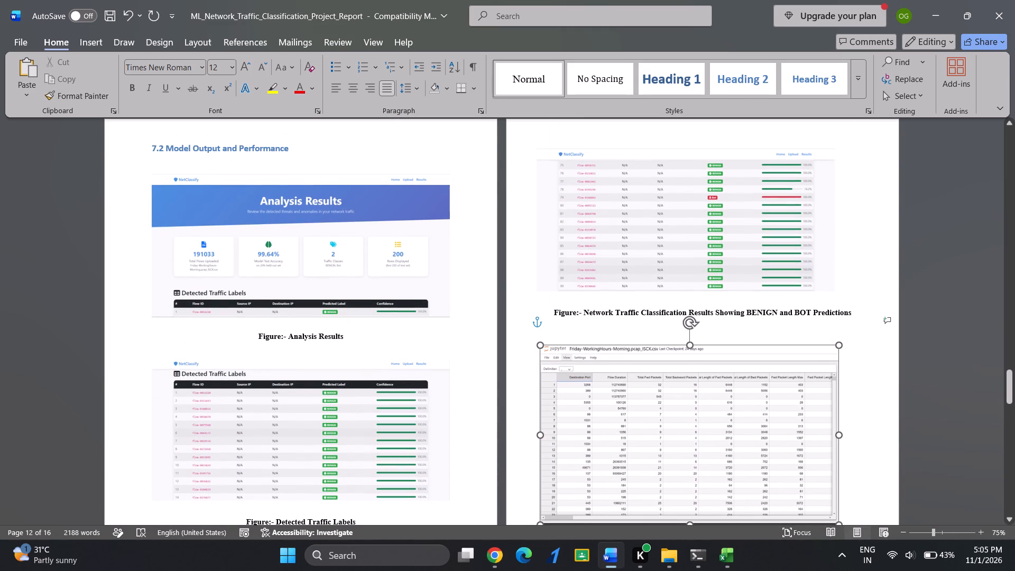
drag(676, 397, 676, 397)
Delete two blank lines between the dataset screenshot and its "Uploaded Dataset / Dataset Preview" caption.
scroll(639, 314, down, 1)
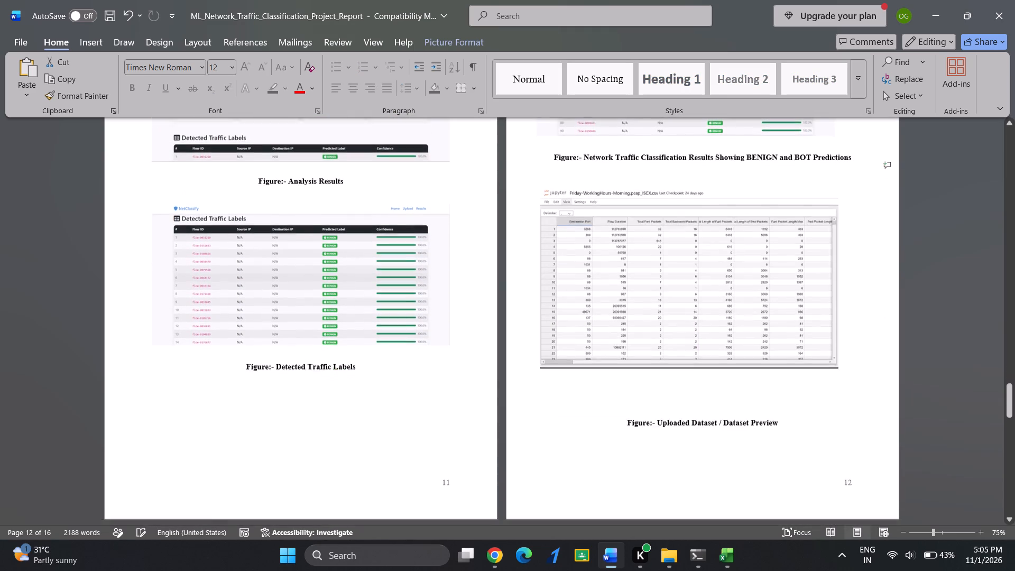
click(662, 397)
key(BackSpace)
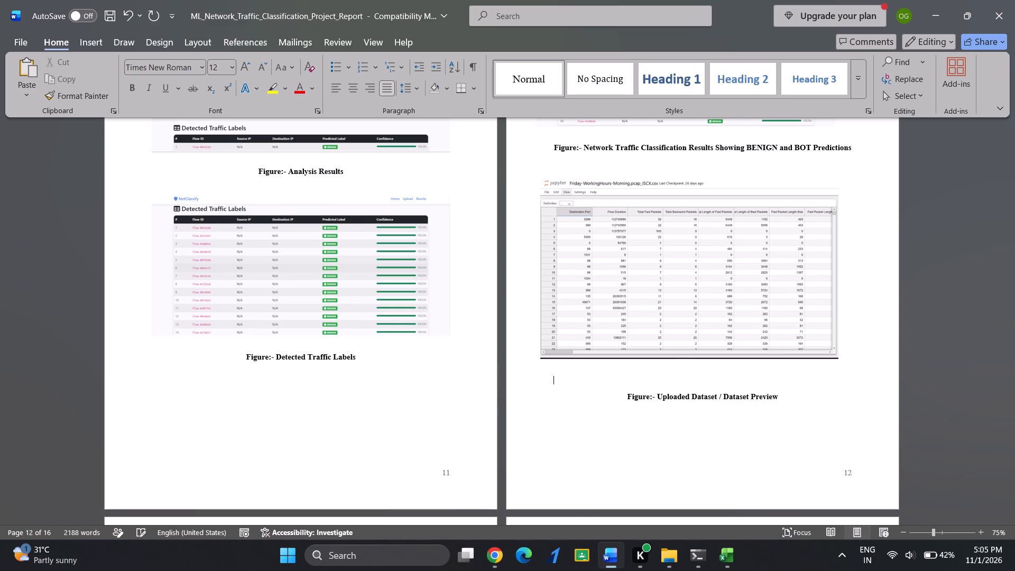
key(BackSpace)
scroll(662, 397, up, 1)
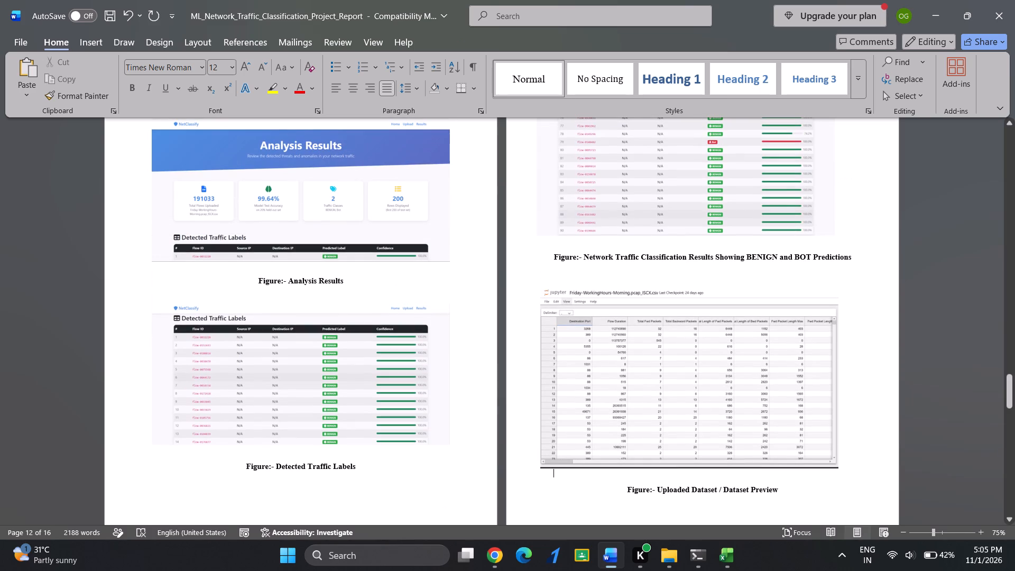
Delete the blank lines above the "7.3 Test Cases" heading so the section starts at the top of its page.
scroll(408, 299, down, 2)
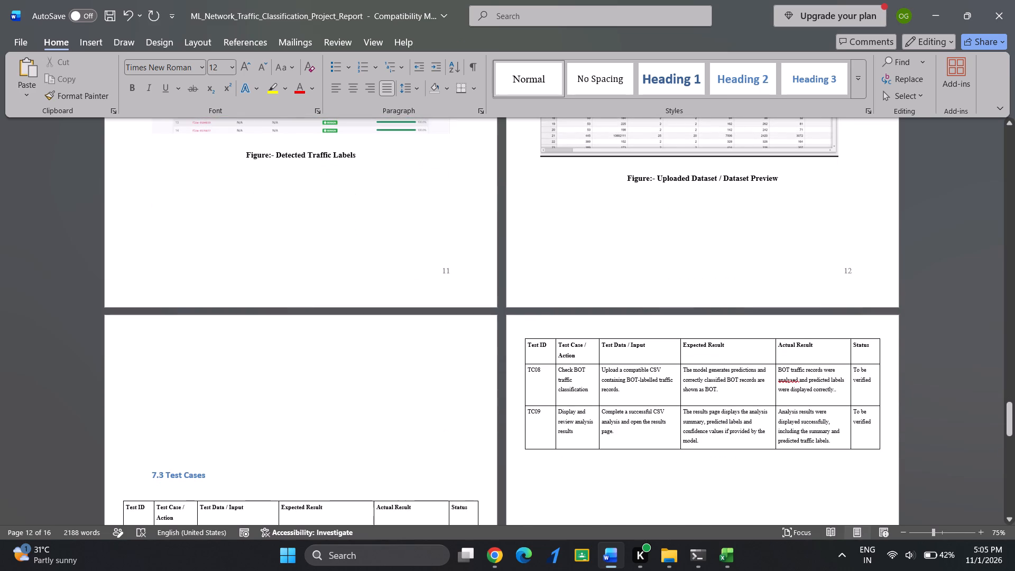
scroll(408, 299, down, 1)
click(313, 384)
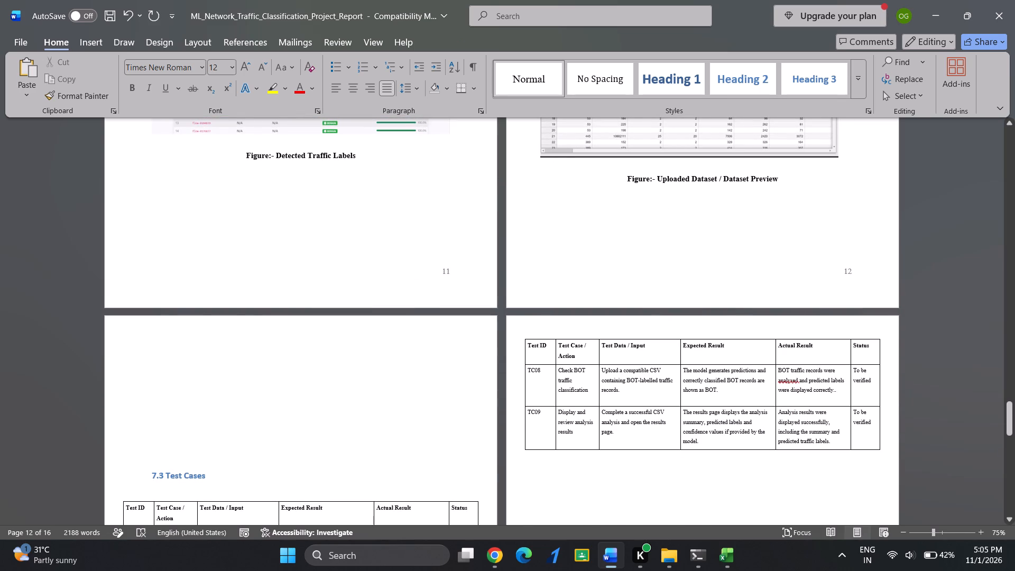
key(Down)
key(Down)
key(Down)
key(Down)
key(BackSpace)
key(BackSpace)
key(BackSpace)
key(BackSpace)
key(BackSpace)
key(BackSpace)
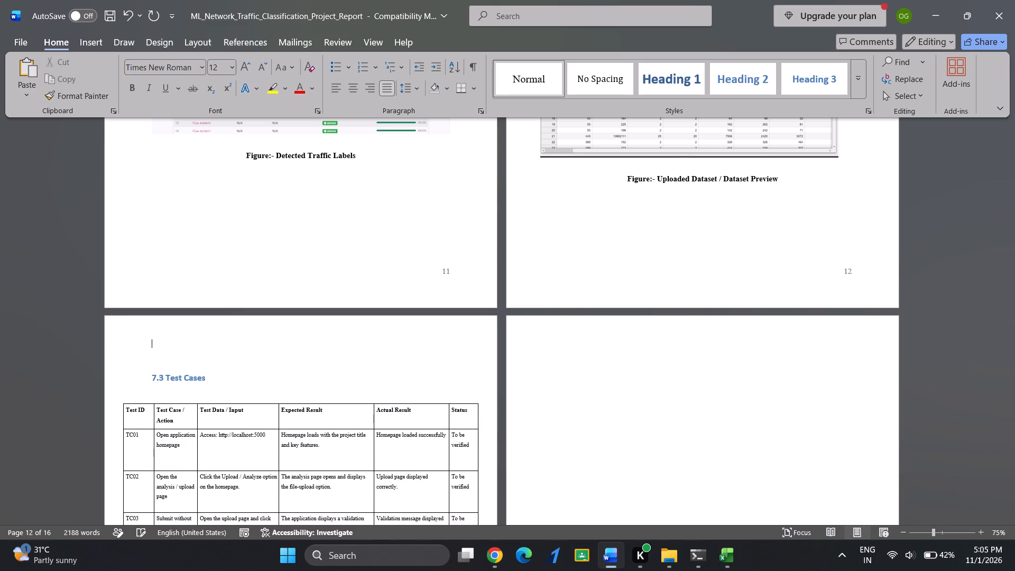
key(BackSpace)
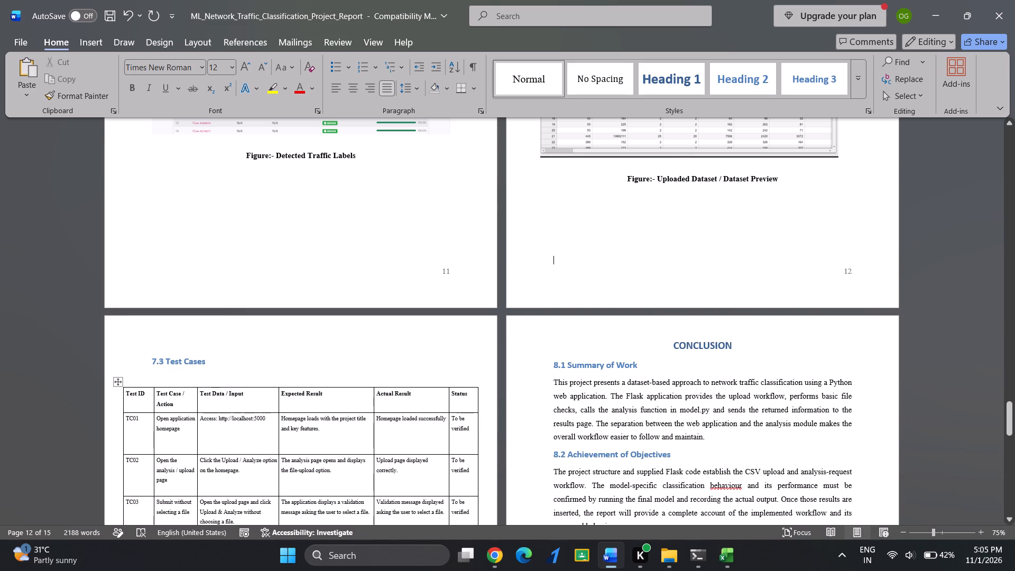
click(170, 342)
key(BackSpace)
Review the layout of the test cases table, the conclusion and the references pages.
scroll(218, 360, down, 2)
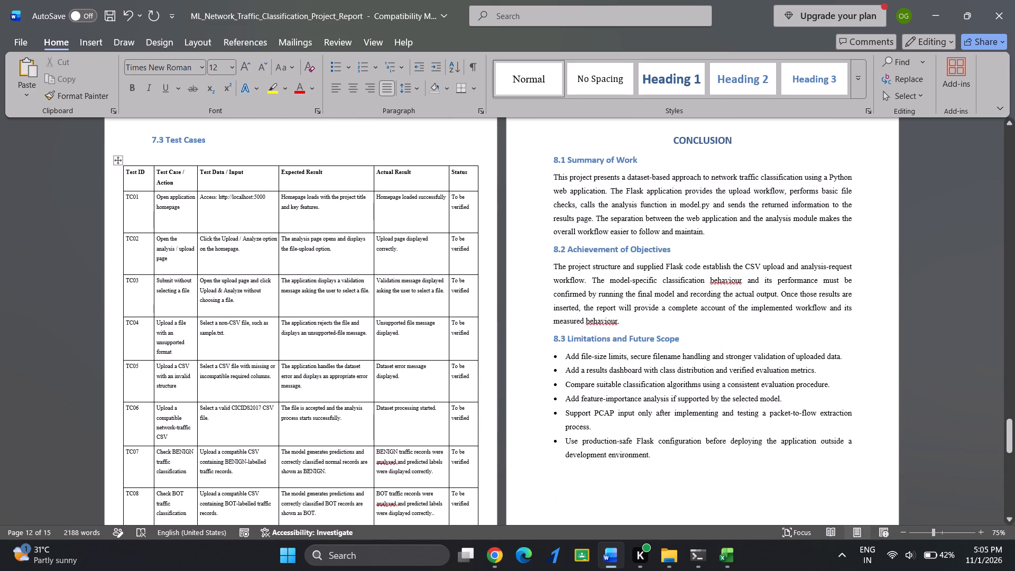
scroll(408, 334, down, 2)
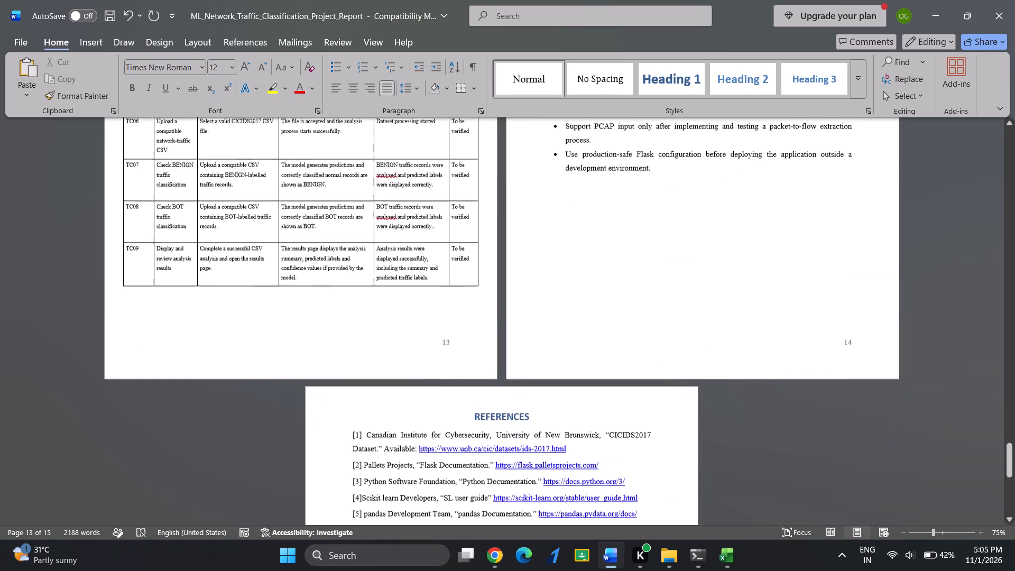
scroll(408, 334, up, 3)
scroll(669, 356, down, 1)
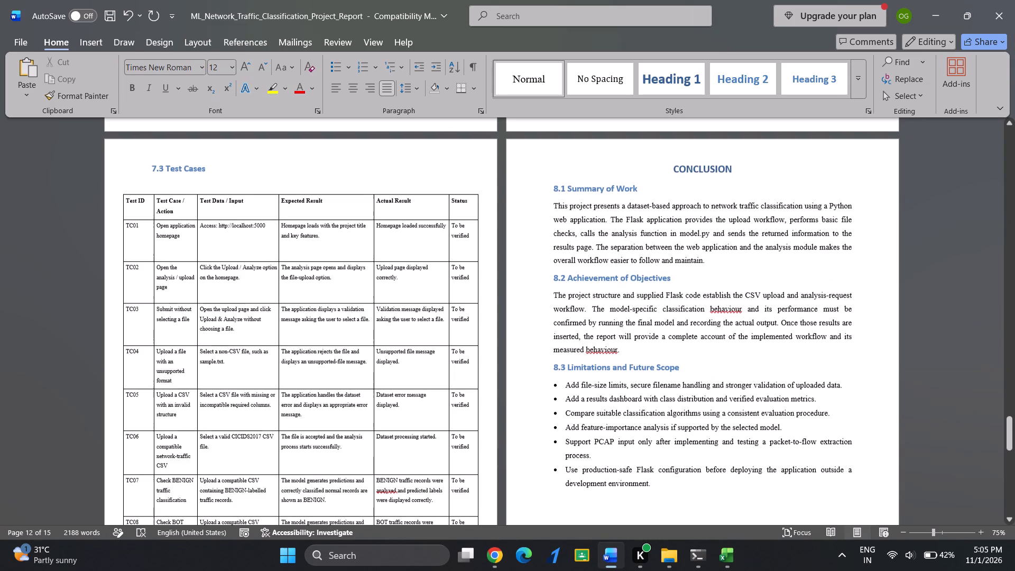
scroll(669, 356, down, 1)
click(690, 366)
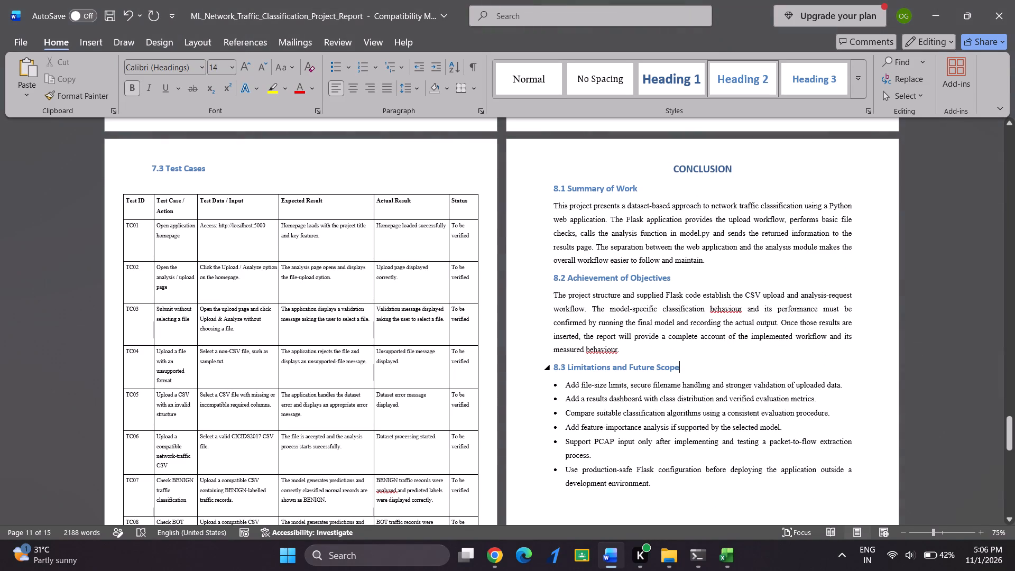
click(721, 390)
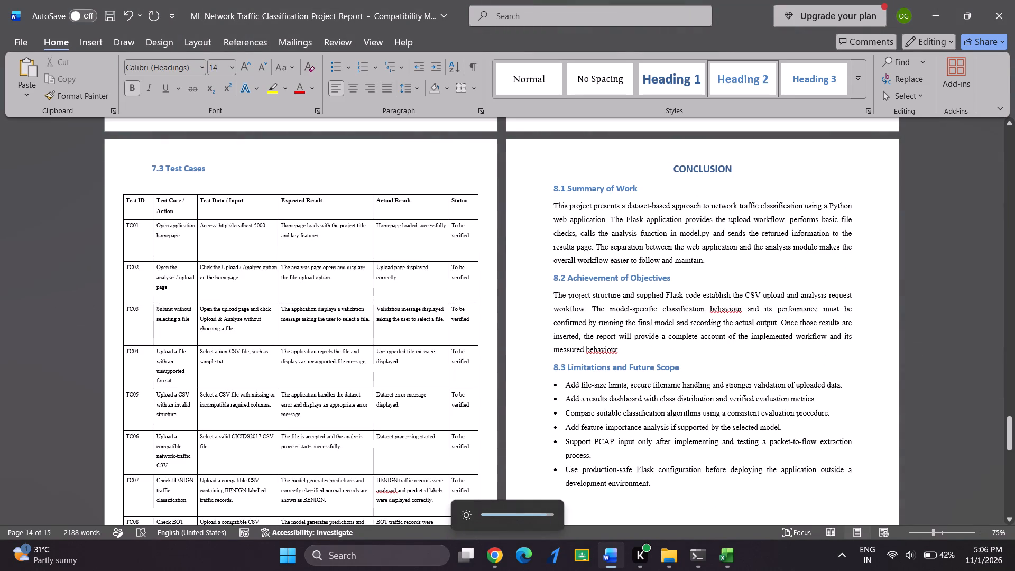
scroll(717, 453, down, 13)
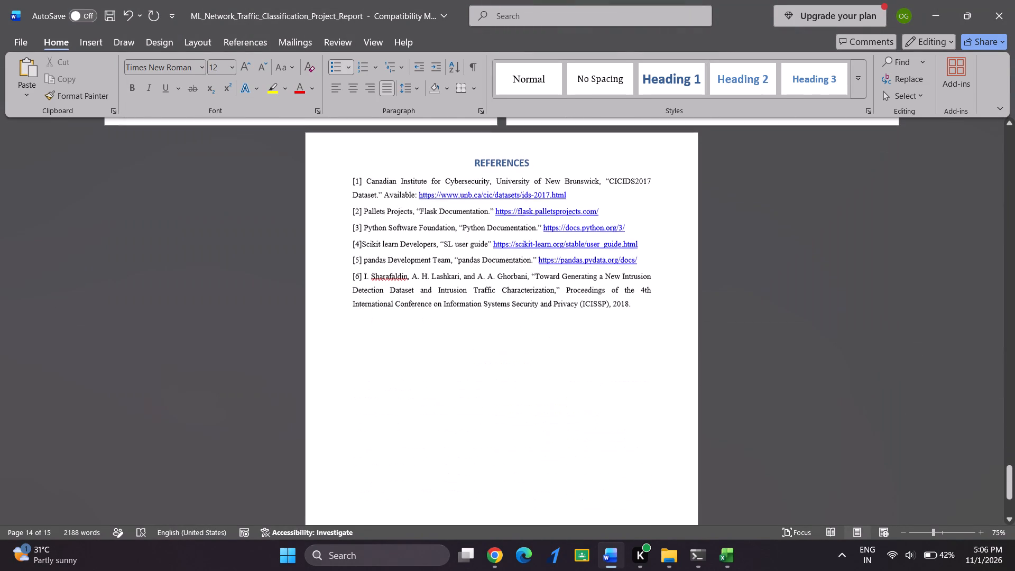
Check the placement of the results screenshots and captions at different zoom levels, and look over the report's front pages.
scroll(717, 453, up, 7)
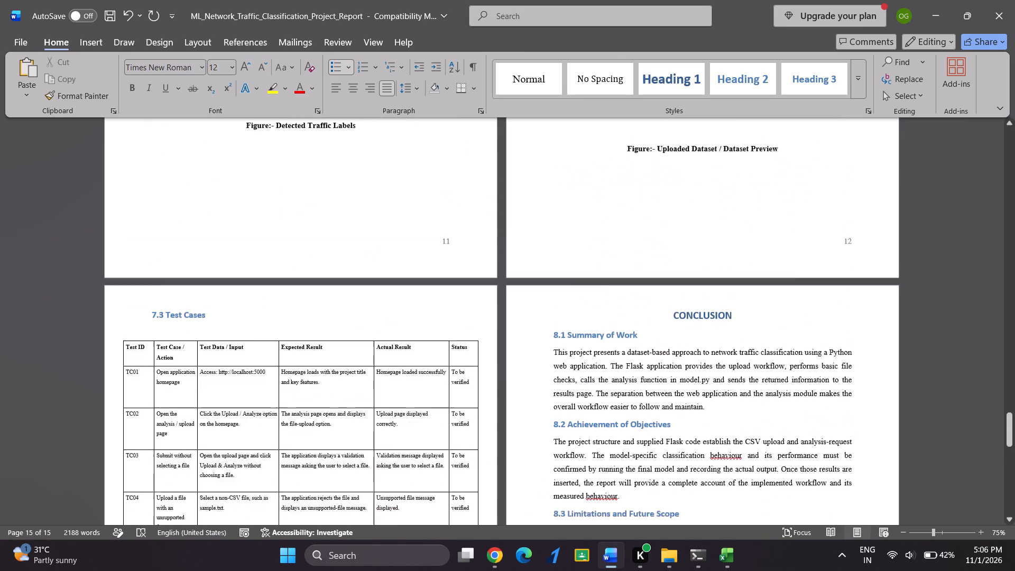
scroll(717, 453, up, 6)
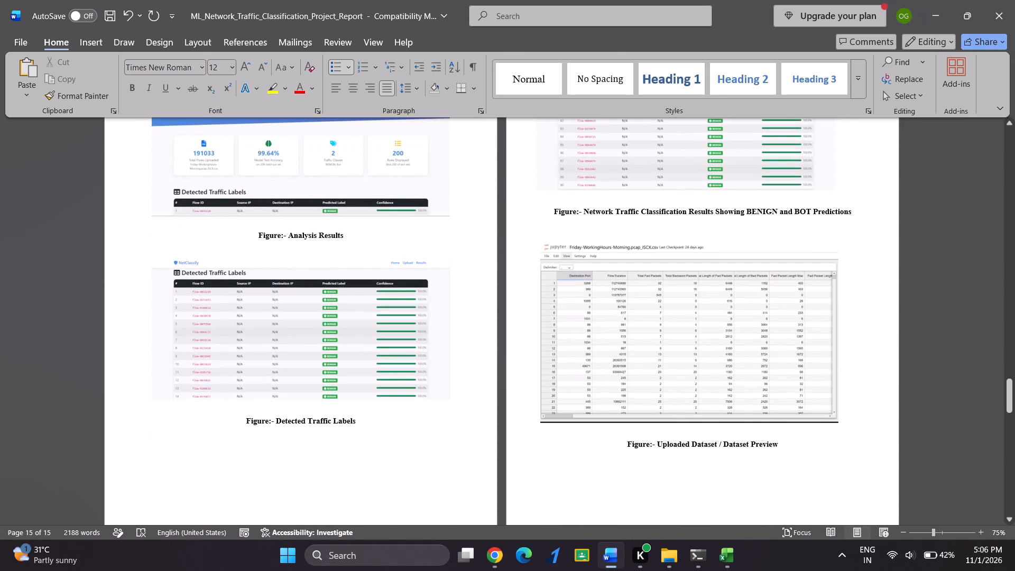
click(694, 444)
click(564, 208)
scroll(363, 389, up, 2)
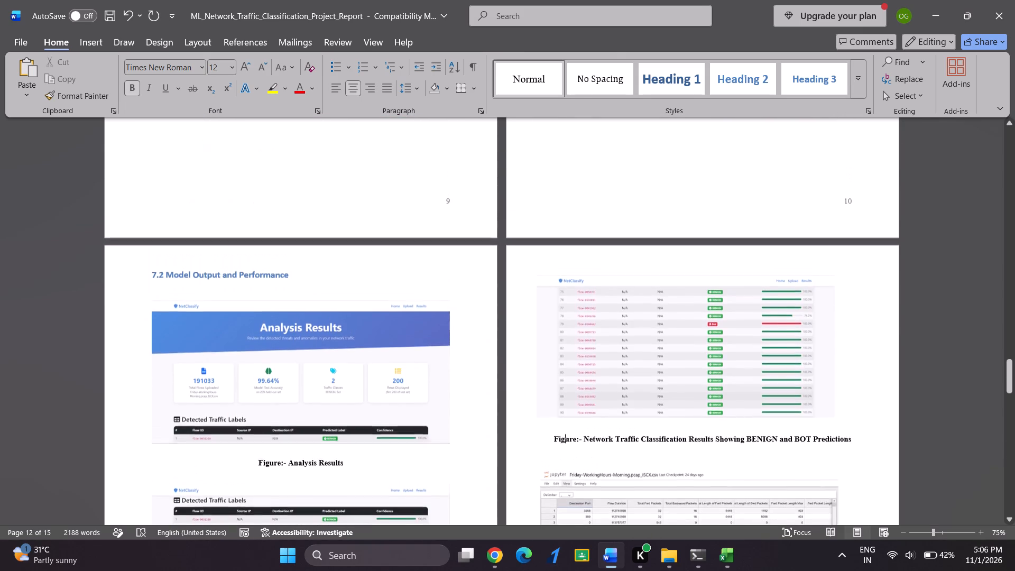
scroll(647, 318, down, 1)
scroll(647, 318, up, 1)
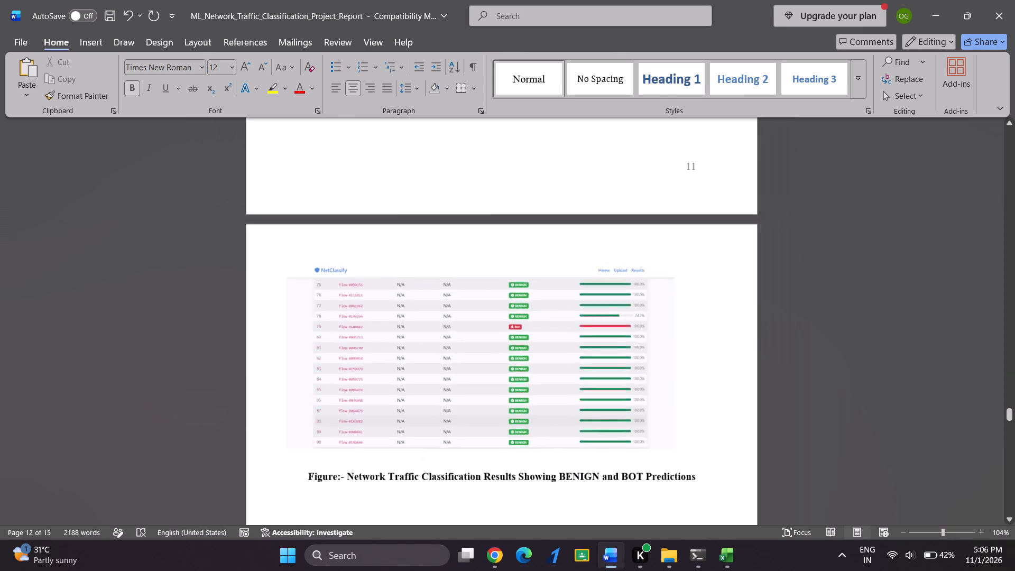
scroll(647, 318, down, 1)
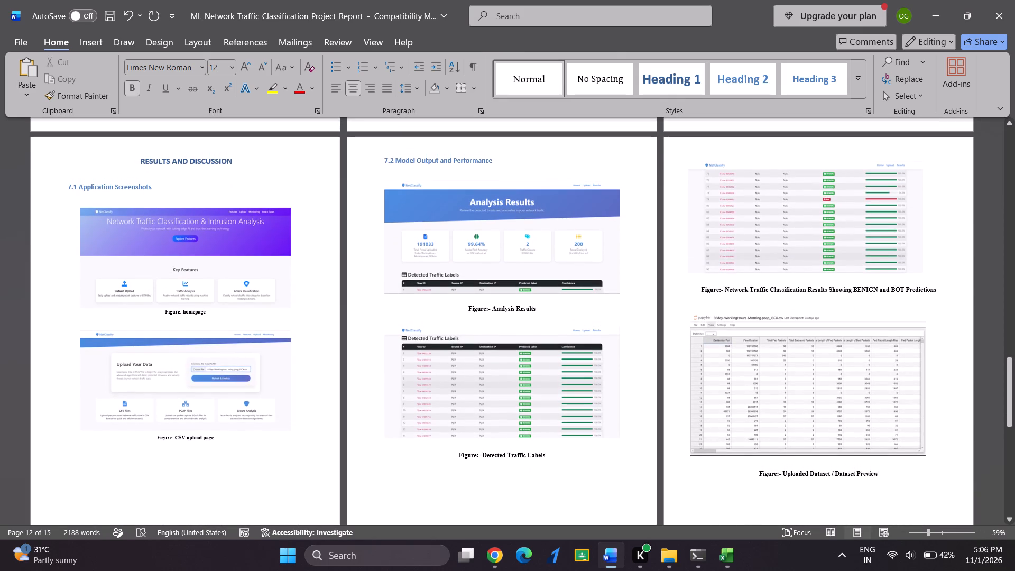
scroll(868, 307, down, 1)
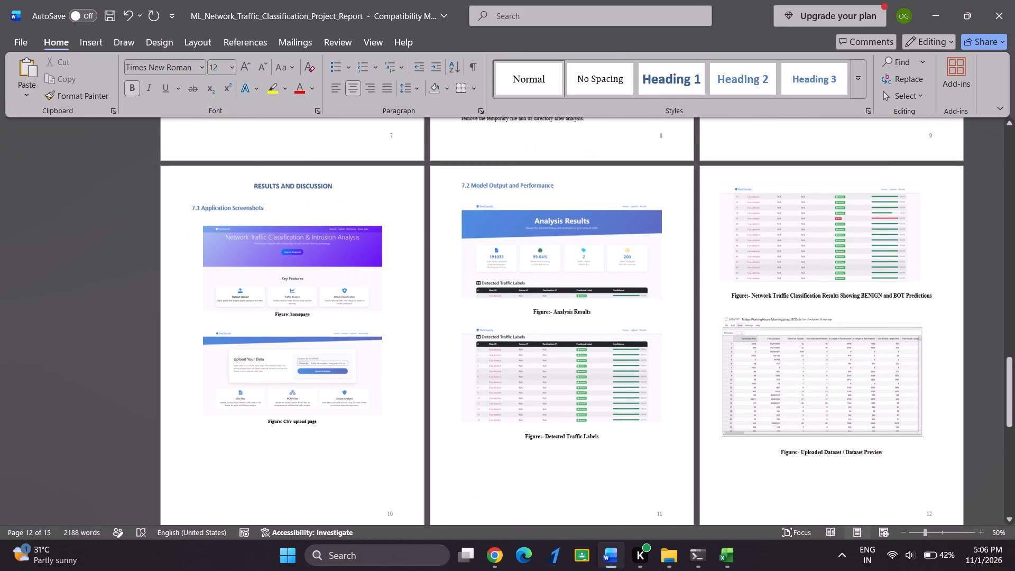
scroll(868, 307, up, 20)
scroll(868, 307, up, 17)
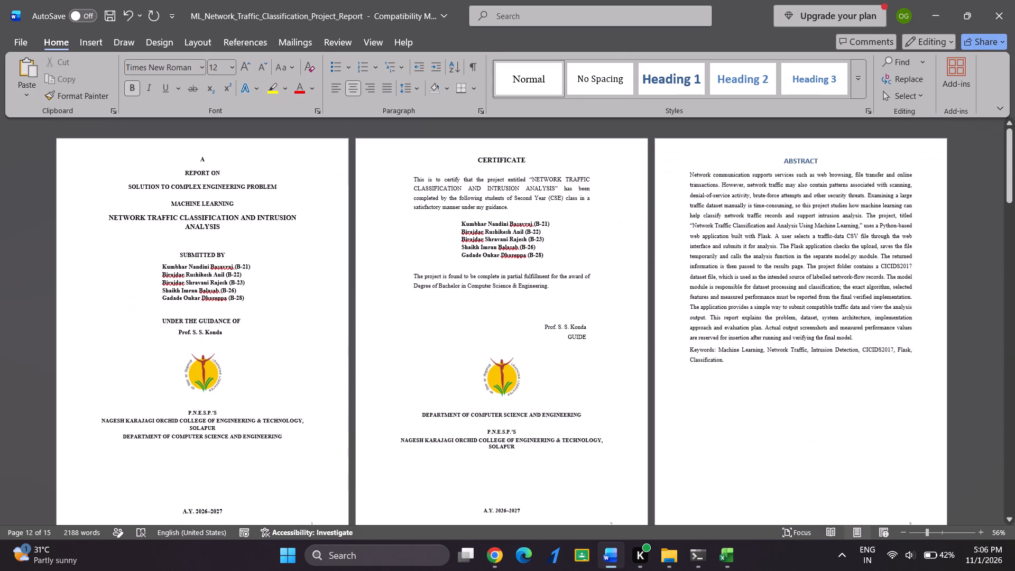
Save the project report.
click(845, 315)
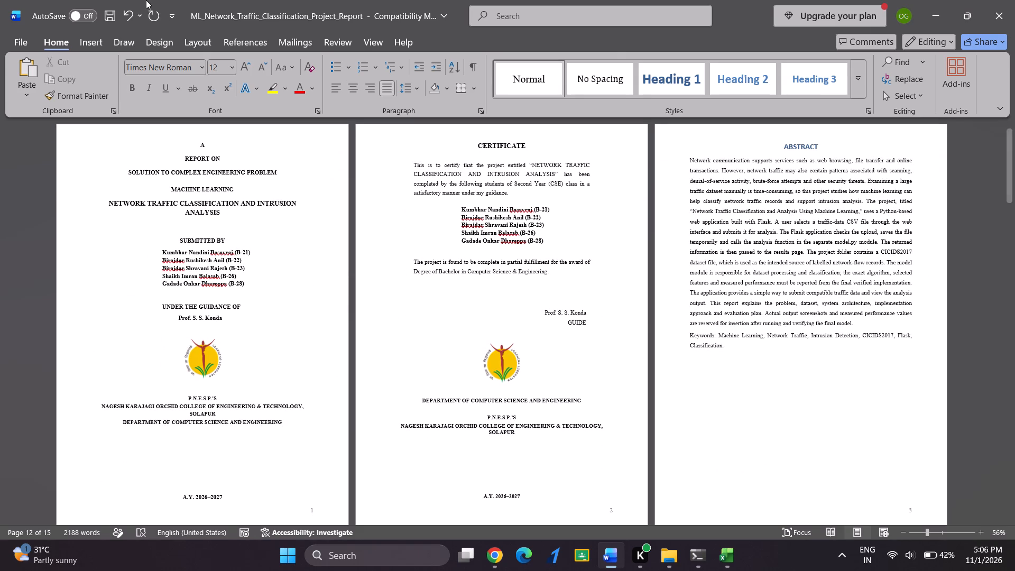
click(111, 13)
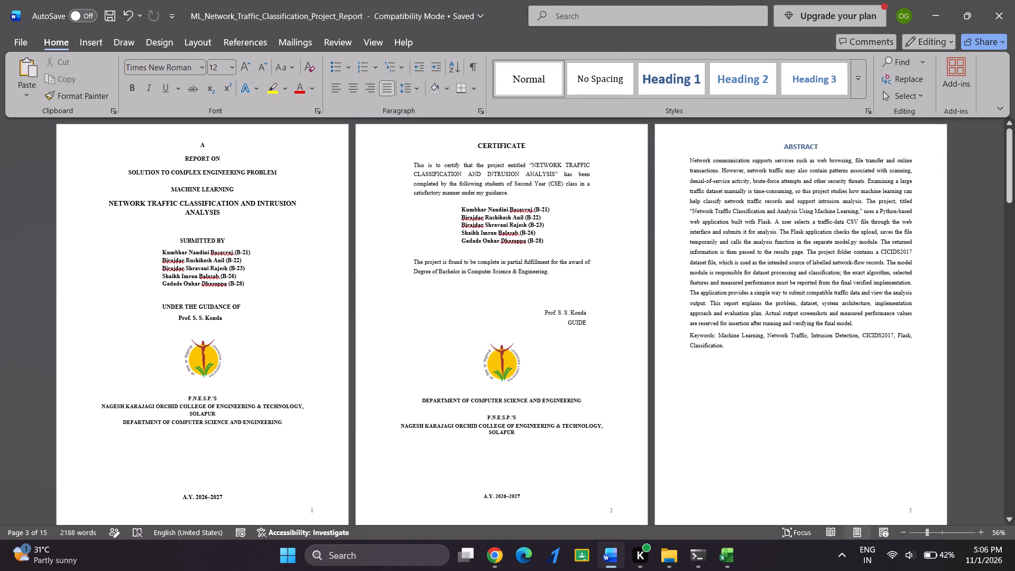
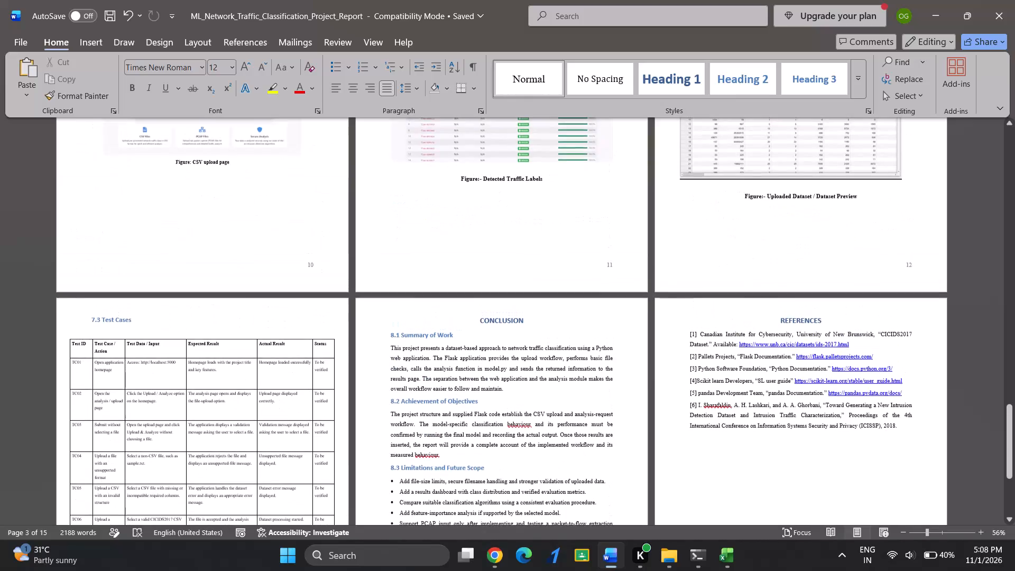
Review the 7.3 Test Cases table and the BENIGN and BOT predictions screenshot with its caption at different zoom levels.
scroll(520, 366, left, 1)
scroll(520, 366, down, 1)
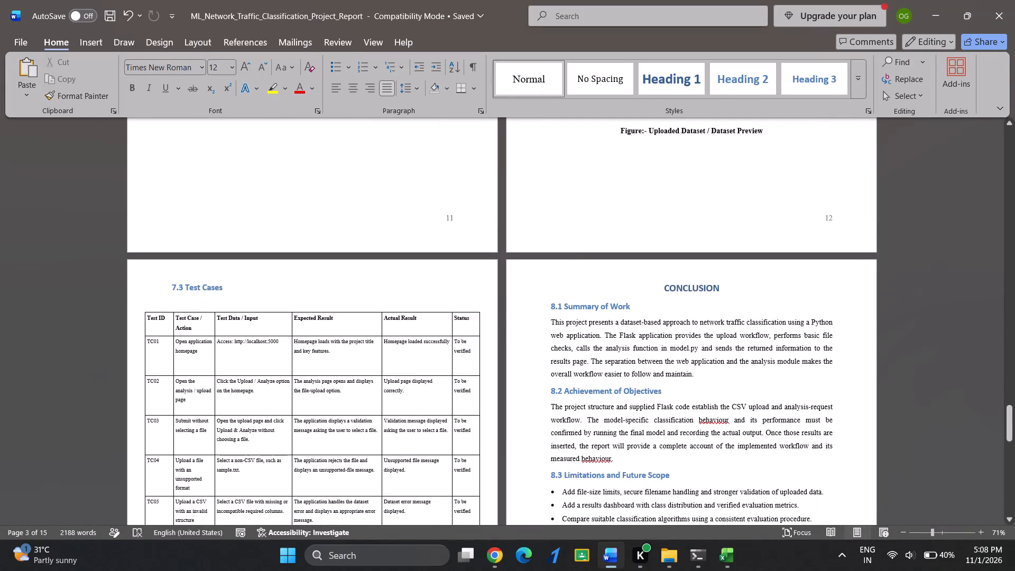
scroll(658, 415, down, 1)
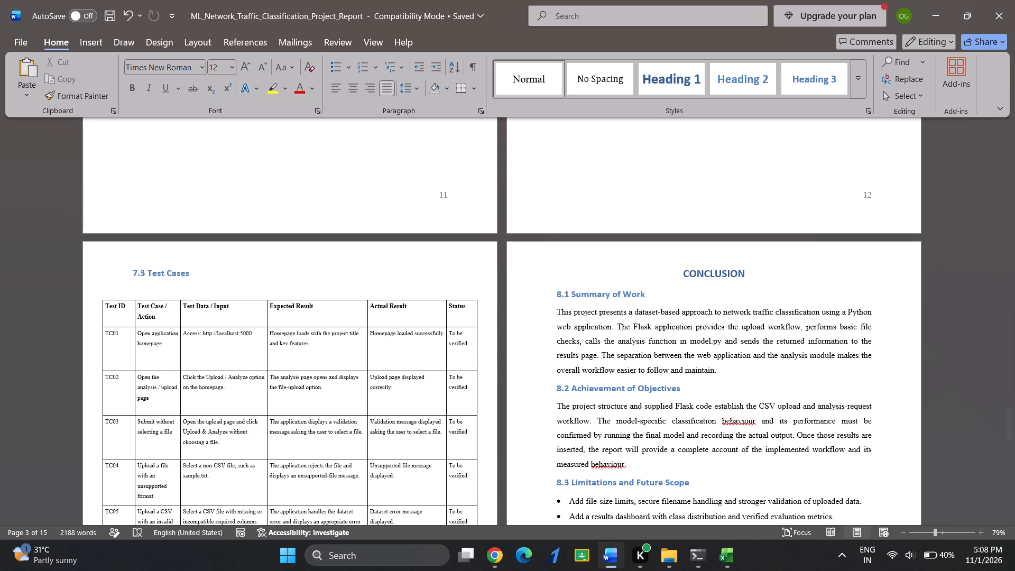
scroll(692, 380, right, 1)
scroll(692, 380, down, 1)
scroll(692, 380, up, 3)
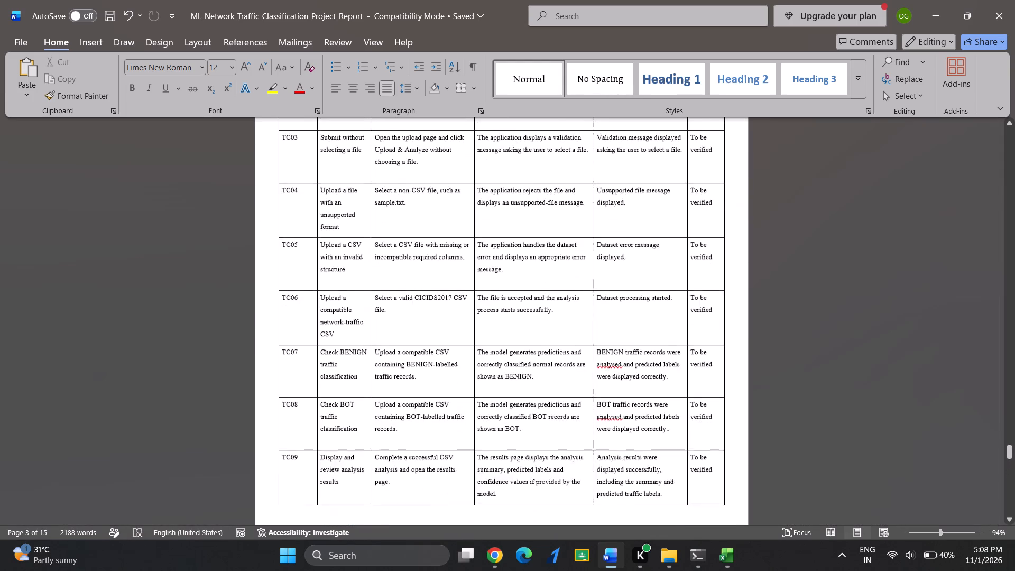
scroll(692, 380, up, 7)
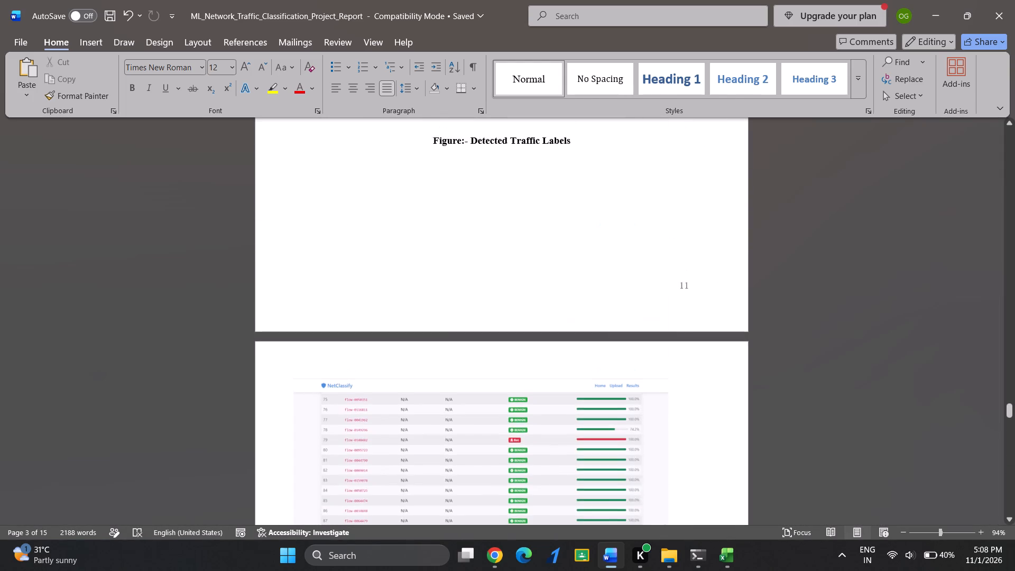
scroll(692, 380, down, 3)
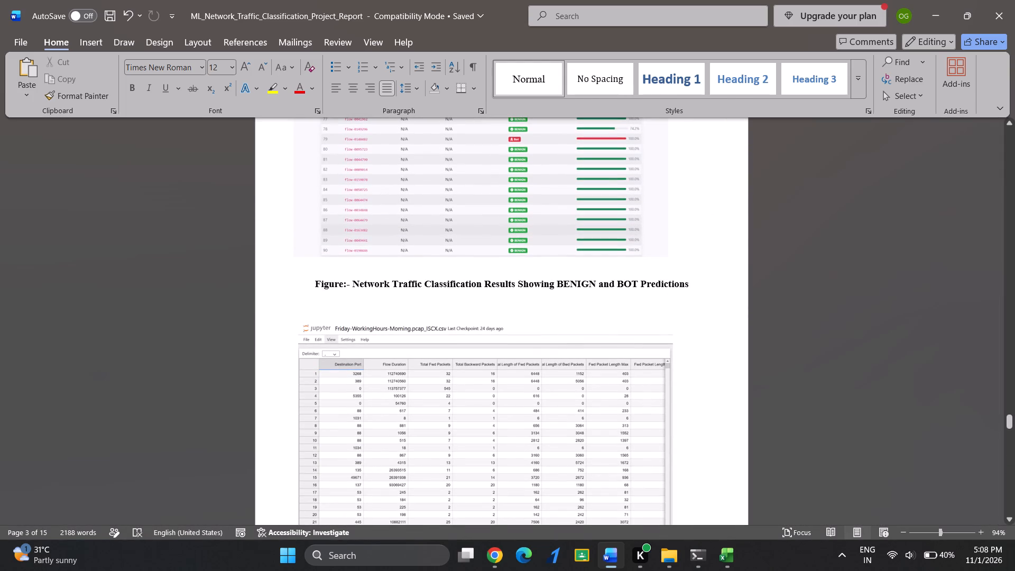
click(651, 362)
click(626, 237)
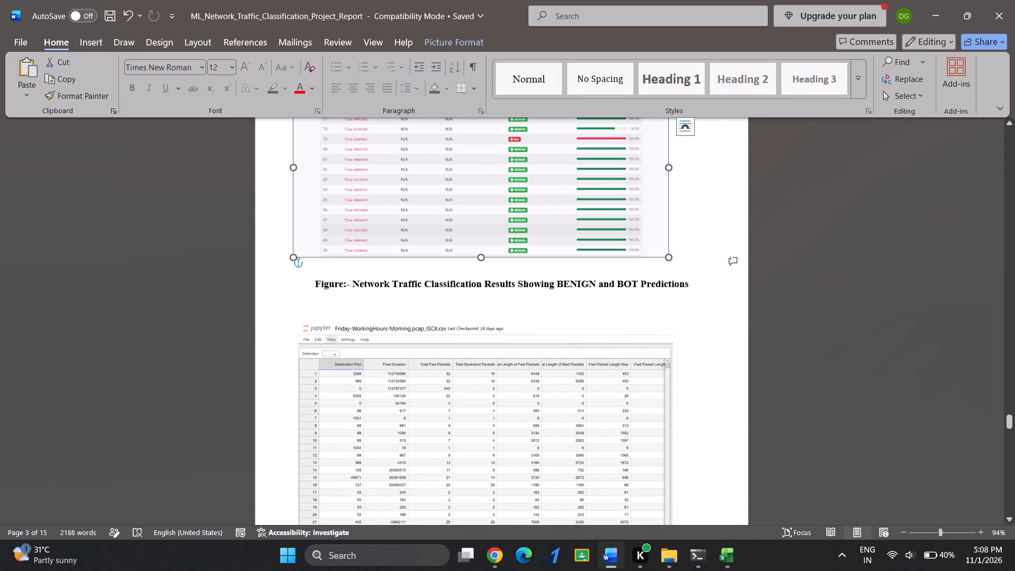
scroll(657, 343, up, 3)
click(611, 370)
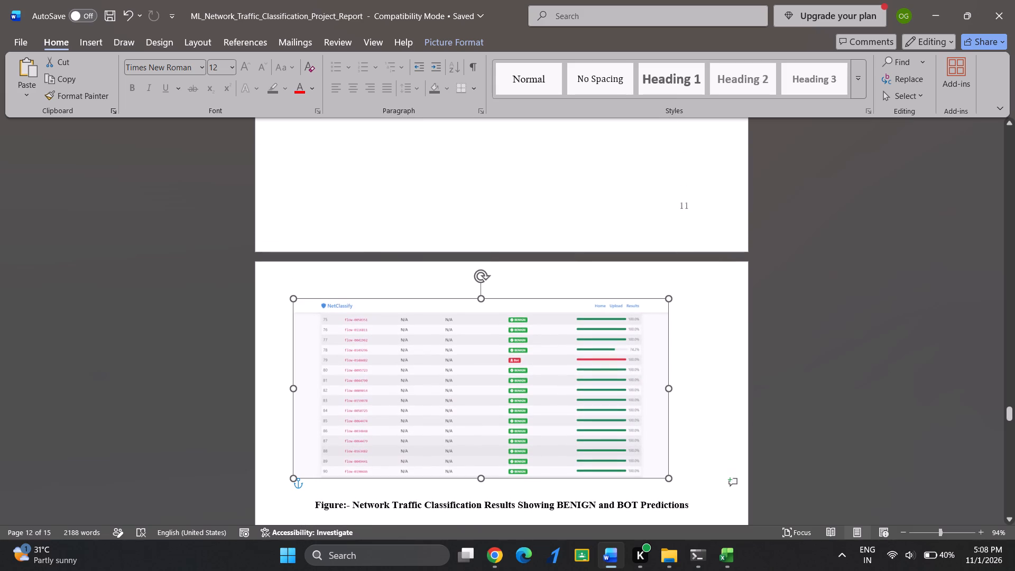
ctrl+scroll(463, 310, up, 5)
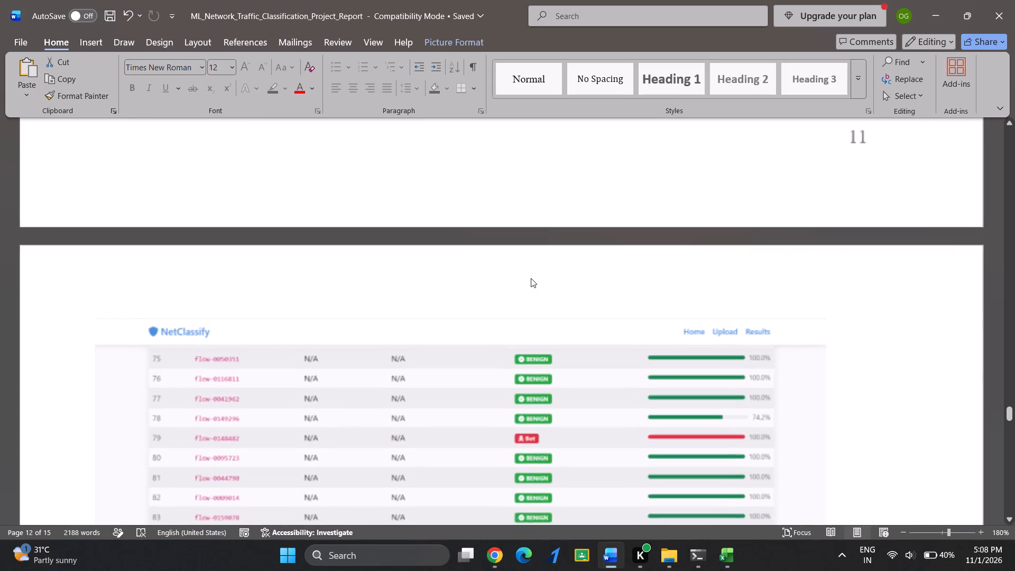
scroll(531, 278, down, 1)
scroll(531, 278, up, 4)
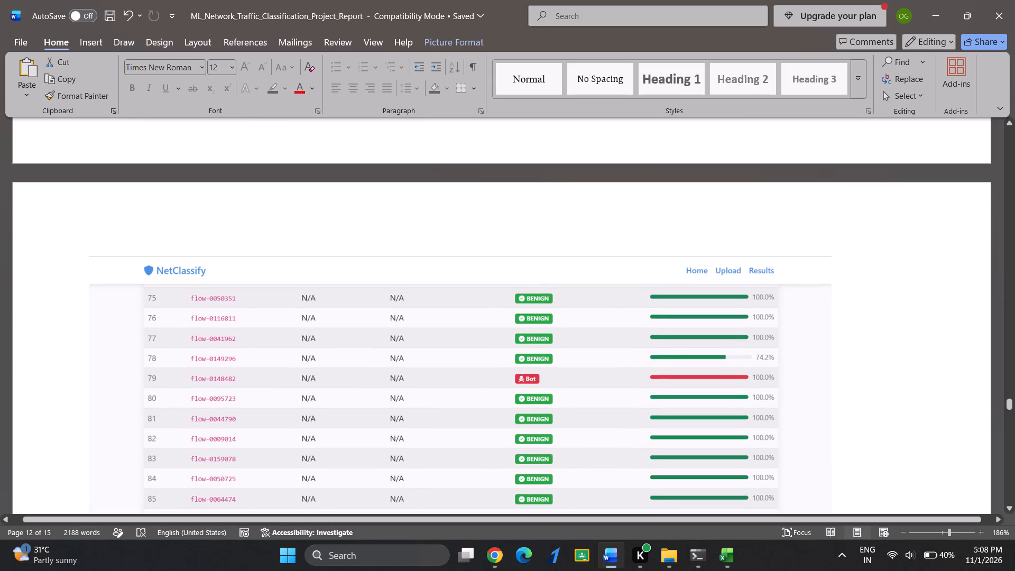
Check the layout and captions of the Detected Traffic Labels, Analysis Results and CSV upload page figures.
click(686, 239)
scroll(686, 239, up, 7)
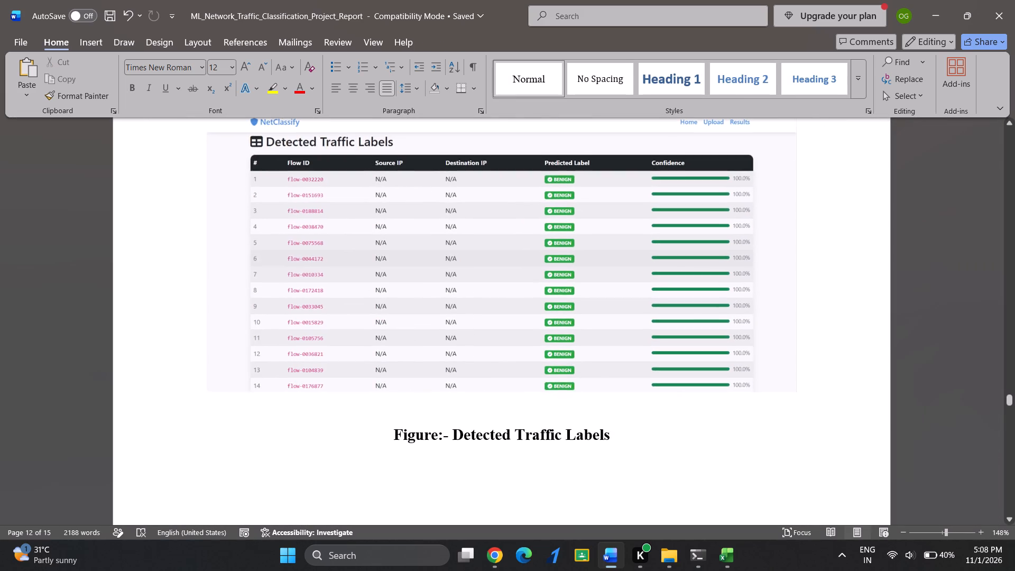
scroll(686, 239, up, 5)
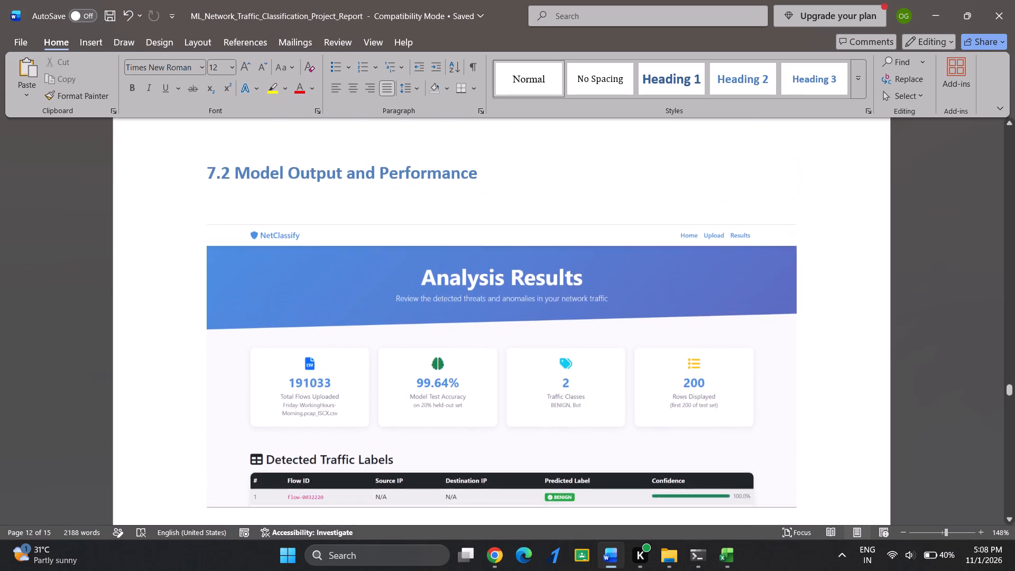
scroll(686, 239, up, 8)
scroll(686, 239, down, 2)
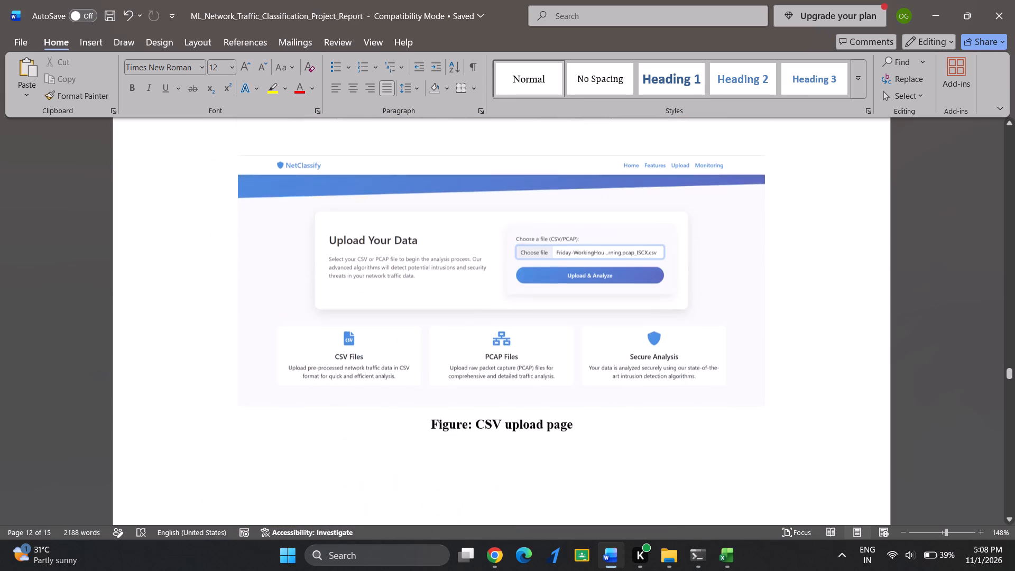
scroll(686, 239, down, 7)
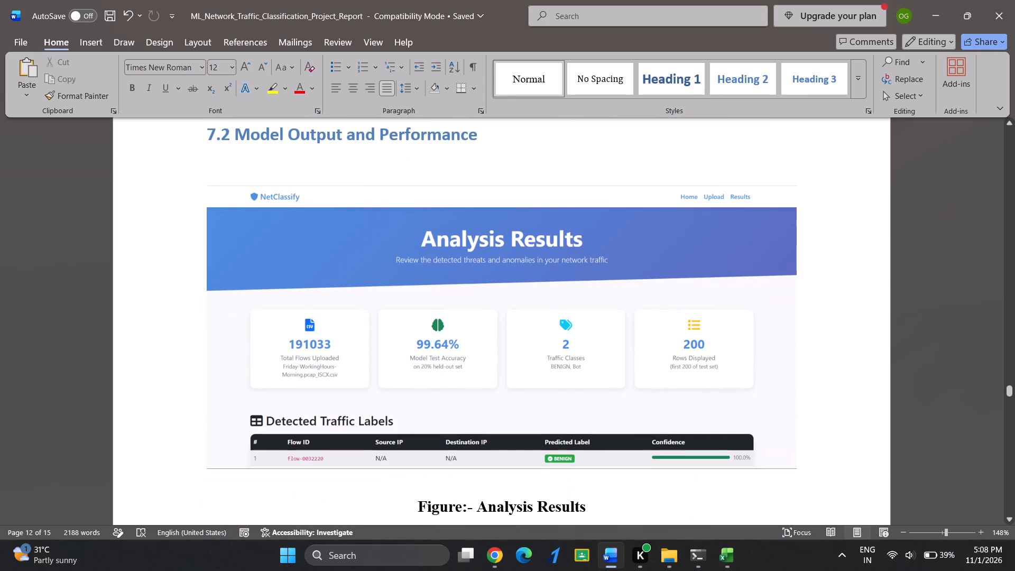
click(516, 261)
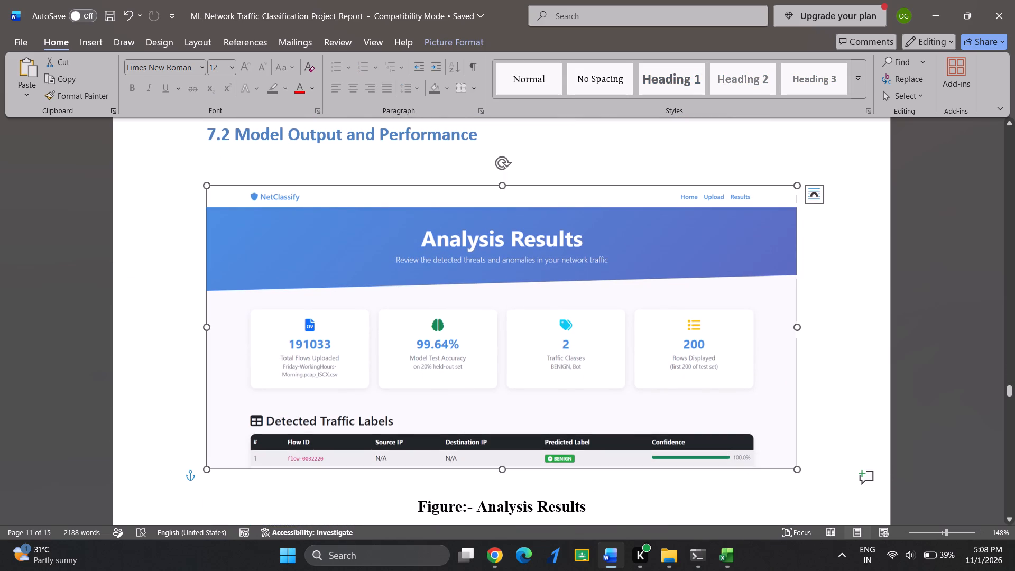
click(399, 493)
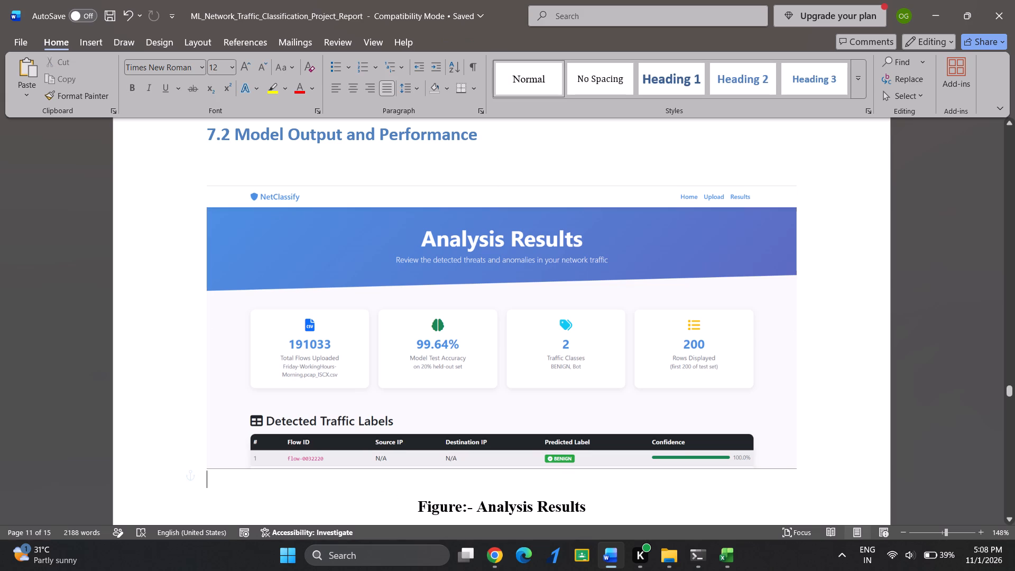
Look through the report from the results figures to the references, and back up to the Abstract page.
scroll(432, 488, down, 3)
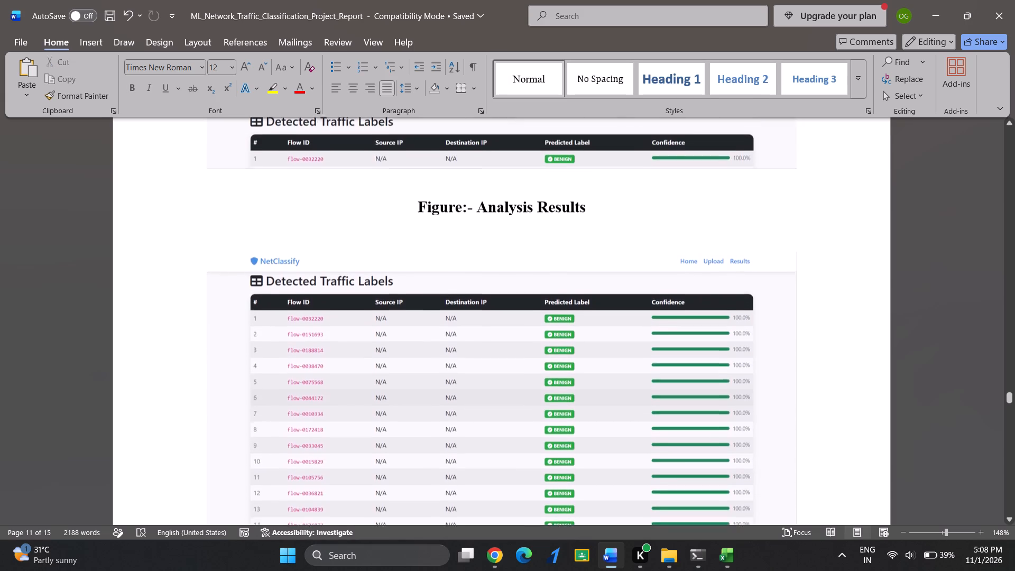
scroll(432, 488, down, 4)
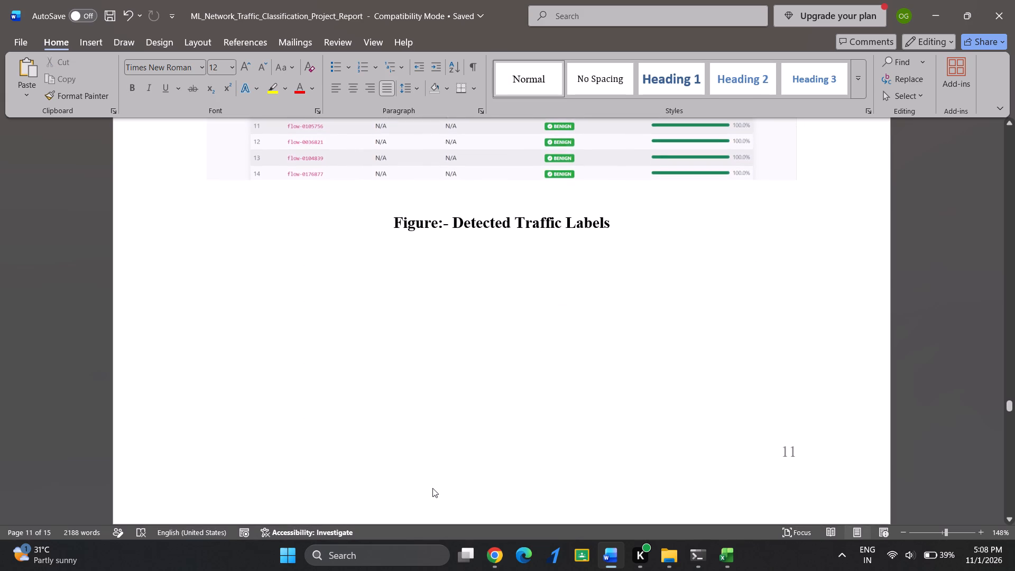
scroll(432, 488, down, 12)
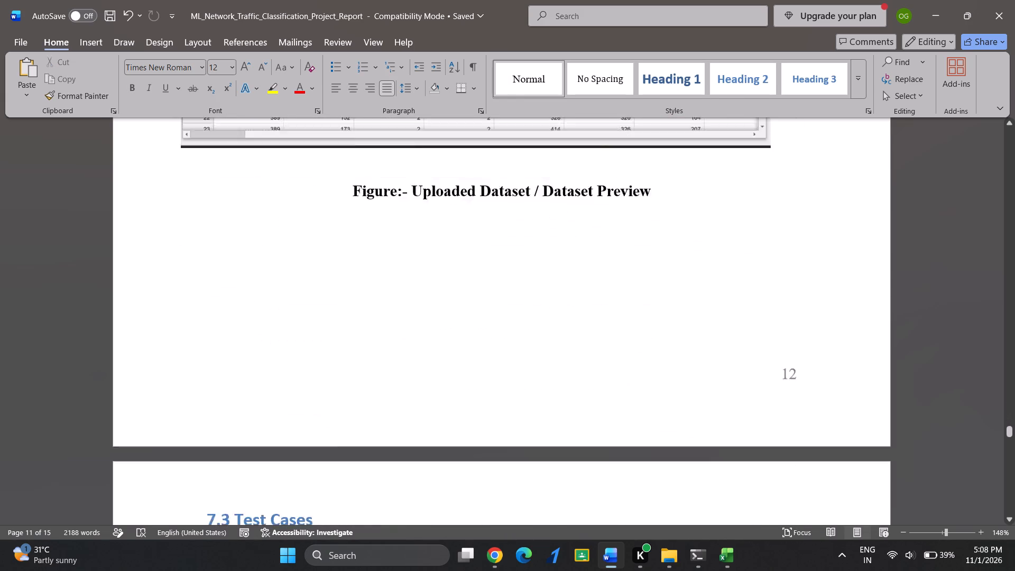
scroll(432, 488, down, 5)
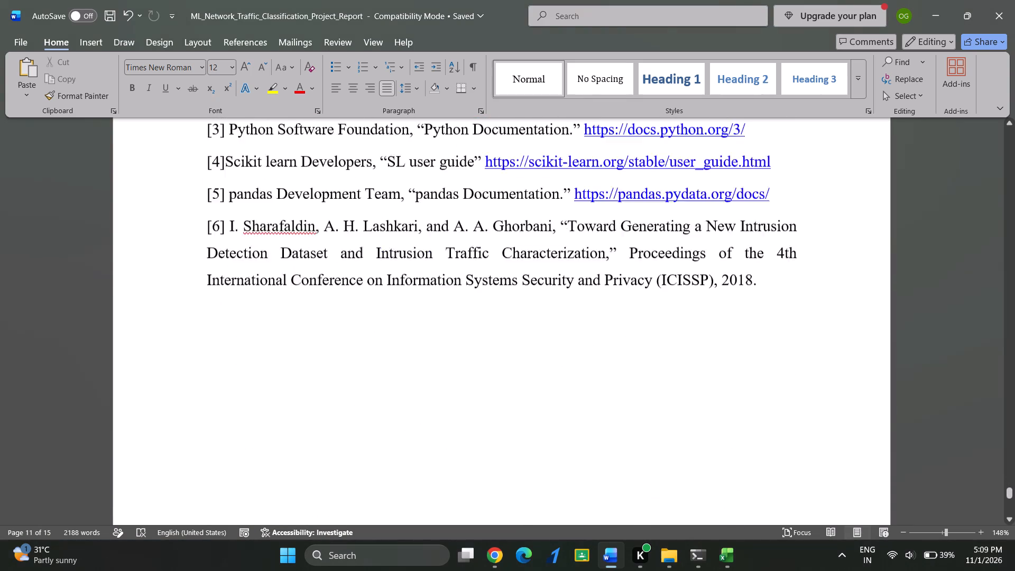
scroll(432, 488, up, 20)
scroll(432, 488, up, 10)
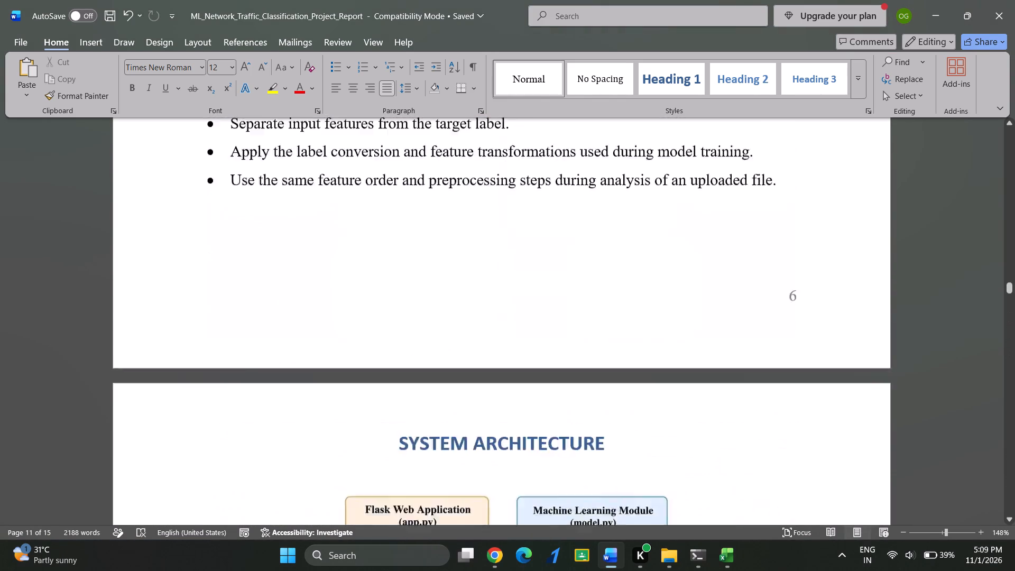
scroll(432, 488, up, 12)
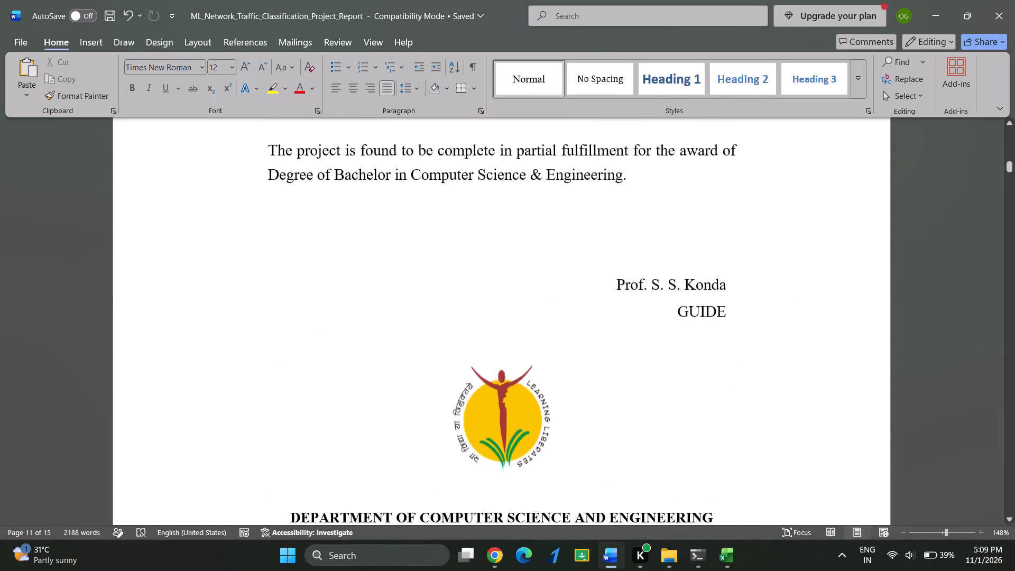
scroll(634, 401, down, 4)
click(693, 254)
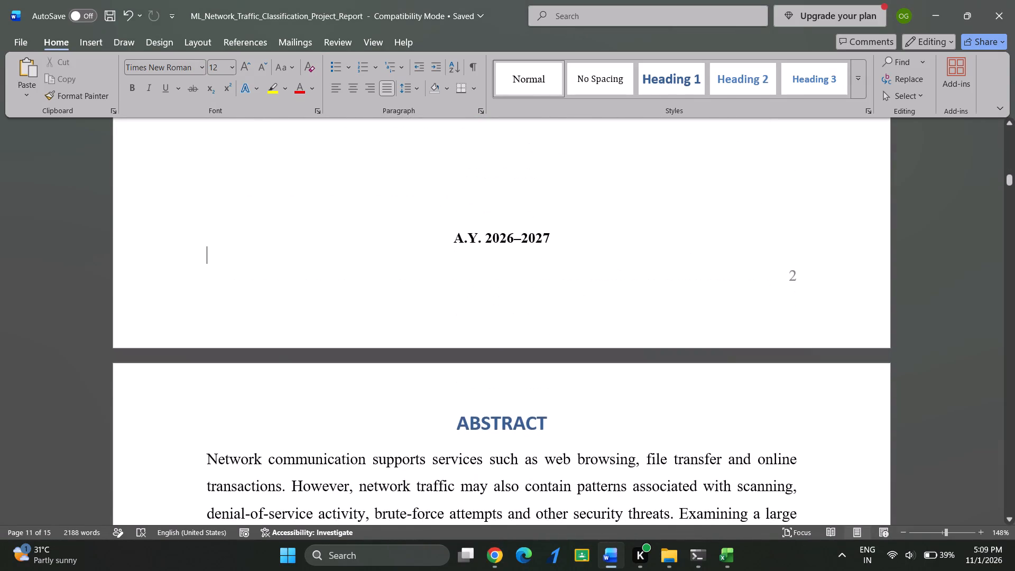
scroll(725, 380, up, 3)
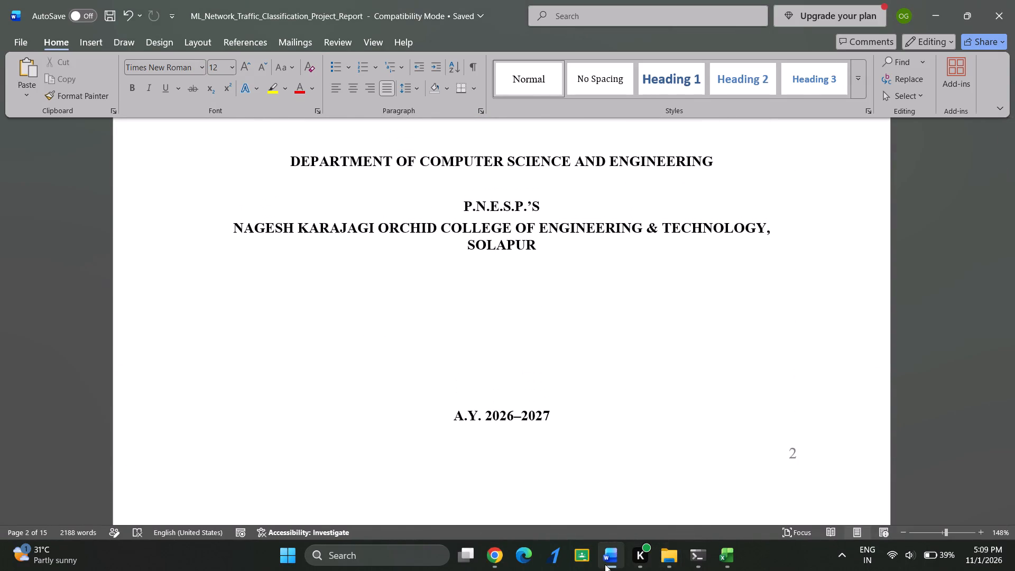
Switch to Chrome and open the Word version of the DBMS case study report from the recent downloads.
click(494, 554)
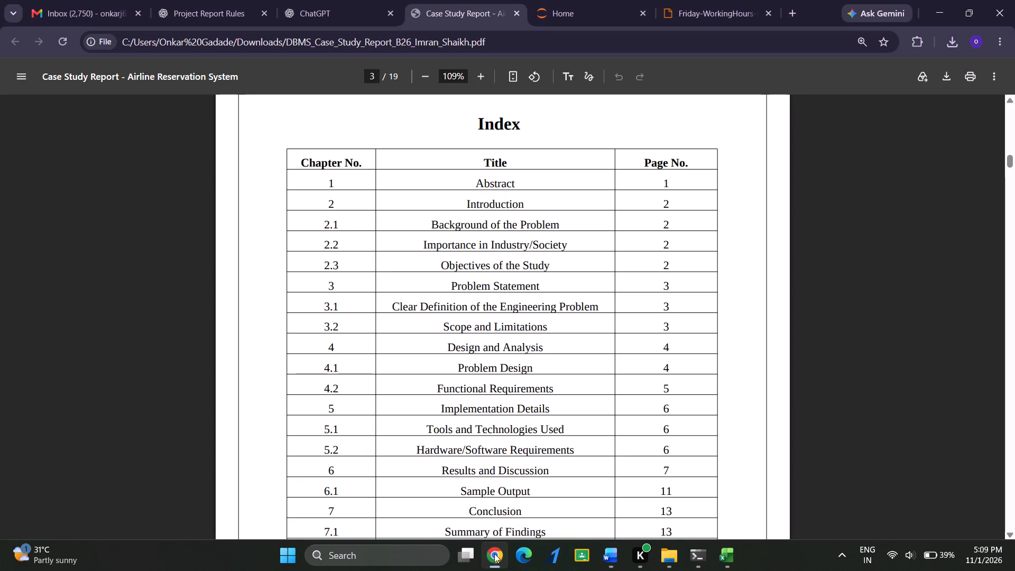
click(955, 42)
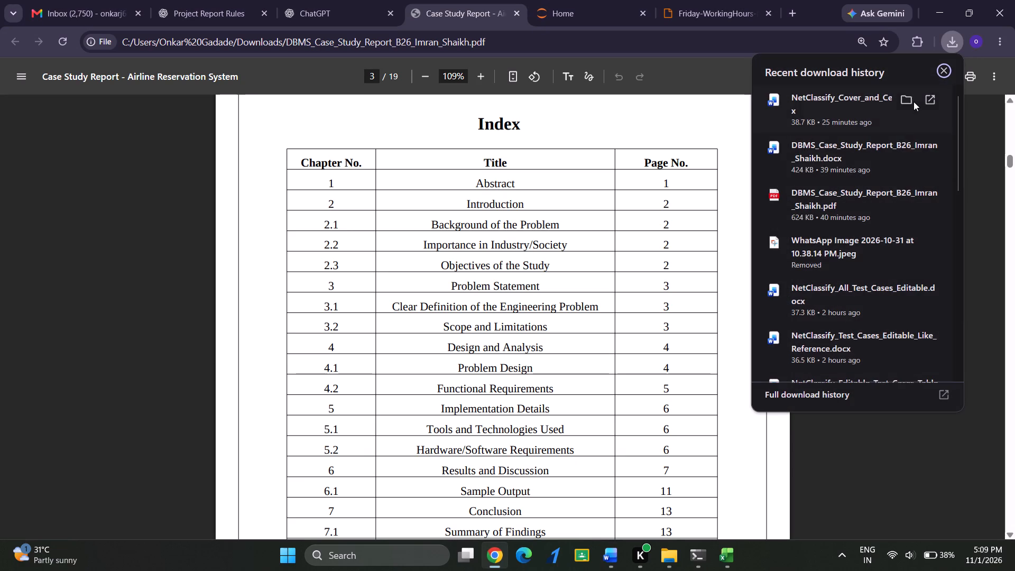
click(851, 146)
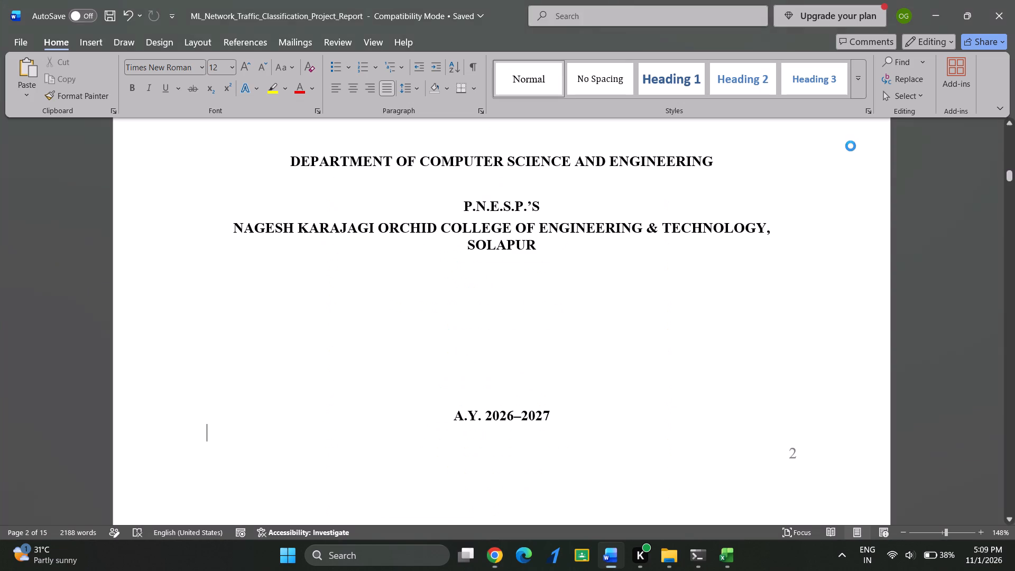
Copy the Index heading and its whole chapter table from the case study document.
scroll(688, 428, down, 7)
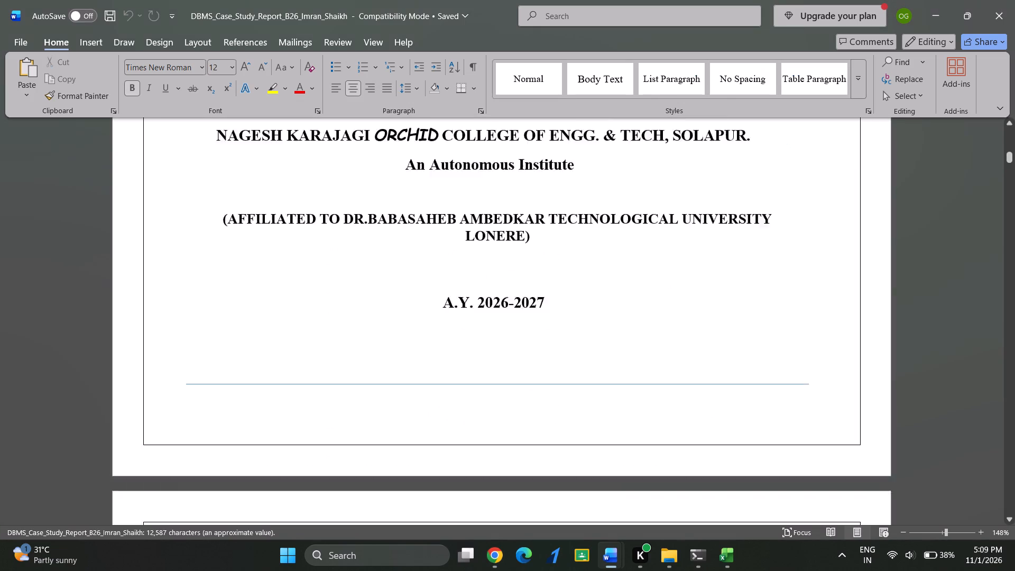
scroll(688, 428, down, 4)
scroll(688, 428, up, 5)
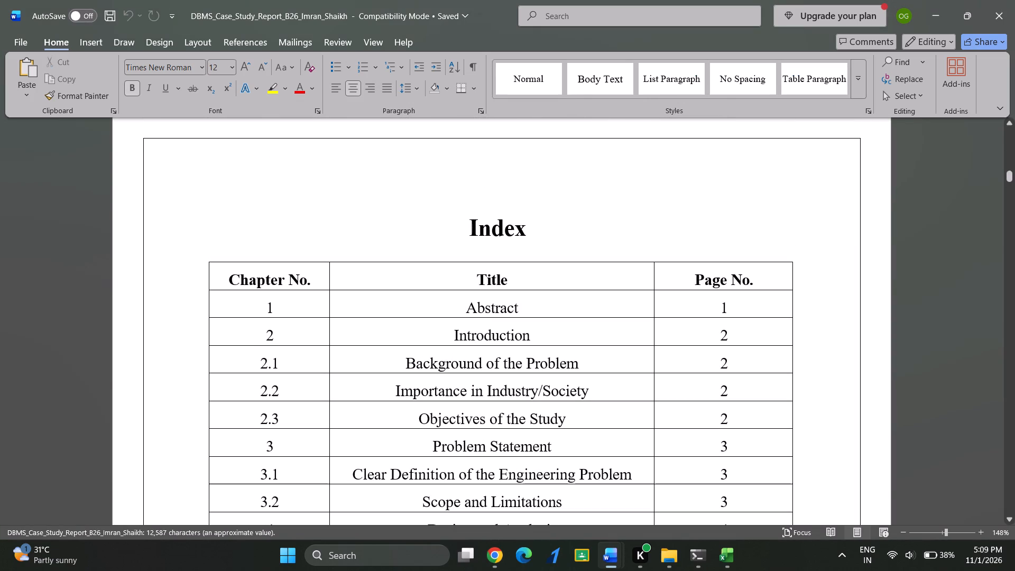
drag(455, 225, 777, 462)
key(ctrl+c)
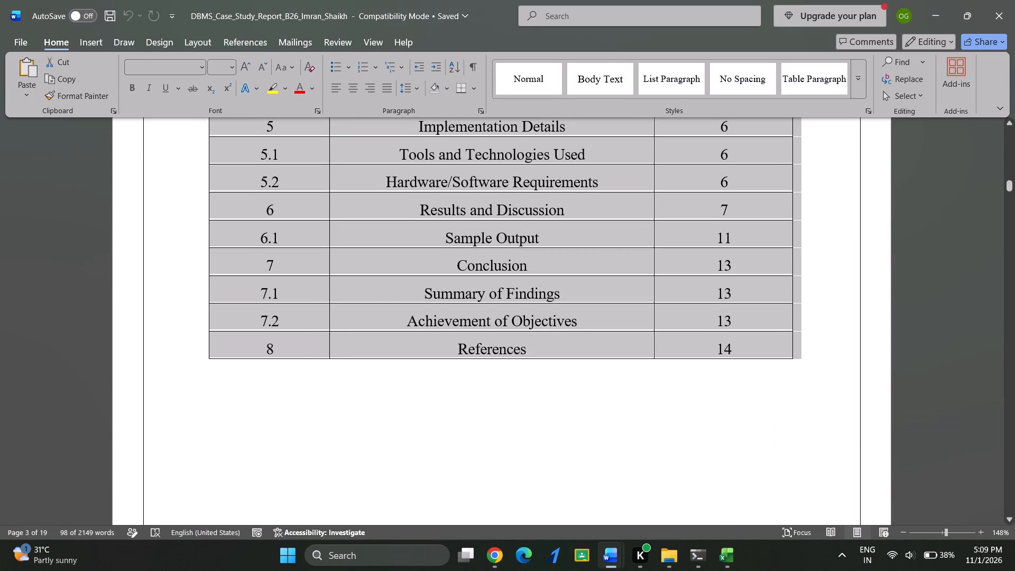
key(ctrl+c)
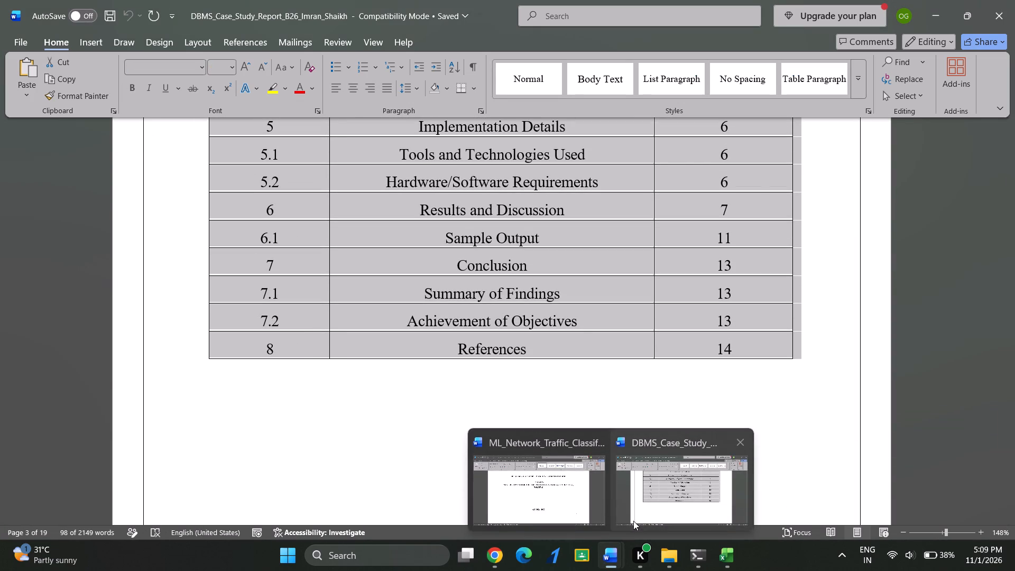
In the network traffic report, insert blank lines after the certificate page until the Abstract moves down a page, leaving page 3 empty.
click(540, 506)
scroll(504, 426, down, 3)
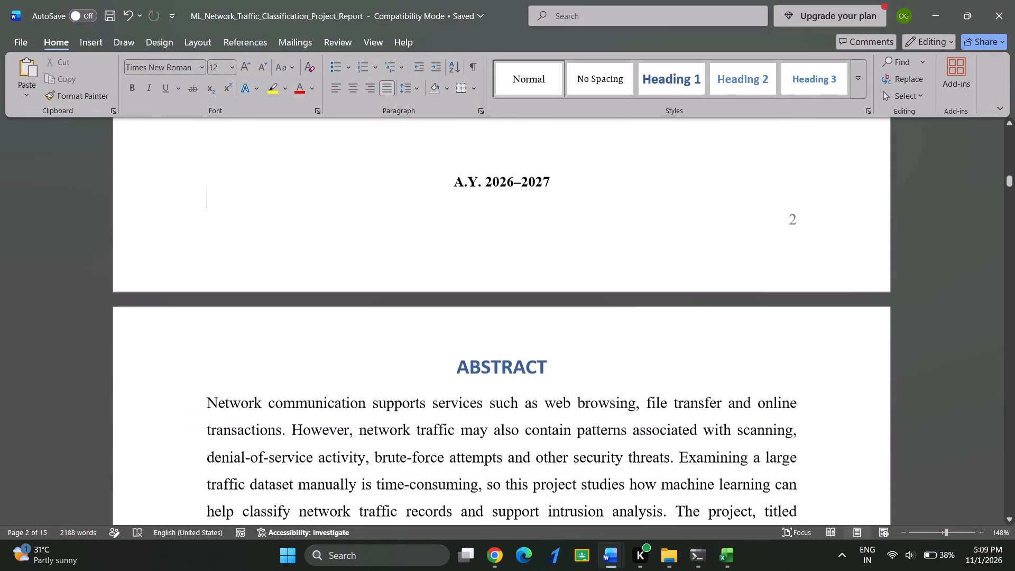
key(Return)
key(Return)
key(Return)
key(Return)
scroll(504, 426, down, 2)
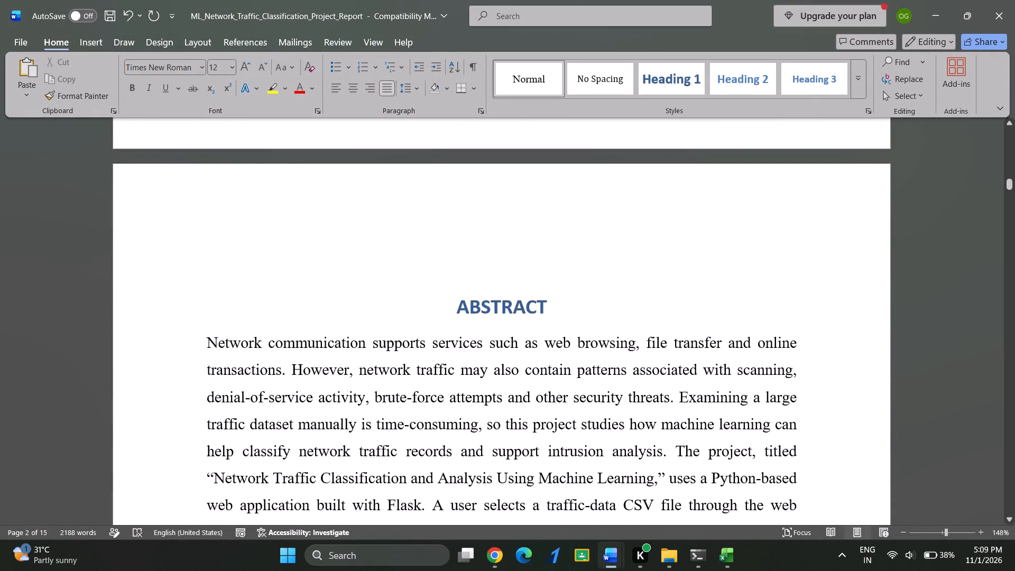
key(Return)
key(Return)
key(Return)
scroll(504, 426, down, 3)
key(Return)
key(Return)
key(Return)
key(Return)
key(Return)
key(Return)
key(Return)
key(Return)
key(Return)
key(Return)
key(Return)
key(Return)
key(Return)
key(Return)
key(Return)
key(Return)
key(Return)
key(Return)
key(Return)
key(Return)
key(Return)
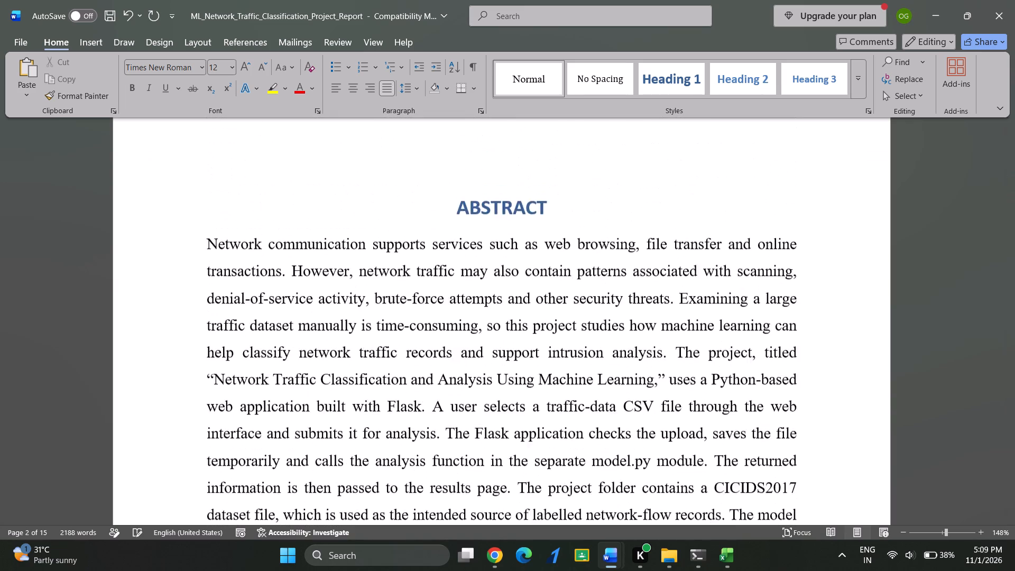
scroll(504, 426, down, 1)
key(Return)
key(Return)
key(Return)
scroll(504, 426, down, 2)
key(Return)
key(Return)
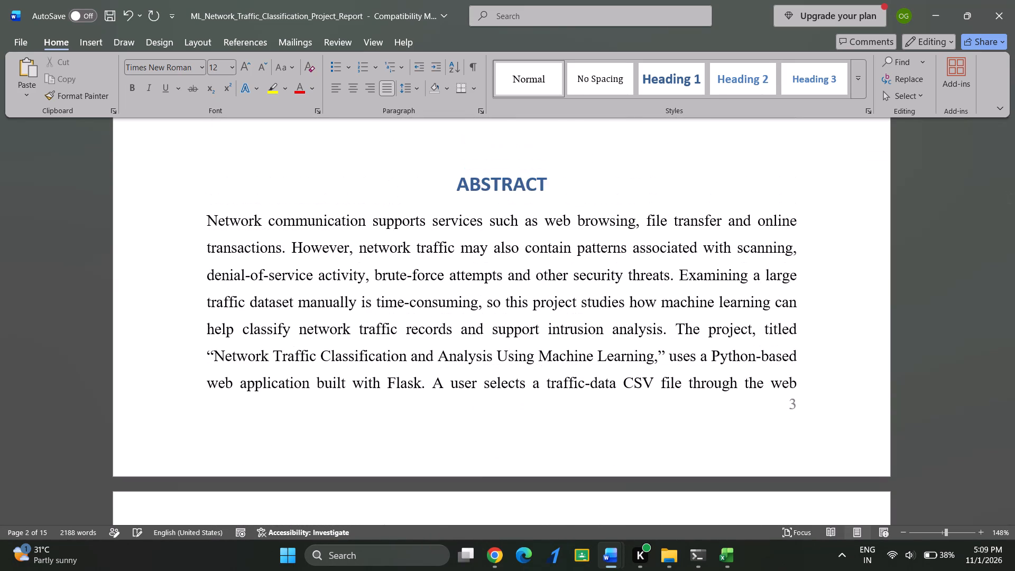
key(Return)
key(Return)
key(Return)
key(Return)
key(Return)
key(Return)
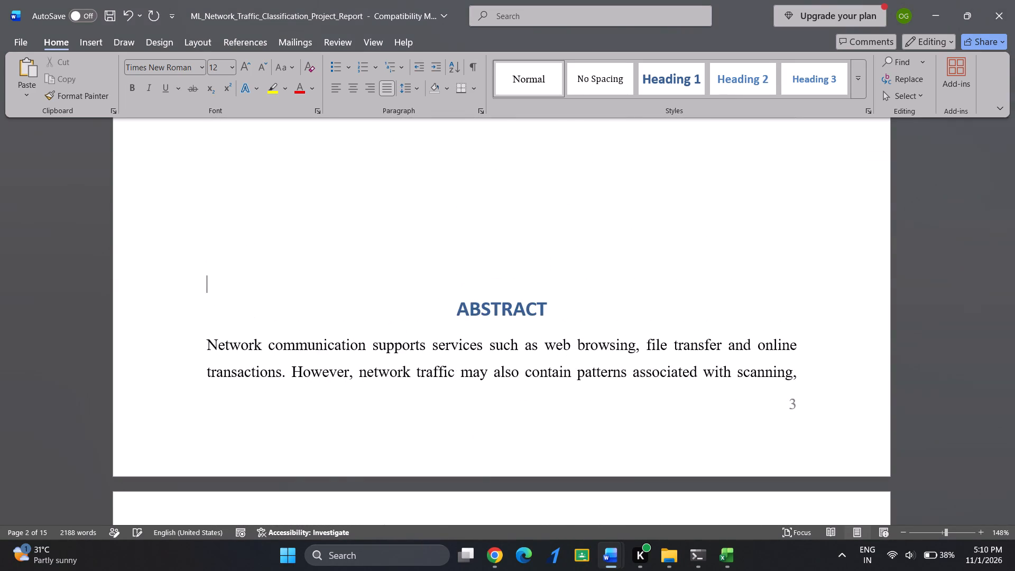
key(Return)
key(Return)
scroll(504, 426, down, 2)
key(BackSpace)
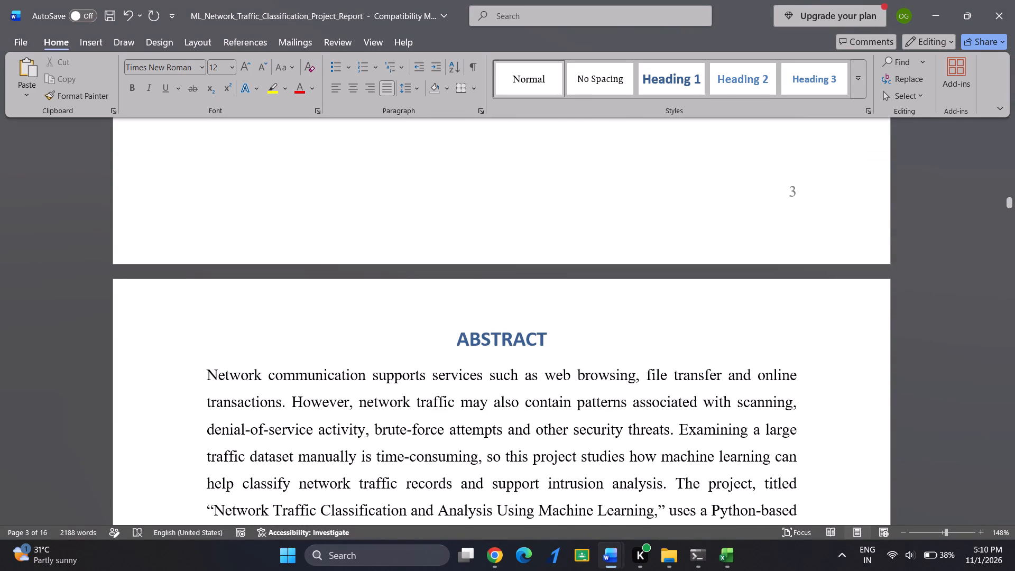
Paste the copied Index heading and table at the start of the blank page after the certificate.
click(513, 358)
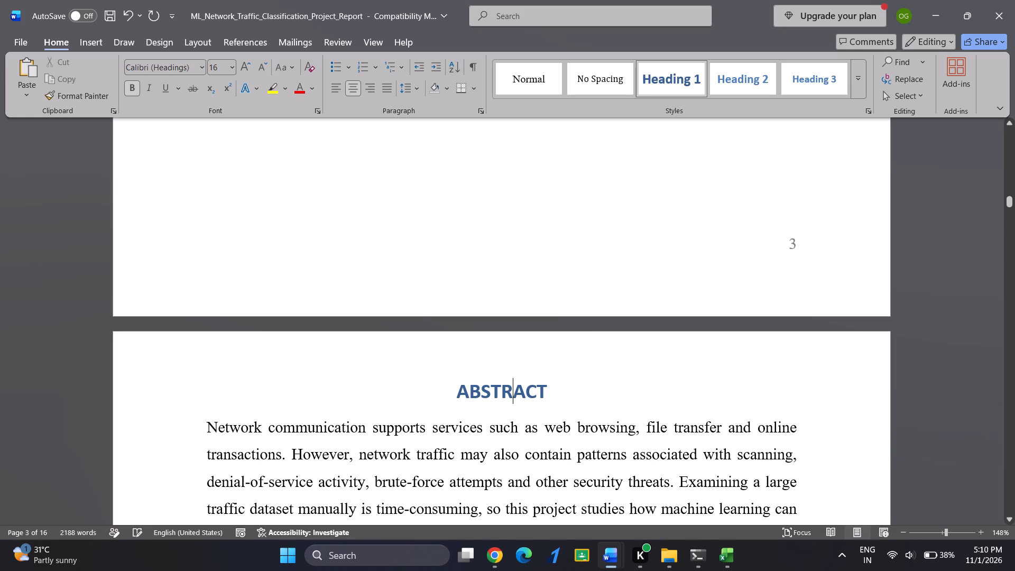
click(469, 363)
click(463, 377)
click(477, 365)
scroll(477, 365, up, 10)
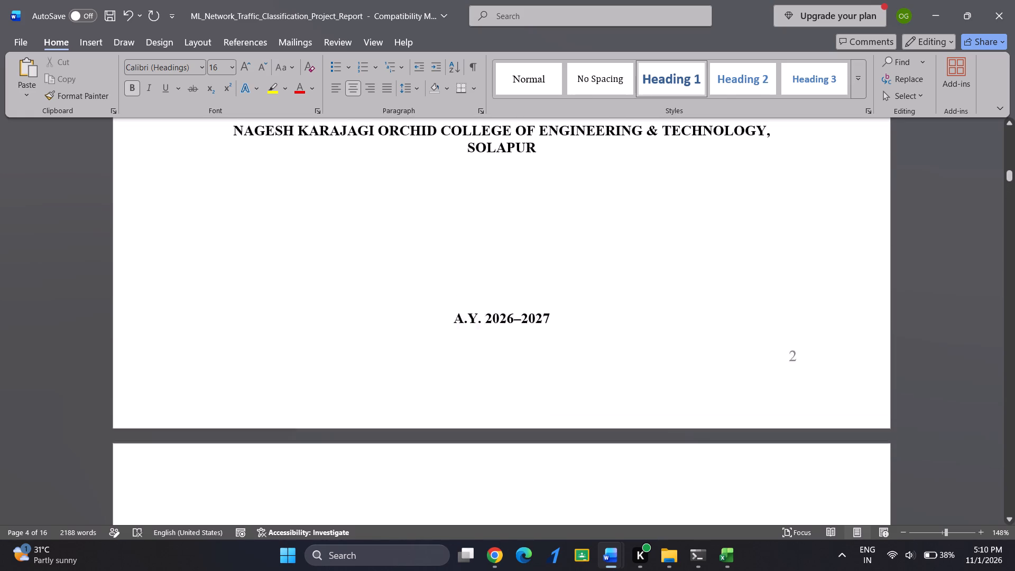
scroll(498, 478, down, 2)
click(484, 349)
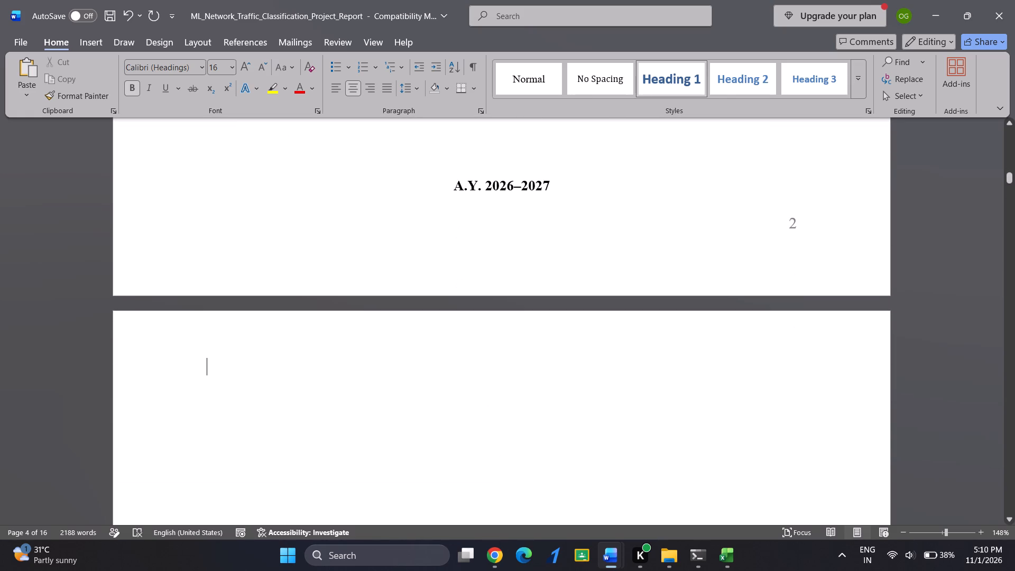
key(ctrl+v)
Delete the surplus blank lines between the Index table and the Abstract so the Abstract heading starts at the top of its page.
scroll(510, 431, down, 2)
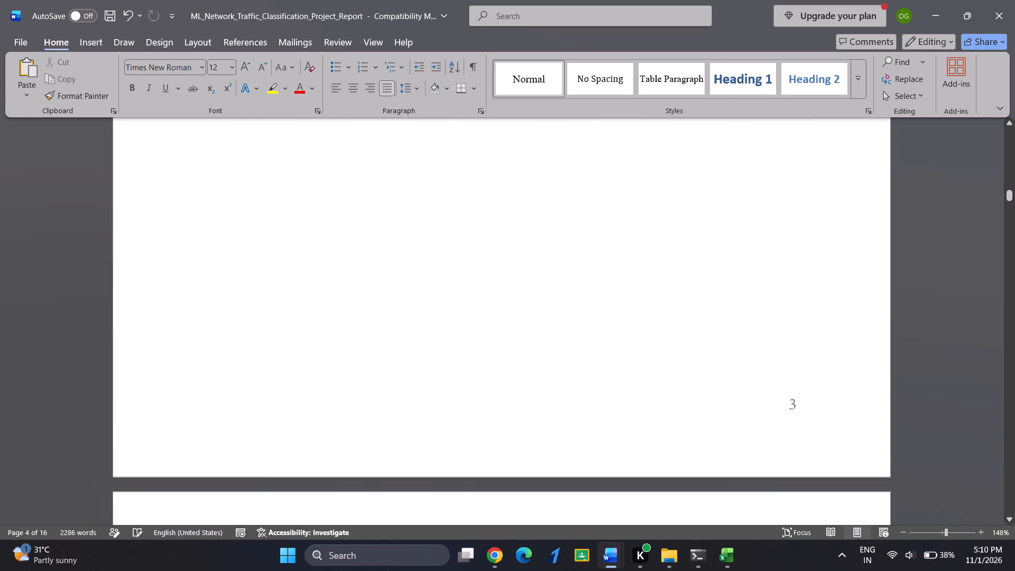
scroll(510, 431, down, 3)
scroll(484, 478, down, 3)
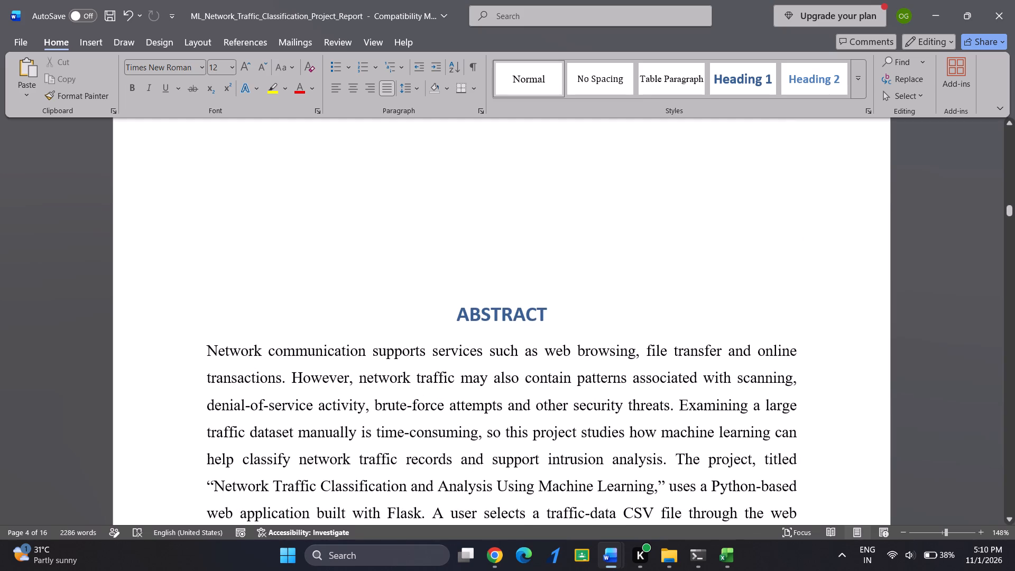
drag(459, 296, 461, 160)
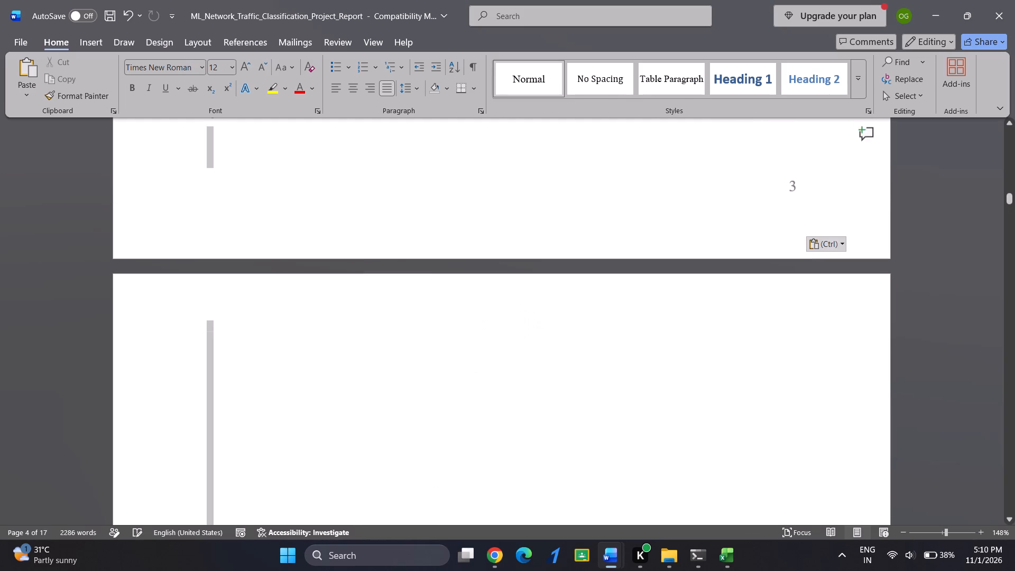
drag(461, 160, 448, 306)
key(BackSpace)
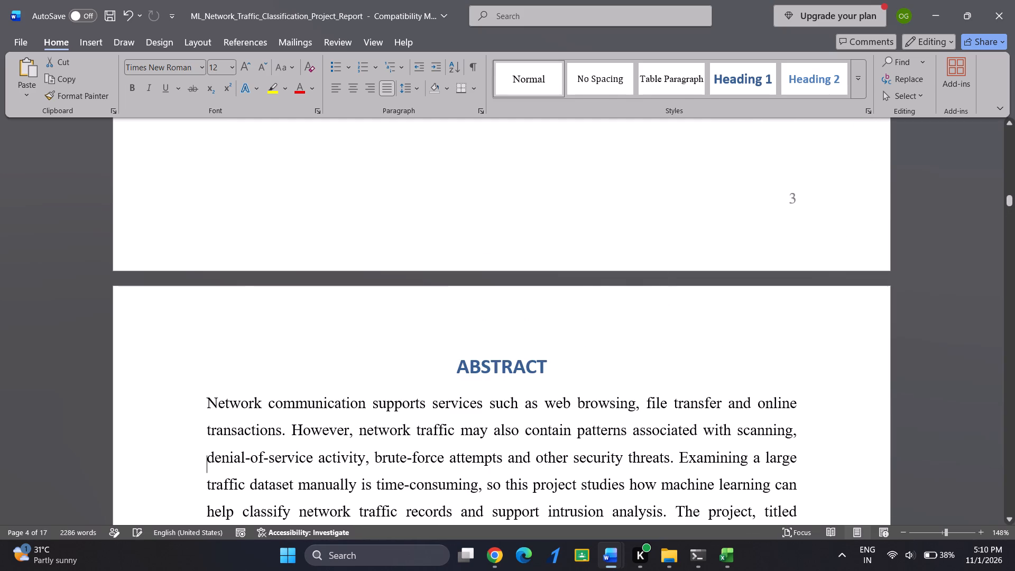
click(473, 307)
key(BackSpace)
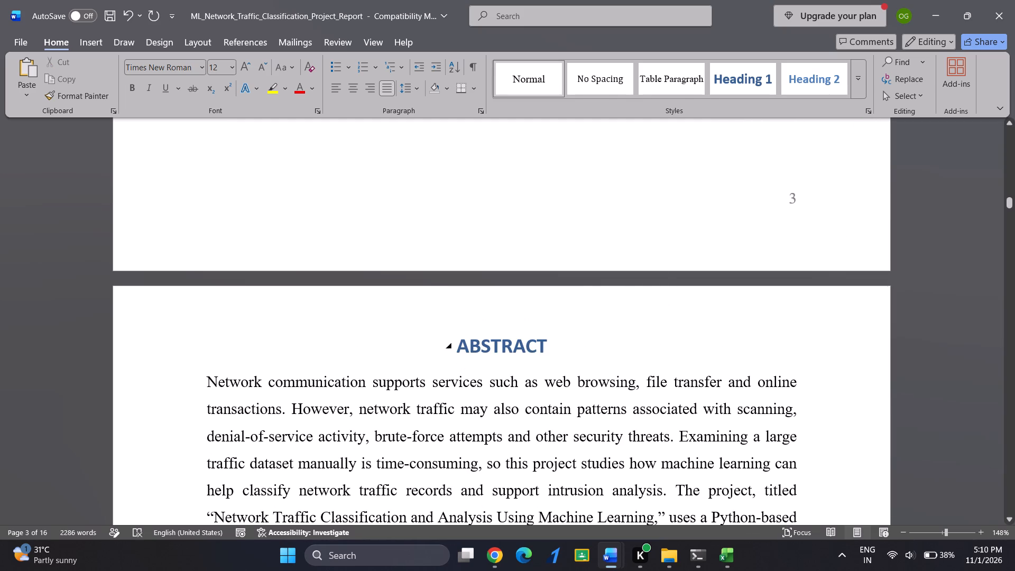
click(469, 324)
click(448, 317)
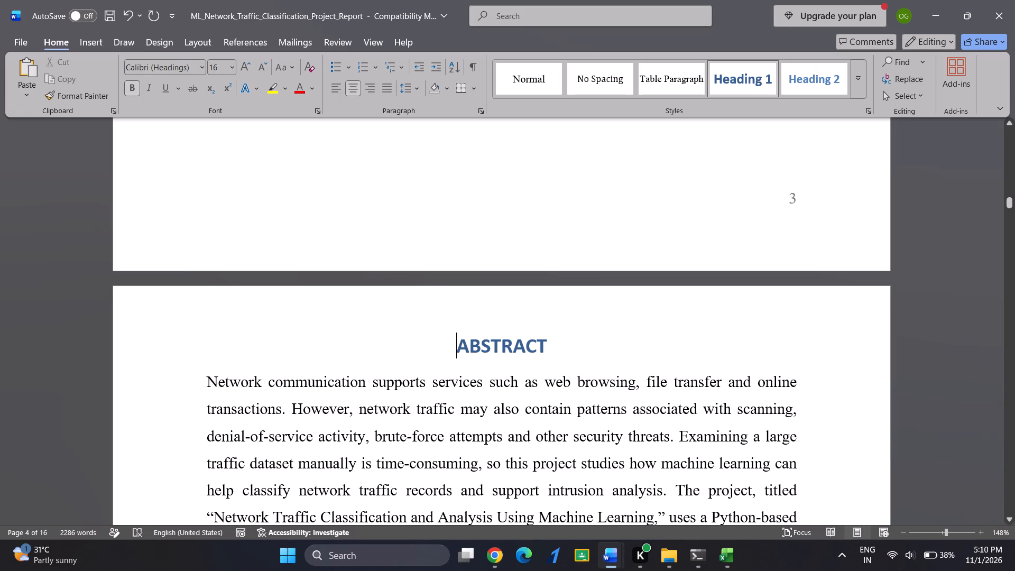
click(409, 305)
Examine the pasted Index table's titles and page numbers and its placement between the certificate and Abstract pages.
scroll(483, 324, up, 6)
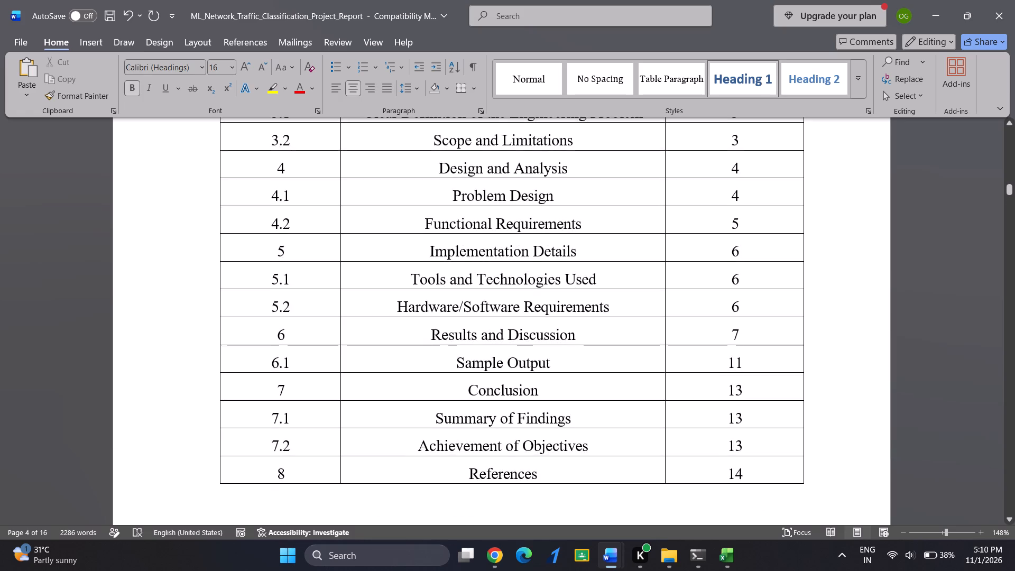
scroll(483, 324, up, 5)
scroll(483, 324, down, 1)
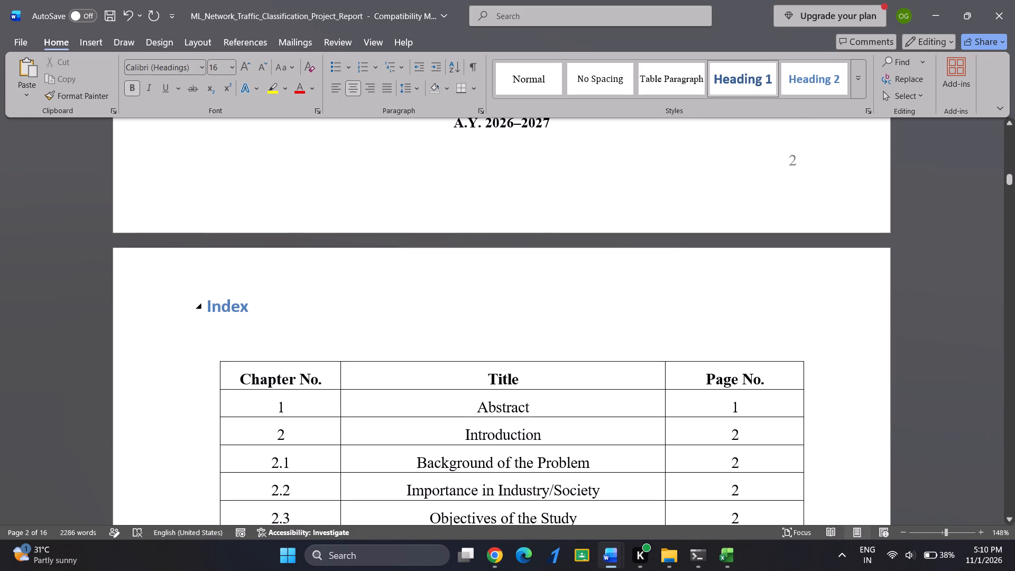
click(511, 413)
drag(537, 414, 473, 407)
click(473, 407)
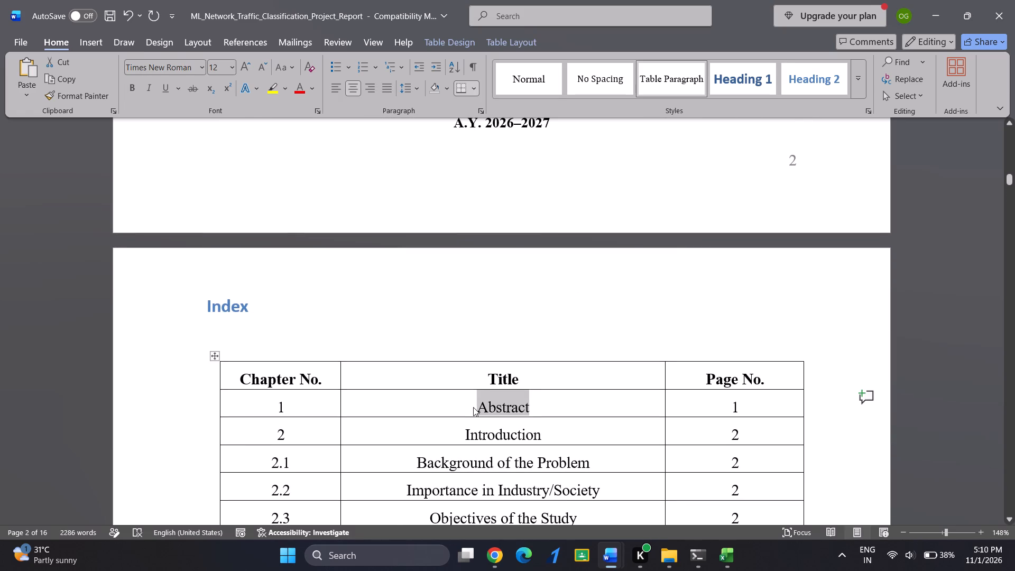
scroll(575, 426, up, 1)
scroll(575, 426, down, 3)
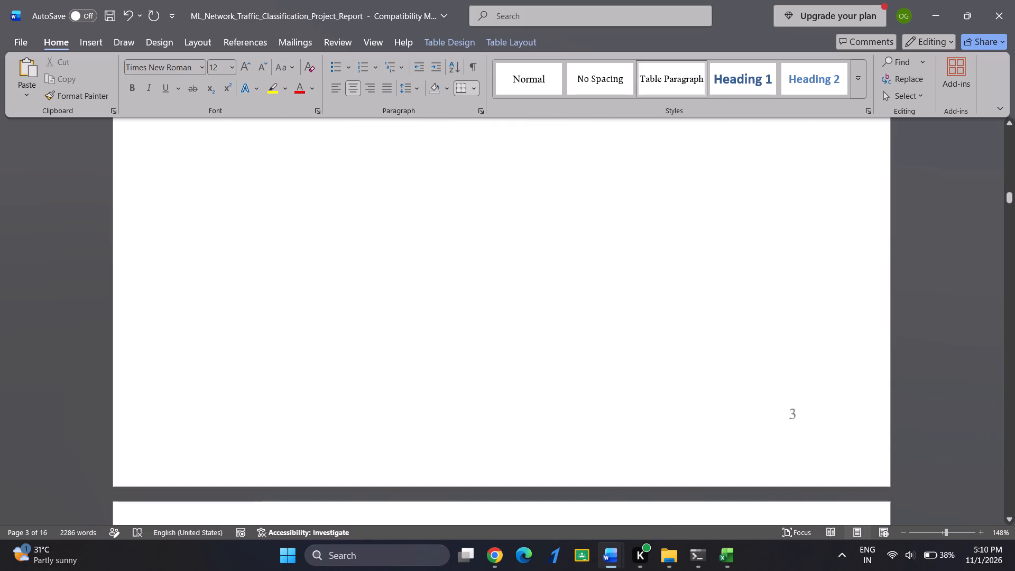
scroll(575, 426, down, 9)
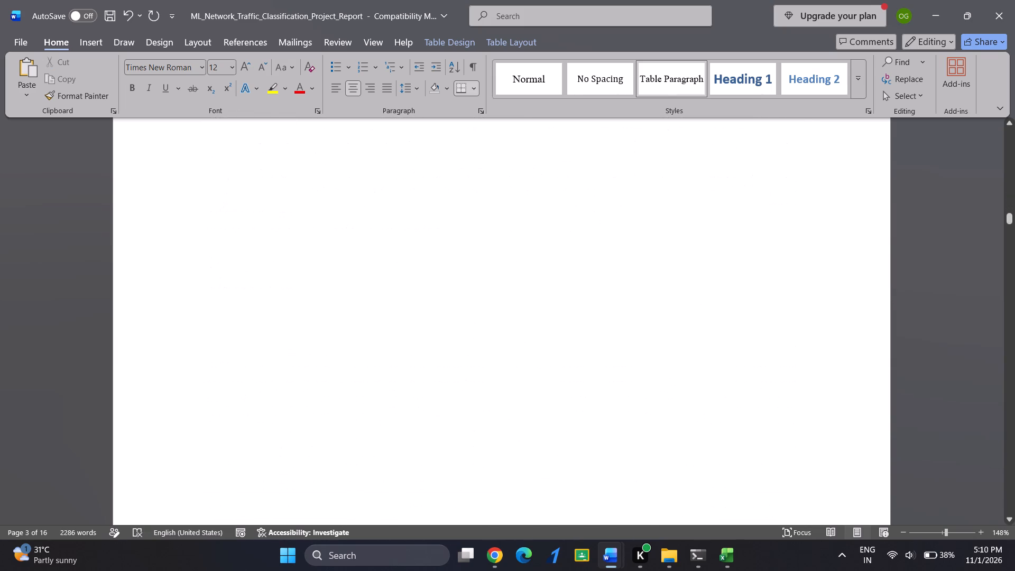
scroll(575, 426, down, 2)
scroll(575, 426, up, 7)
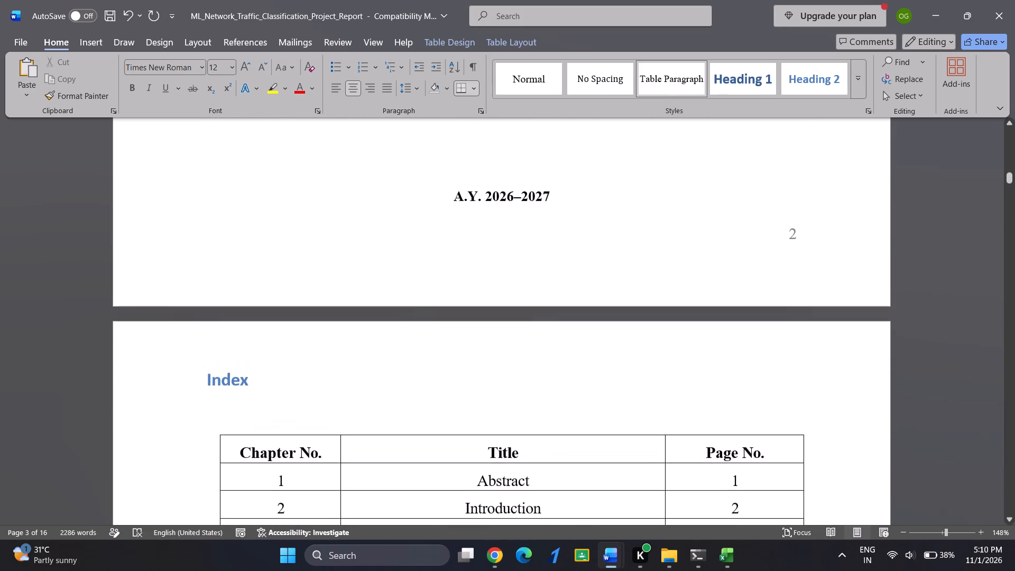
click(714, 481)
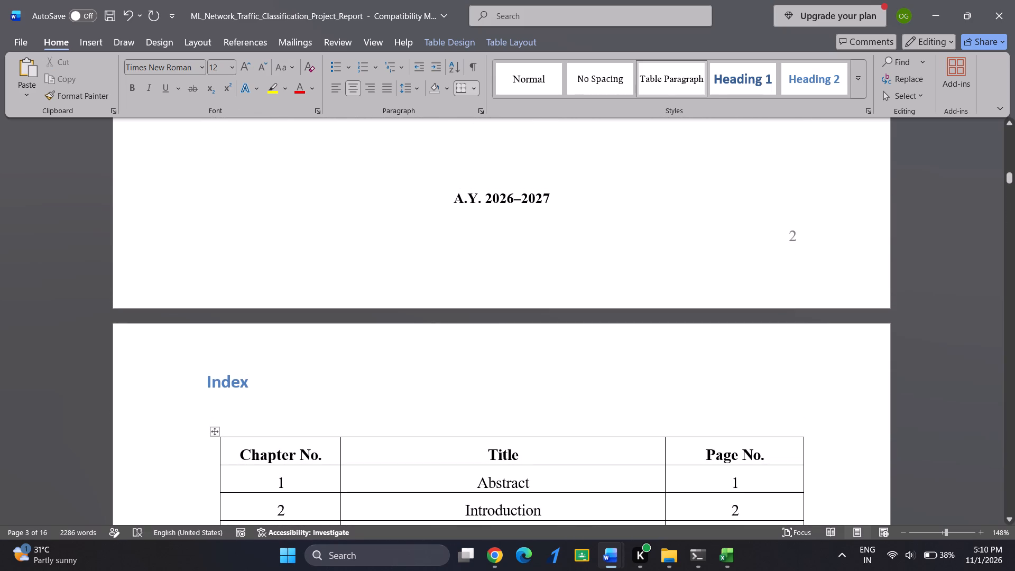
scroll(714, 481, up, 13)
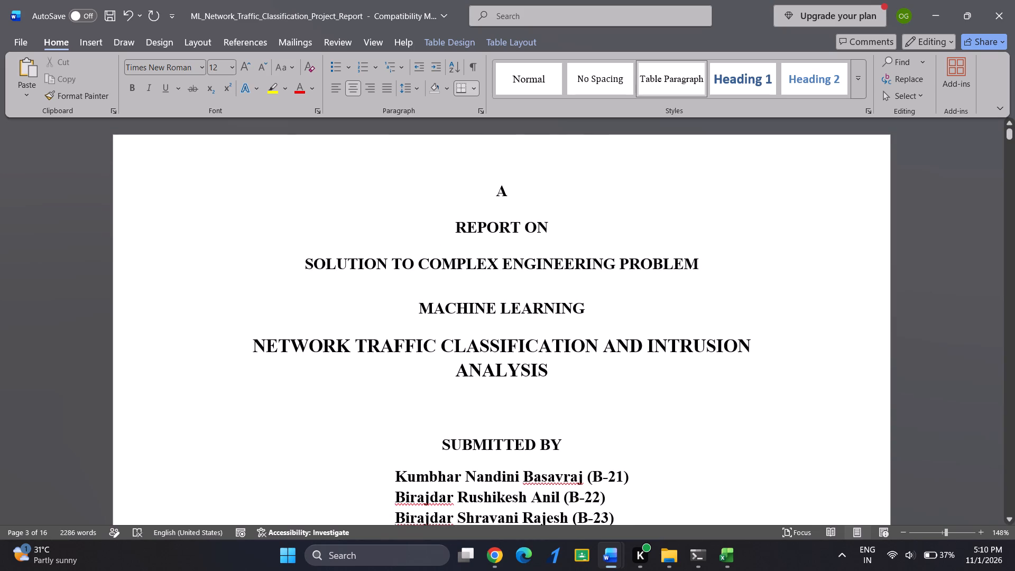
scroll(714, 481, down, 11)
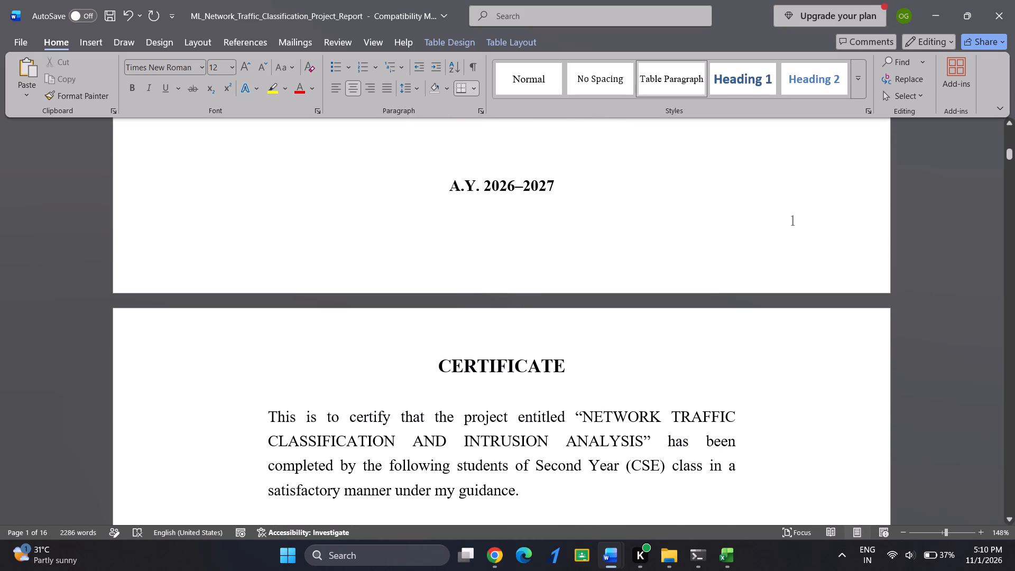
scroll(714, 481, up, 13)
click(554, 343)
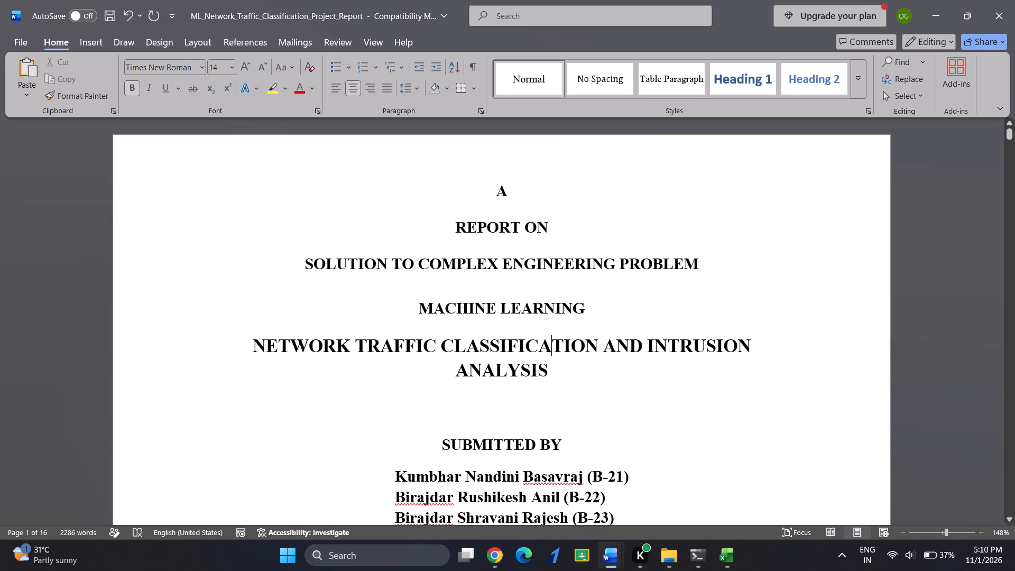
click(189, 36)
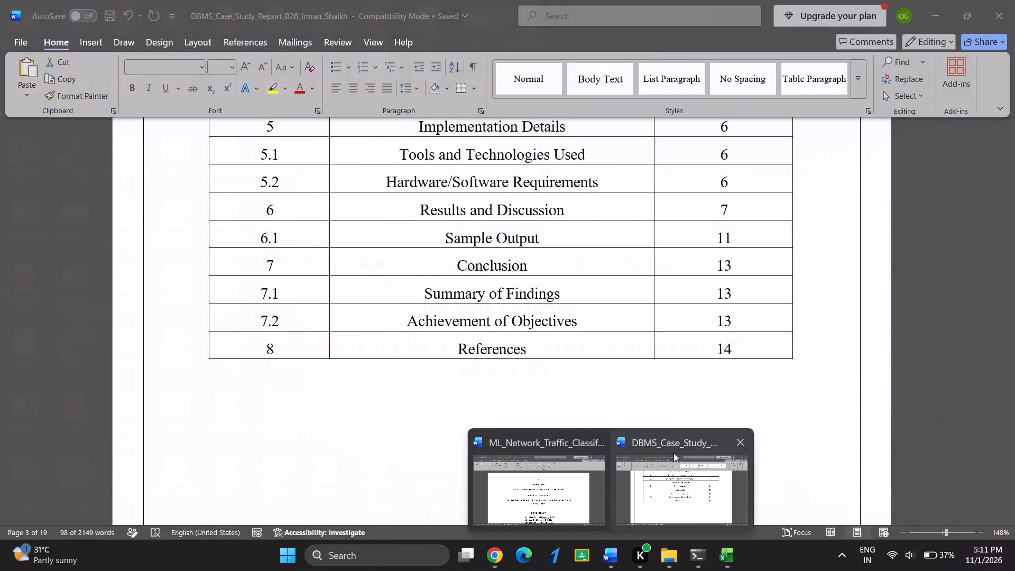
click(735, 440)
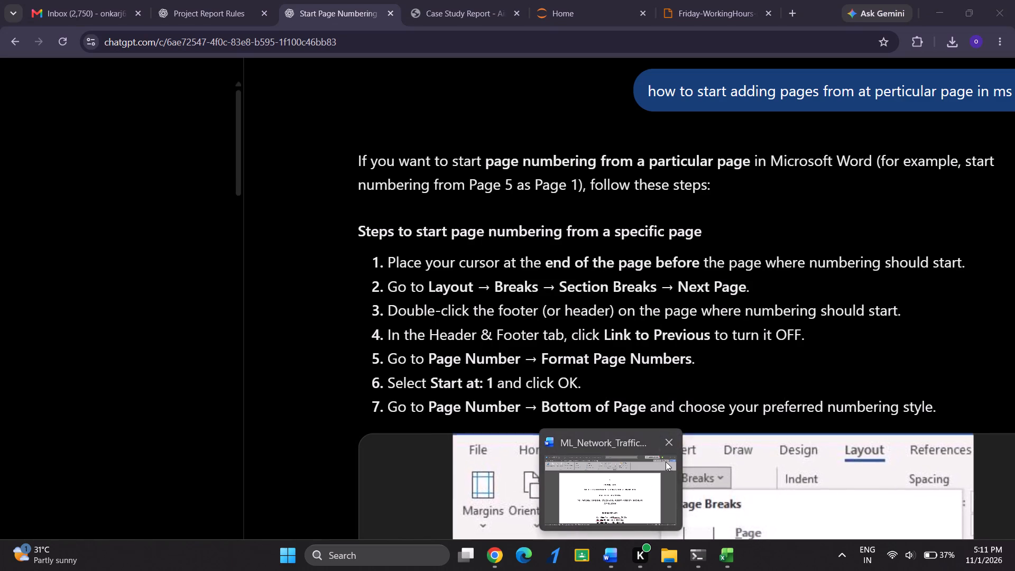
Switch to the network traffic classification report in Word and centre the Index heading above its table.
click(637, 513)
scroll(552, 415, down, 2)
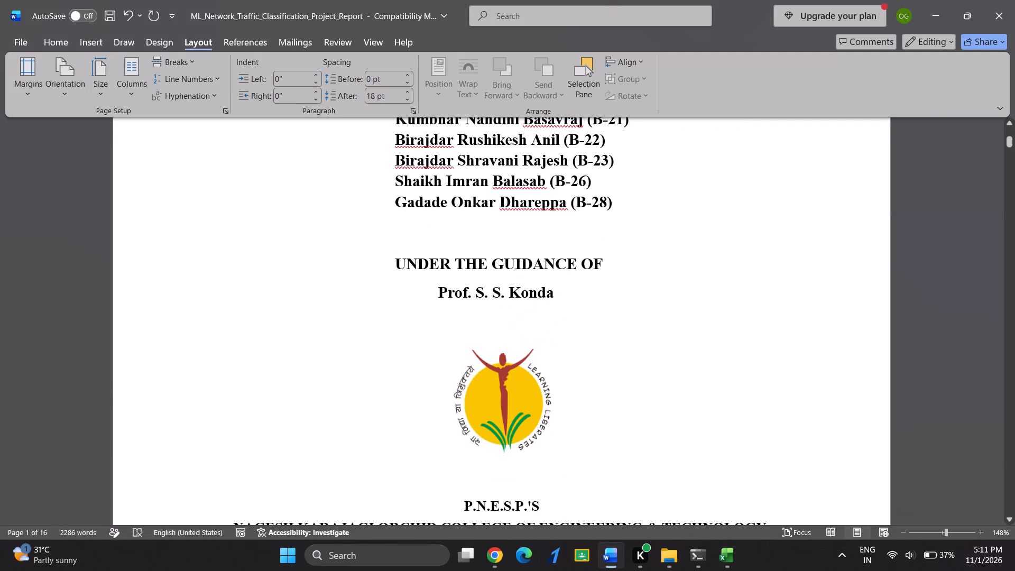
scroll(552, 415, down, 10)
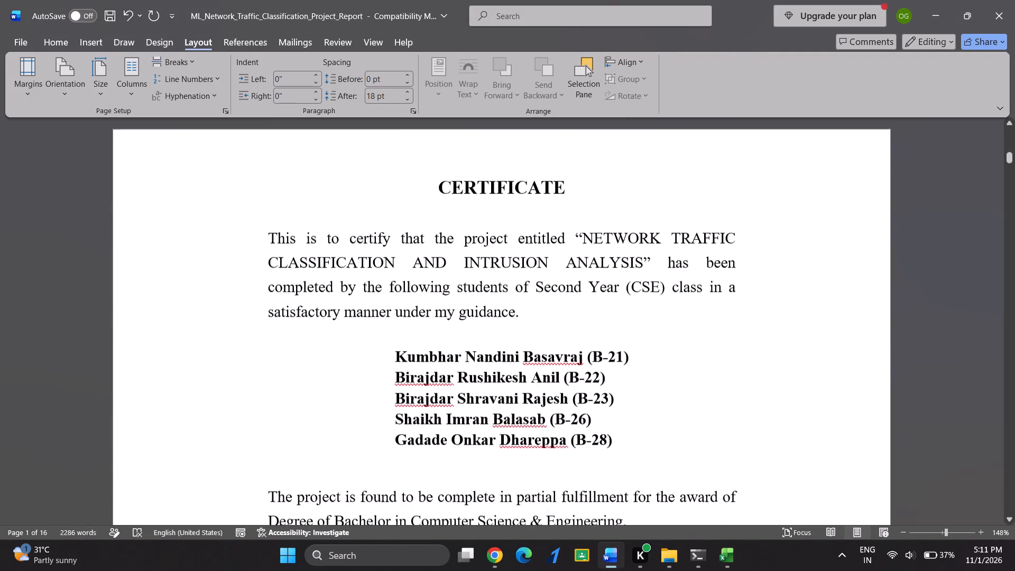
scroll(552, 415, down, 5)
scroll(552, 415, up, 4)
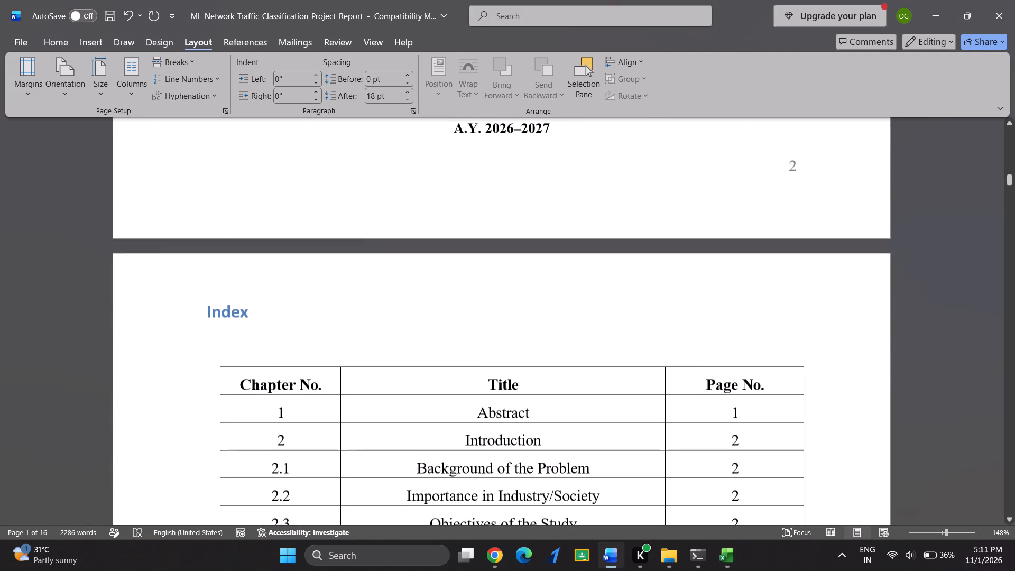
scroll(549, 423, up, 1)
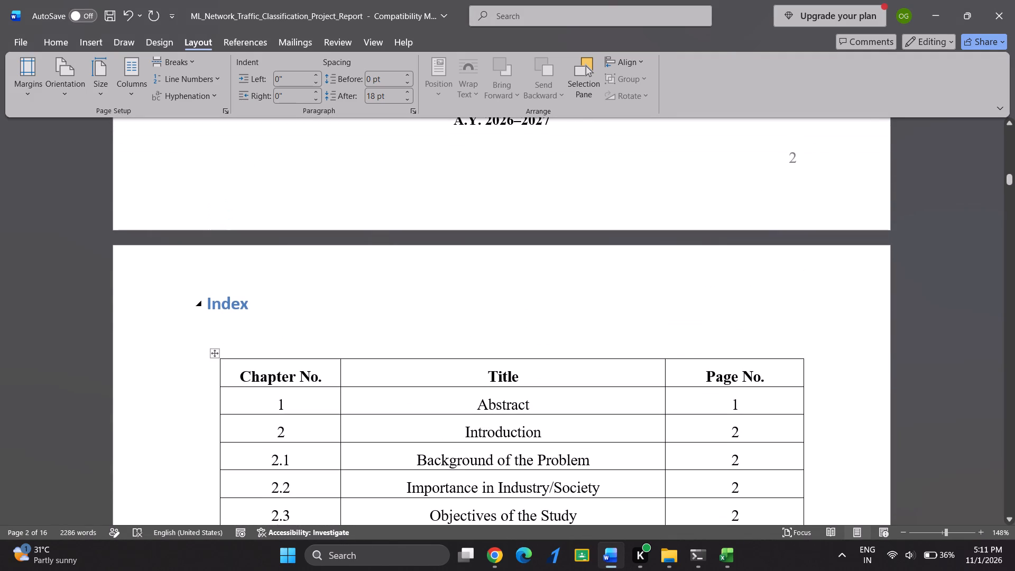
click(245, 323)
key(ctrl+e)
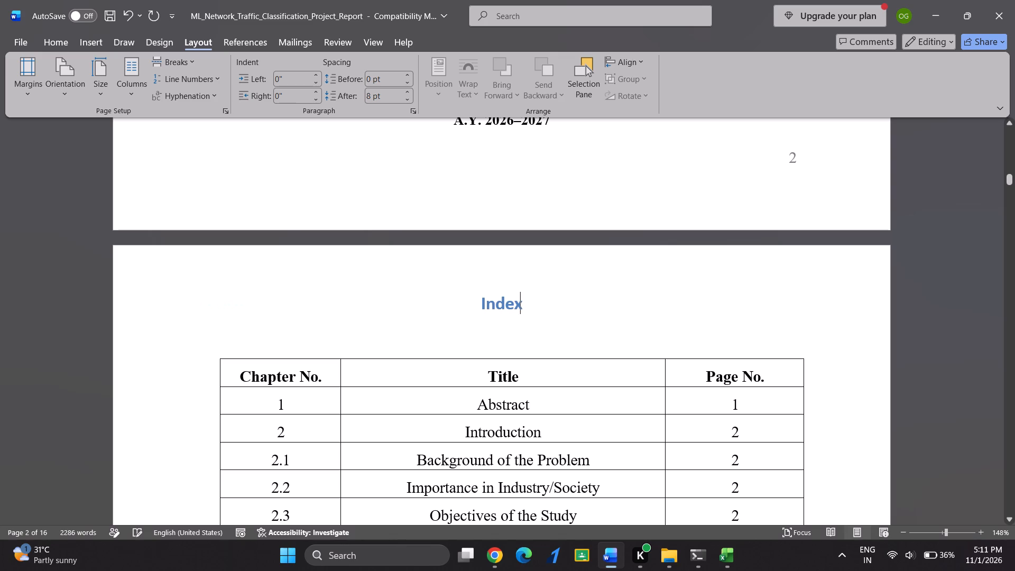
Examine the end of the Index page and the Abstract page, checking the footer page numbers and where each page ends.
scroll(296, 374, down, 8)
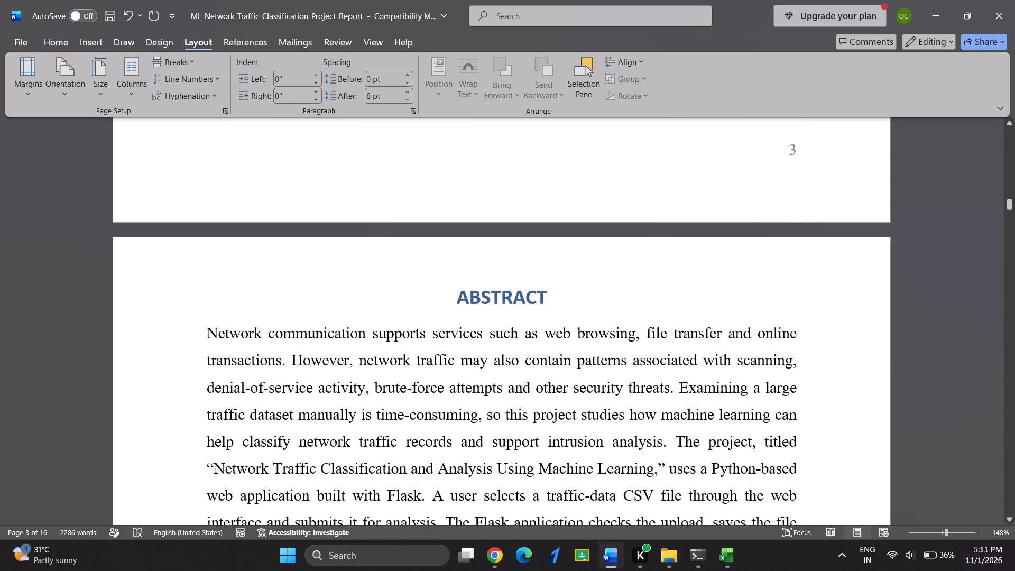
scroll(296, 374, up, 1)
click(393, 320)
scroll(393, 320, up, 1)
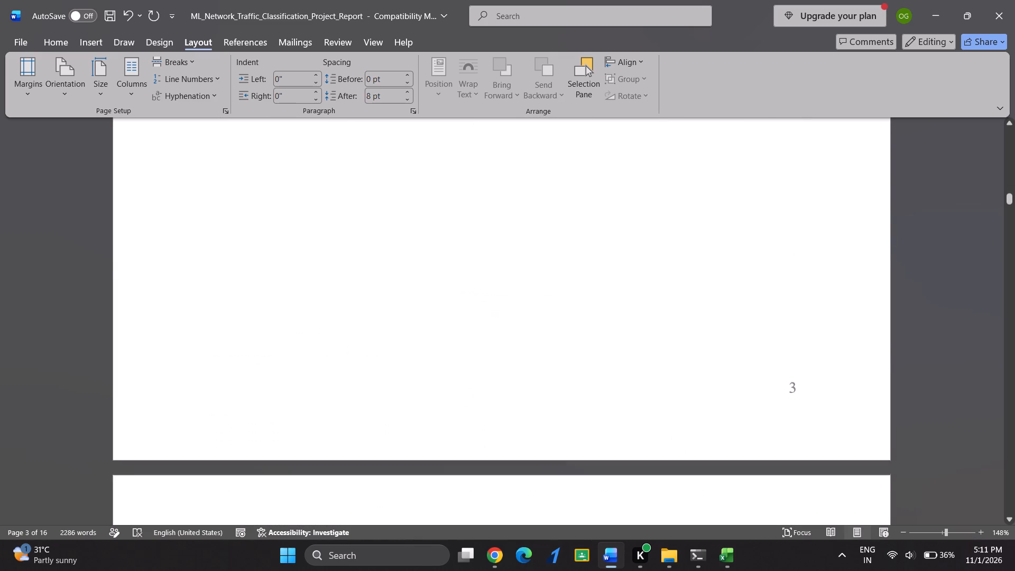
scroll(393, 320, up, 3)
scroll(393, 320, left, 1)
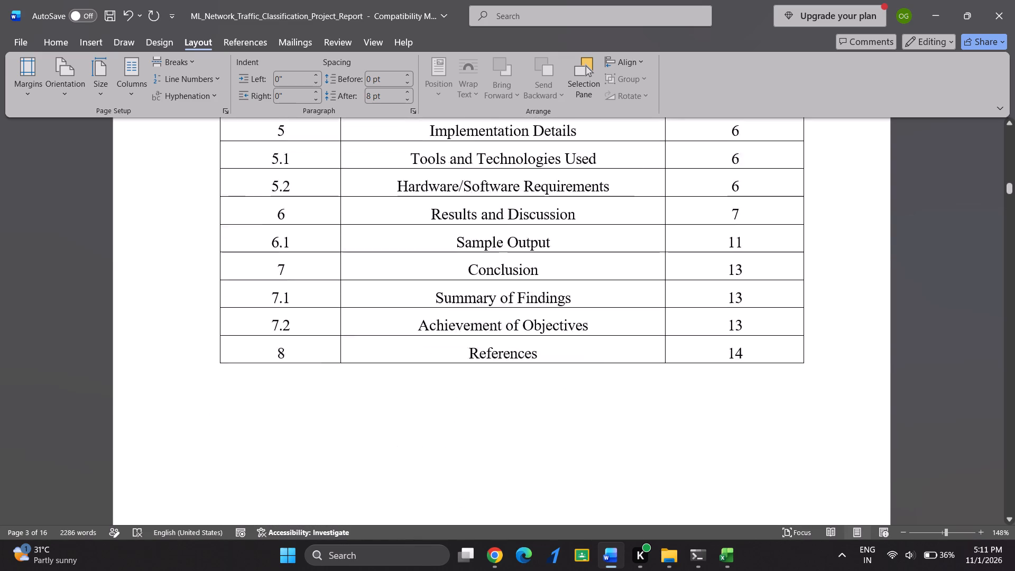
scroll(393, 320, left, 1)
scroll(393, 320, down, 1)
scroll(500, 397, down, 1)
click(436, 307)
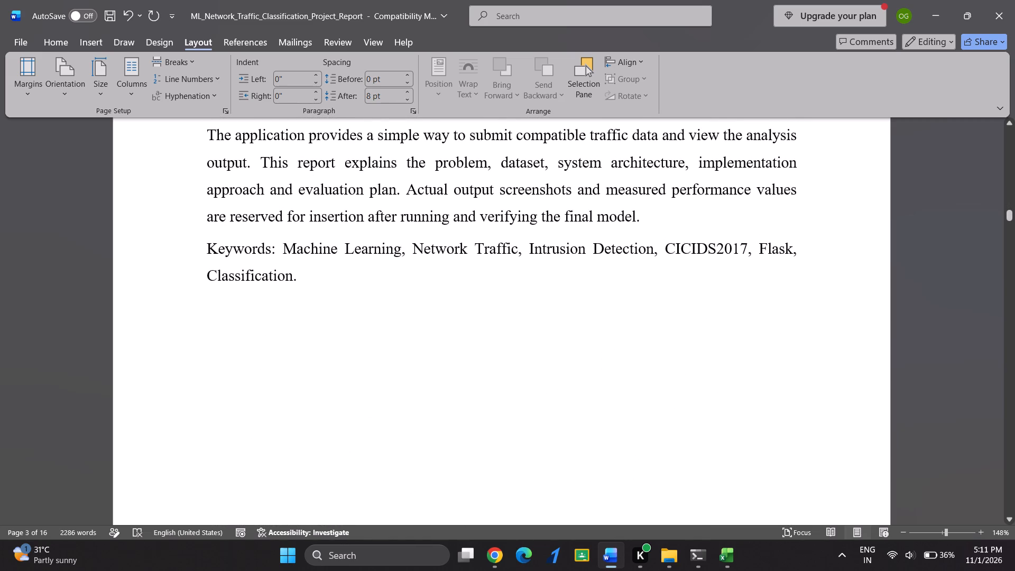
scroll(436, 307, down, 2)
scroll(346, 198, up, 1)
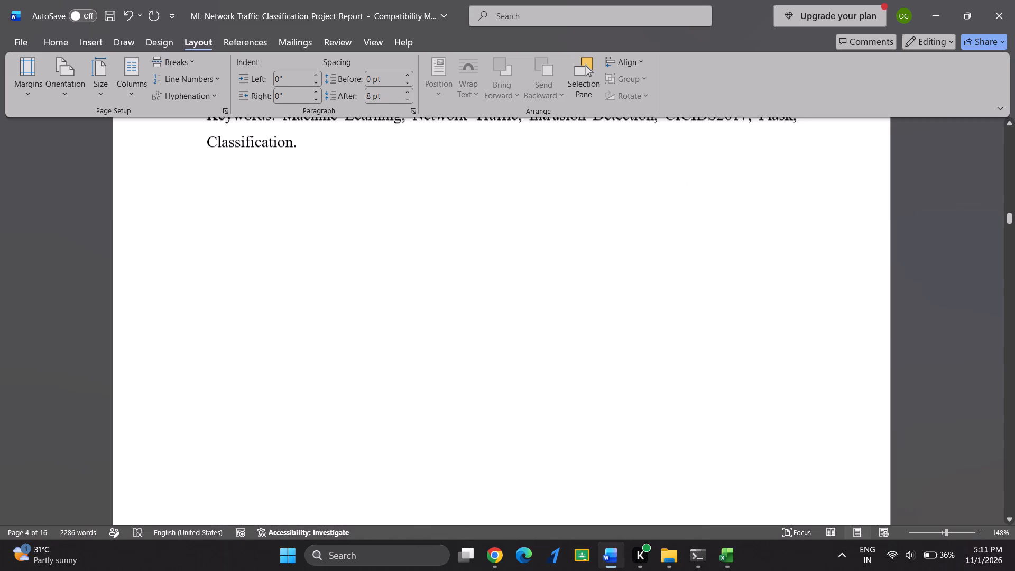
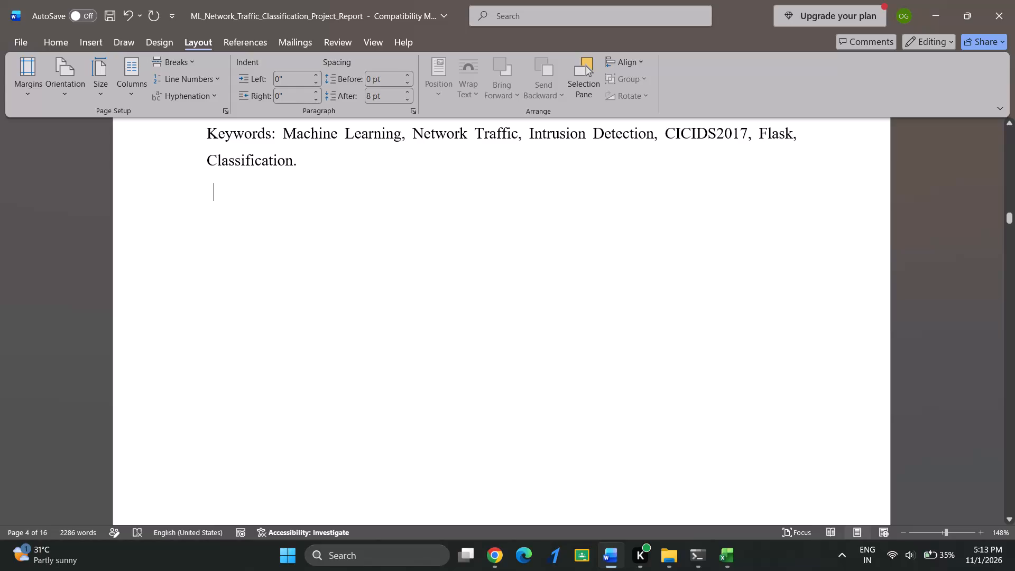
Raise the screen brightness in the Windows quick settings and return to the report.
click(907, 559)
drag(869, 445, 900, 447)
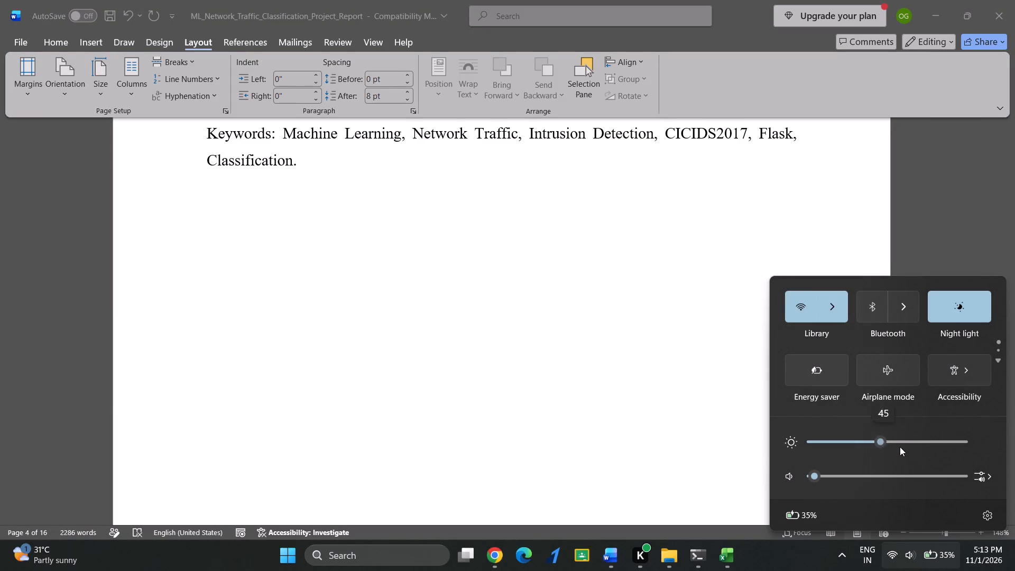
drag(900, 447, 901, 447)
click(643, 300)
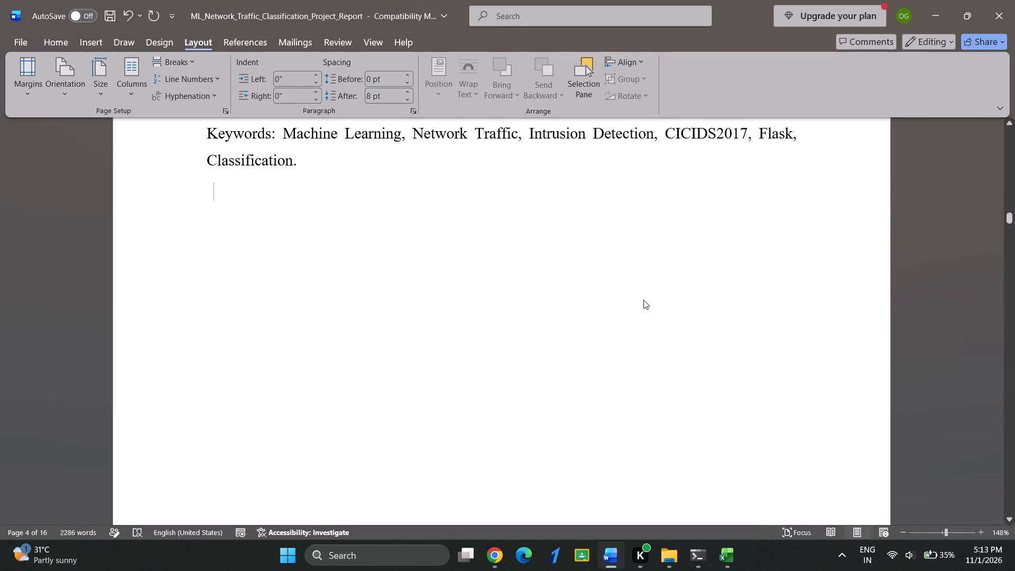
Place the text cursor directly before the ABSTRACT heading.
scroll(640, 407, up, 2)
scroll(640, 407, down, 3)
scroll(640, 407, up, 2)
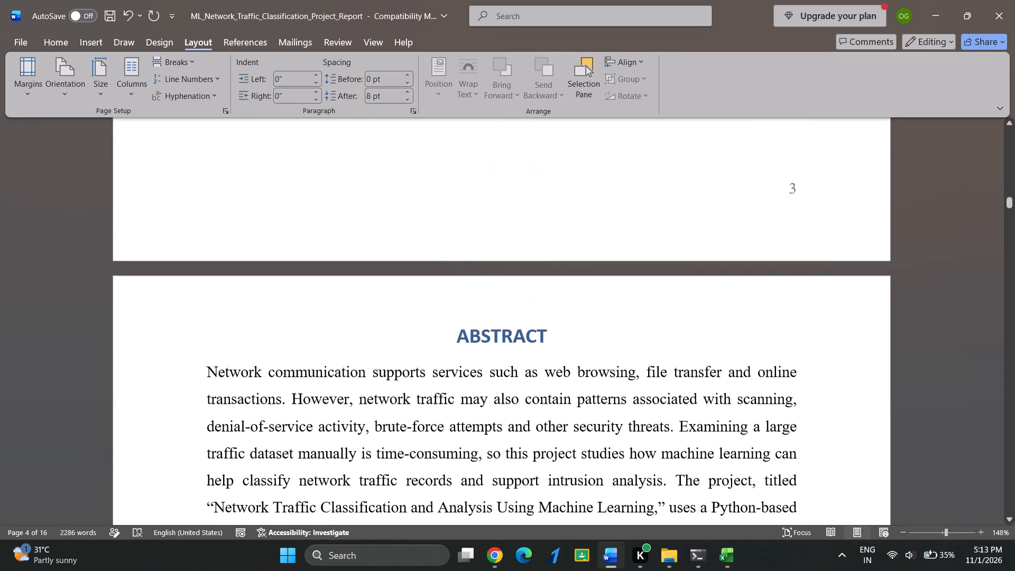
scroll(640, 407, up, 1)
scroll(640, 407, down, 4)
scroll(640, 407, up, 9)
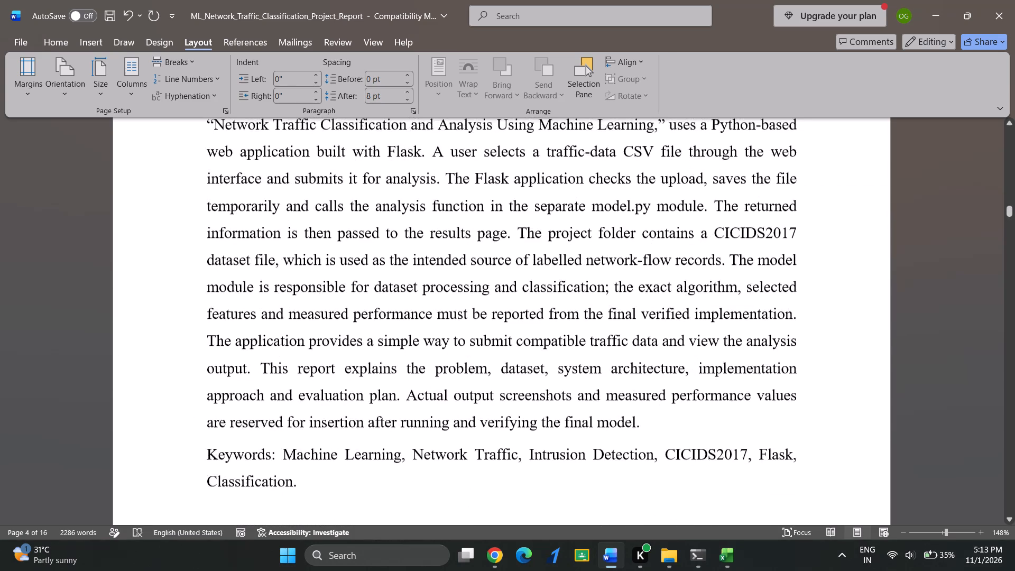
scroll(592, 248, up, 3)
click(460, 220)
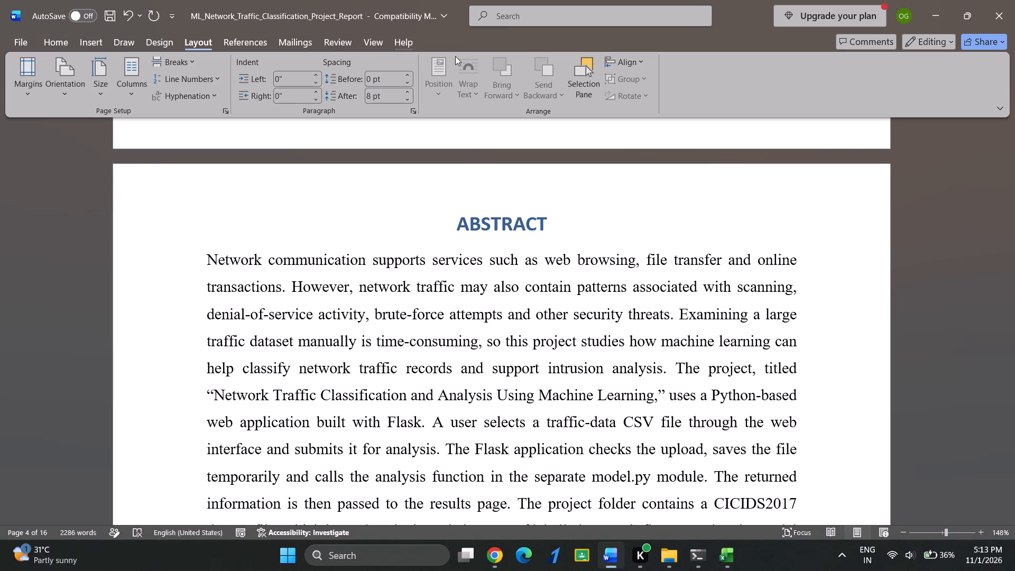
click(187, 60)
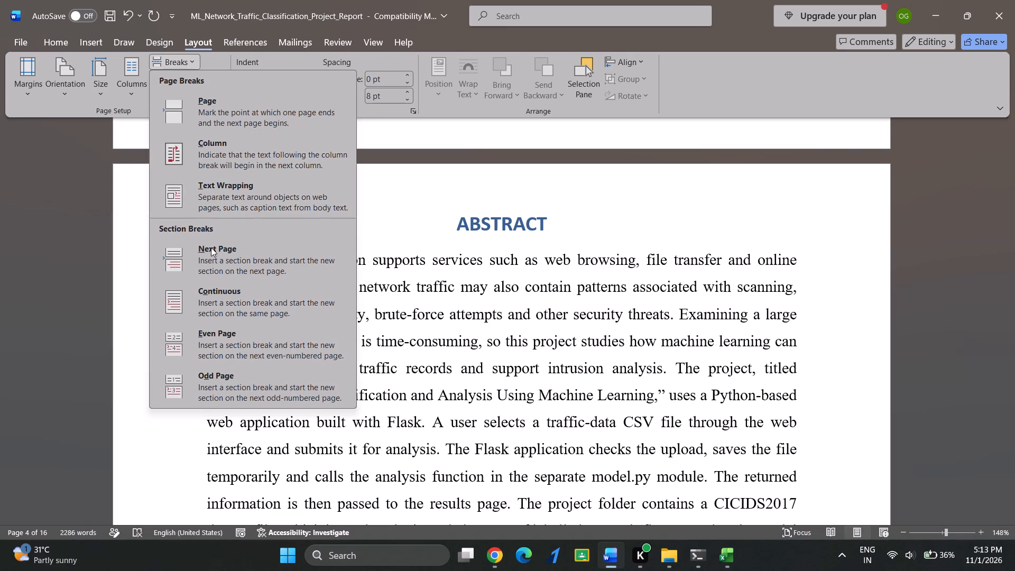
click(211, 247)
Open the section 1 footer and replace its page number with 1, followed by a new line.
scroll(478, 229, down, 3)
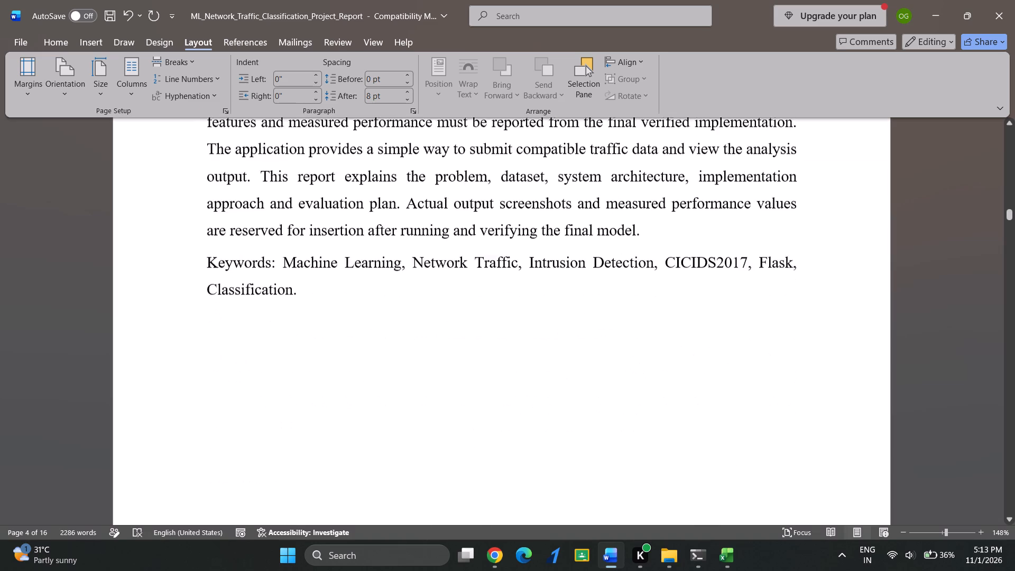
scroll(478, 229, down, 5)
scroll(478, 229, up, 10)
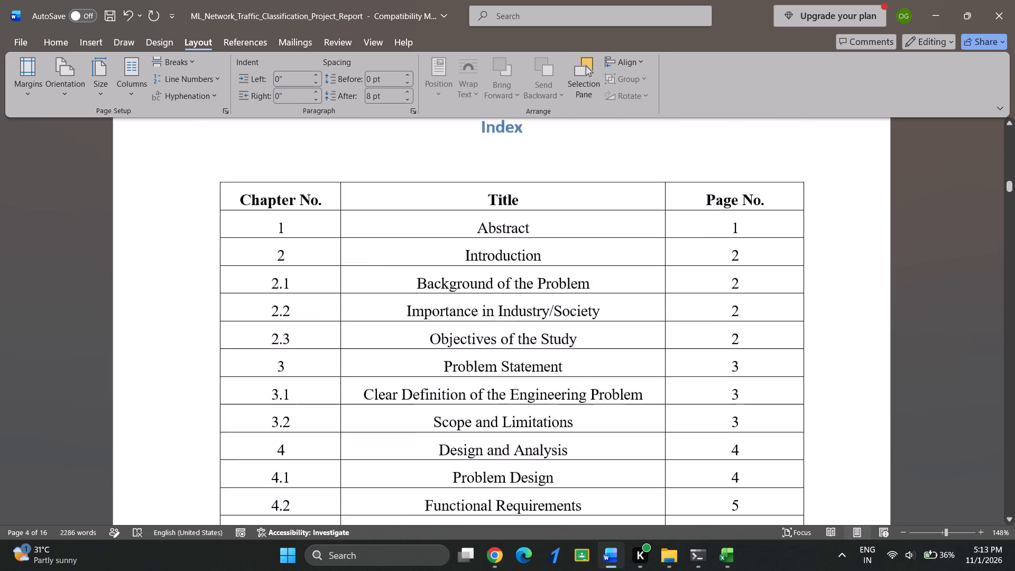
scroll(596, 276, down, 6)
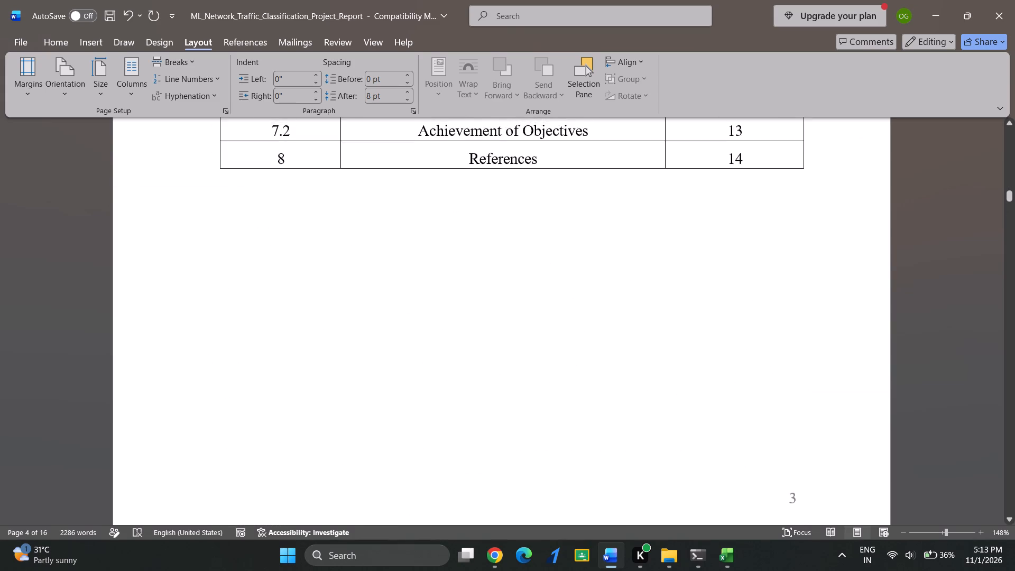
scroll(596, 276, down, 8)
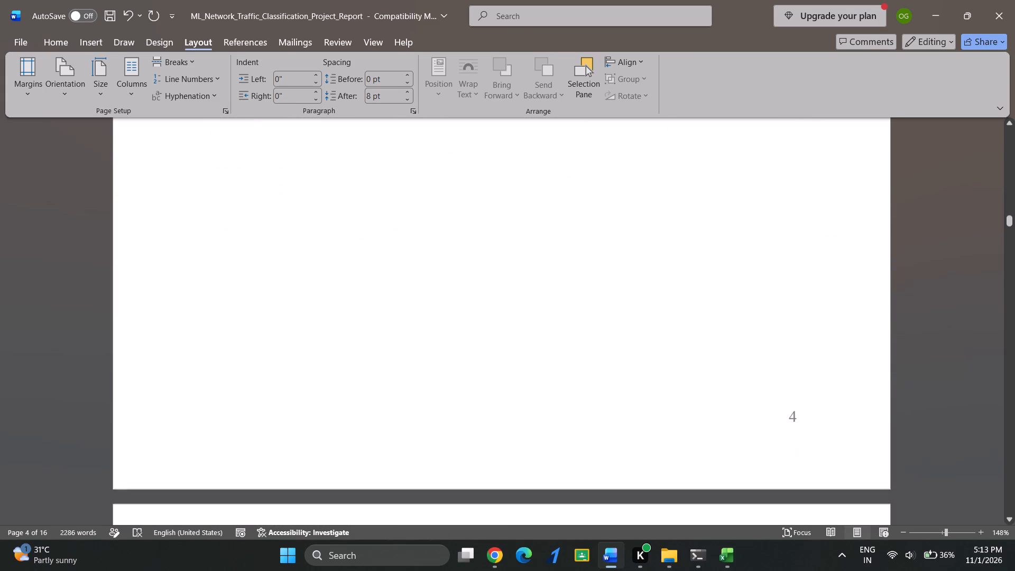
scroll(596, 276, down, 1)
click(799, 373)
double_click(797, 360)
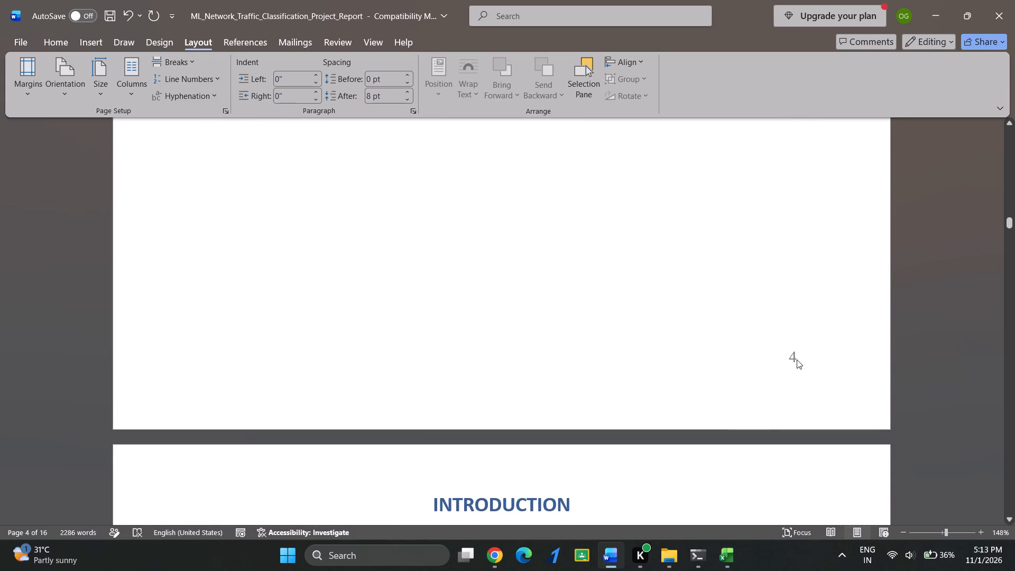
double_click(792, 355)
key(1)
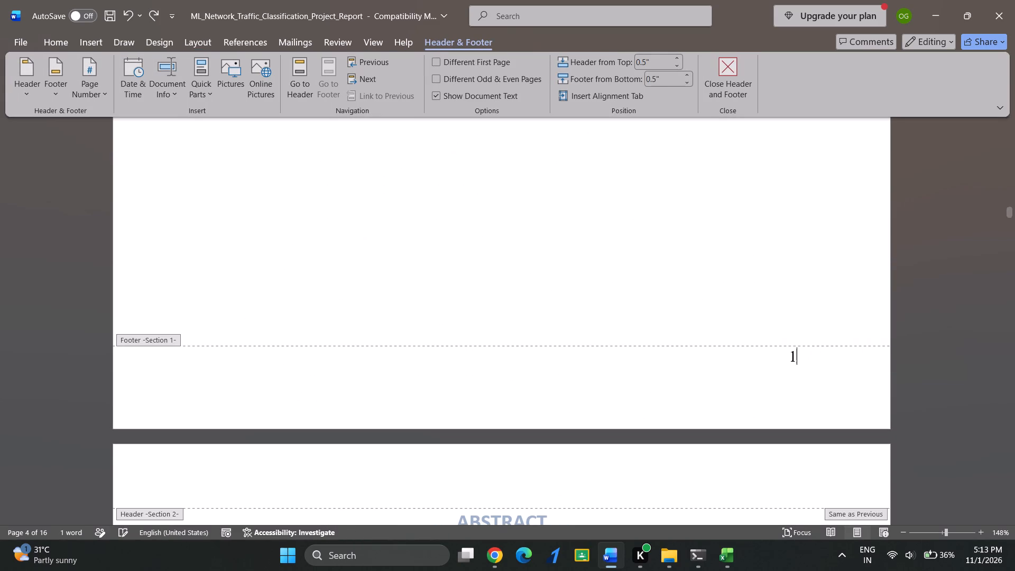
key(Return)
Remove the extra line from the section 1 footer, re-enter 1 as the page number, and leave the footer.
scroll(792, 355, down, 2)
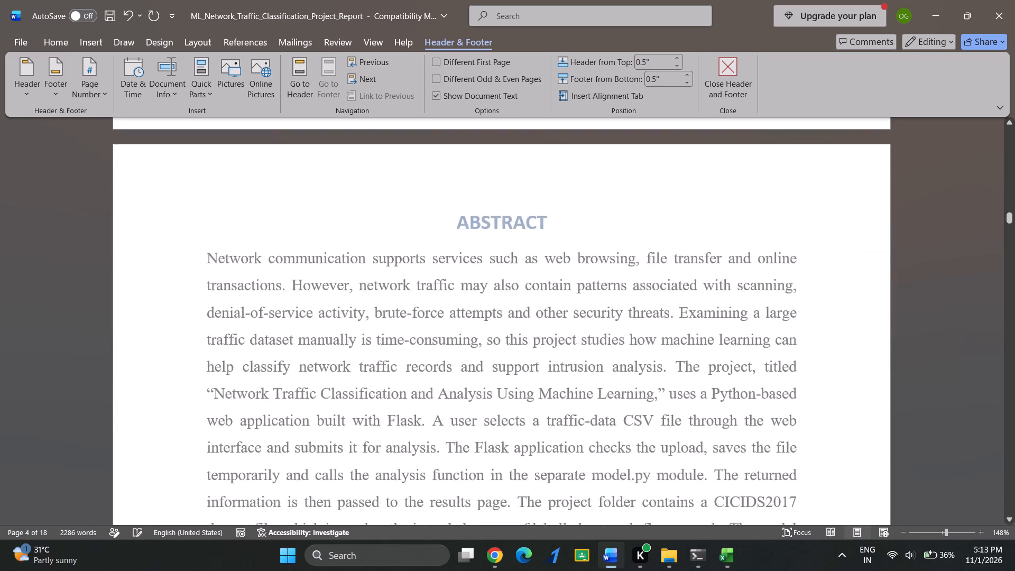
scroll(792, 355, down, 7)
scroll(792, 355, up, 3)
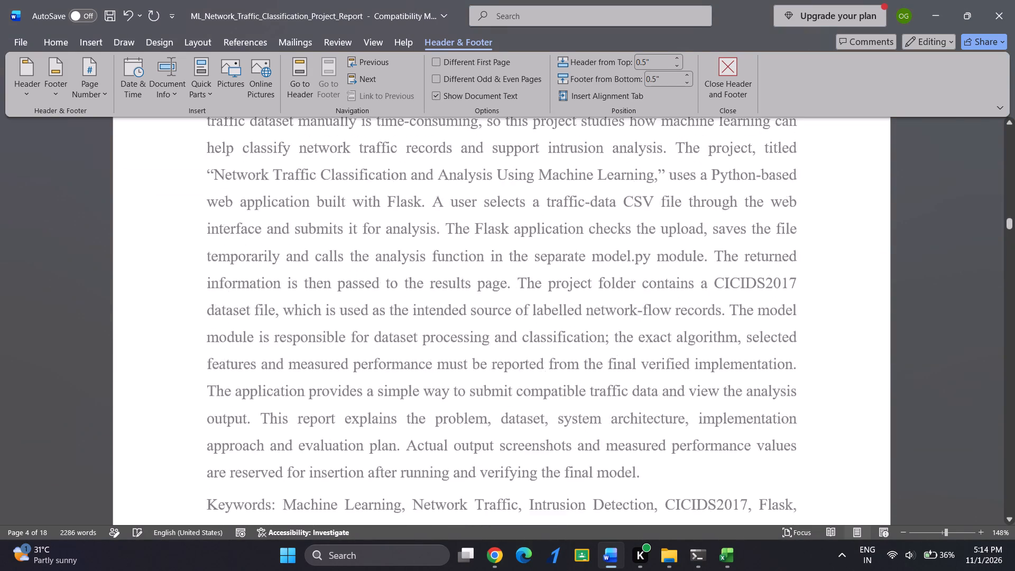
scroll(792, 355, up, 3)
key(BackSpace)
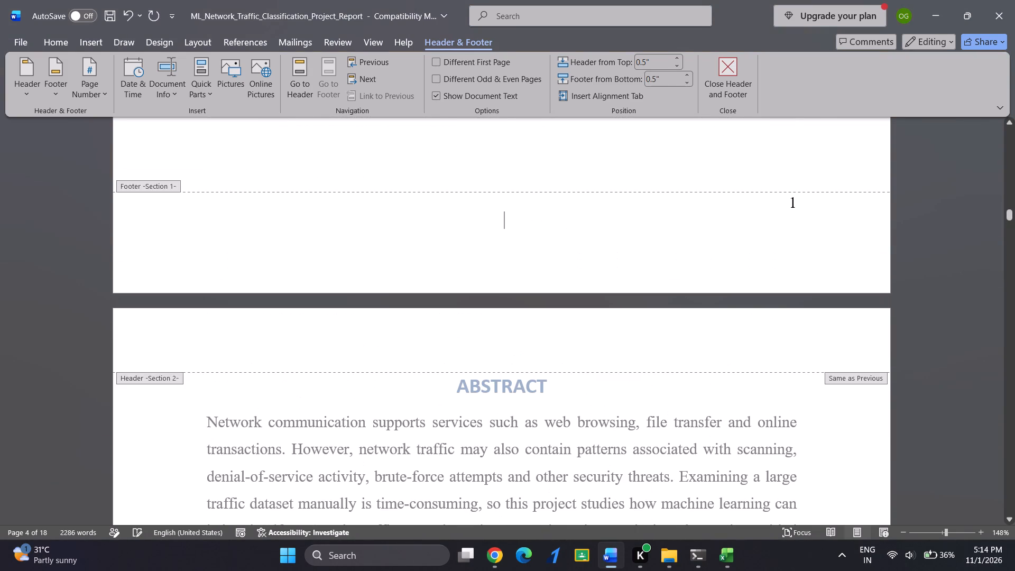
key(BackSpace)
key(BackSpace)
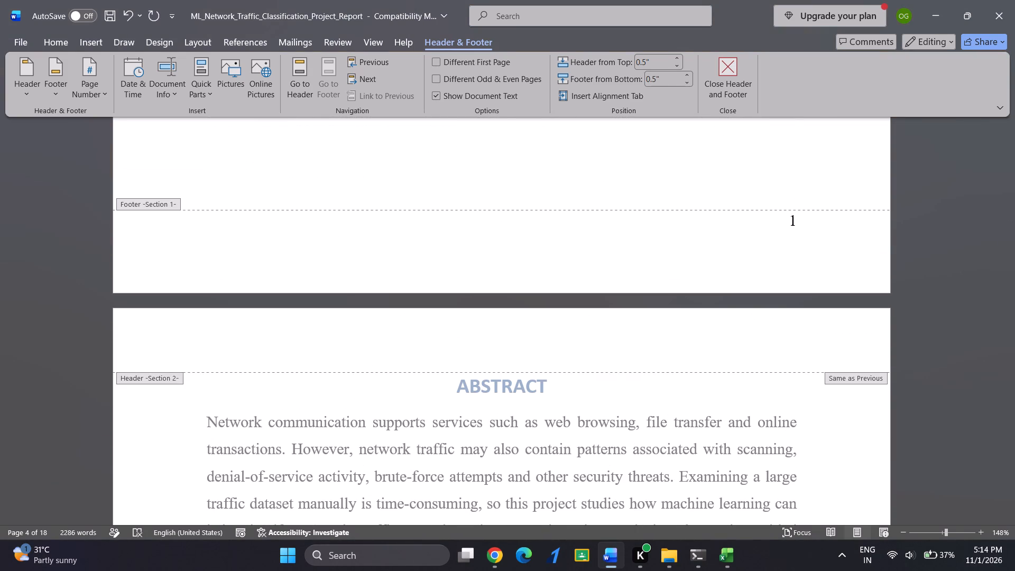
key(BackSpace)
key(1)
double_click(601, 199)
Examine the footer page numbers on the chapter pages after the Abstract.
scroll(622, 292, down, 4)
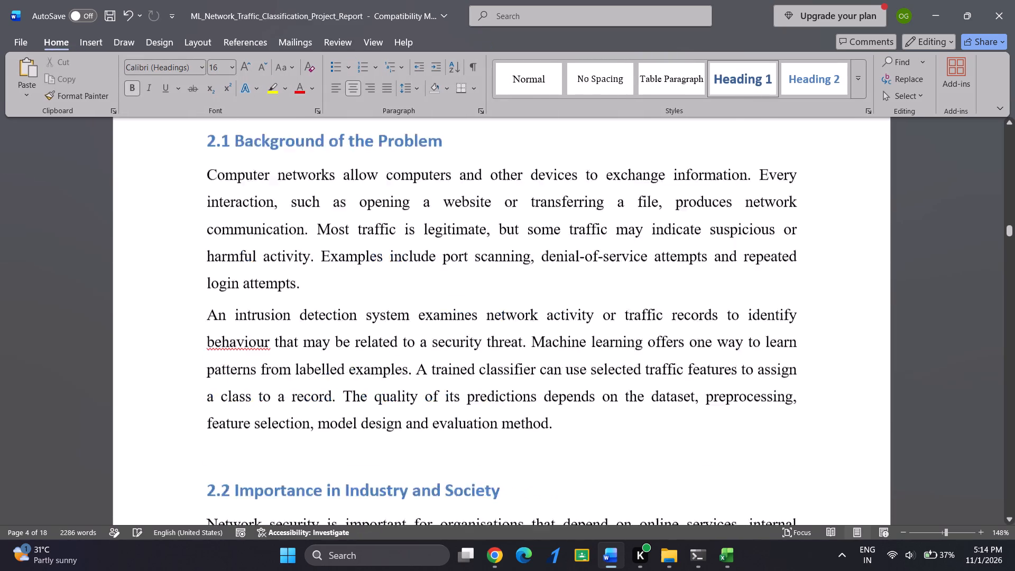
scroll(622, 292, down, 6)
scroll(622, 292, up, 2)
scroll(622, 292, down, 4)
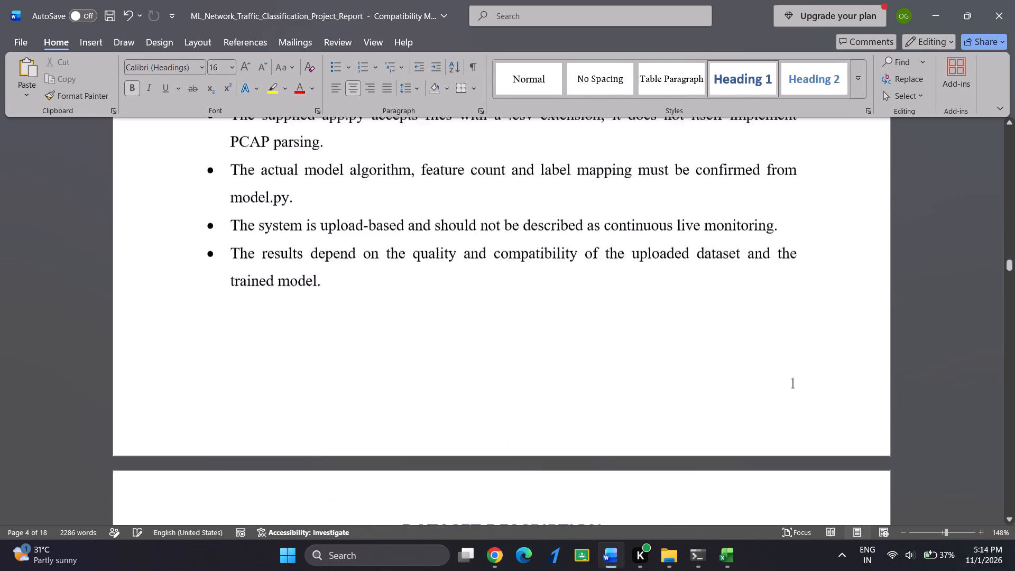
scroll(622, 292, down, 11)
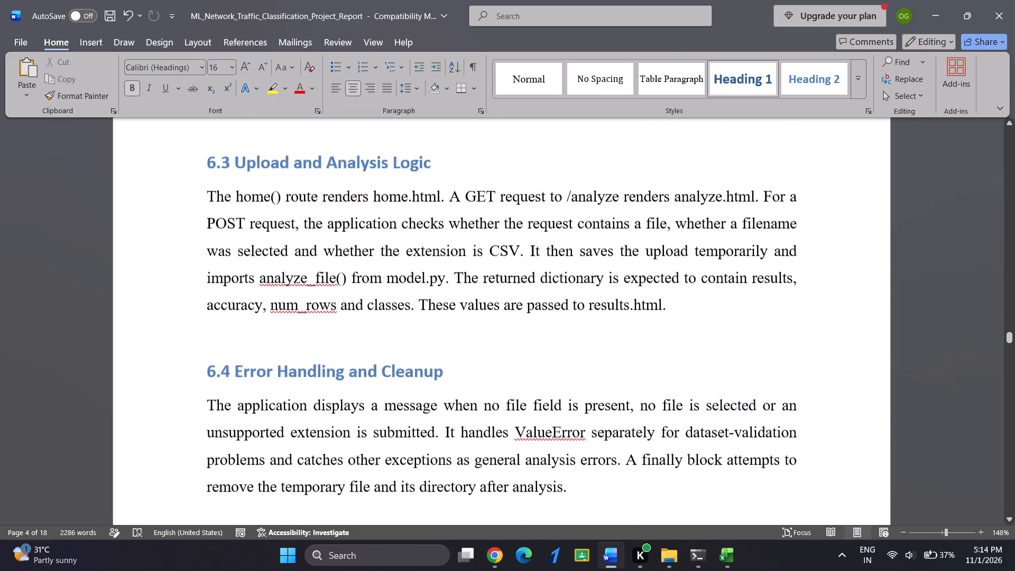
scroll(622, 292, down, 11)
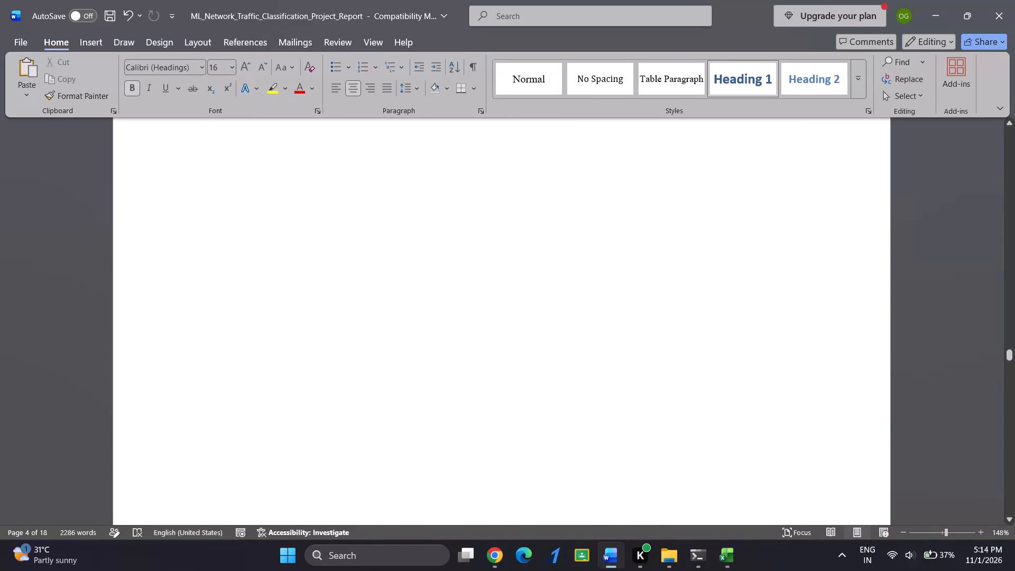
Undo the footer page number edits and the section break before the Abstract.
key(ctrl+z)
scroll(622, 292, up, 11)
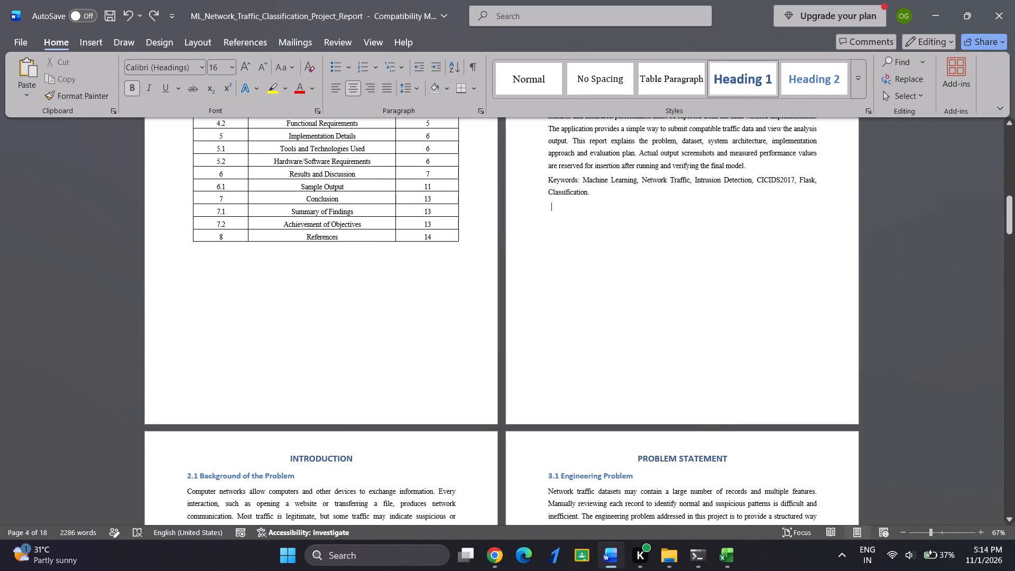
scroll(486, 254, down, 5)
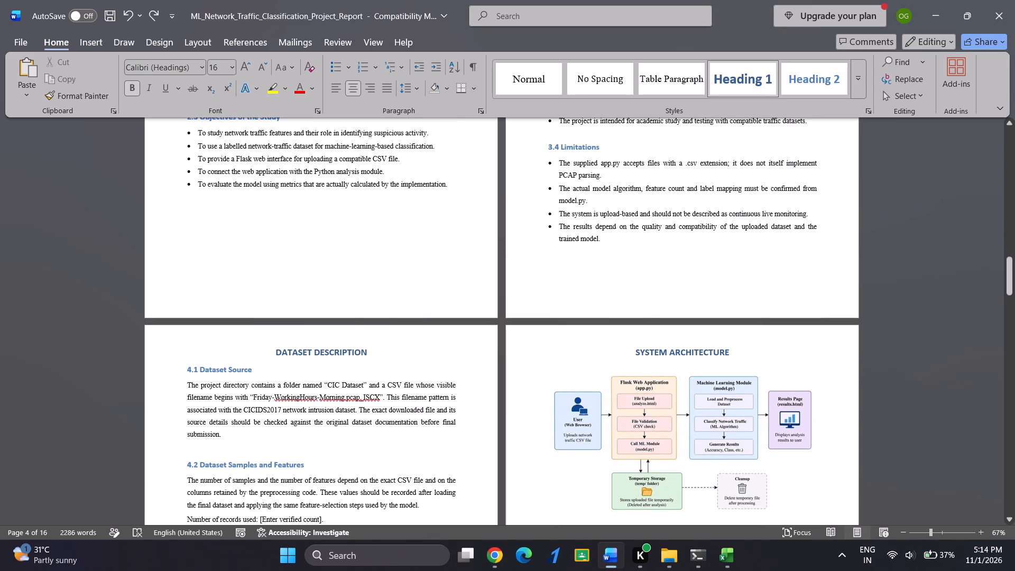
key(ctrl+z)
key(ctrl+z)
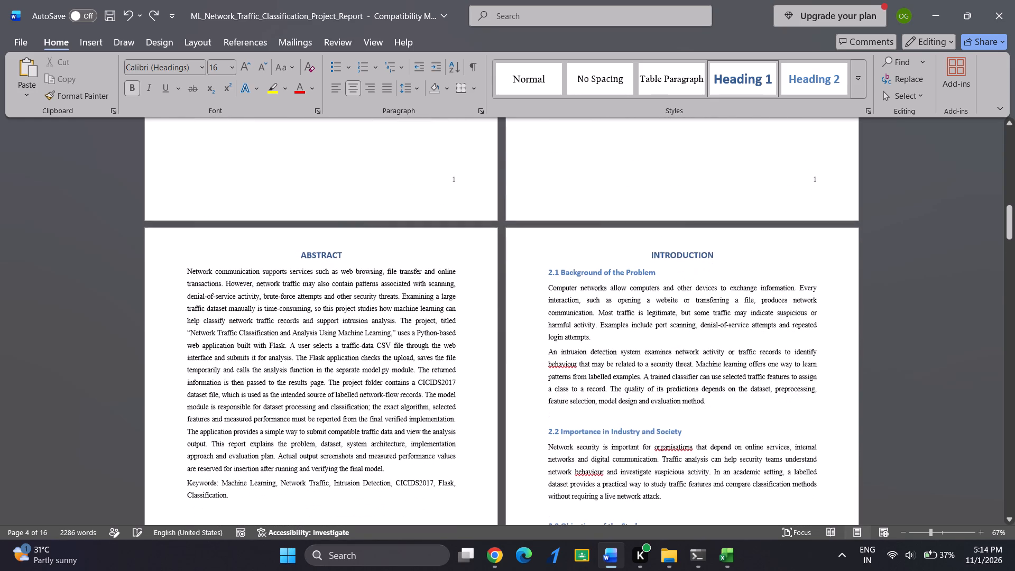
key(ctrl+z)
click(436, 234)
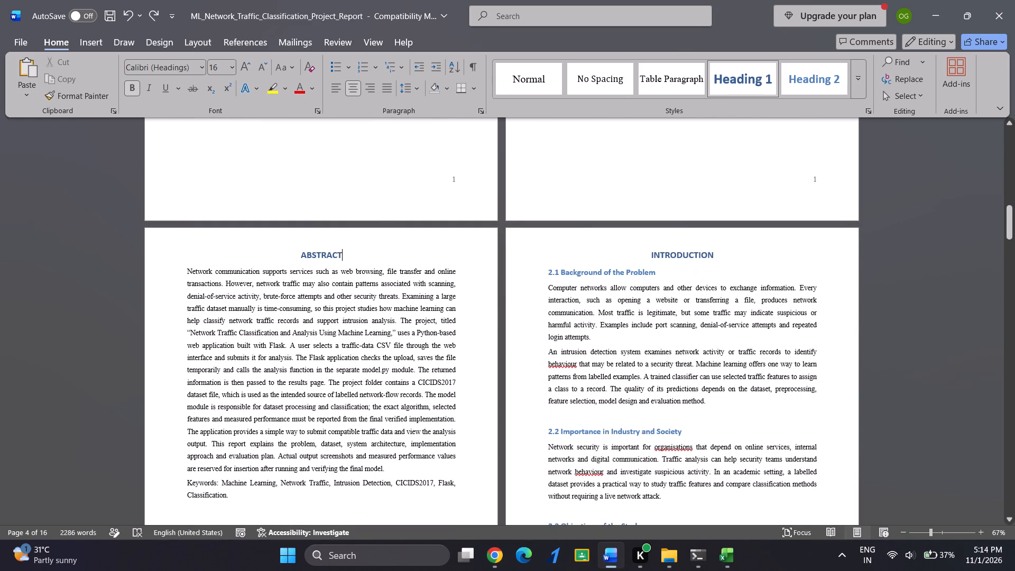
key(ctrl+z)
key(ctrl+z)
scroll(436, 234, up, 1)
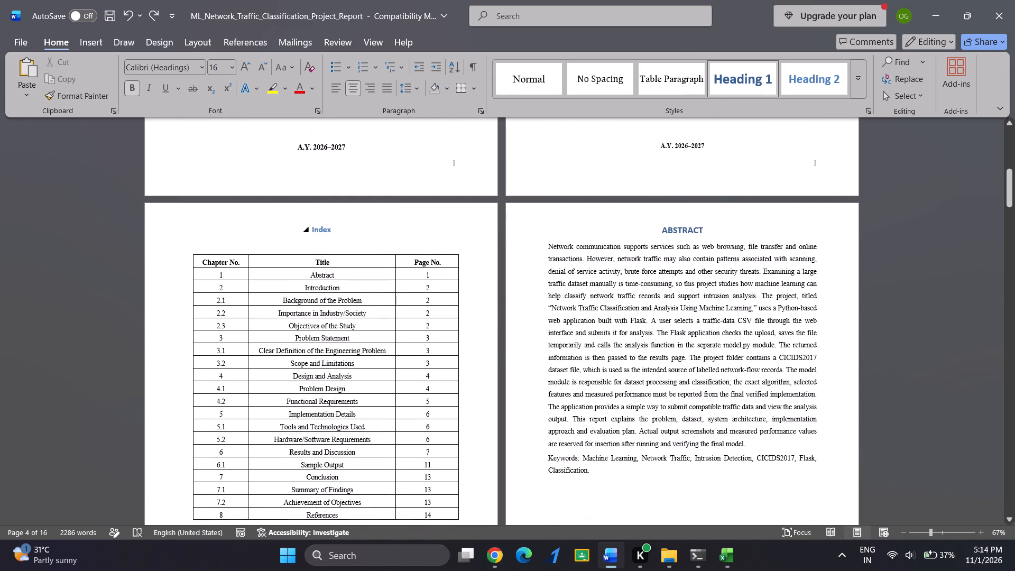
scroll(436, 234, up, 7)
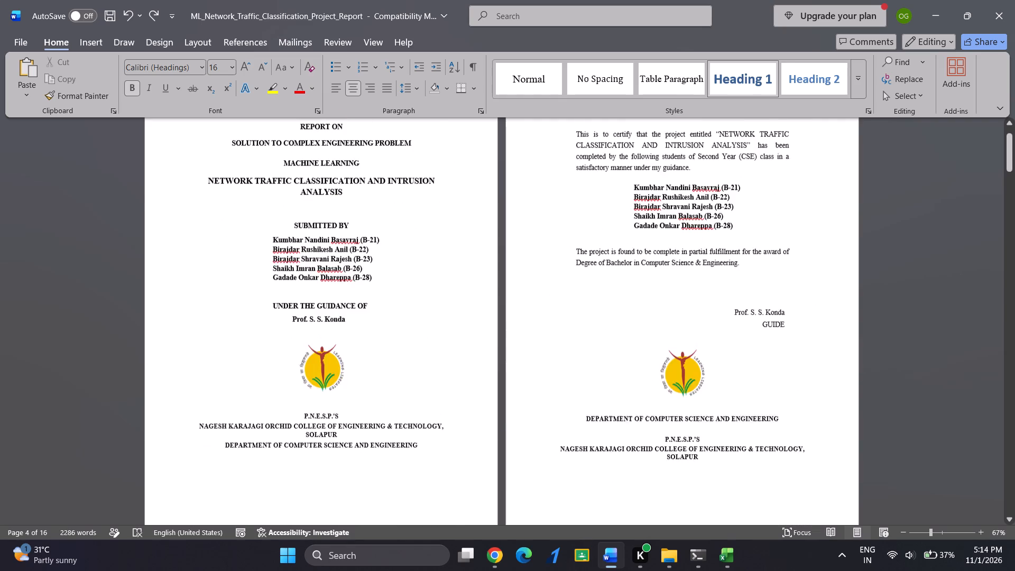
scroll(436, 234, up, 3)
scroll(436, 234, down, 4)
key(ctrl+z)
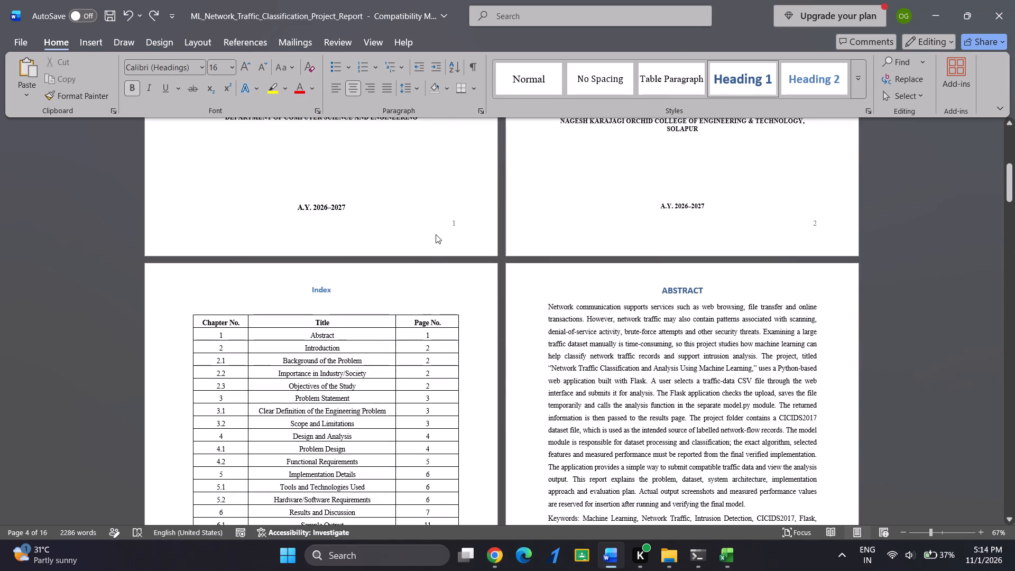
Examine the page numbers from the title page through the Index, Abstract and first chapter pages.
scroll(550, 287, down, 2)
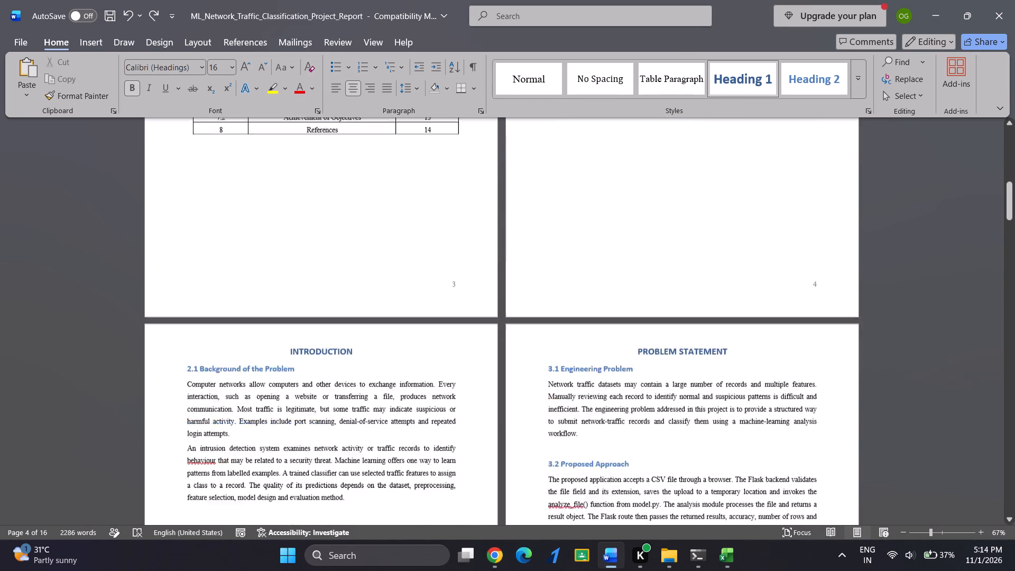
scroll(550, 287, down, 1)
scroll(550, 287, up, 1)
scroll(550, 287, down, 2)
scroll(631, 316, down, 1)
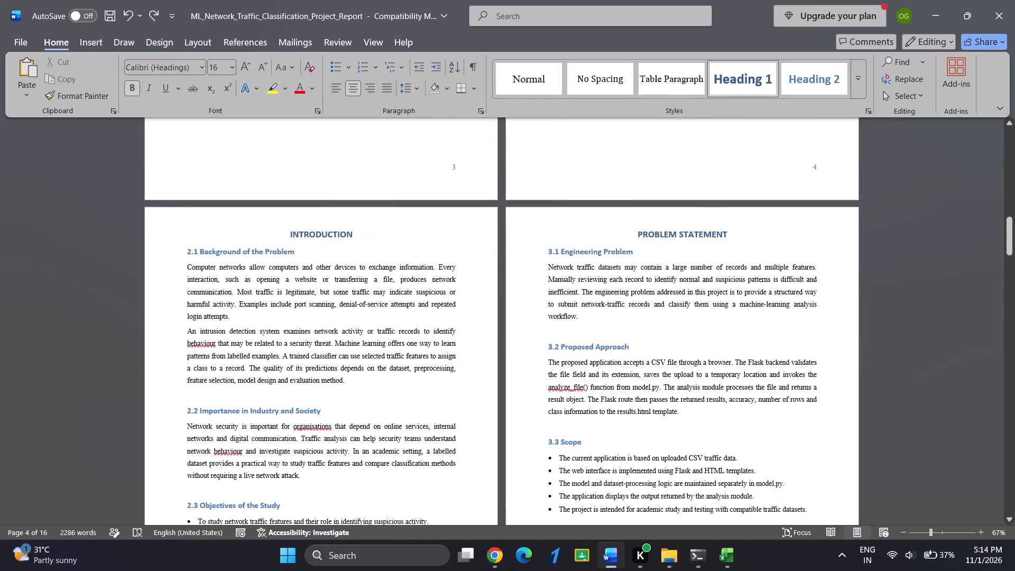
scroll(631, 316, down, 4)
scroll(631, 316, up, 20)
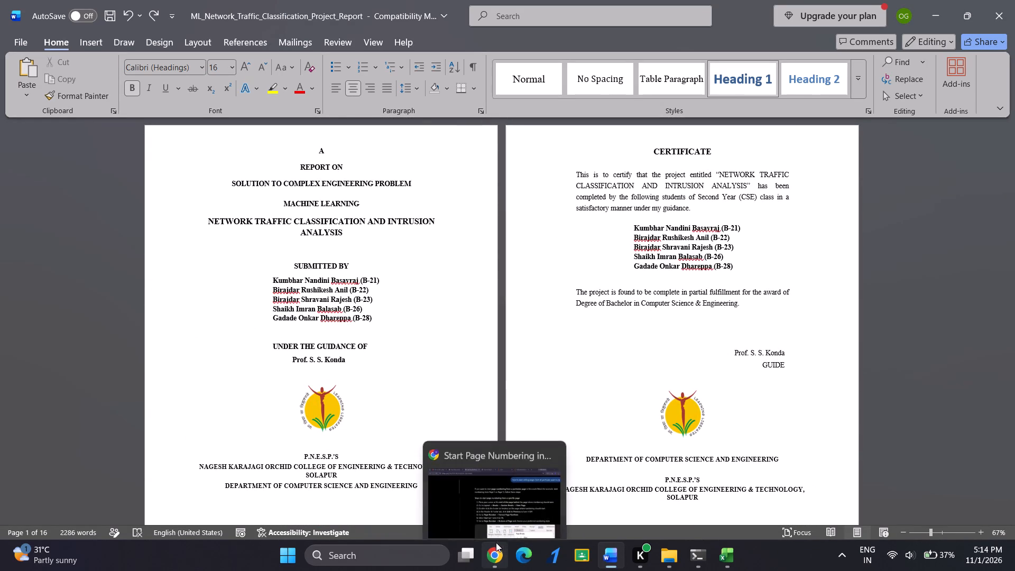
scroll(410, 353, down, 5)
scroll(410, 353, up, 2)
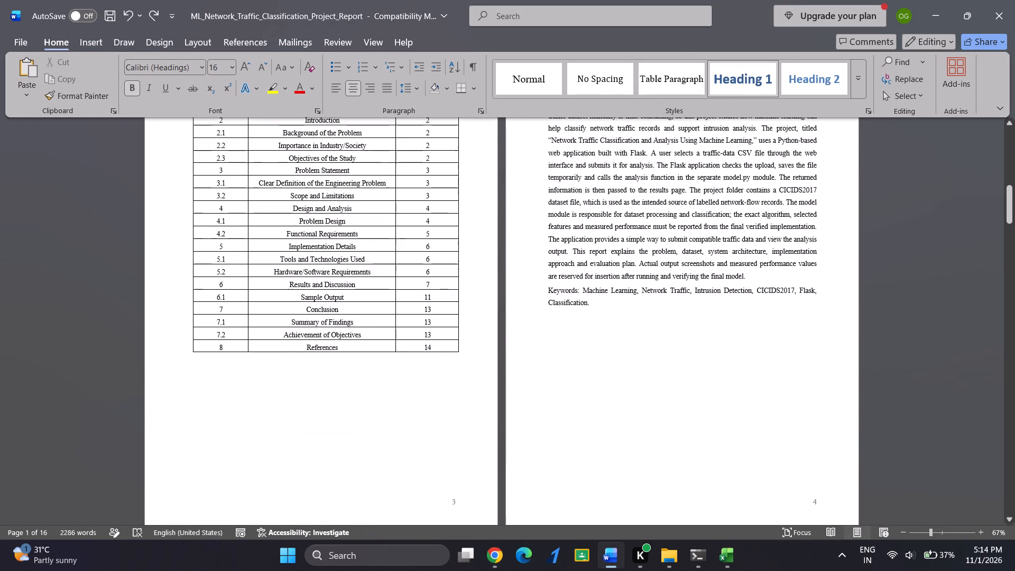
scroll(410, 353, up, 1)
scroll(574, 362, down, 1)
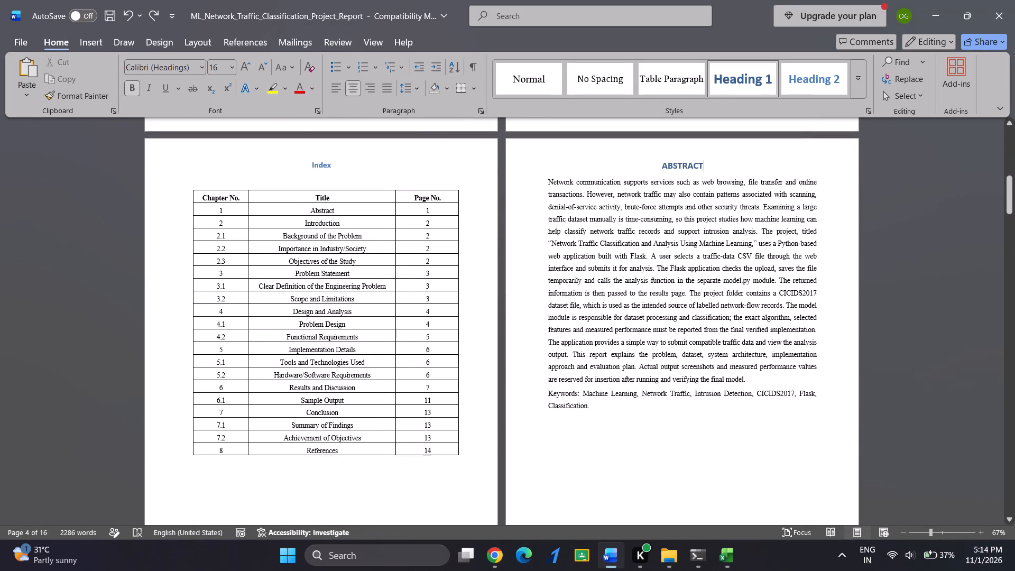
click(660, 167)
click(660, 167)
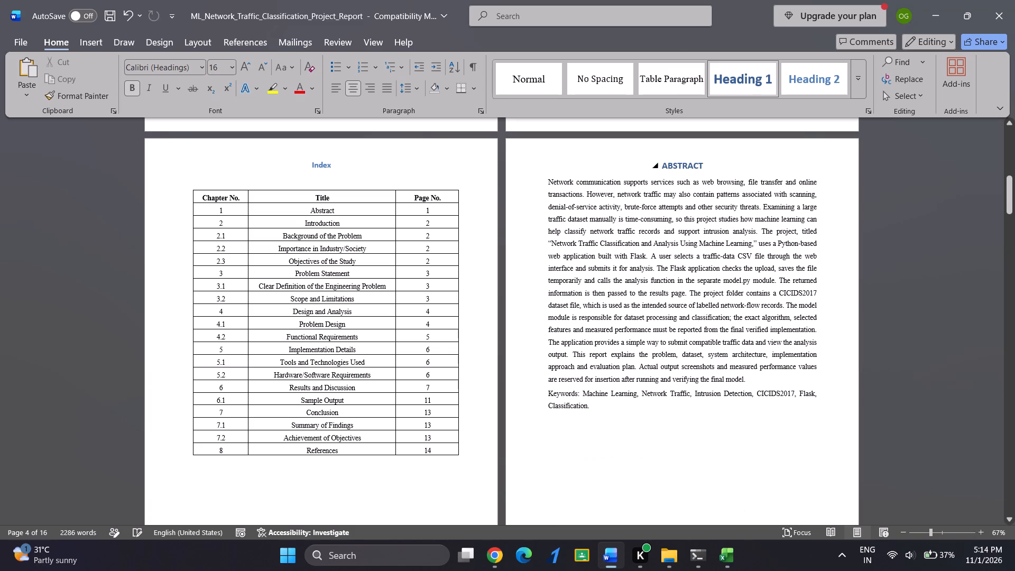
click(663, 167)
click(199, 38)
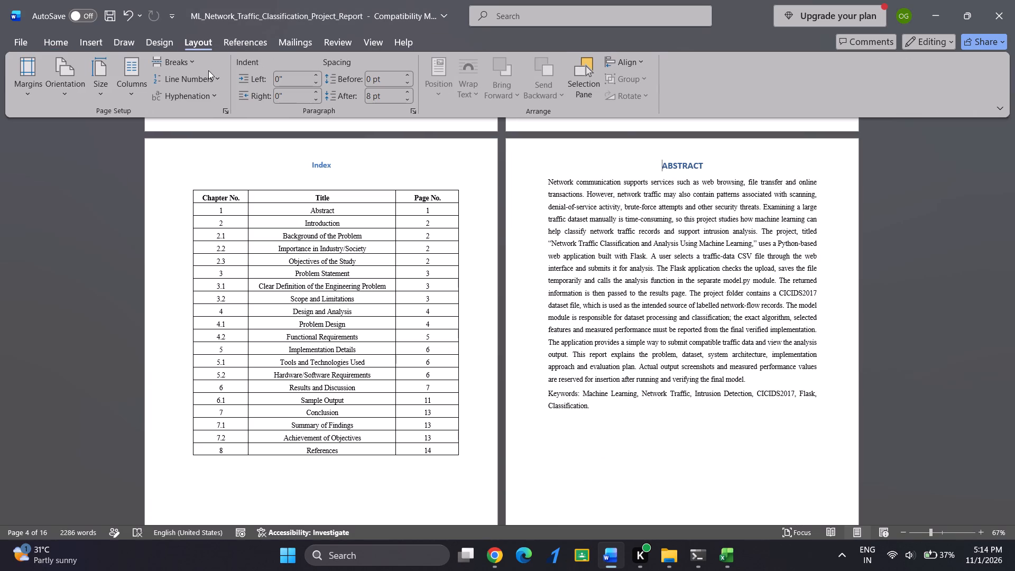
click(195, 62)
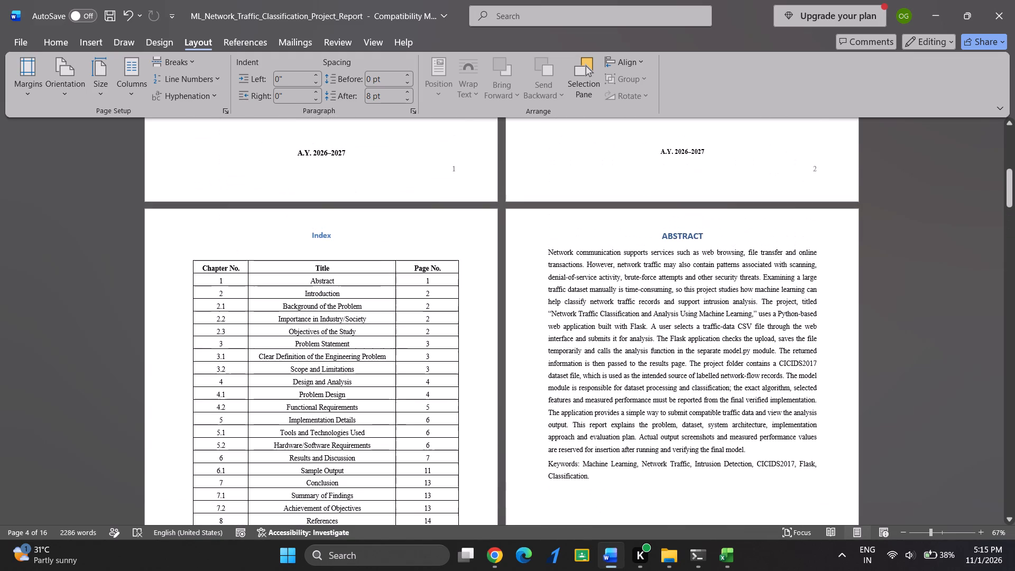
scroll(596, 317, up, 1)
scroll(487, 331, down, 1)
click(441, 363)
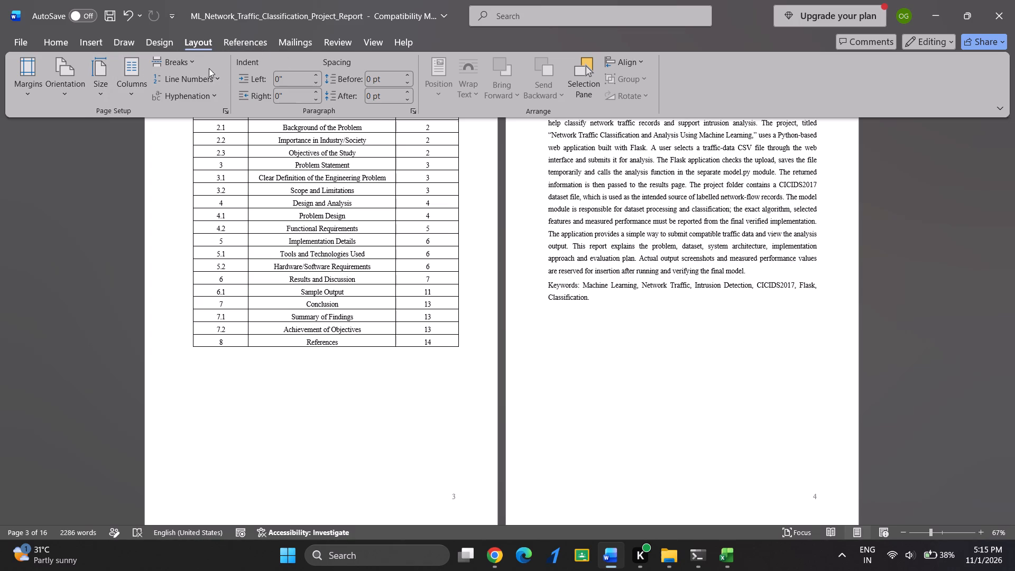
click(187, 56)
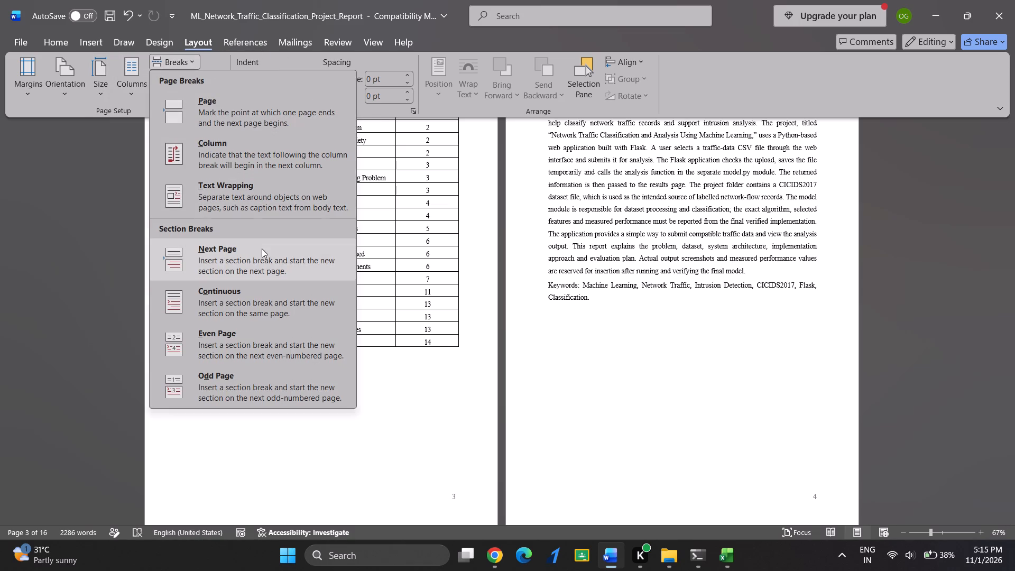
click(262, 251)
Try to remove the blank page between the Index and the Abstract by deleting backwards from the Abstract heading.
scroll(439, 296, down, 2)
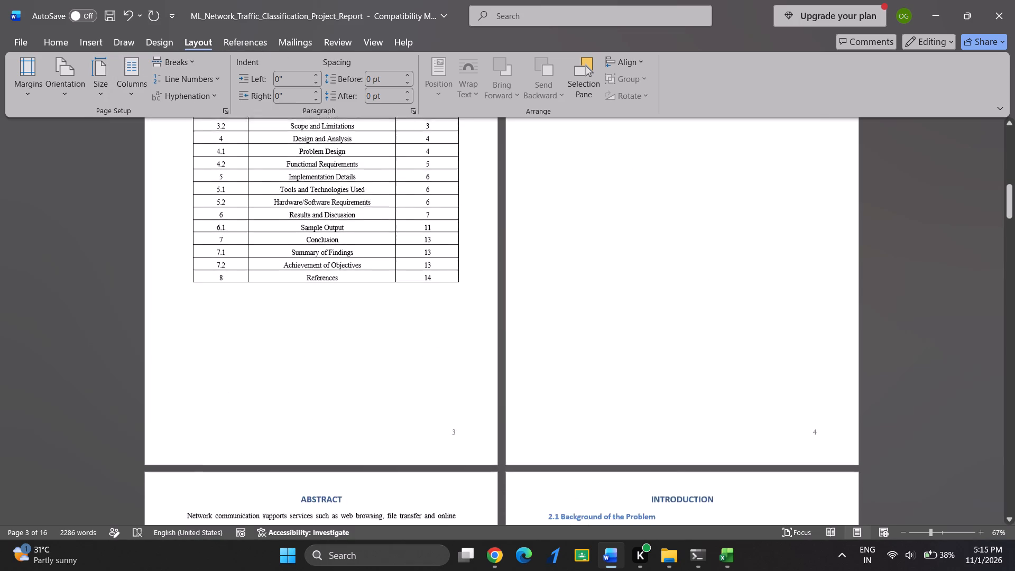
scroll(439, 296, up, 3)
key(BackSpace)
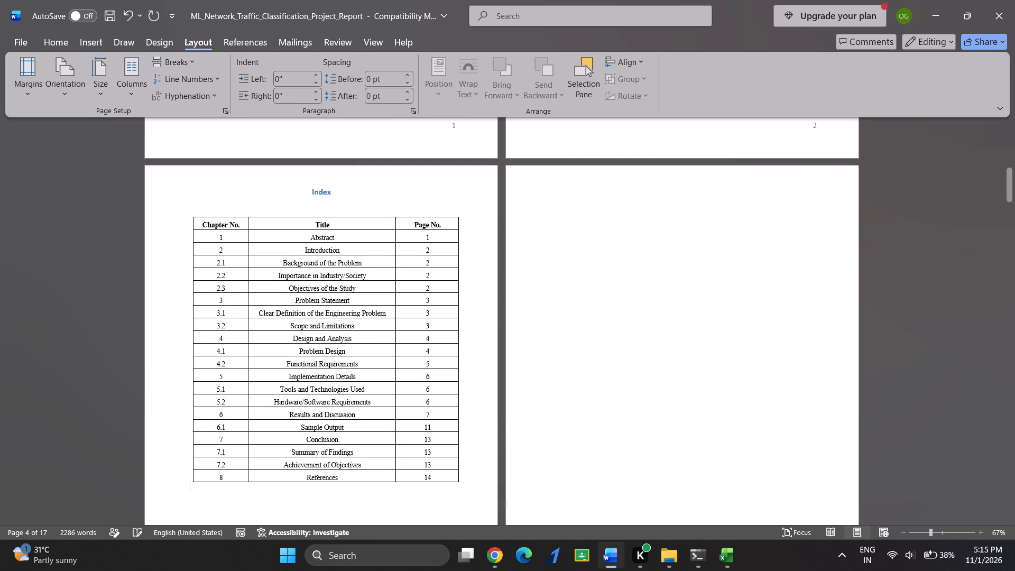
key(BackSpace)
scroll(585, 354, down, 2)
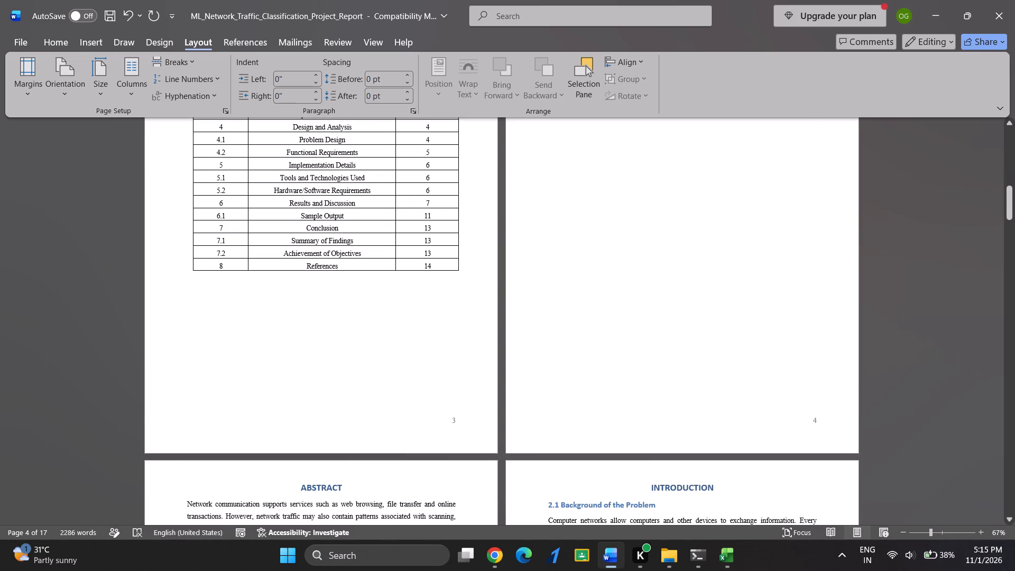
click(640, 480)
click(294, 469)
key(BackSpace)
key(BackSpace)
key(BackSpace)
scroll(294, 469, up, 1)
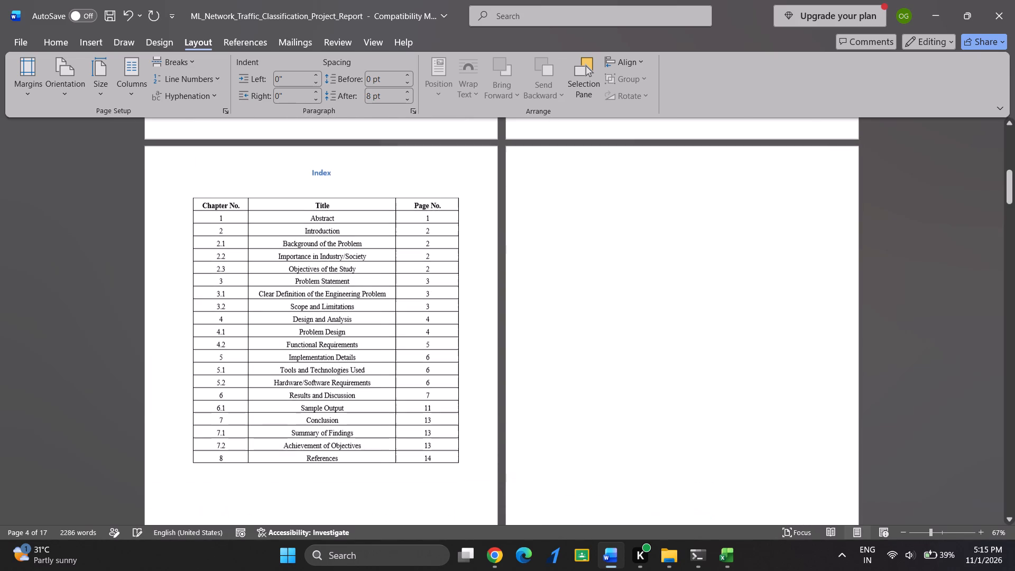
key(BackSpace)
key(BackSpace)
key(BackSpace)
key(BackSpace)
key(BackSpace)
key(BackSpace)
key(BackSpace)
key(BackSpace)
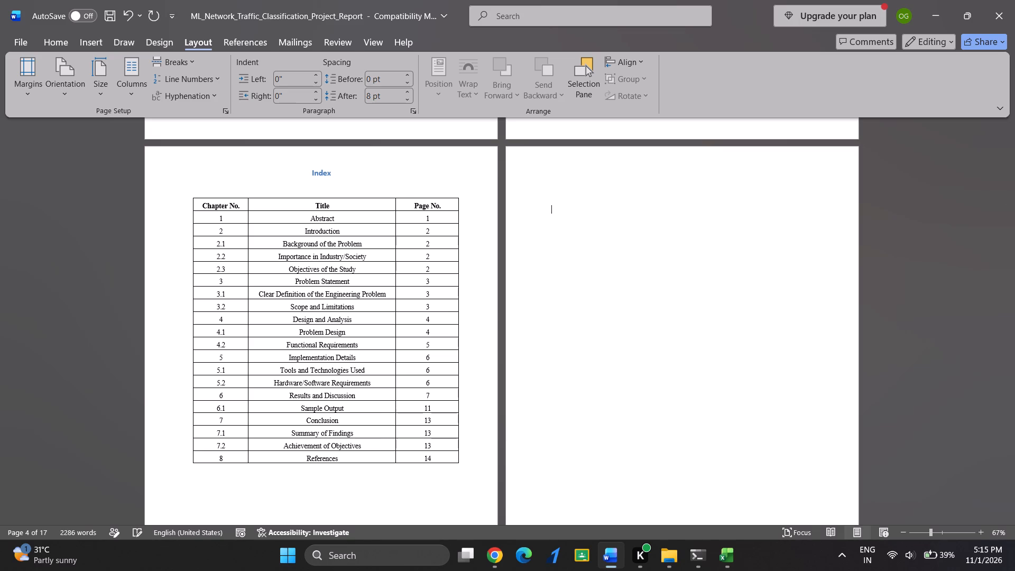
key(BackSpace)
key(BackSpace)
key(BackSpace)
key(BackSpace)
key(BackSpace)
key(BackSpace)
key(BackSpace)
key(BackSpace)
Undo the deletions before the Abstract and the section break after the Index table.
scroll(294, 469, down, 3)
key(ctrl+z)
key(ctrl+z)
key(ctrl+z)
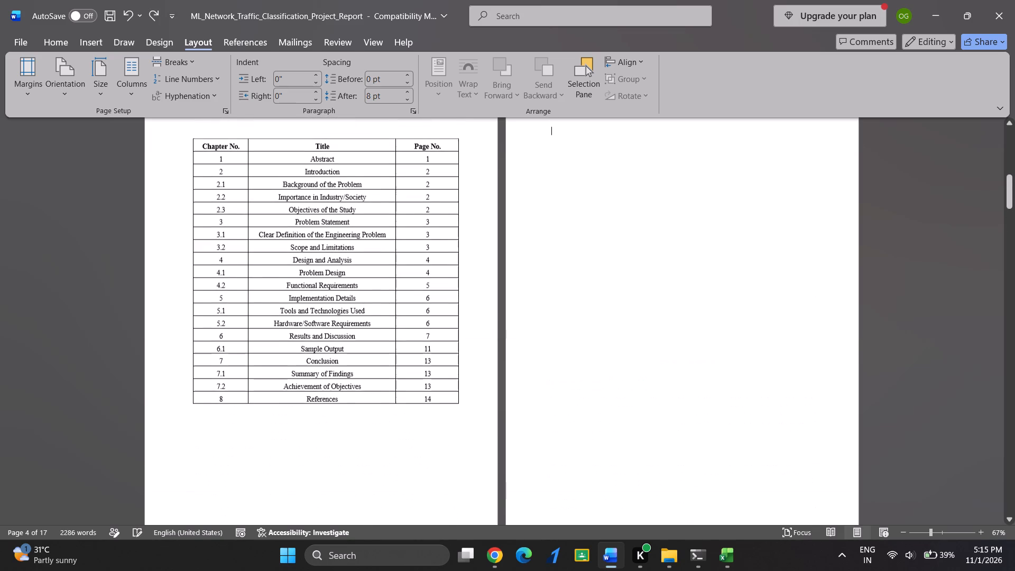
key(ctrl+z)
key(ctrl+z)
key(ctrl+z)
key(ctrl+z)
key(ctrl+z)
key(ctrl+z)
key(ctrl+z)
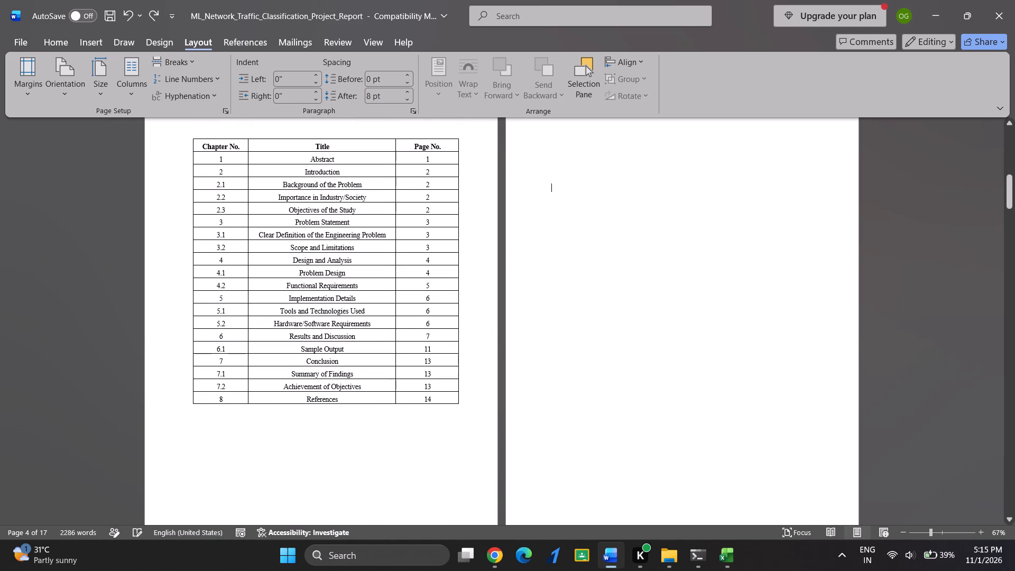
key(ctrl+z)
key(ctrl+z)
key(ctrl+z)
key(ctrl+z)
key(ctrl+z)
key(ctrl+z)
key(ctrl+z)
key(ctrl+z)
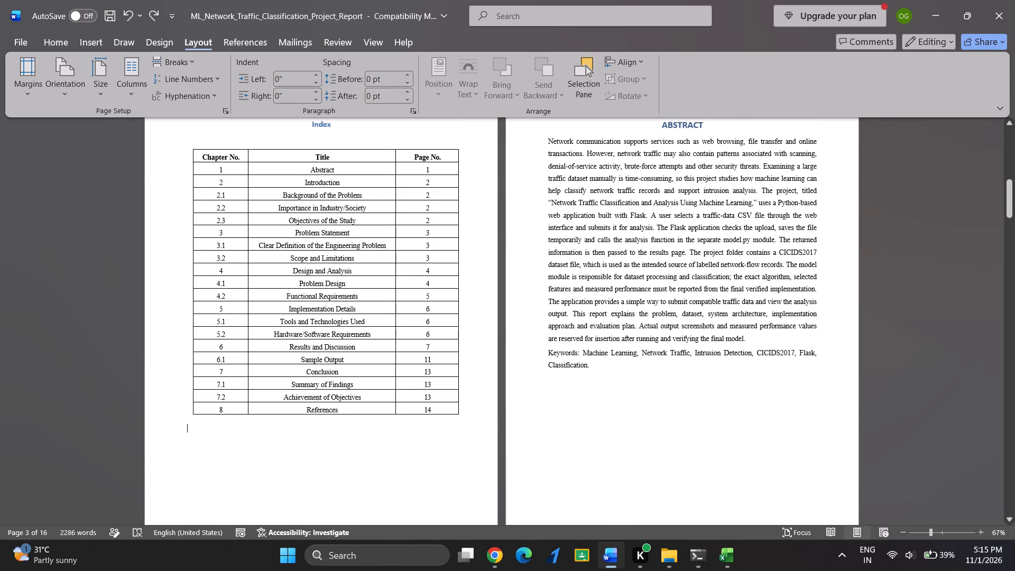
Insert a Next Page section break directly before the ABSTRACT heading.
scroll(510, 310, up, 1)
click(664, 215)
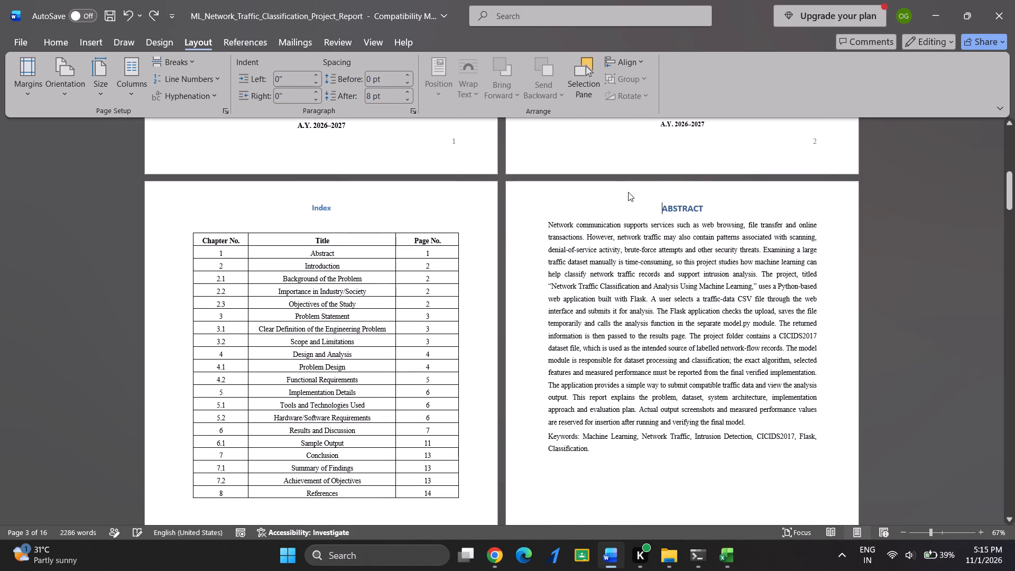
click(187, 68)
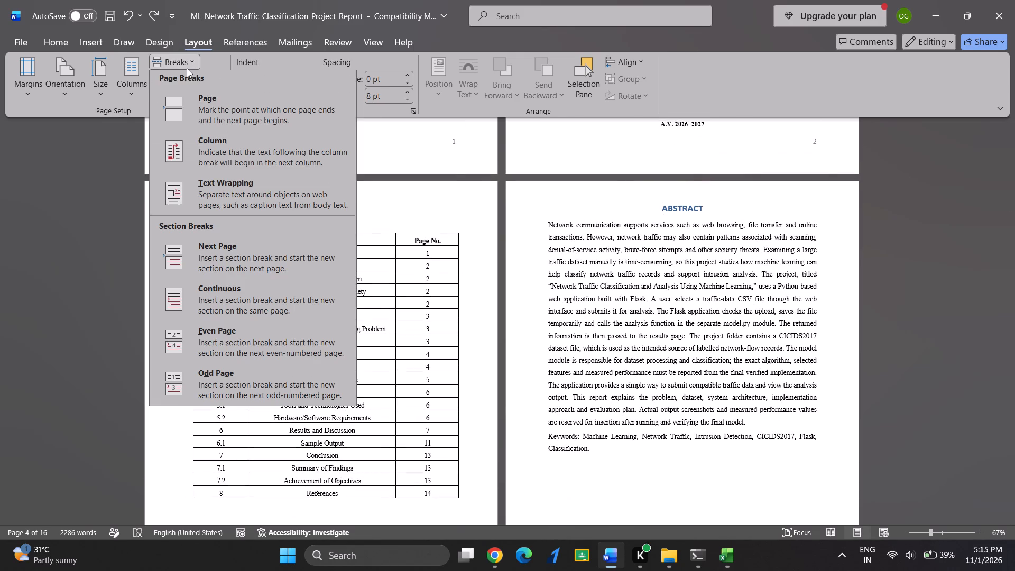
click(197, 277)
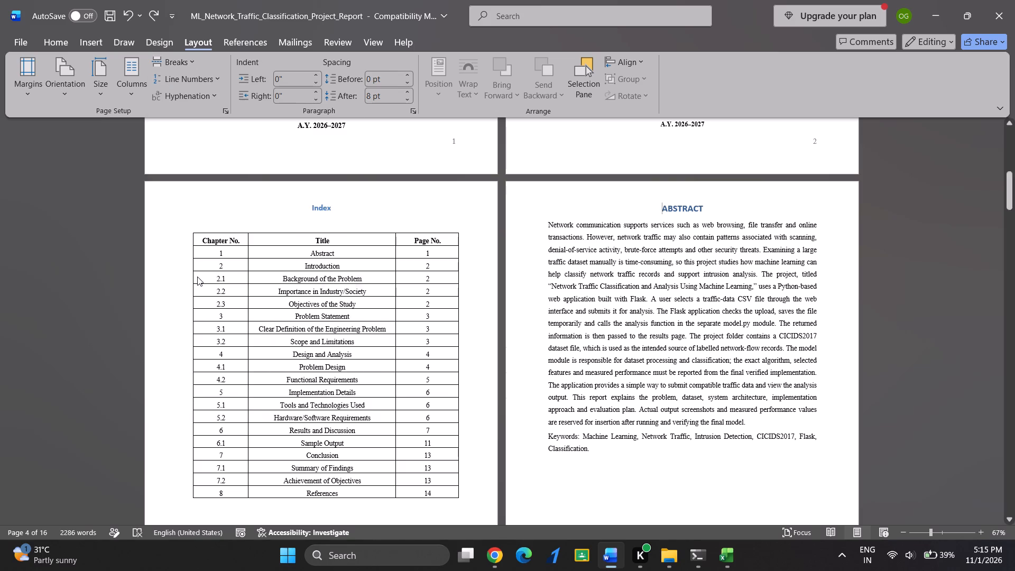
scroll(275, 299, down, 1)
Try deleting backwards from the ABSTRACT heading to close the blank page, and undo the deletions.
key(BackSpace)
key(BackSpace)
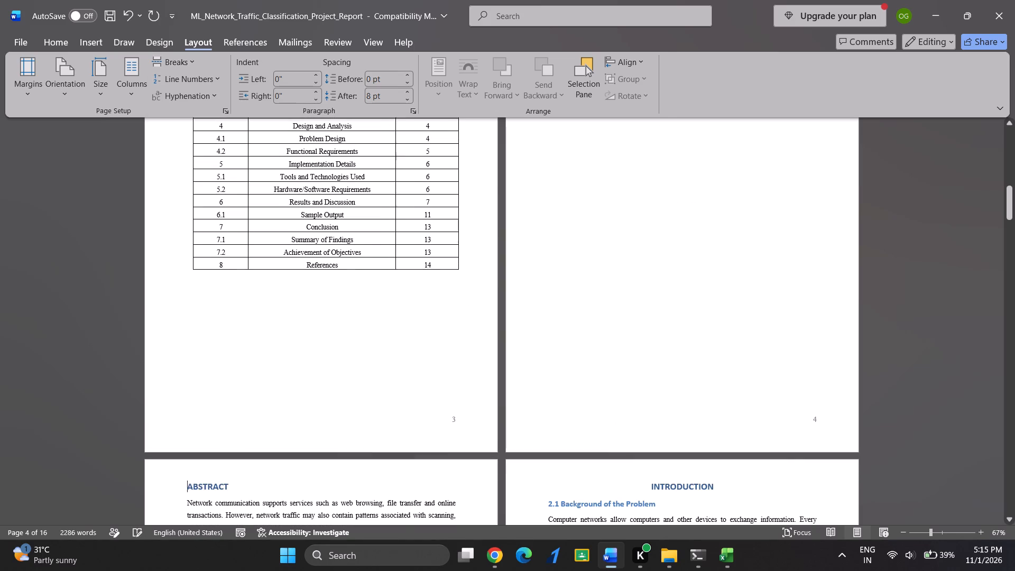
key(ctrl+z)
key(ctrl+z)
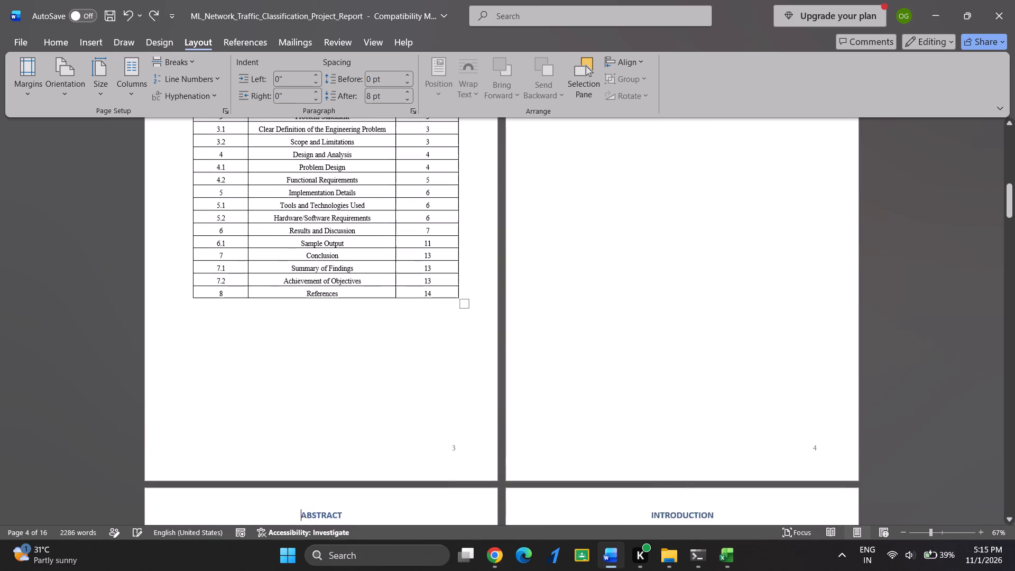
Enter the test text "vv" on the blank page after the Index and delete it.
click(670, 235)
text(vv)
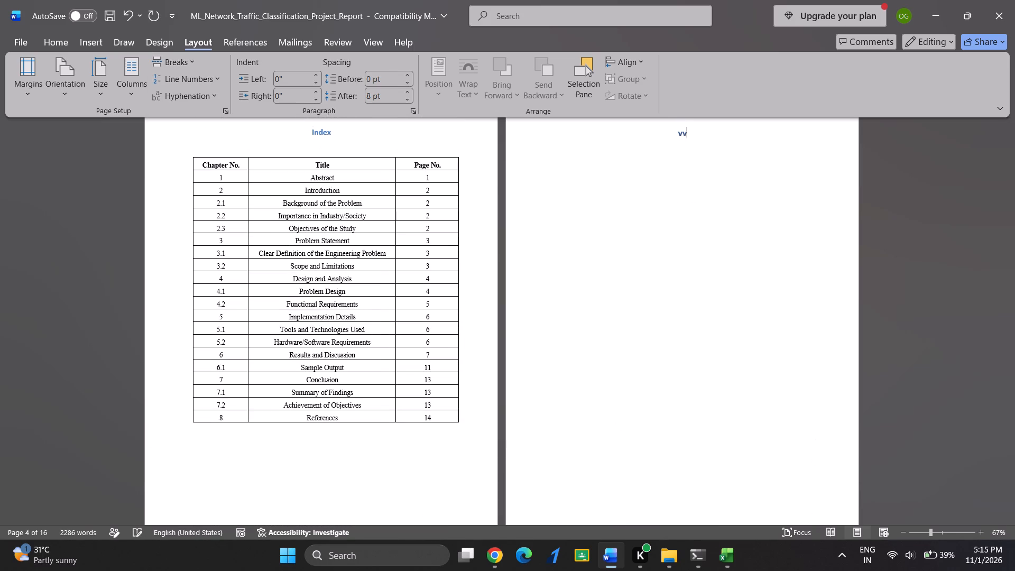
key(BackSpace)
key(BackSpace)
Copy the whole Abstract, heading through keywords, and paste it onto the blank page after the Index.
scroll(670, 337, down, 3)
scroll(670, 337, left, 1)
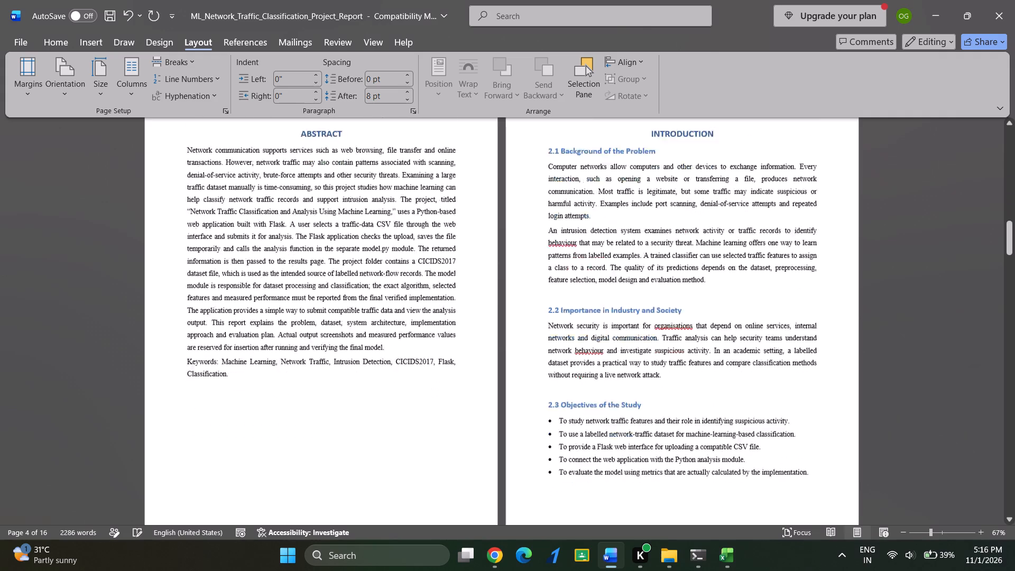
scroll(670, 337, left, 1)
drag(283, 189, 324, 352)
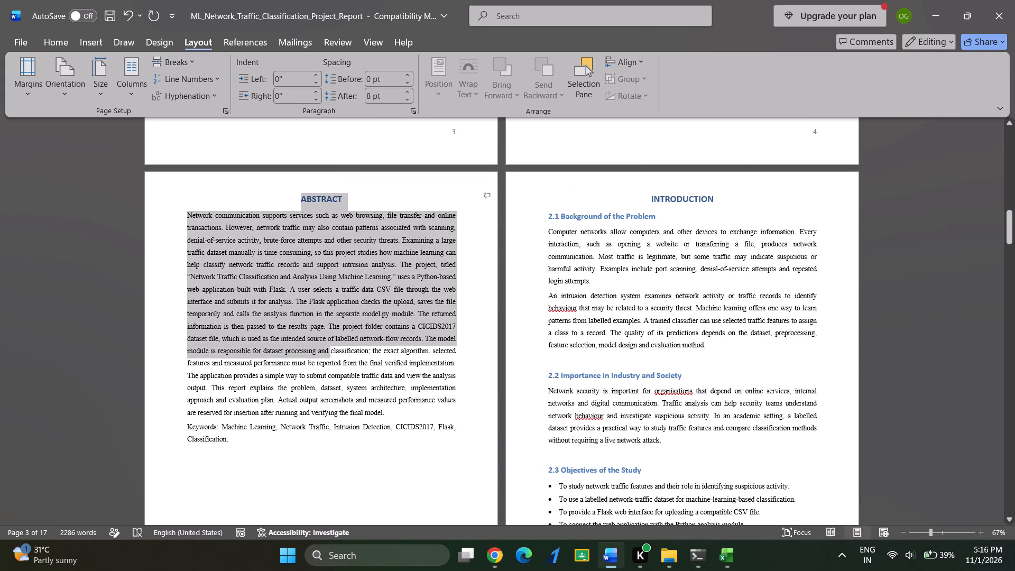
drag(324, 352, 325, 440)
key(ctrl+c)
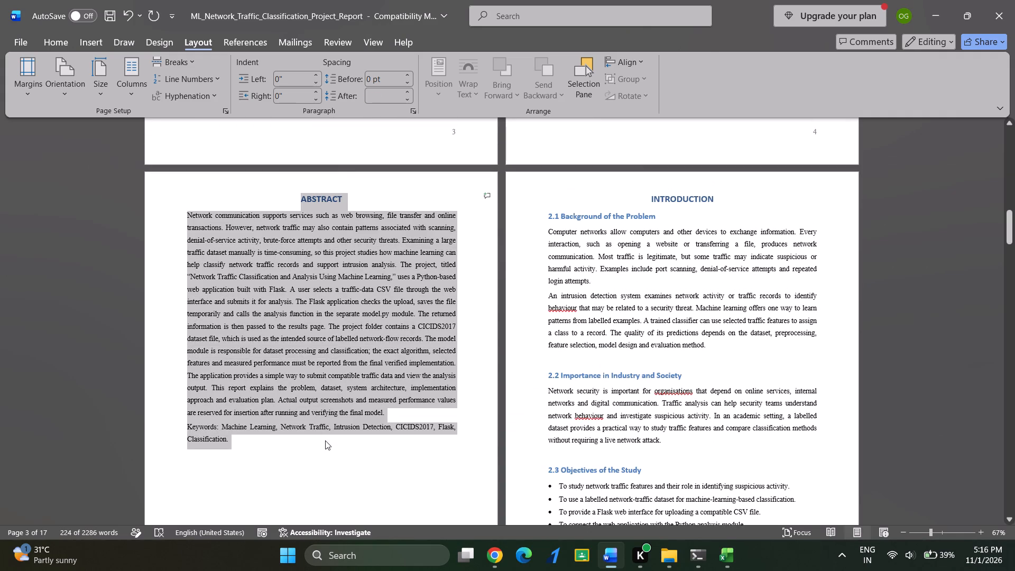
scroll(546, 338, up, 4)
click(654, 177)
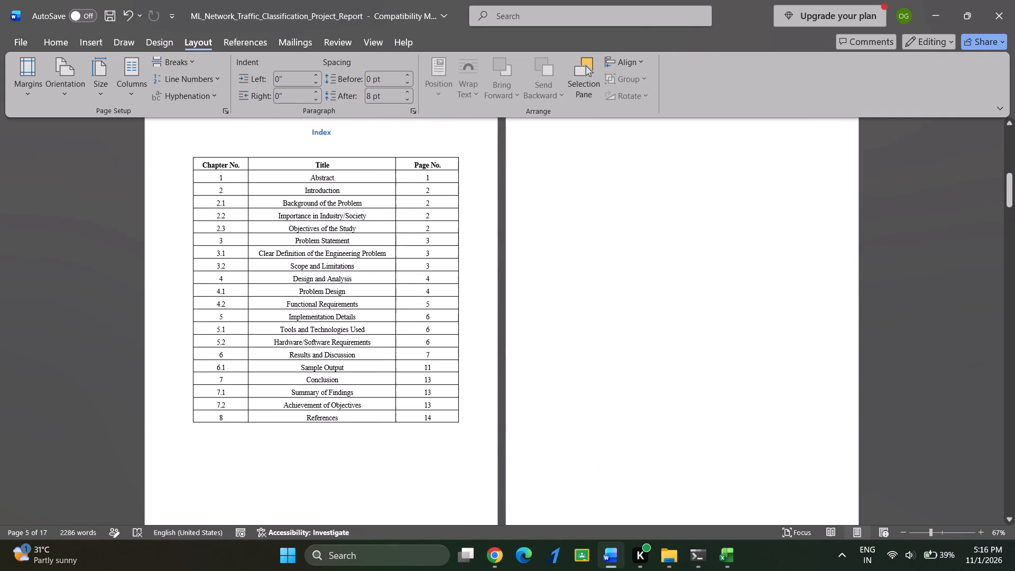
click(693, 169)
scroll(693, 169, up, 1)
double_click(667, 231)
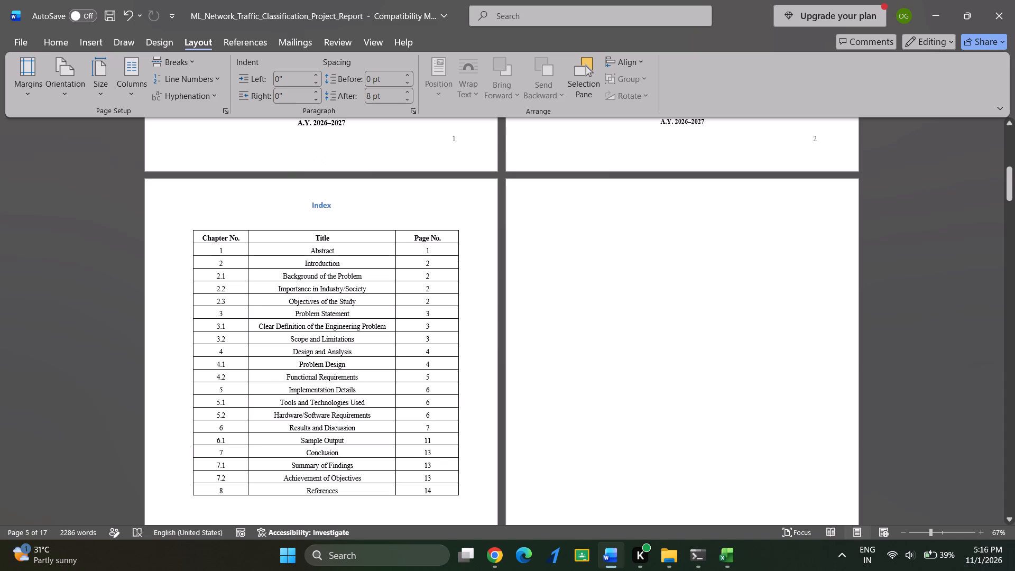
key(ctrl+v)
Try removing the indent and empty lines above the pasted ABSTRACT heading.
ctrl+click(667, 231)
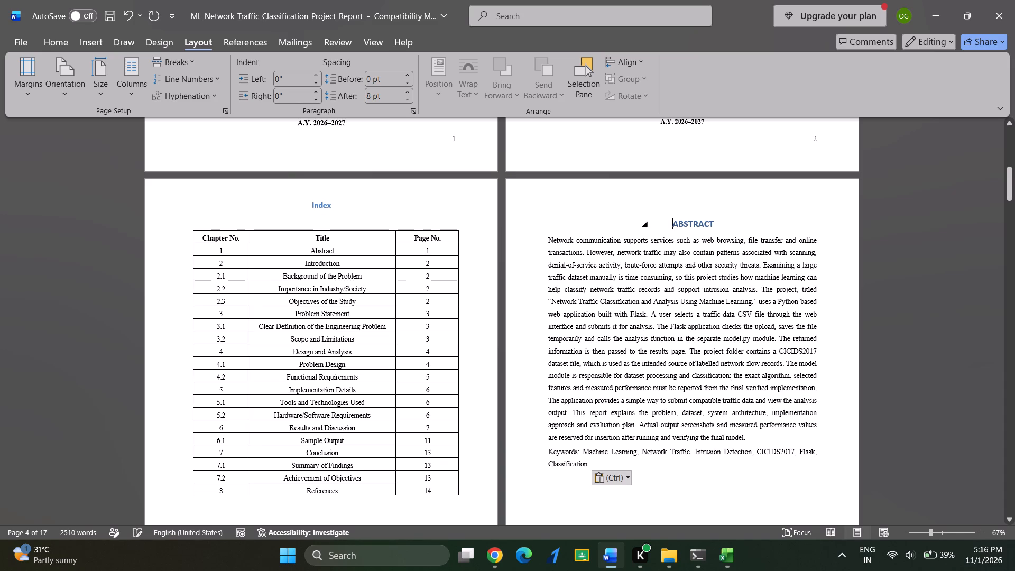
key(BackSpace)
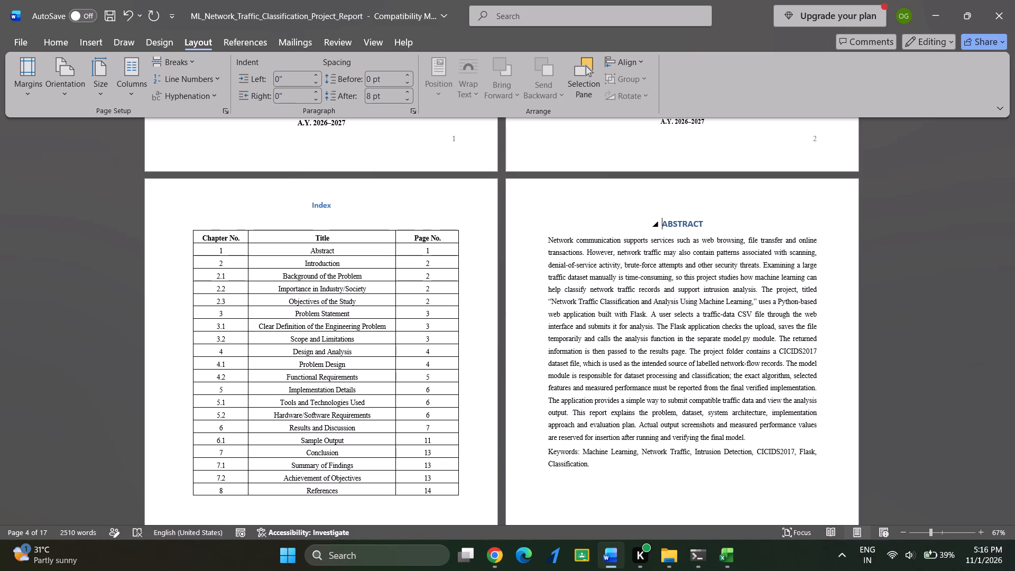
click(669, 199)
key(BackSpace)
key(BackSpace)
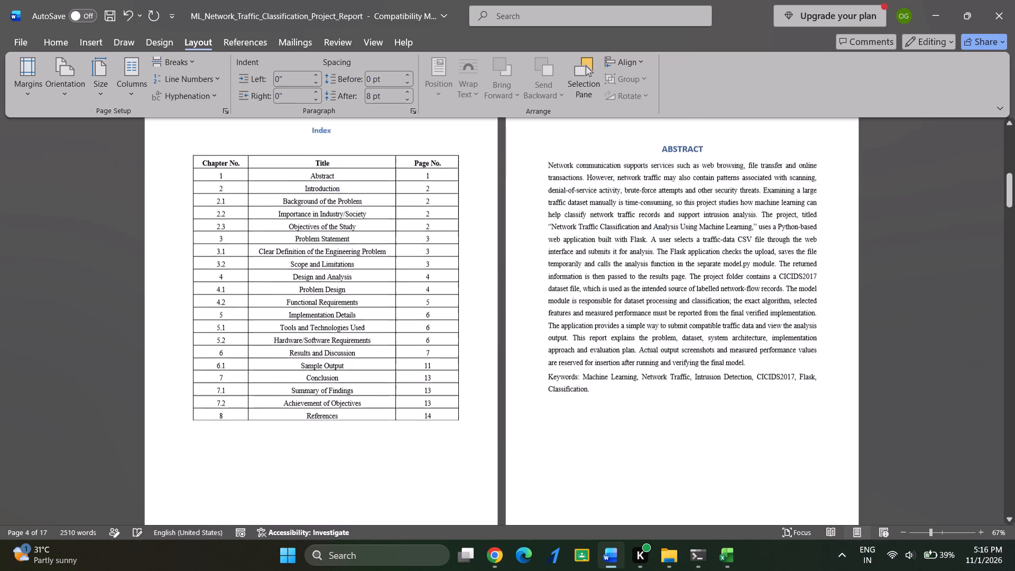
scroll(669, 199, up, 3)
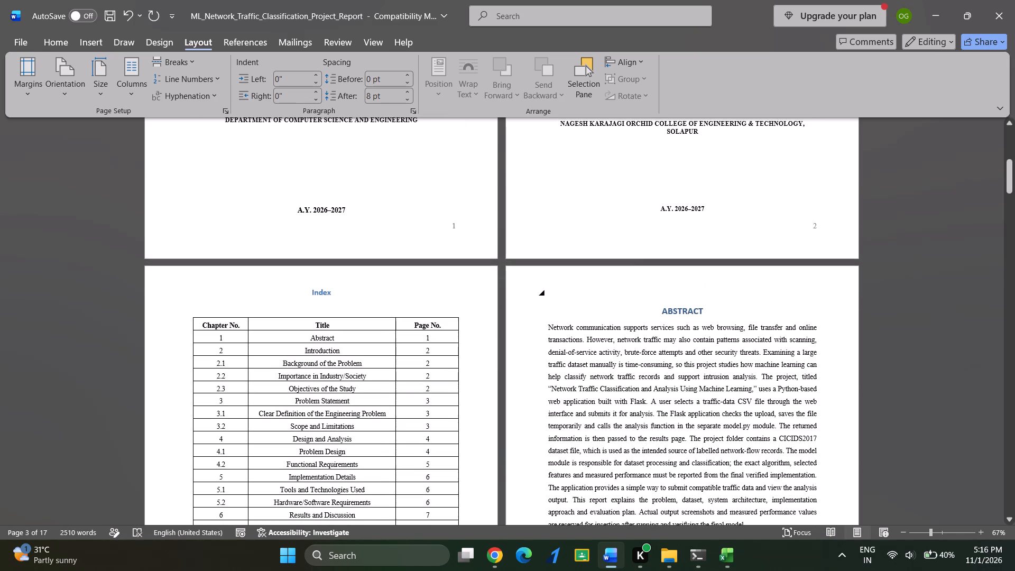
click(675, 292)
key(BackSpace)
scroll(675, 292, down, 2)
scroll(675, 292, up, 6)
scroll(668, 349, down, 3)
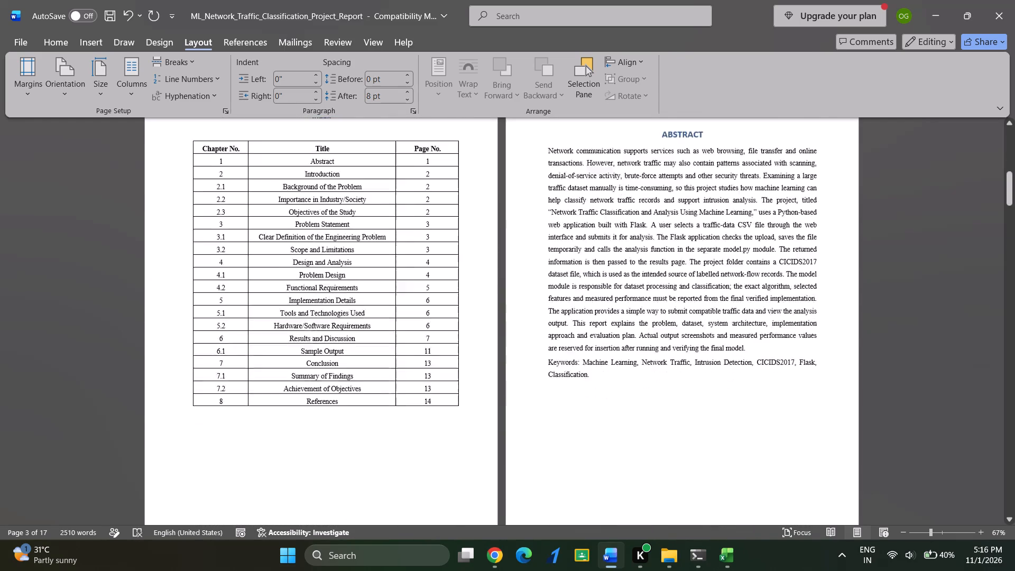
Undo the pasted Abstract copy and the earlier edits until the original Abstract directly follows the Index page.
scroll(668, 349, down, 1)
key(ctrl+z)
key(ctrl+z)
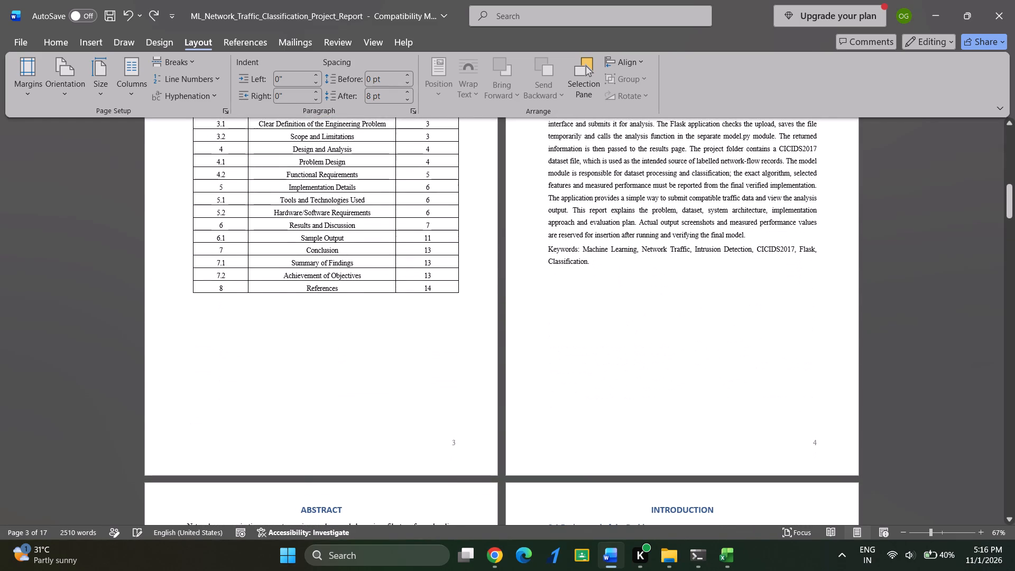
click(630, 281)
key(ctrl+z)
key(ctrl+z)
key(ctrl+z)
key(ctrl+z)
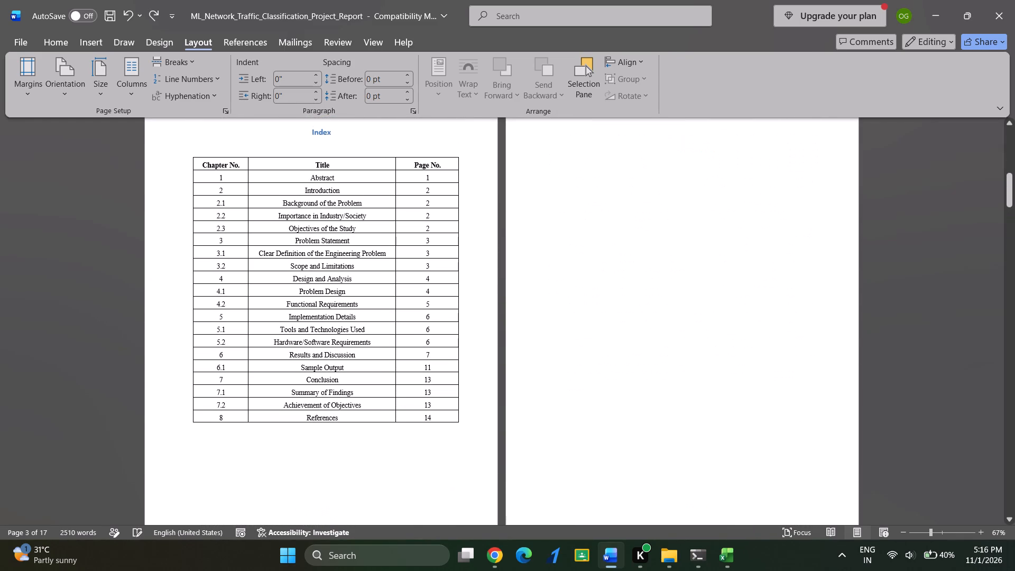
key(ctrl+z)
key(ctrl+z)
key(ctrl+z)
key(ctrl+z)
key(ctrl+z)
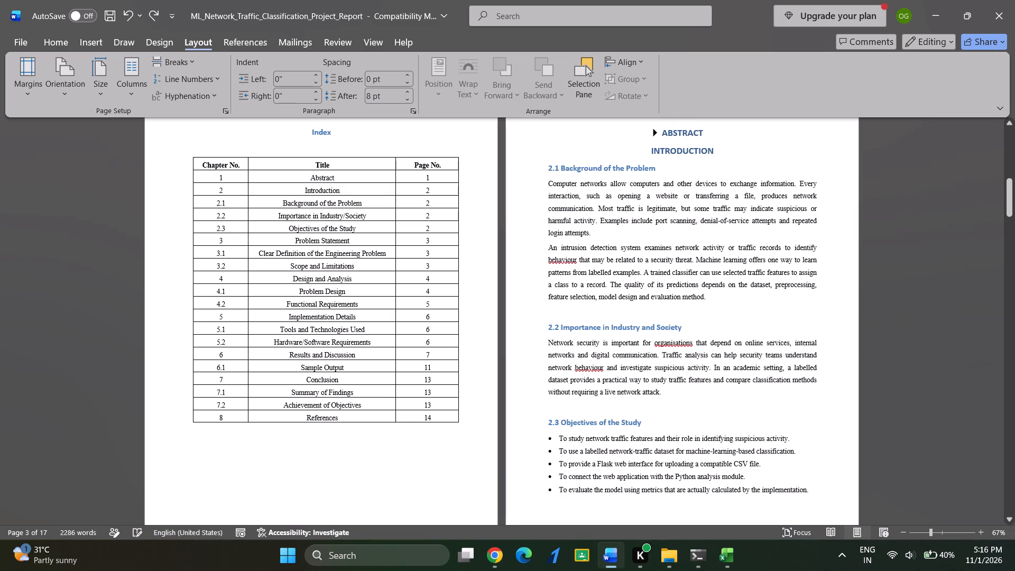
key(ctrl+y)
Check the front matter pages and save the report.
scroll(630, 281, down, 1)
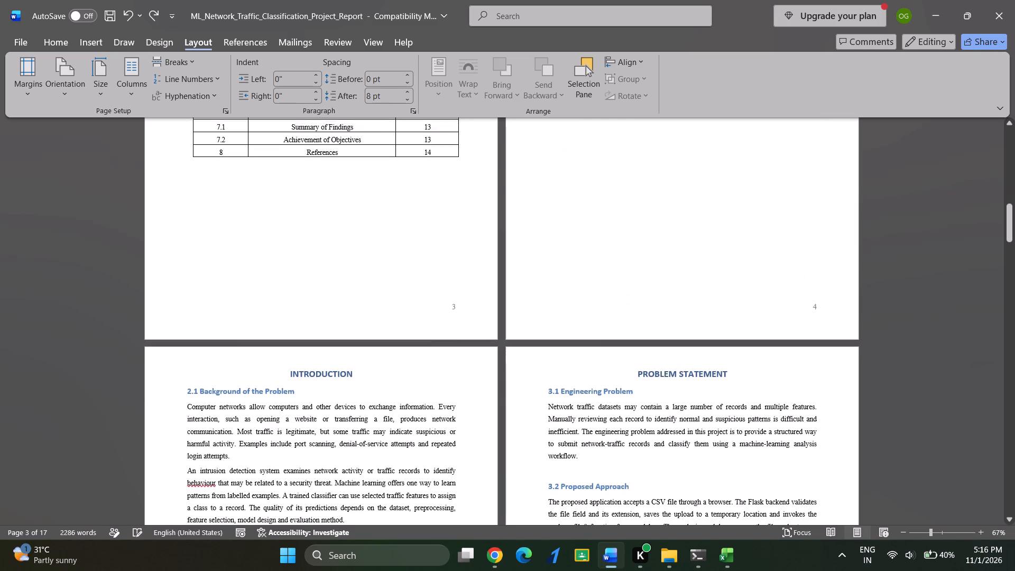
scroll(630, 281, down, 1)
scroll(630, 281, up, 2)
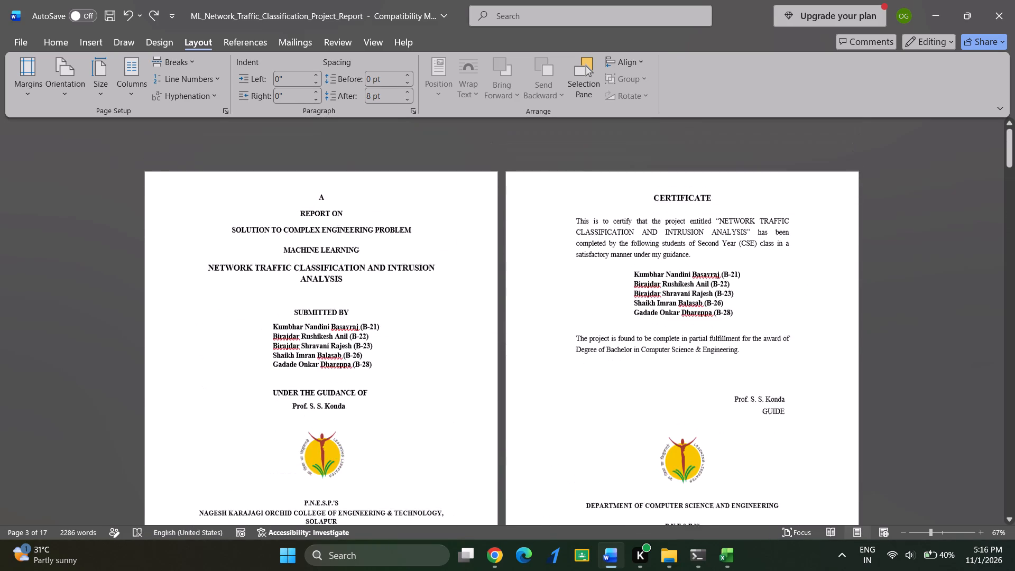
scroll(630, 281, down, 2)
key(ctrl+s)
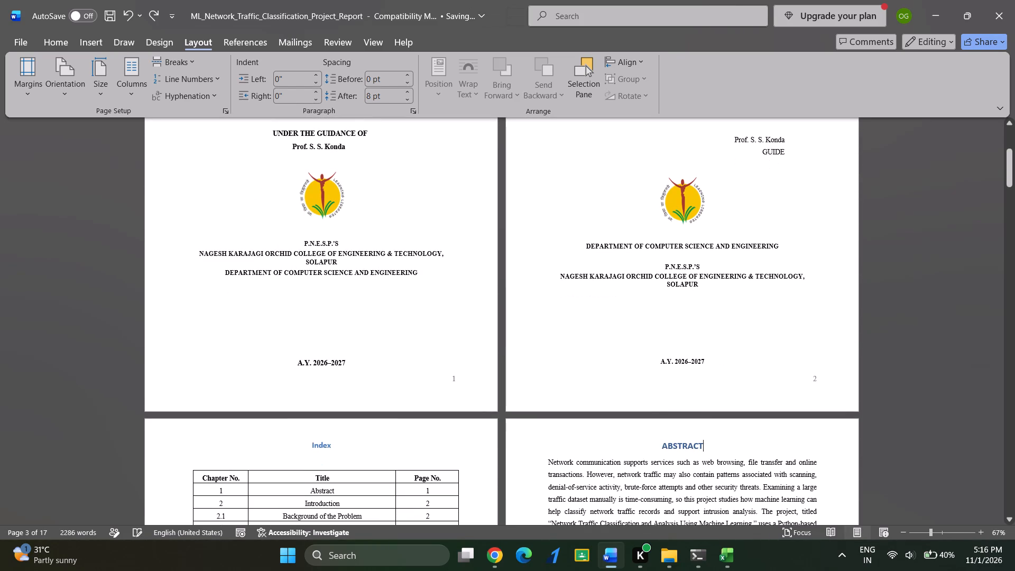
Set the Index page numbers to 4 for Abstract and 5 for Introduction.
scroll(630, 281, up, 4)
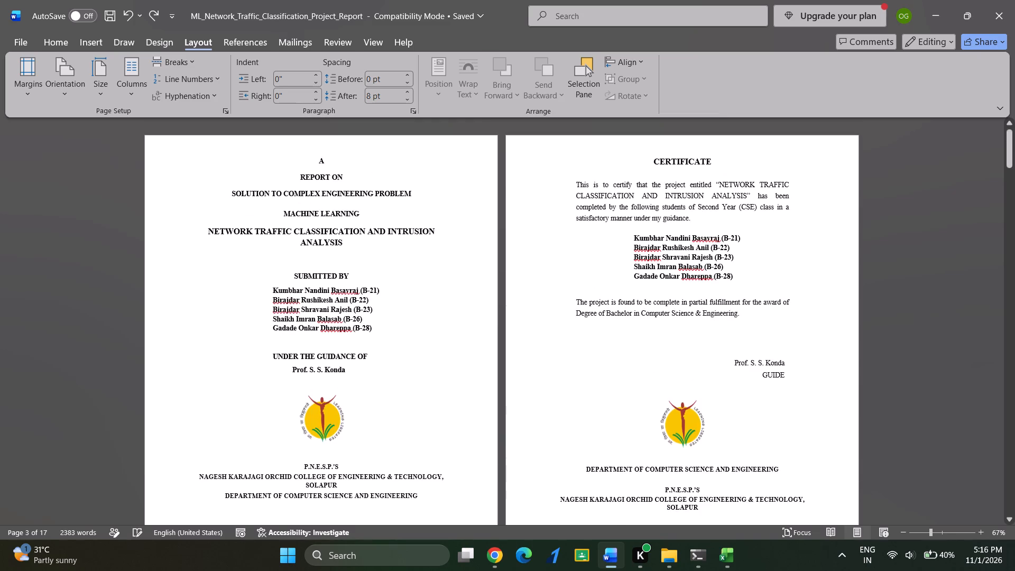
scroll(630, 281, down, 4)
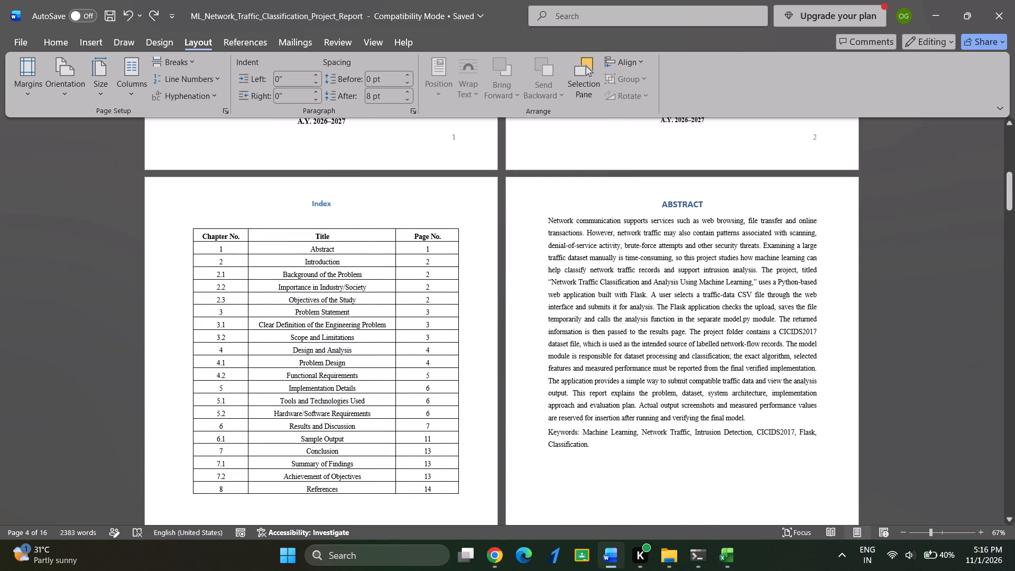
scroll(429, 256, down, 1)
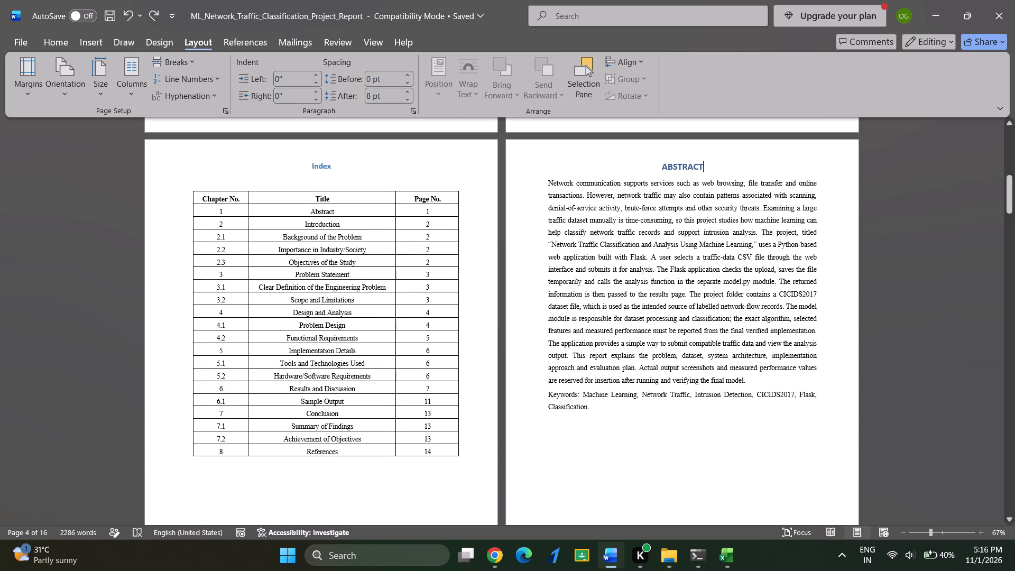
click(430, 214)
key(BackSpace)
key(3)
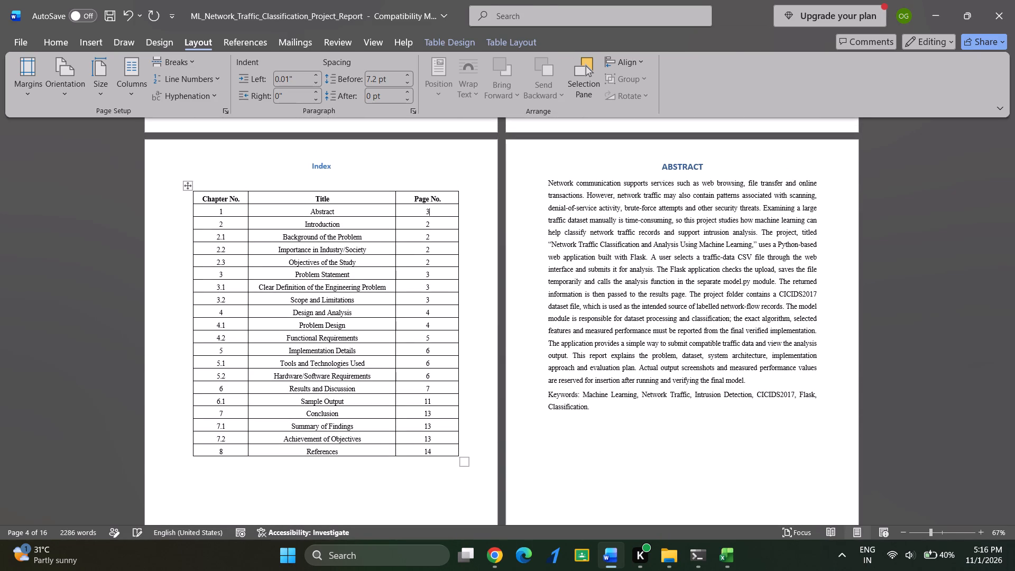
key(BackSpace)
key(4)
key(Down)
scroll(488, 300, down, 3)
scroll(488, 300, up, 1)
scroll(488, 300, down, 1)
scroll(488, 300, up, 4)
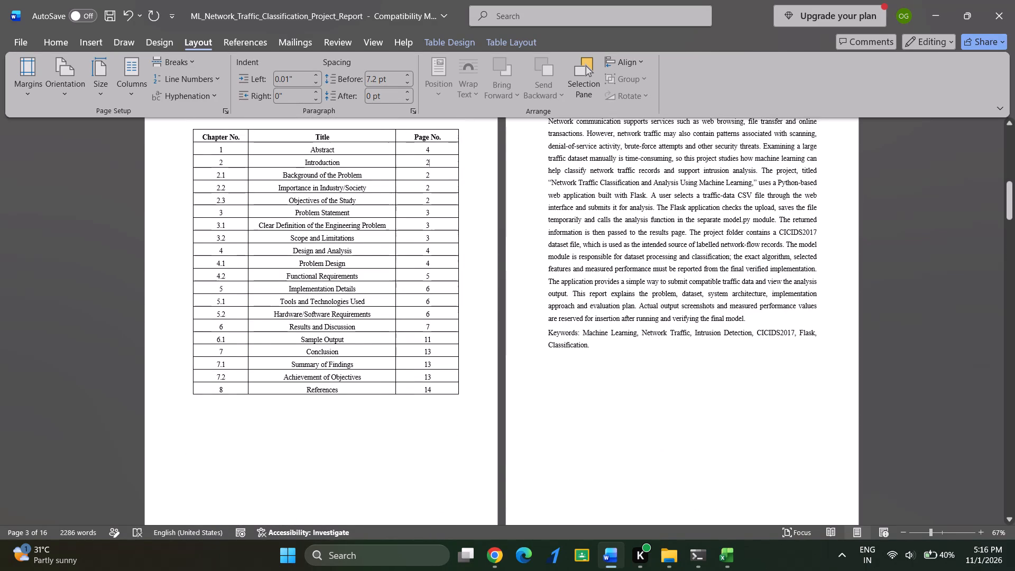
key(BackSpace)
key(5)
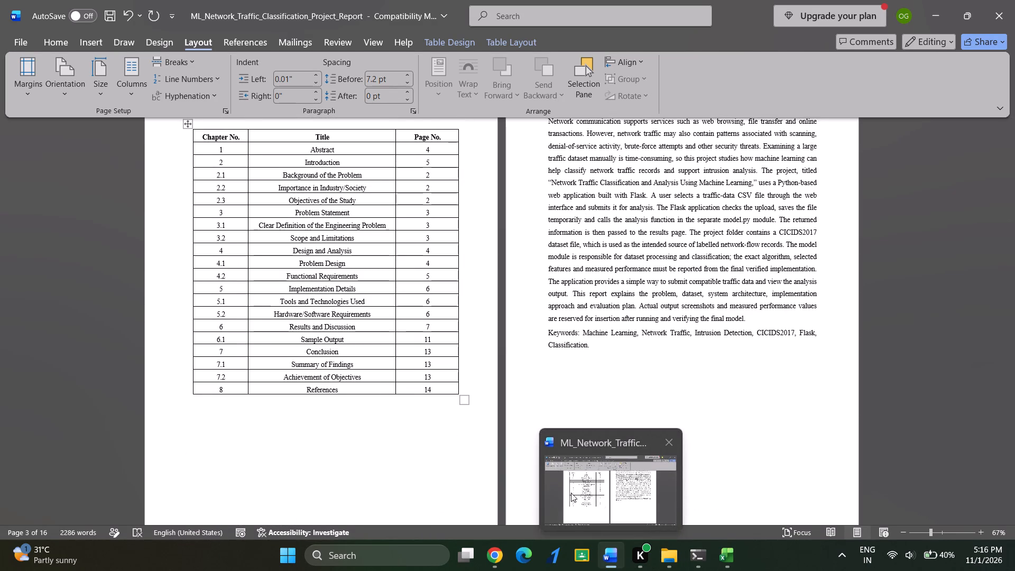
click(595, 490)
scroll(555, 444, down, 1)
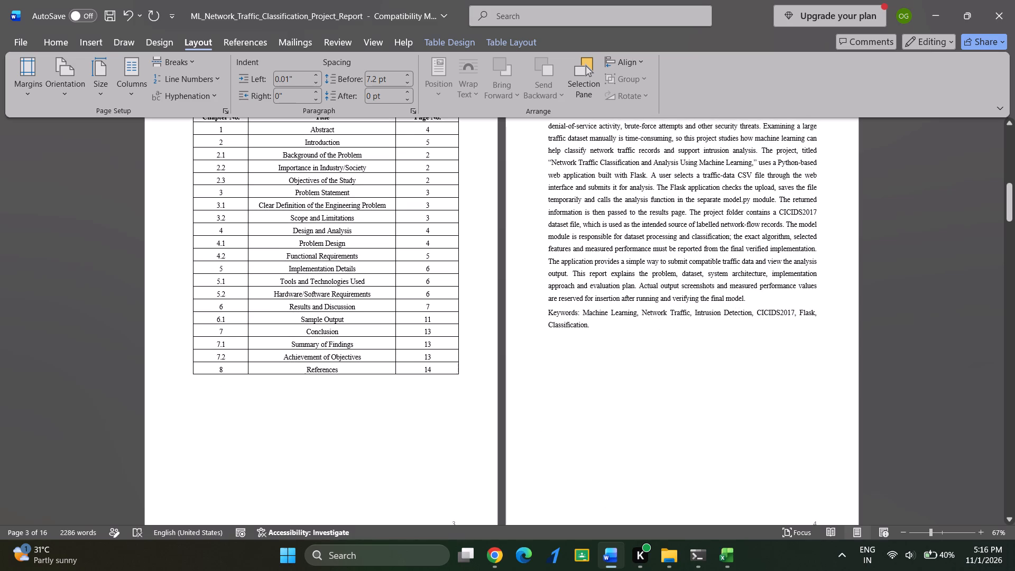
scroll(555, 444, down, 1)
click(484, 386)
scroll(458, 379, up, 2)
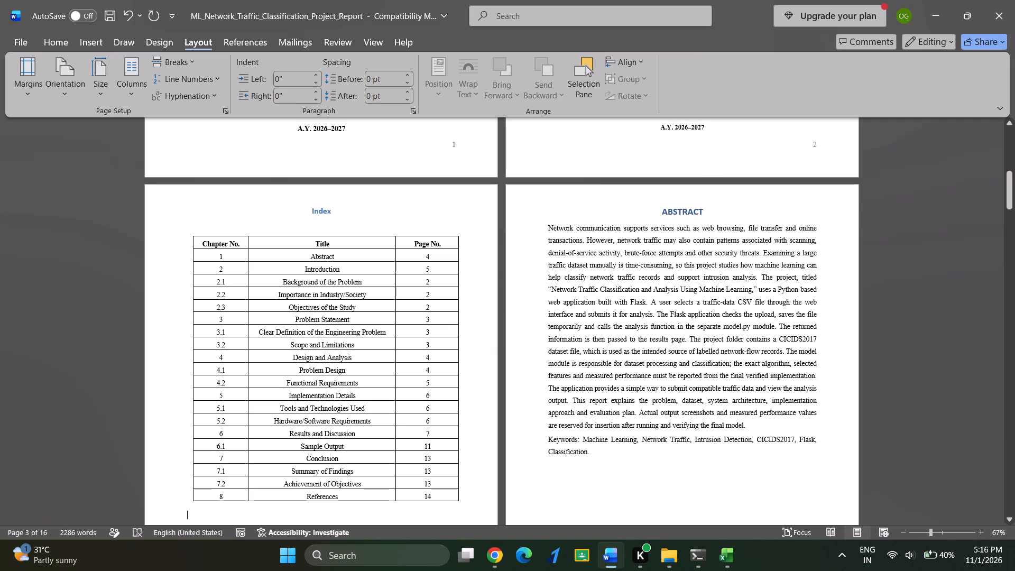
drag(290, 225, 423, 401)
click(423, 401)
scroll(423, 401, up, 4)
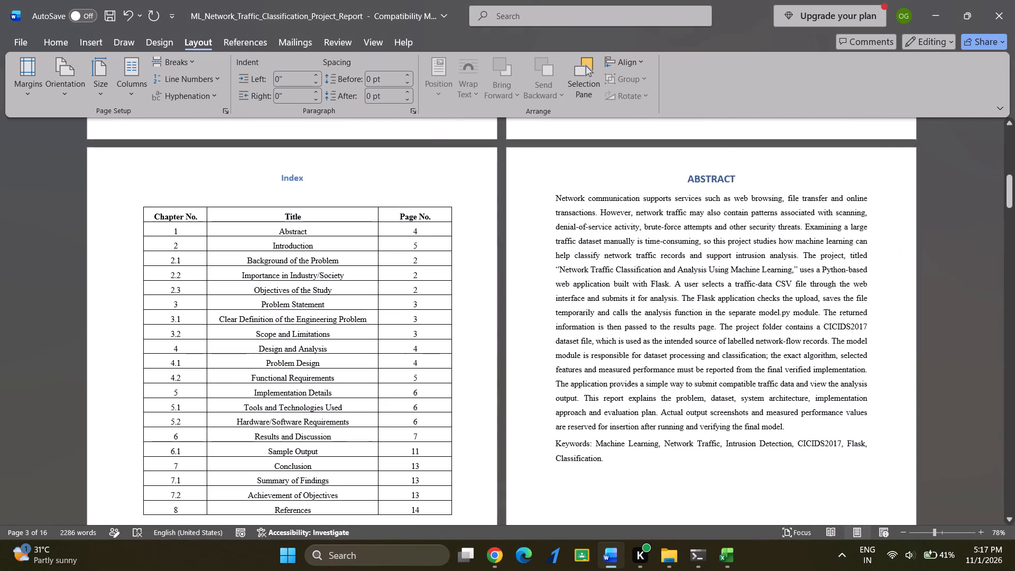
scroll(423, 401, down, 1)
key(Print)
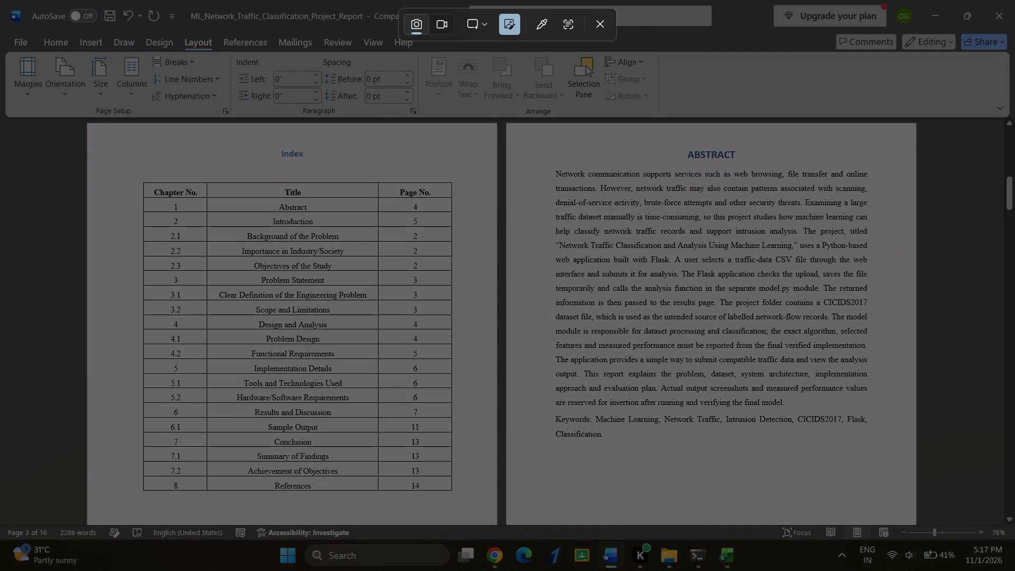
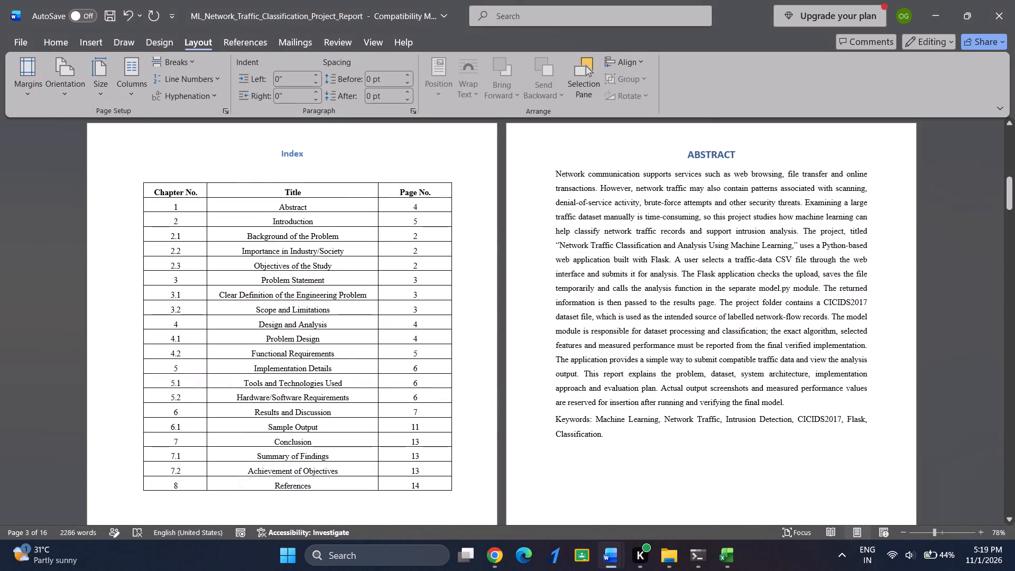
scroll(485, 378, down, 14)
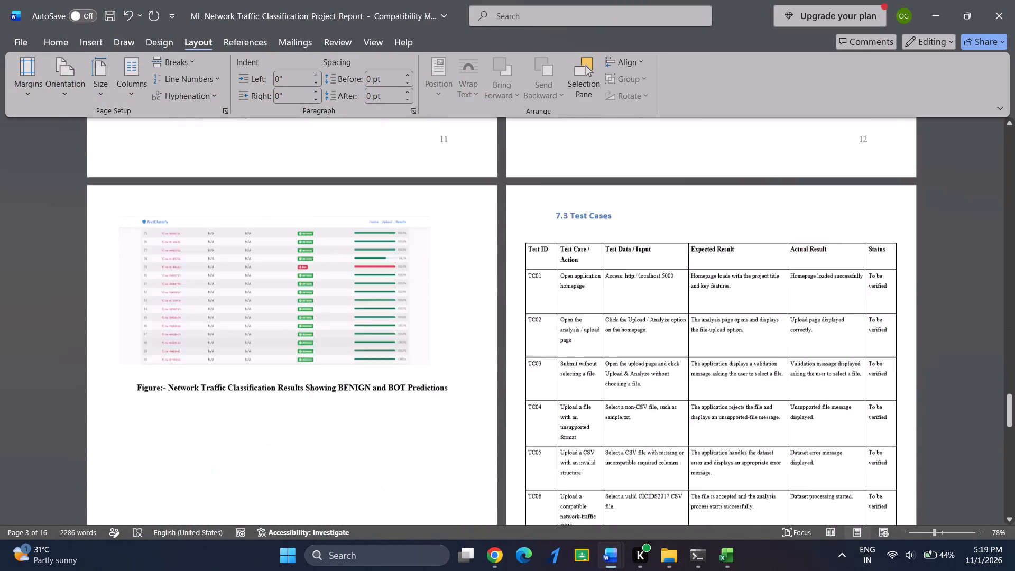
scroll(485, 378, up, 5)
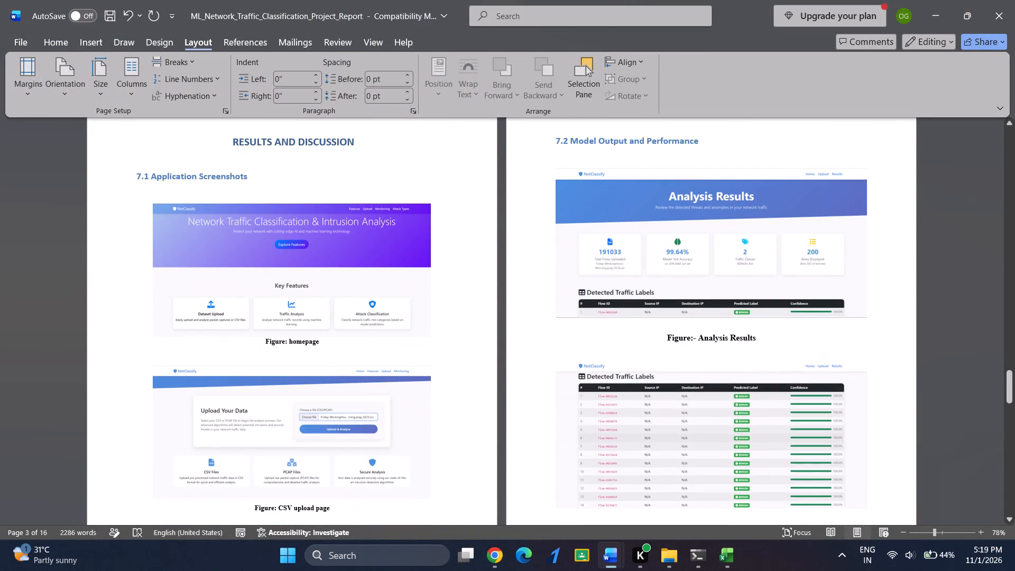
click(700, 344)
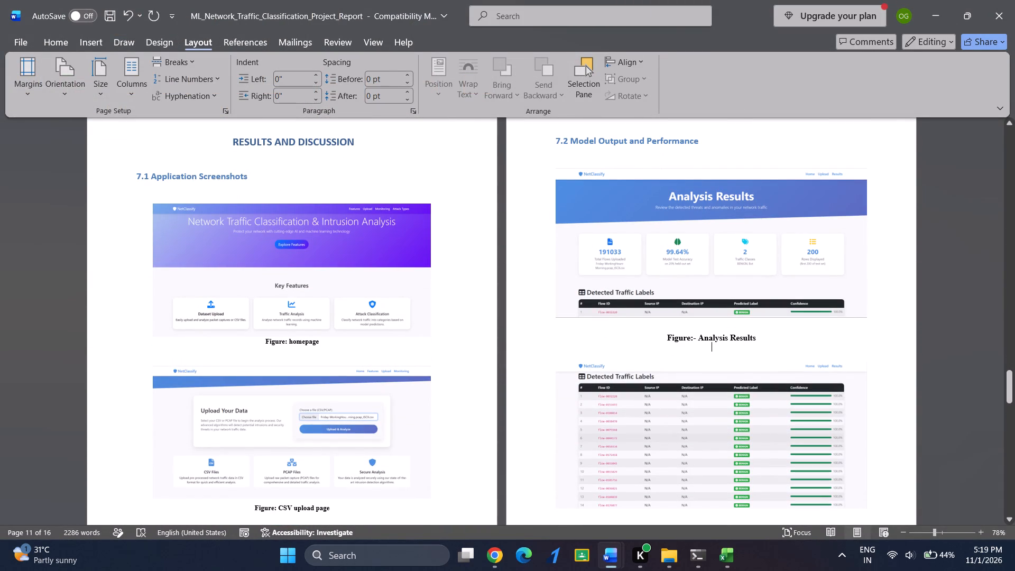
click(700, 342)
click(699, 342)
scroll(699, 342, up, 1)
scroll(699, 342, down, 2)
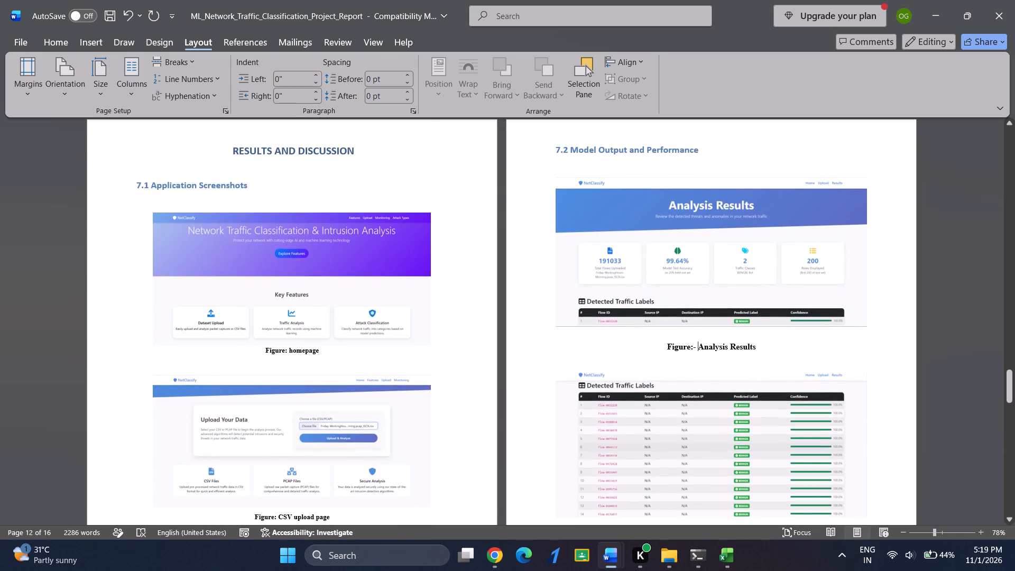
scroll(699, 342, down, 1)
scroll(699, 342, up, 2)
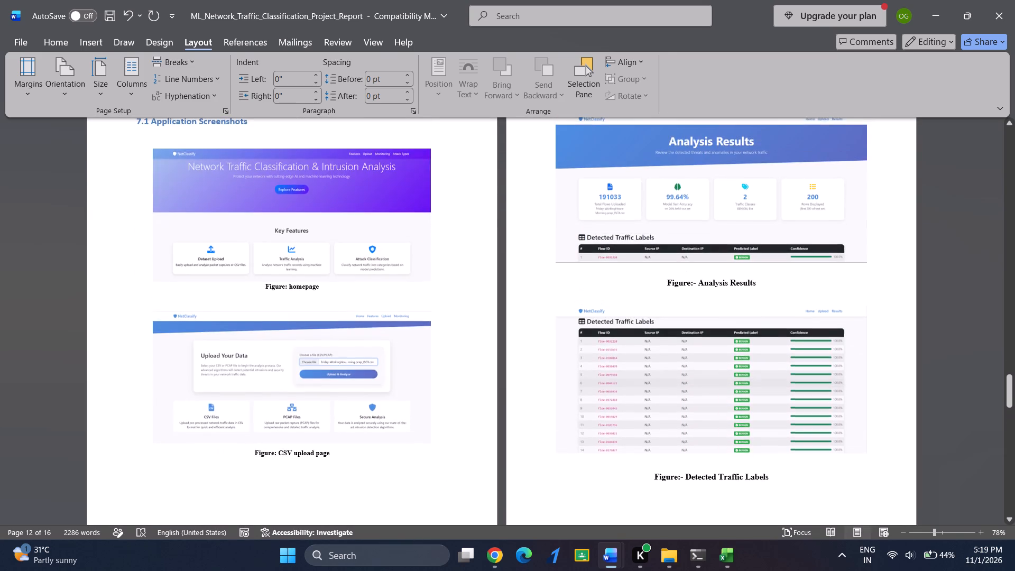
scroll(699, 342, up, 2)
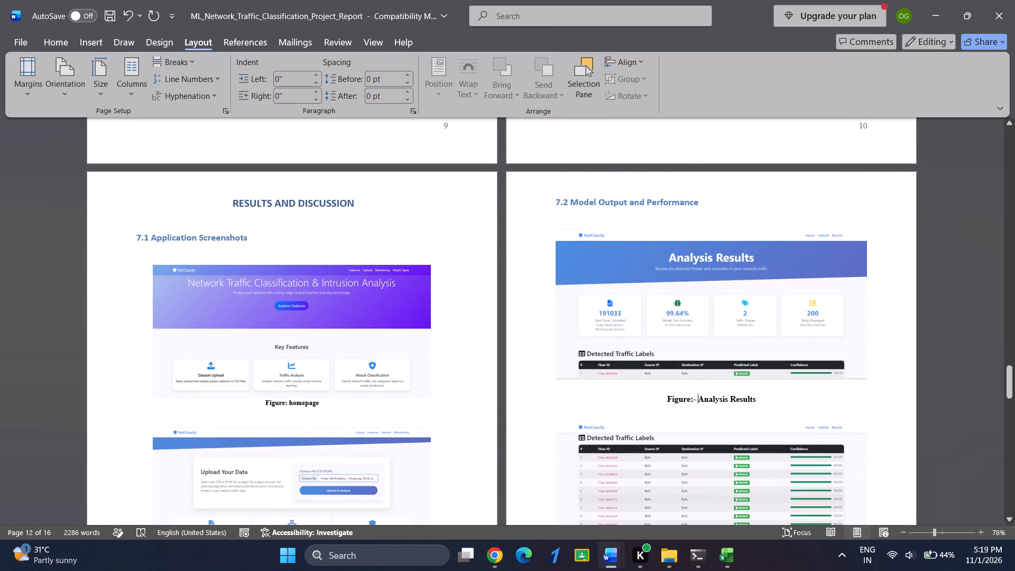
scroll(699, 342, down, 1)
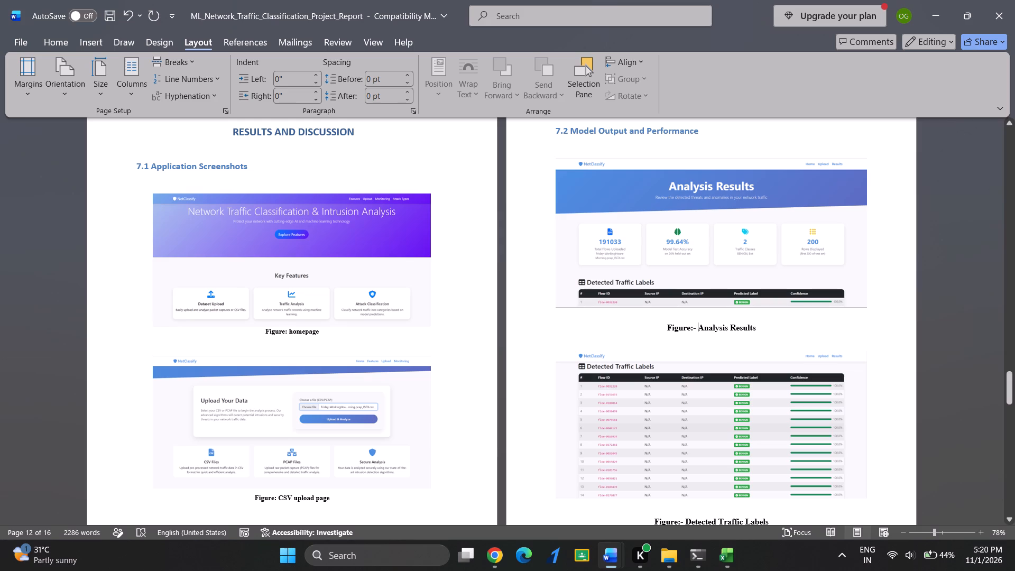
Number the homepage screenshot's caption under Application Screenshots as Figure 7.1.1.
click(316, 333)
click(287, 332)
key(Left)
key(space)
text(7.1.1)
Number the CSV upload page screenshot's caption as Figure 7.1.2.
scroll(291, 335, down, 1)
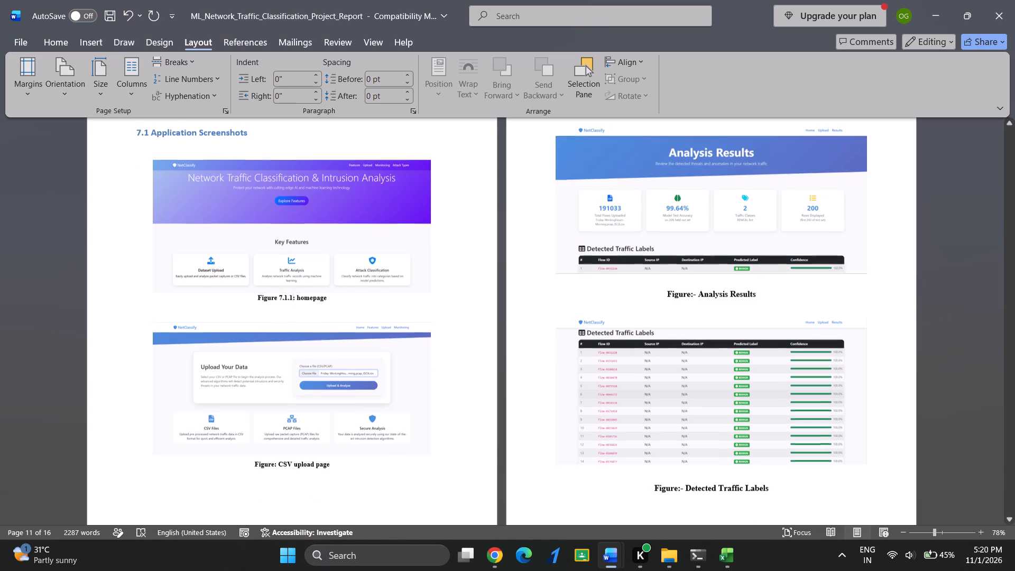
scroll(291, 335, down, 1)
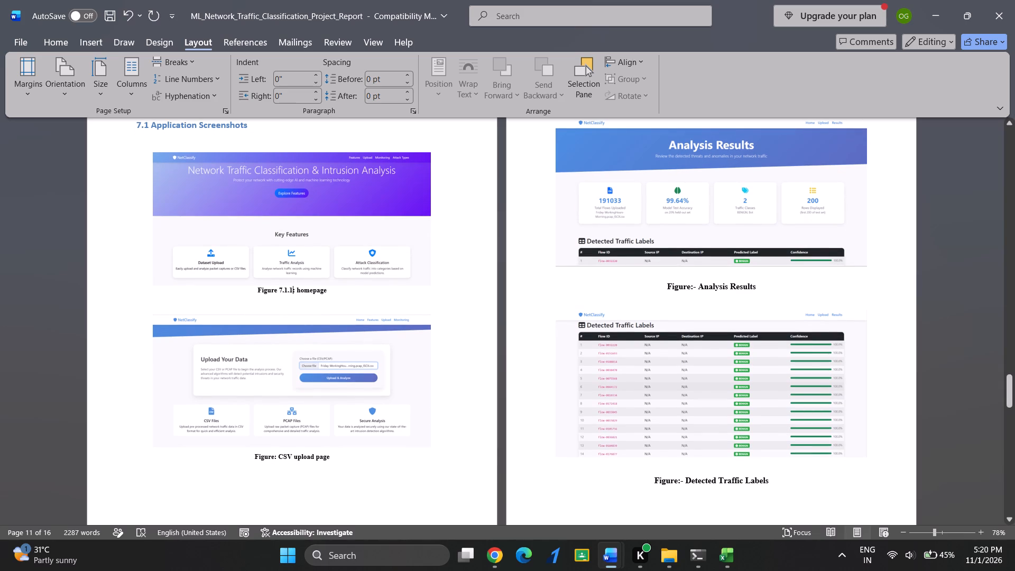
click(273, 457)
key(space)
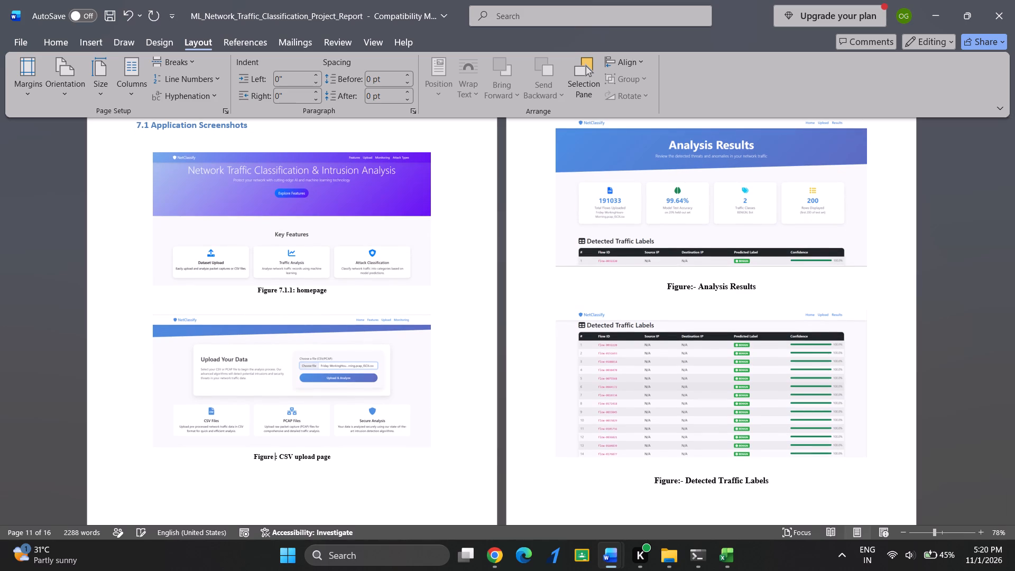
text(7.1.2)
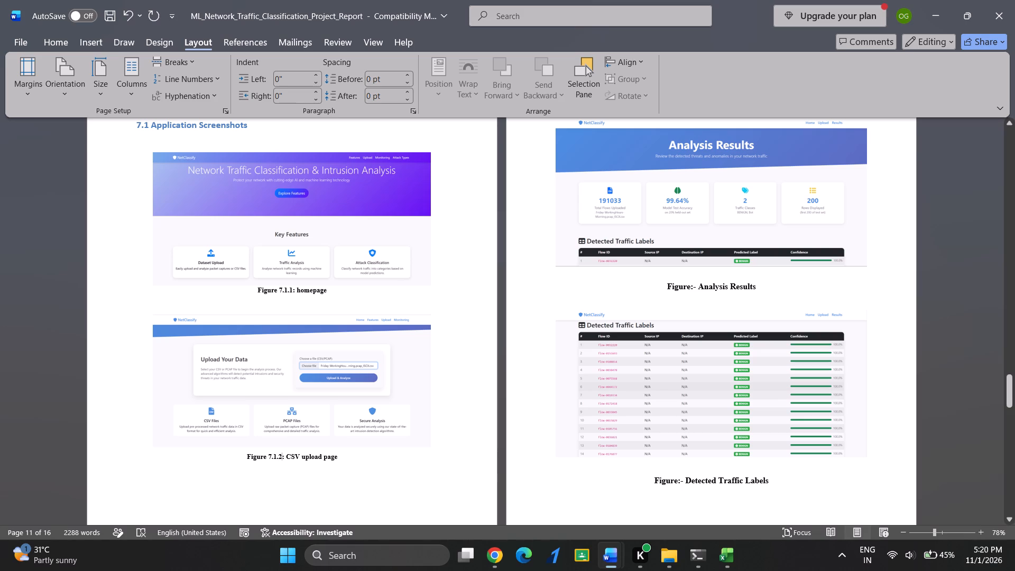
scroll(667, 349, up, 1)
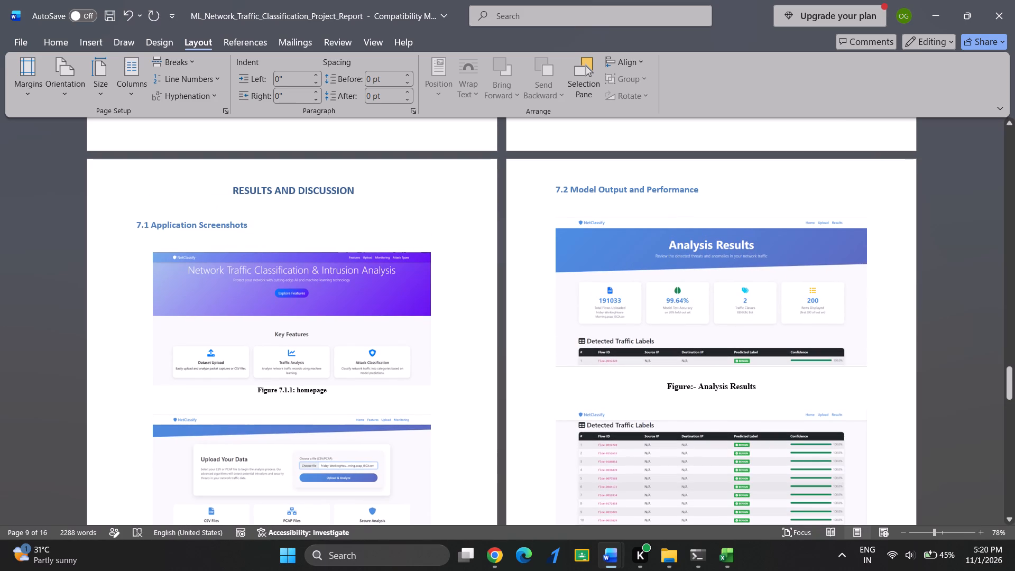
Number the Analysis Results caption under Model Output and Performance as Figure 7.2.1, with a space before the number.
click(694, 387)
key(Left)
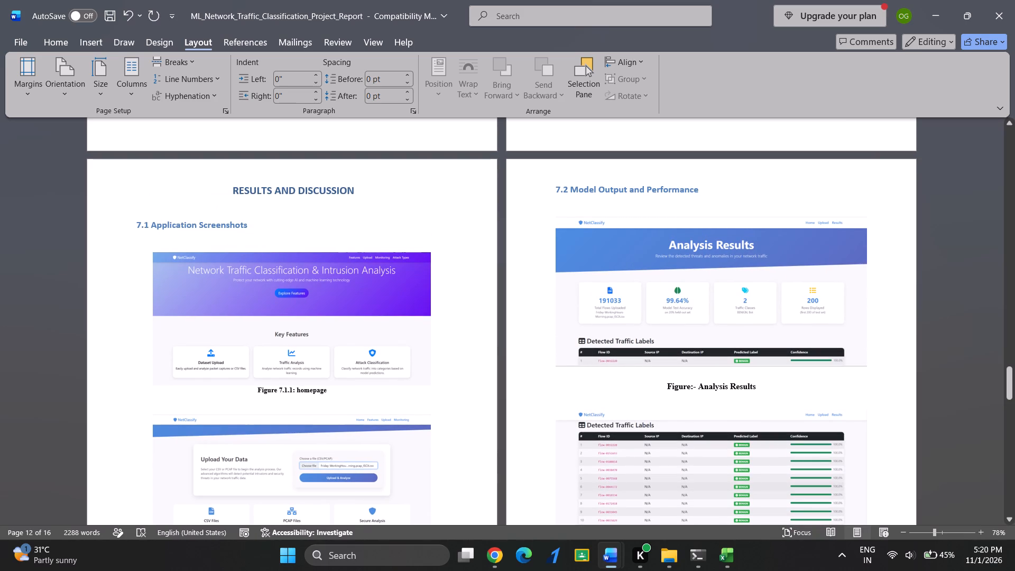
text(7.)
text(2.1)
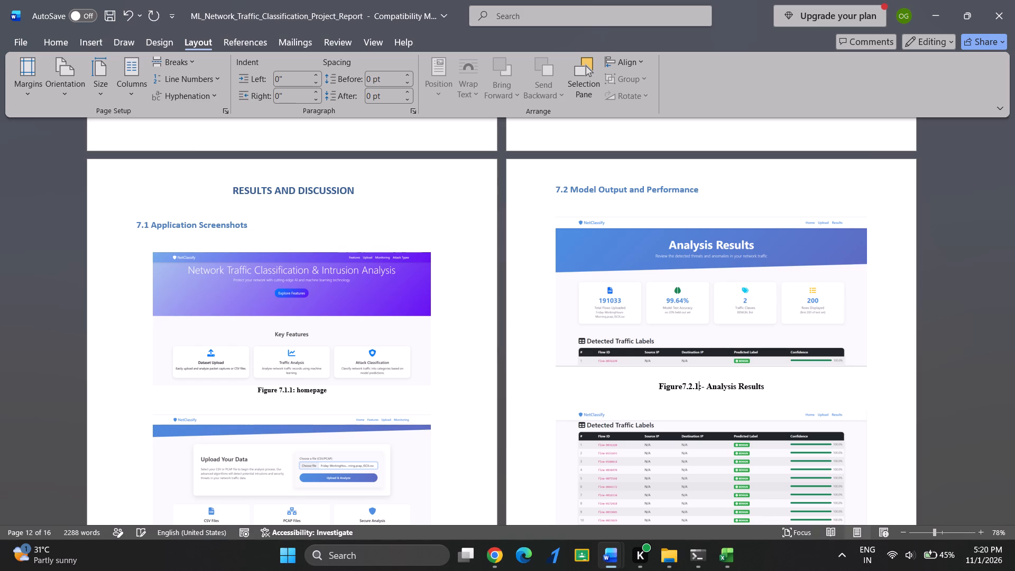
scroll(694, 387, down, 1)
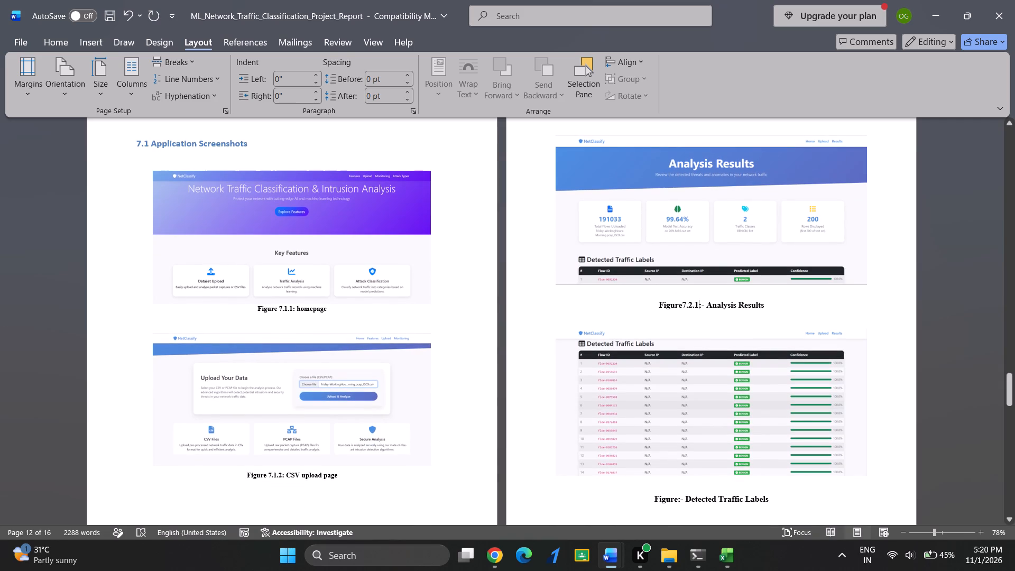
click(682, 310)
click(682, 306)
key(space)
Number the Detected Traffic Labels screenshot's caption as Figure 7.2.2.
scroll(696, 423, down, 1)
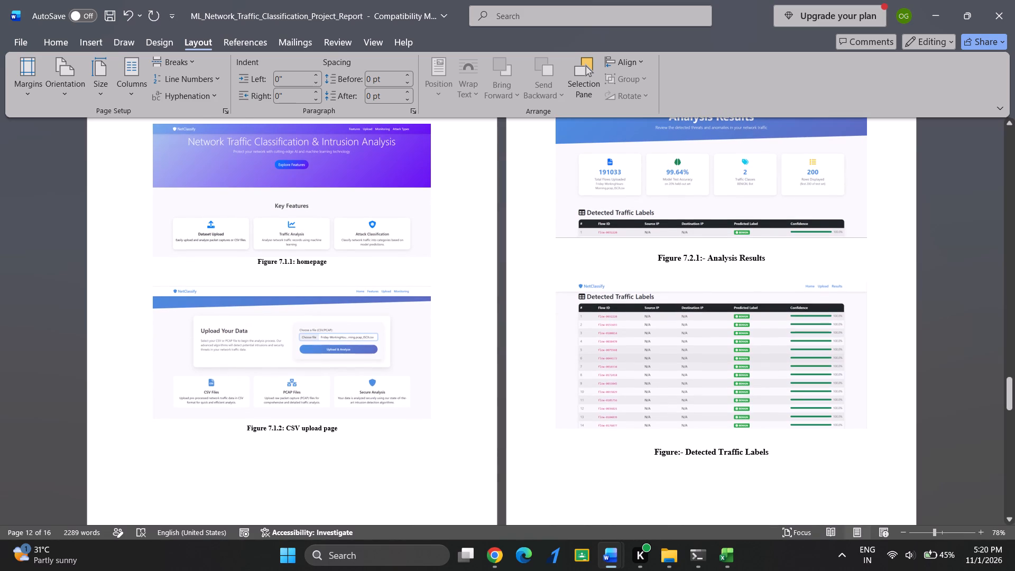
click(677, 454)
key(space)
text(7.2.2)
Number the caption for the network traffic classification results showing BENIGN and BOT predictions as 7.2.3.
scroll(663, 442, up, 1)
scroll(663, 442, down, 1)
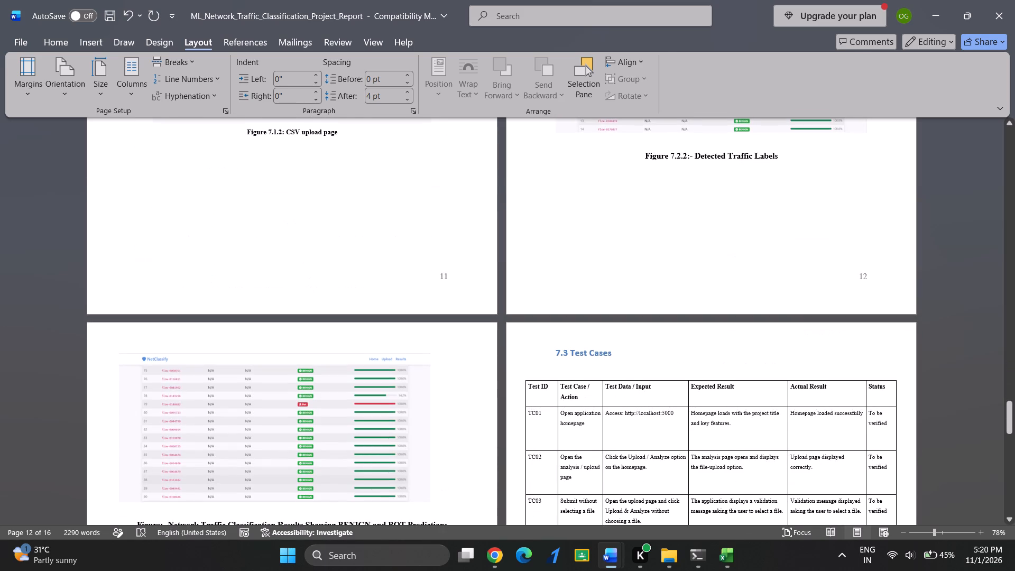
scroll(663, 442, down, 2)
scroll(663, 442, up, 1)
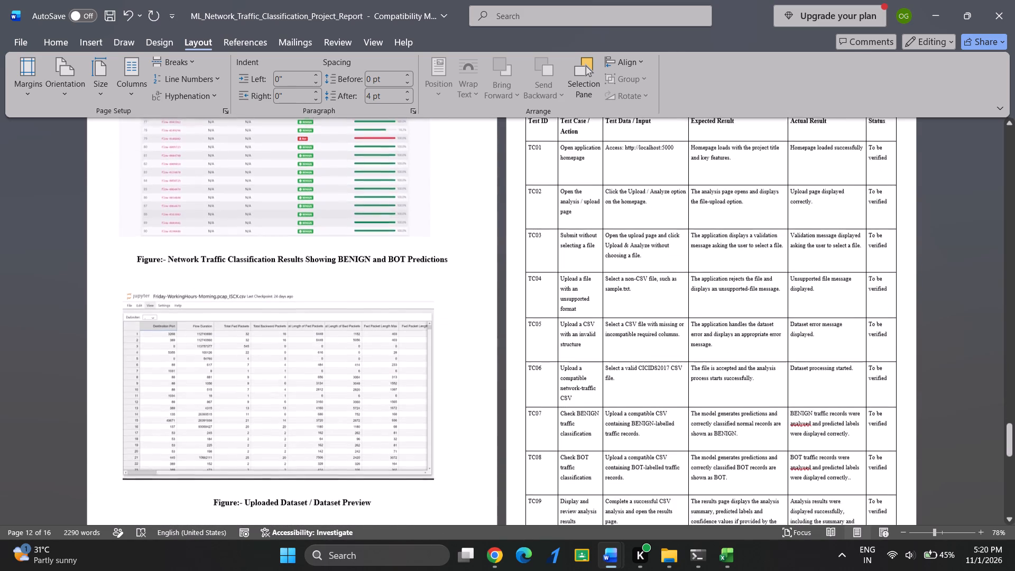
scroll(663, 442, up, 2)
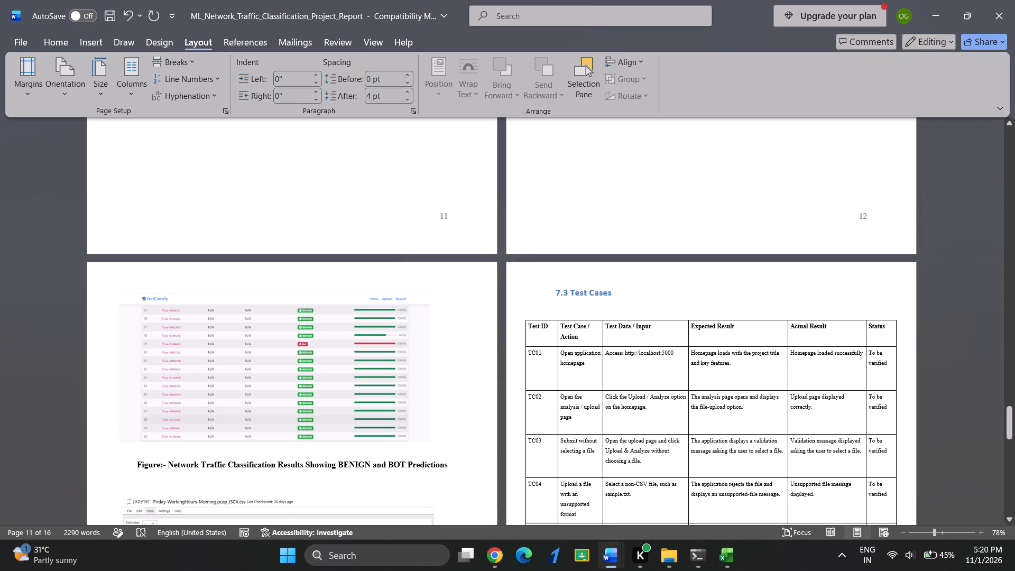
click(160, 468)
text(7.2.3)
key(space)
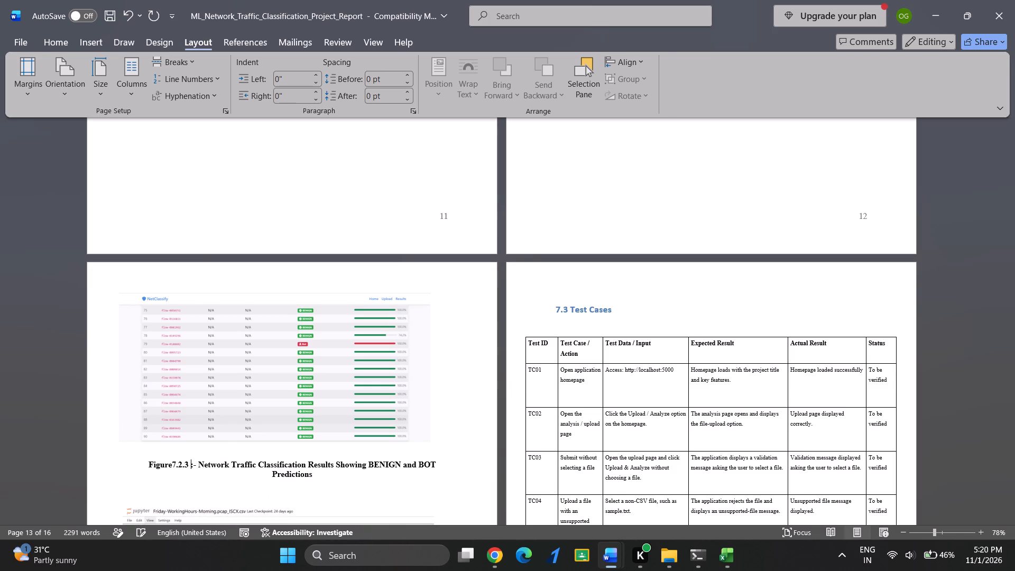
Number the Uploaded Dataset / Dataset Preview caption as Figure 7.2.4.
scroll(207, 494, down, 2)
scroll(176, 458, down, 1)
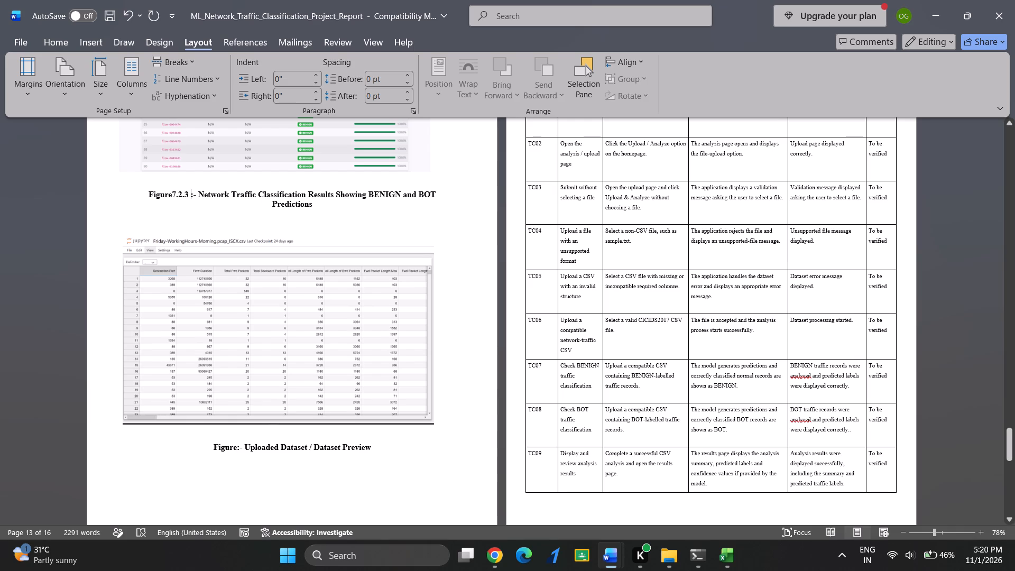
click(236, 452)
key(space)
text(7.2.4)
Remove the empty line above the 7.3 Test Cases heading at the top of its page.
scroll(276, 361, up, 2)
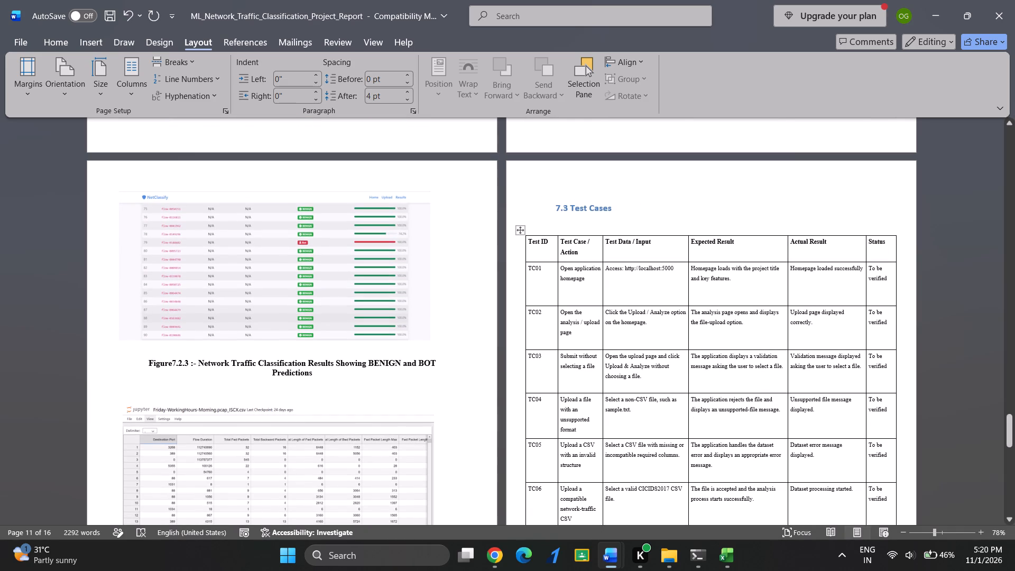
scroll(625, 346, up, 1)
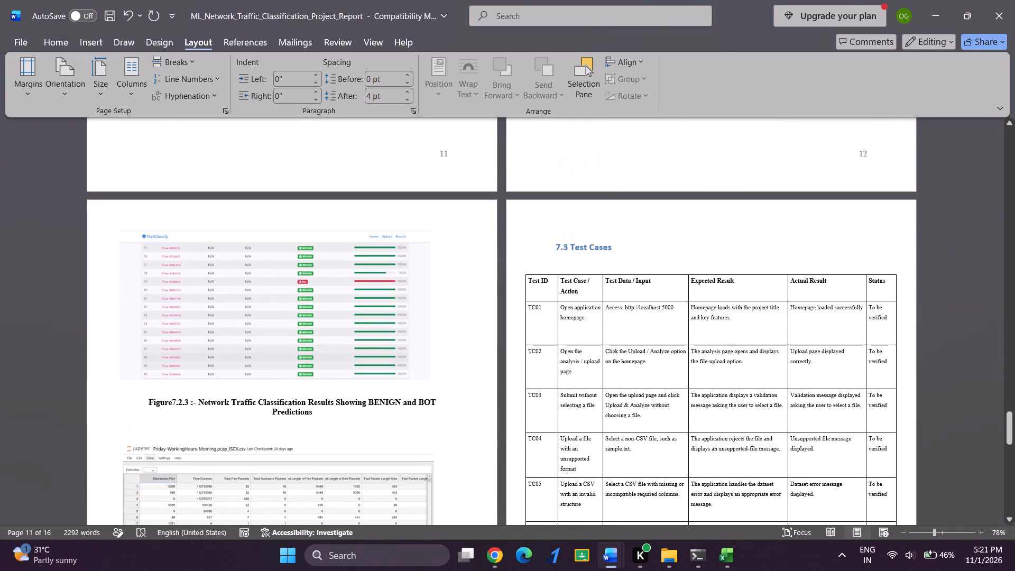
click(595, 218)
key(BackSpace)
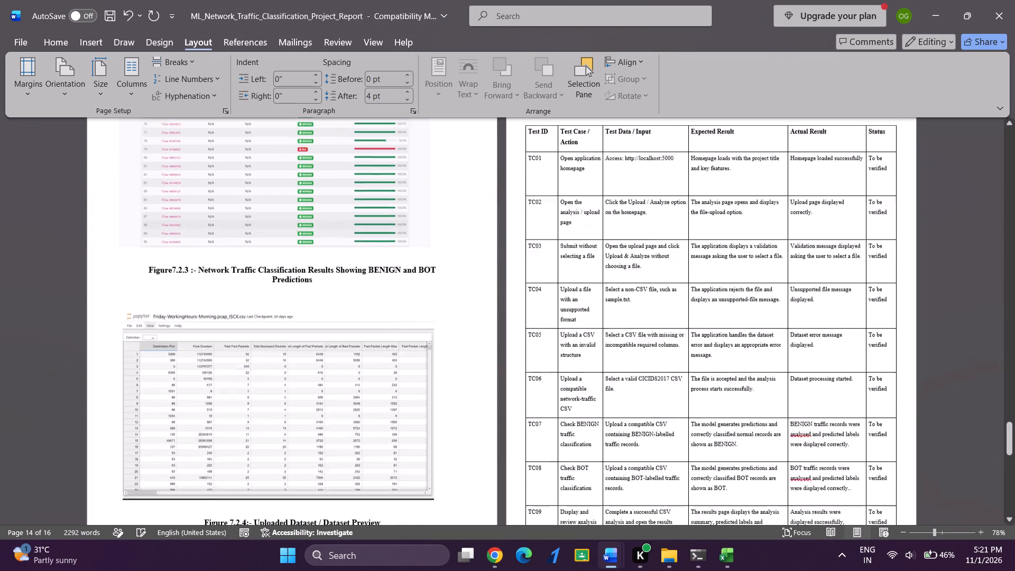
scroll(630, 260, up, 2)
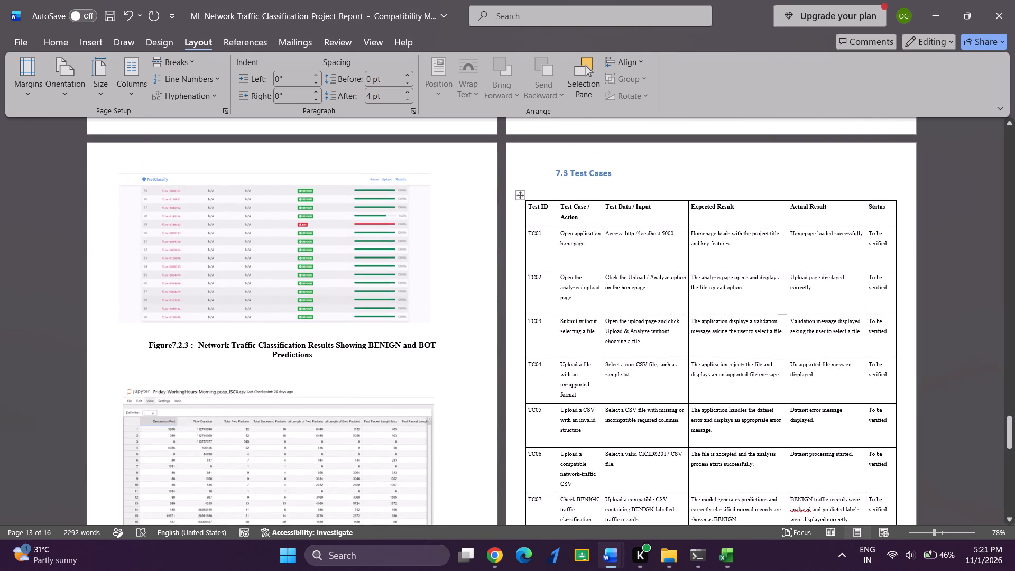
Review the report's closing pages, cover page, certificate and existing Index table.
scroll(630, 260, down, 4)
scroll(669, 341, down, 2)
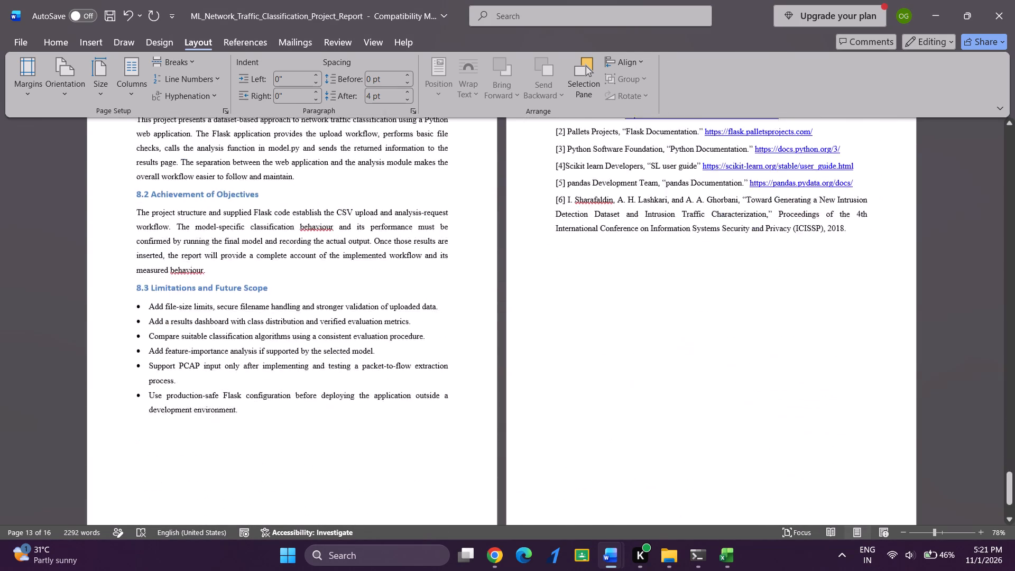
scroll(669, 341, down, 2)
scroll(669, 341, up, 14)
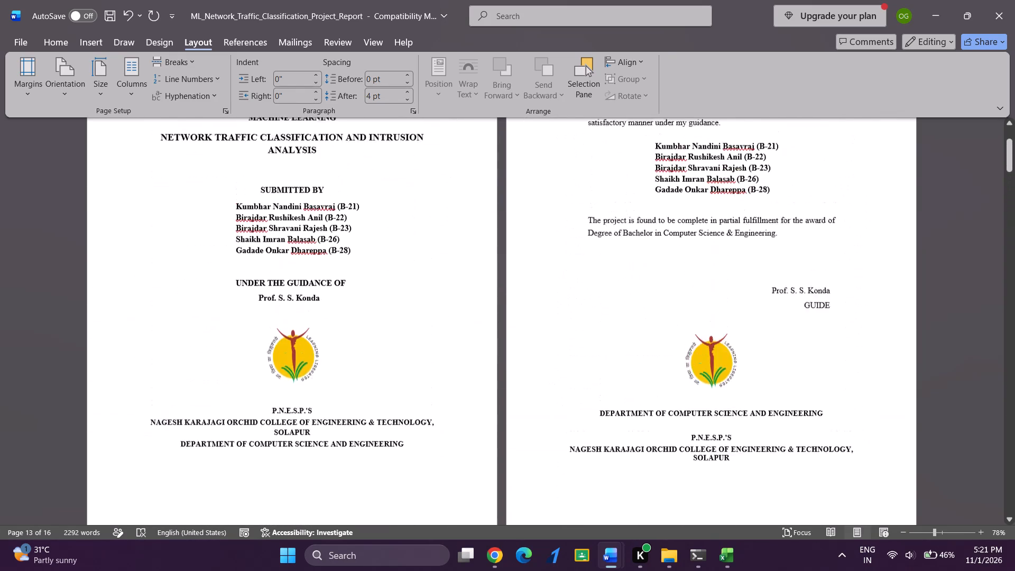
scroll(669, 341, up, 2)
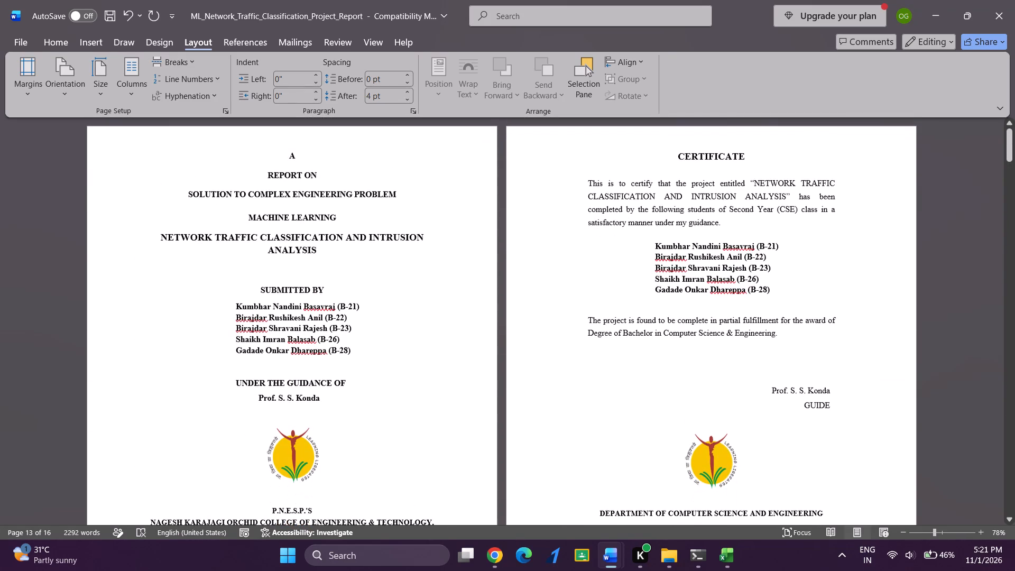
scroll(679, 308, down, 1)
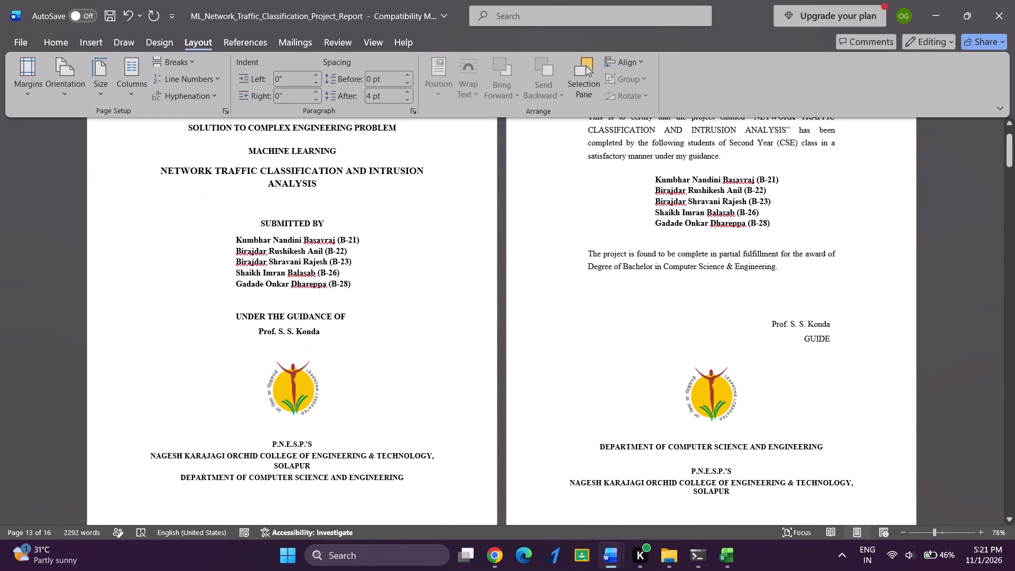
drag(769, 323, 814, 346)
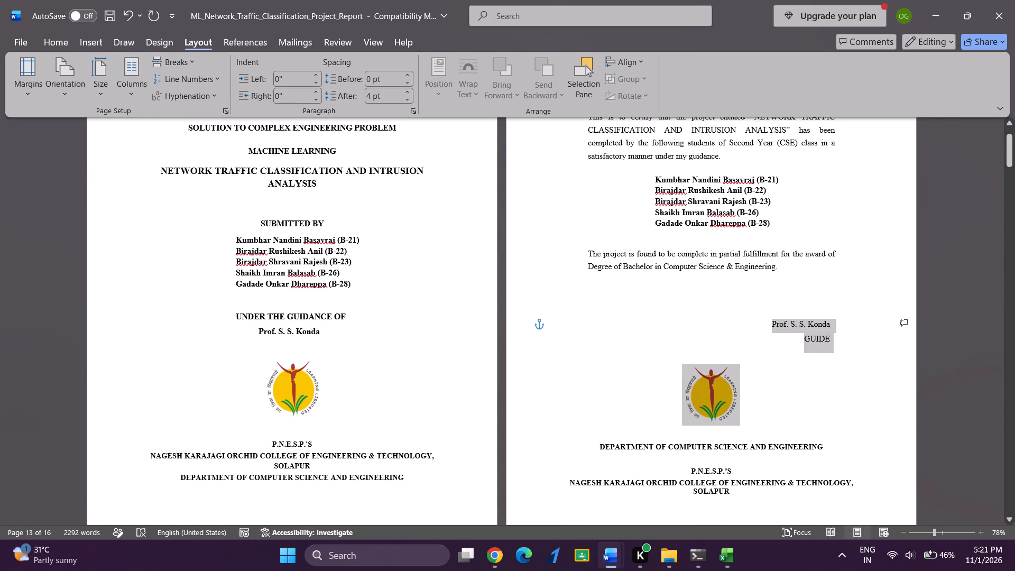
drag(814, 346, 835, 330)
click(835, 330)
scroll(835, 330, down, 2)
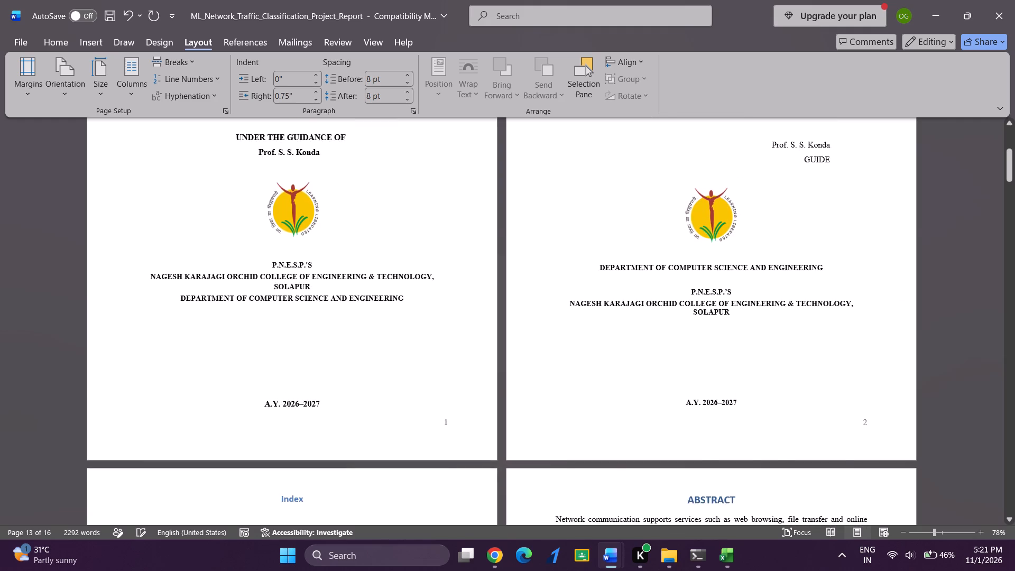
scroll(835, 330, down, 4)
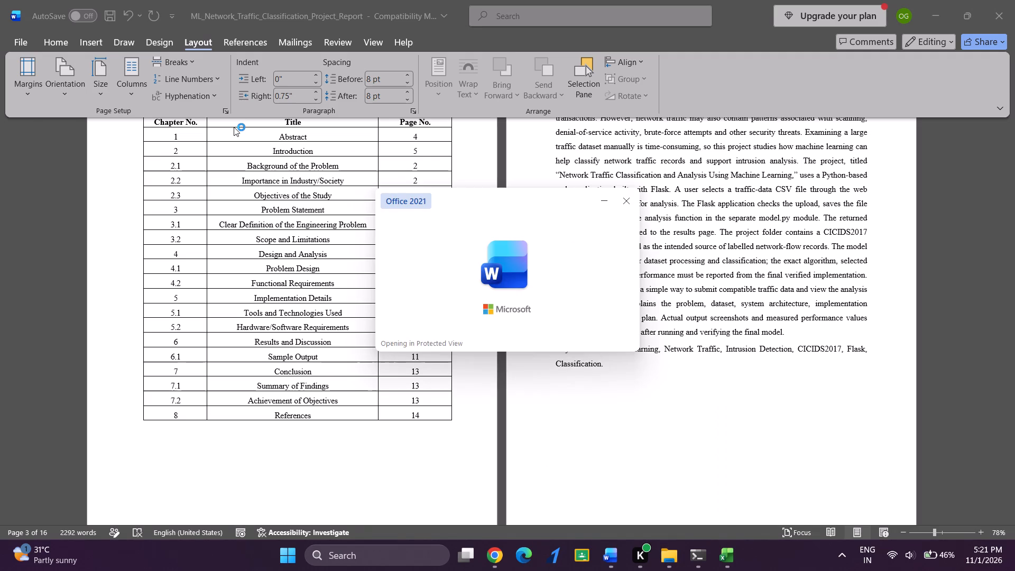
click(537, 63)
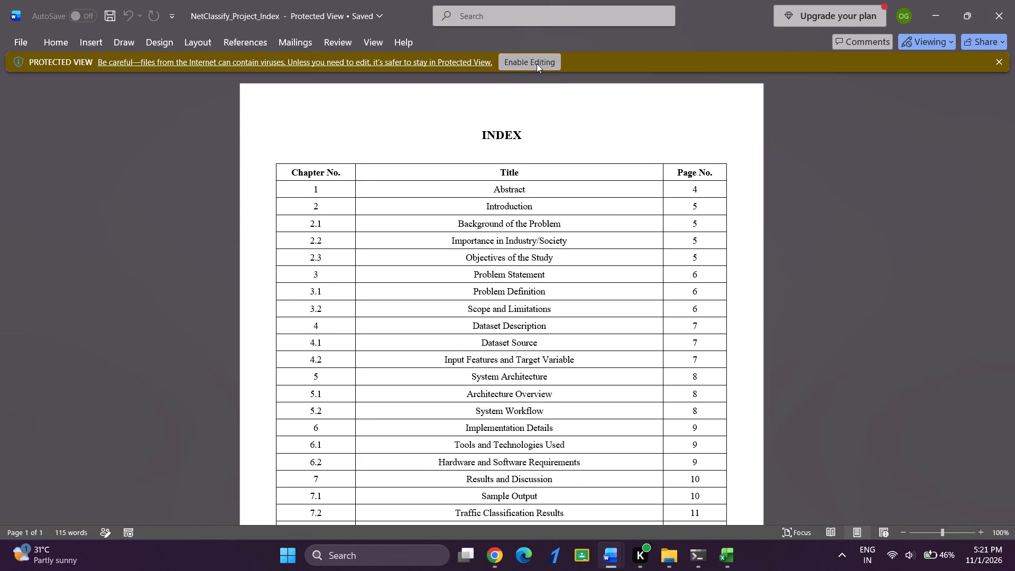
Copy the INDEX heading and the whole index table from the NetClassify_Project_Index document.
drag(445, 176, 546, 462)
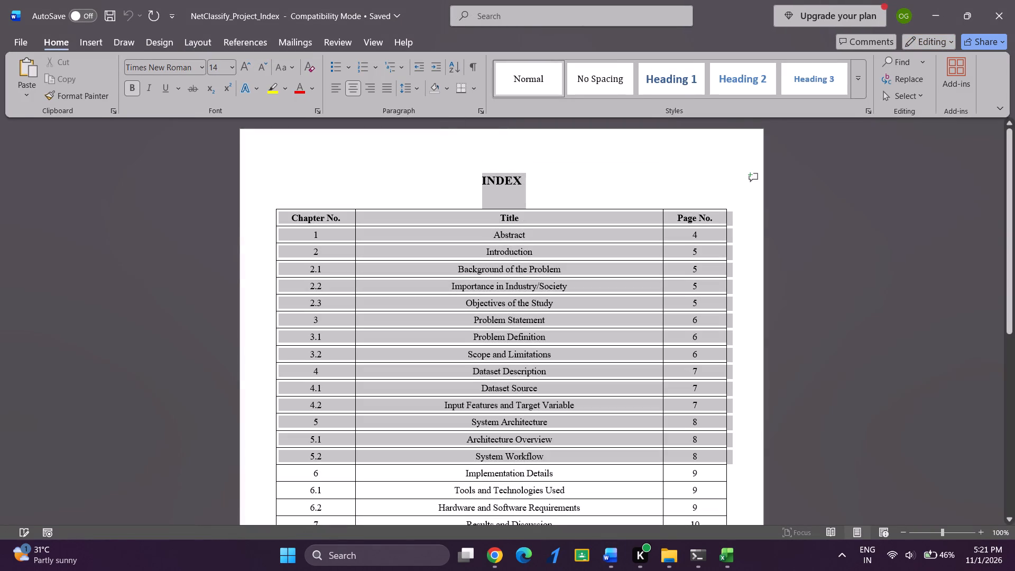
drag(546, 462, 552, 417)
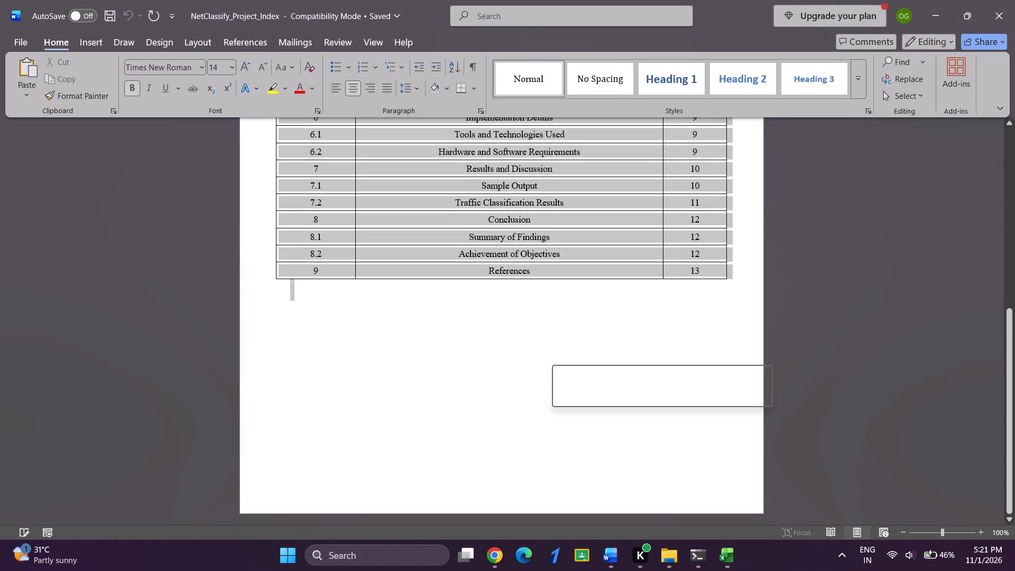
key(ctrl+c)
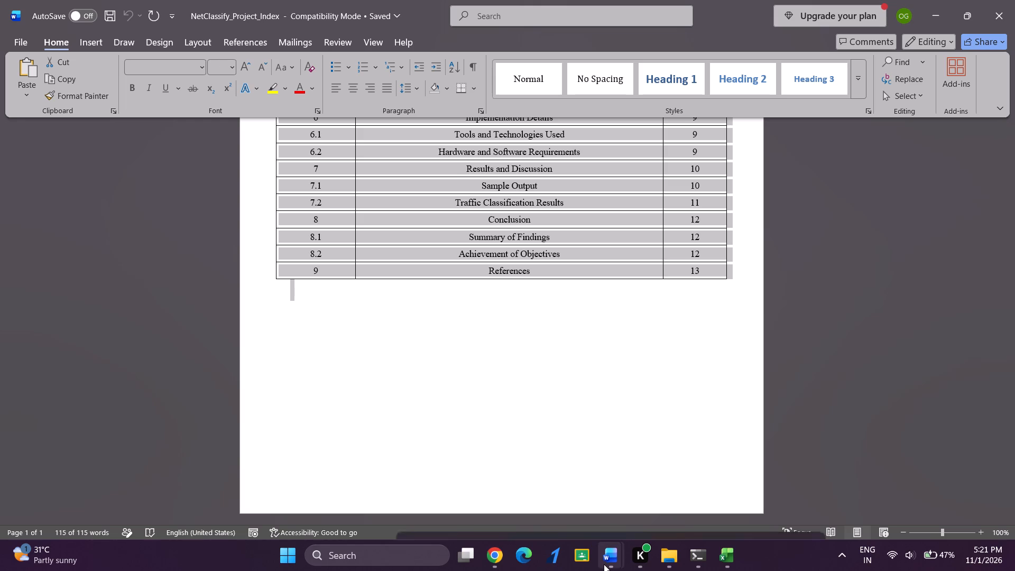
Switch to the ML_Network_Traffic_Classification_Project_Report document and paste the copied index over the entire old Index table.
click(509, 477)
scroll(381, 288, up, 1)
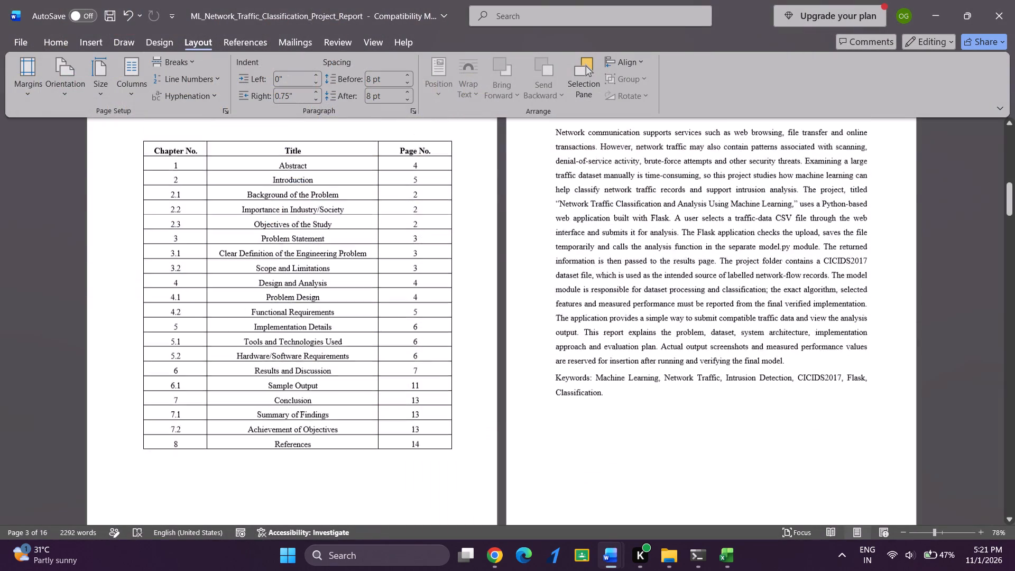
scroll(381, 288, up, 1)
click(142, 263)
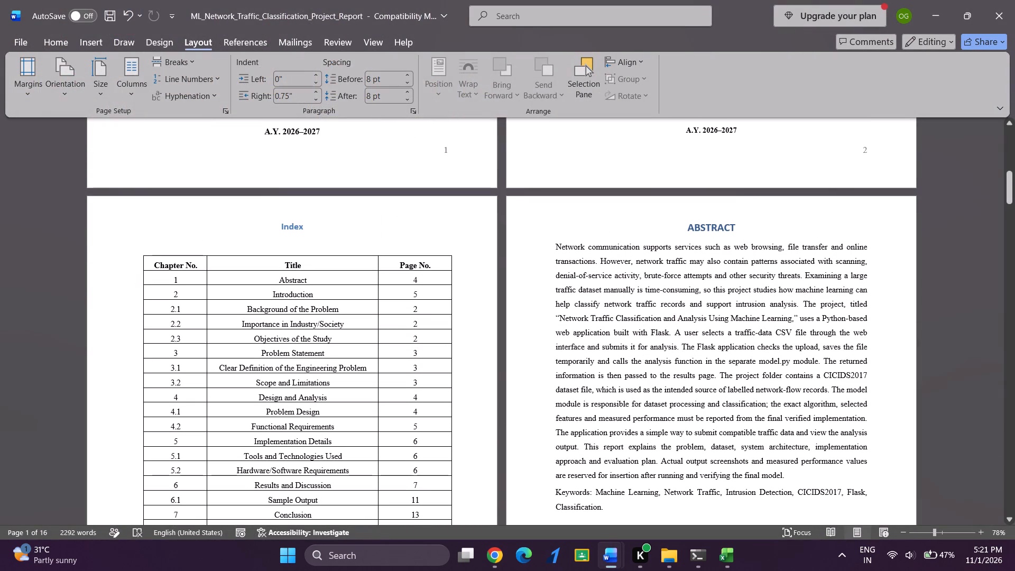
click(135, 248)
click(168, 272)
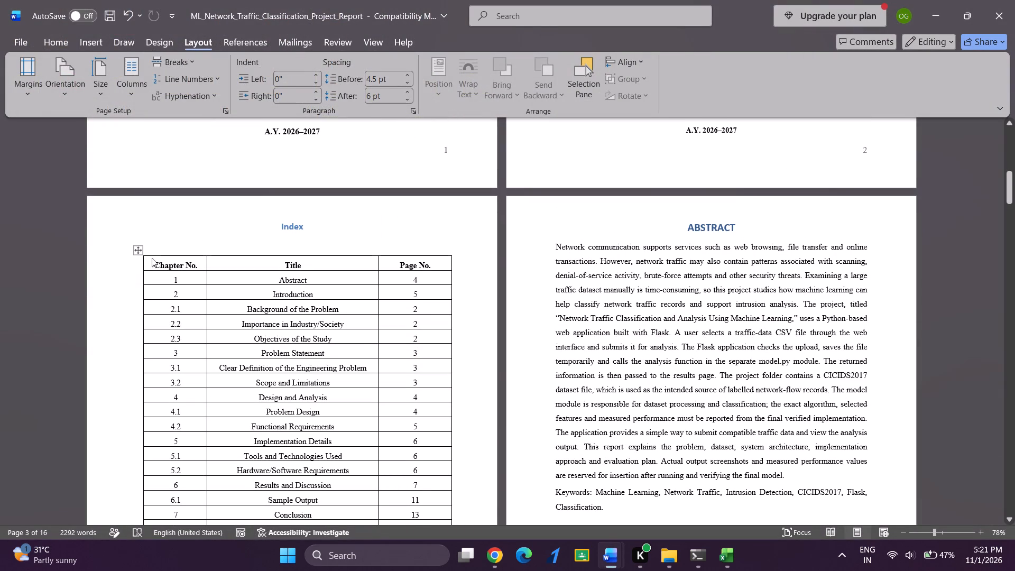
click(134, 247)
key(ctrl+v)
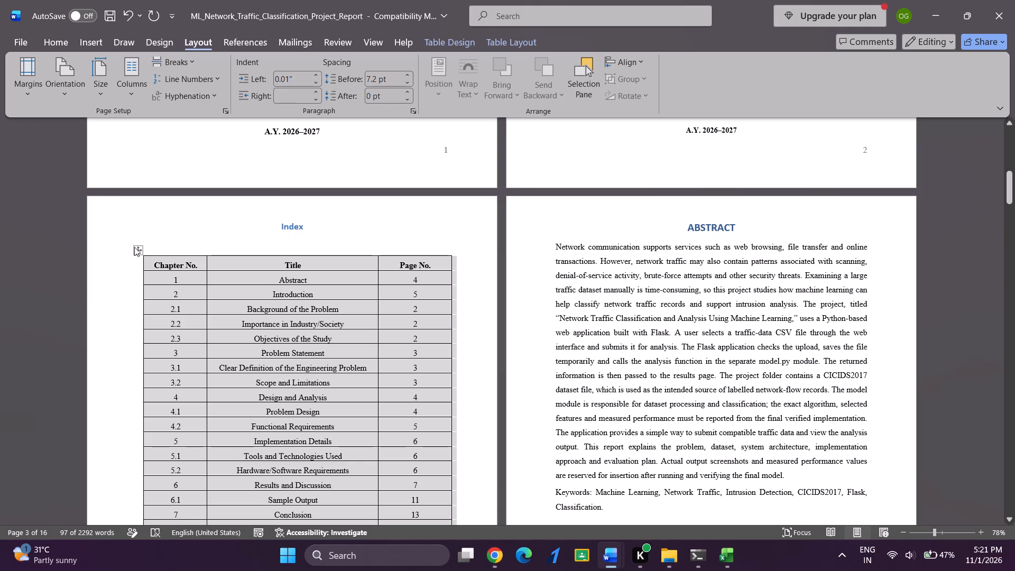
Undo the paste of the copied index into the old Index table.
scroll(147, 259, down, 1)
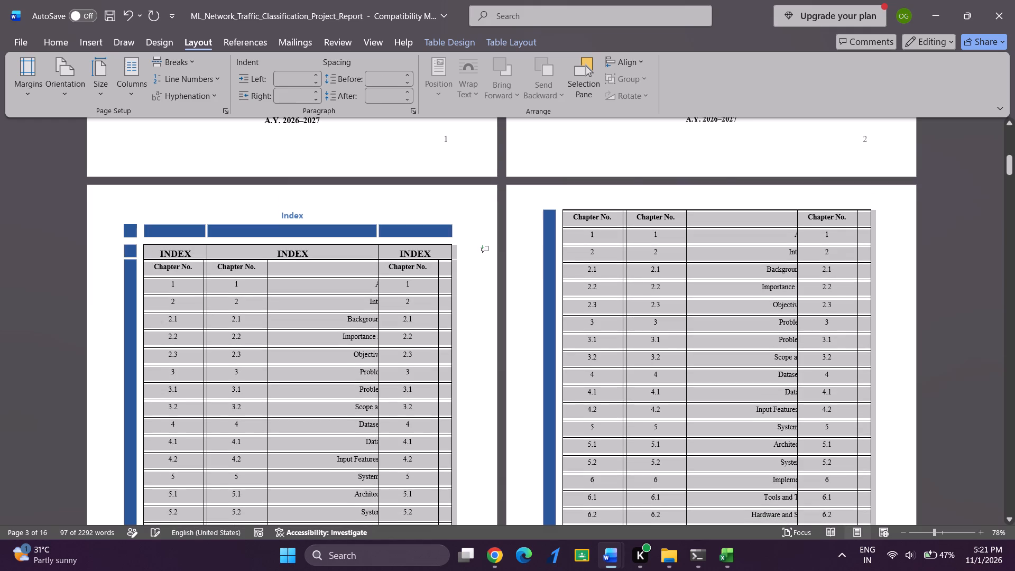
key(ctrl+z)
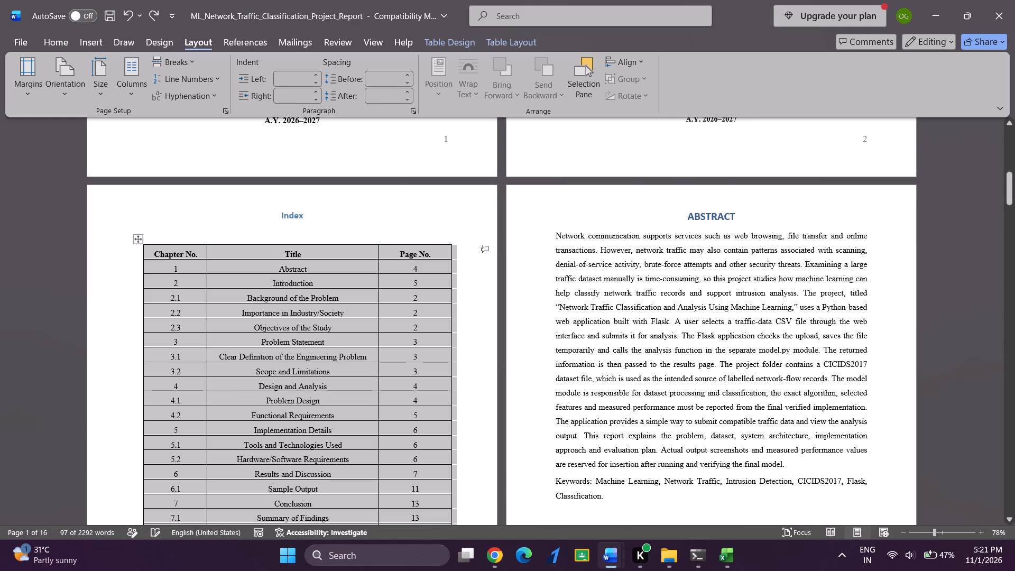
Delete the entire old Index table and paste the copied index in its place on page 3.
key(backslash)
key(BackSpace)
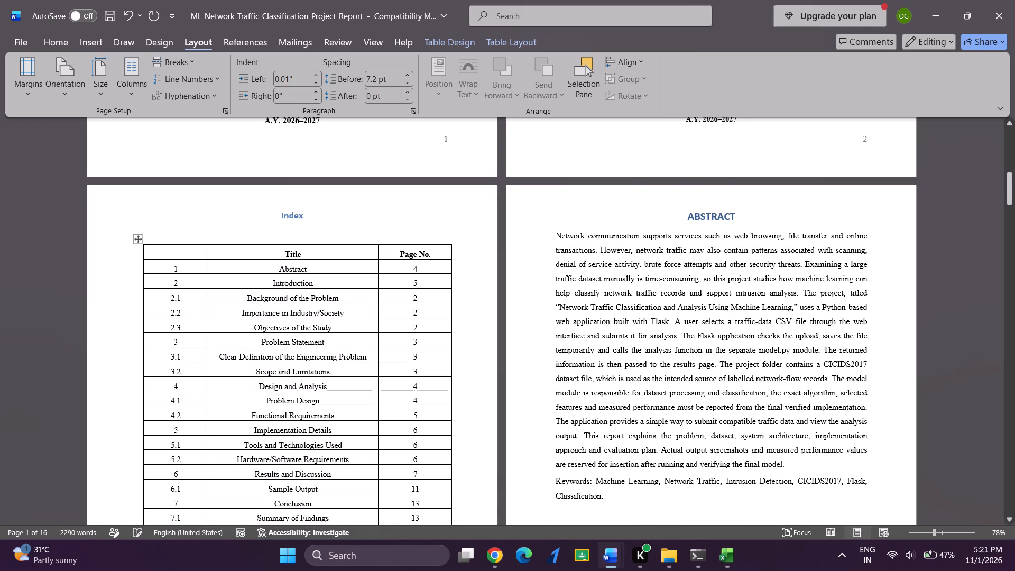
click(135, 237)
key(BackSpace)
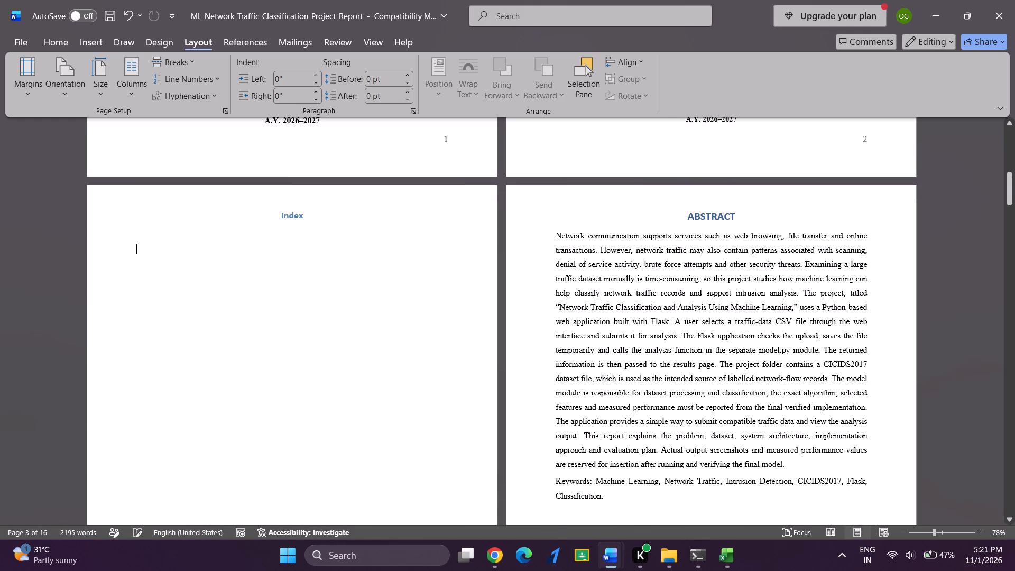
key(ctrl+v)
scroll(184, 312, down, 3)
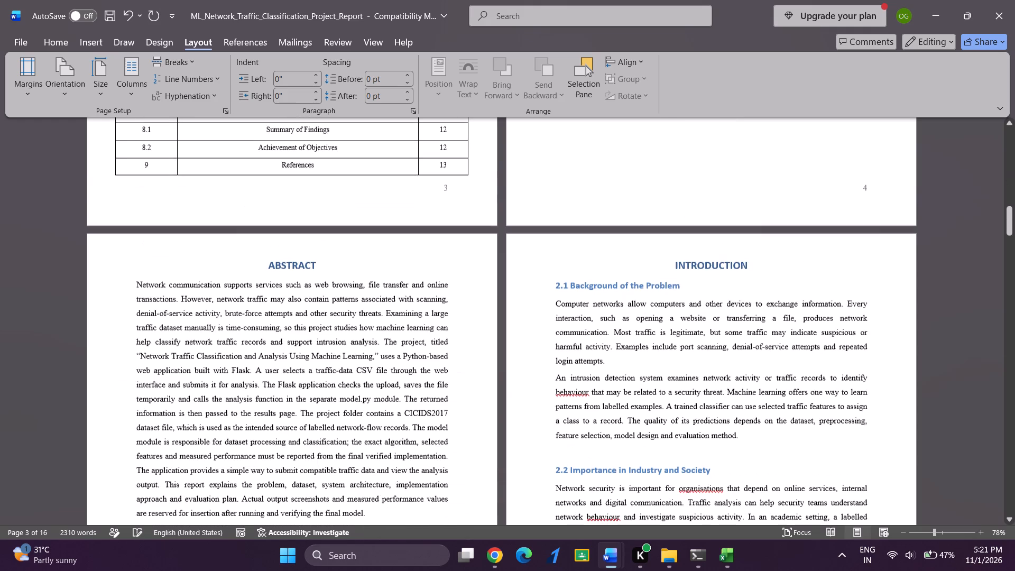
scroll(184, 312, down, 1)
Delete the duplicate INDEX heading and the blank space between the blue Index heading and the new table.
scroll(184, 312, up, 6)
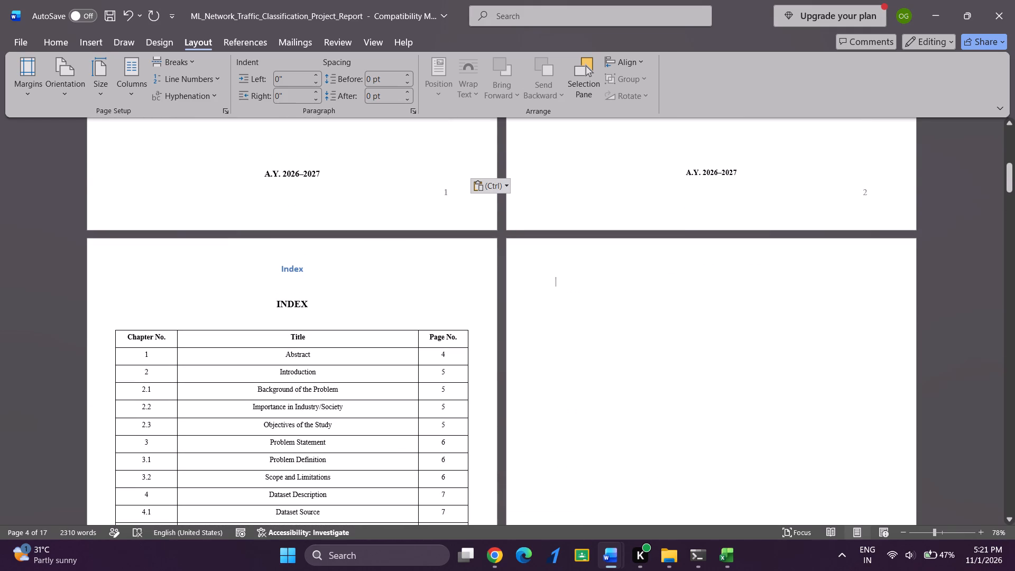
drag(330, 305, 272, 294)
key(BackSpace)
key(BackSpace)
key(BackSpace)
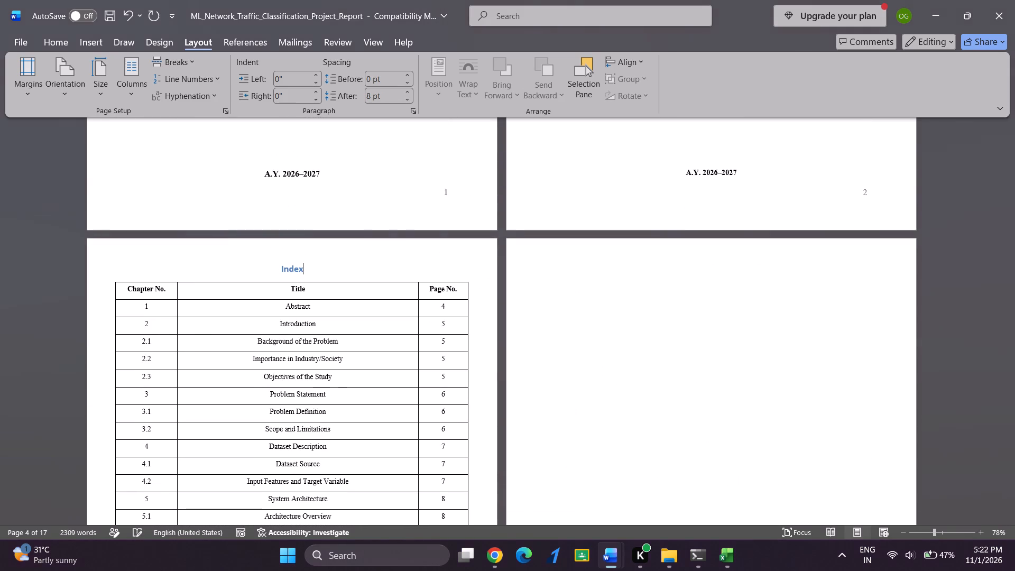
Remove the blank page between the index table and the Abstract by deleting the empty paragraphs and extra break.
click(515, 313)
key(BackSpace)
key(BackSpace)
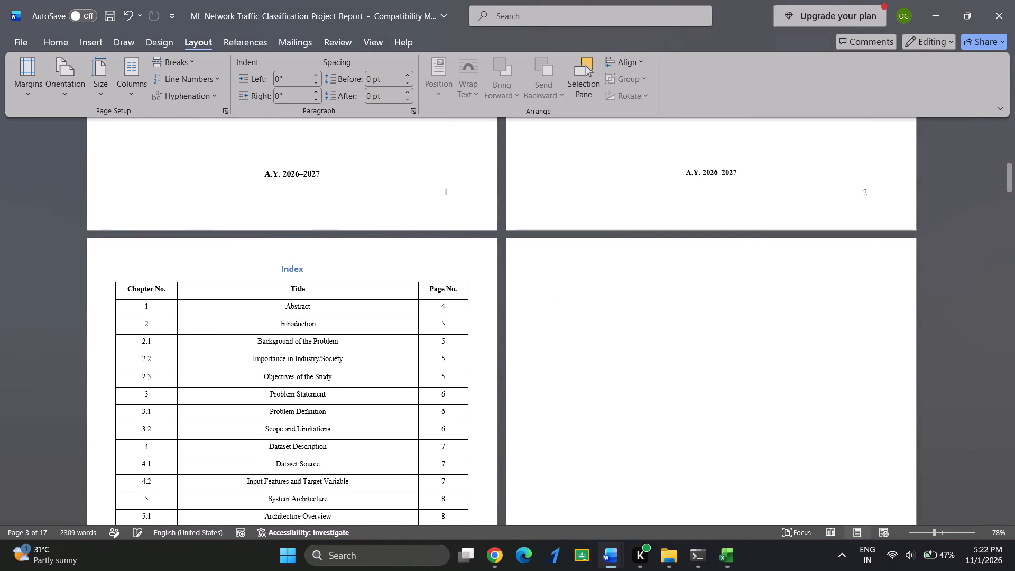
key(BackSpace)
key(BackSpace)
key(BackSpace)
key(BackSpace)
key(BackSpace)
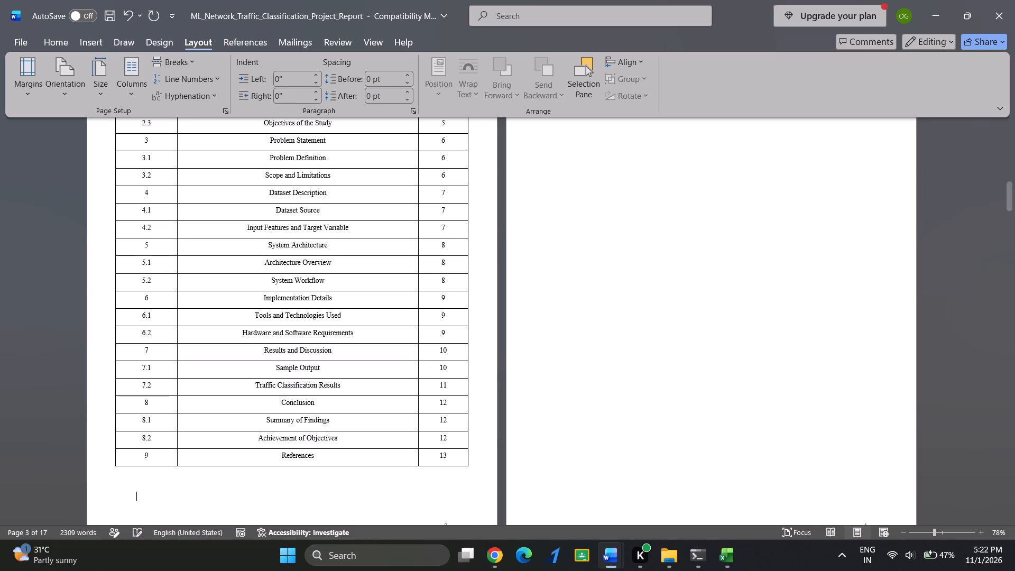
key(BackSpace)
key(BackSpace)
scroll(535, 319, down, 2)
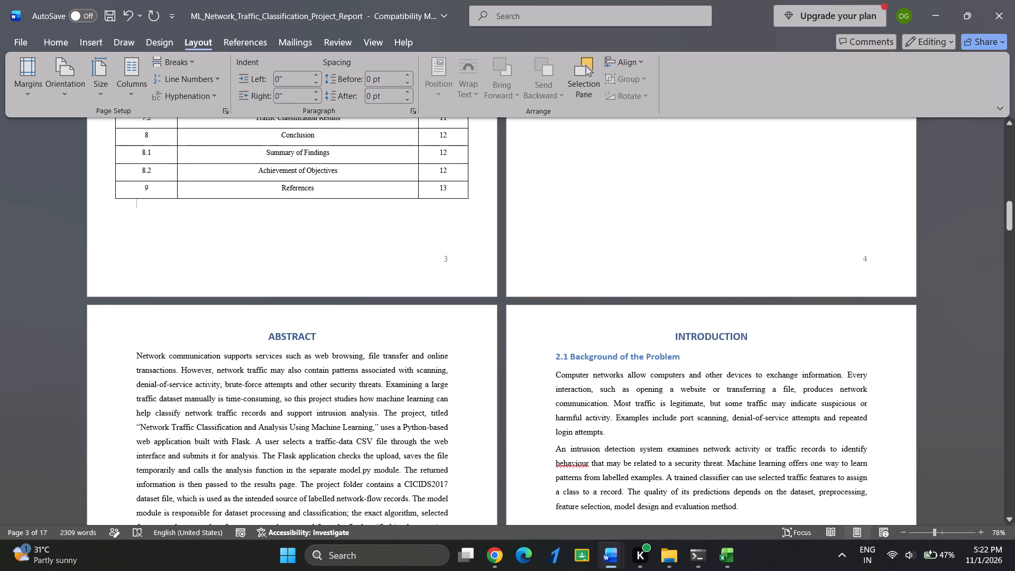
click(259, 326)
key(BackSpace)
key(BackSpace)
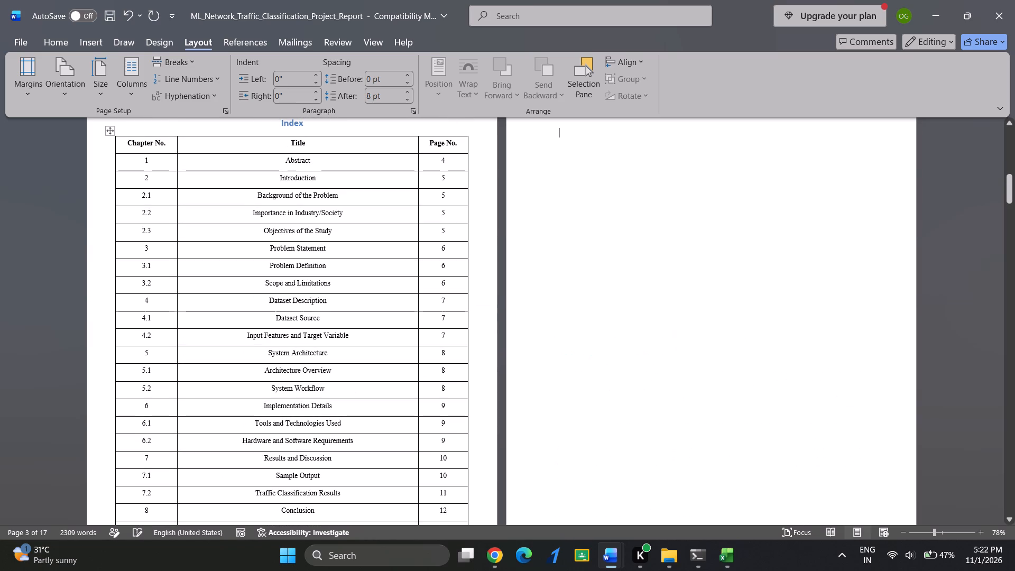
key(BackSpace)
key(BackSpace)
Centre the ABSTRACT heading on page 4.
scroll(533, 333, up, 1)
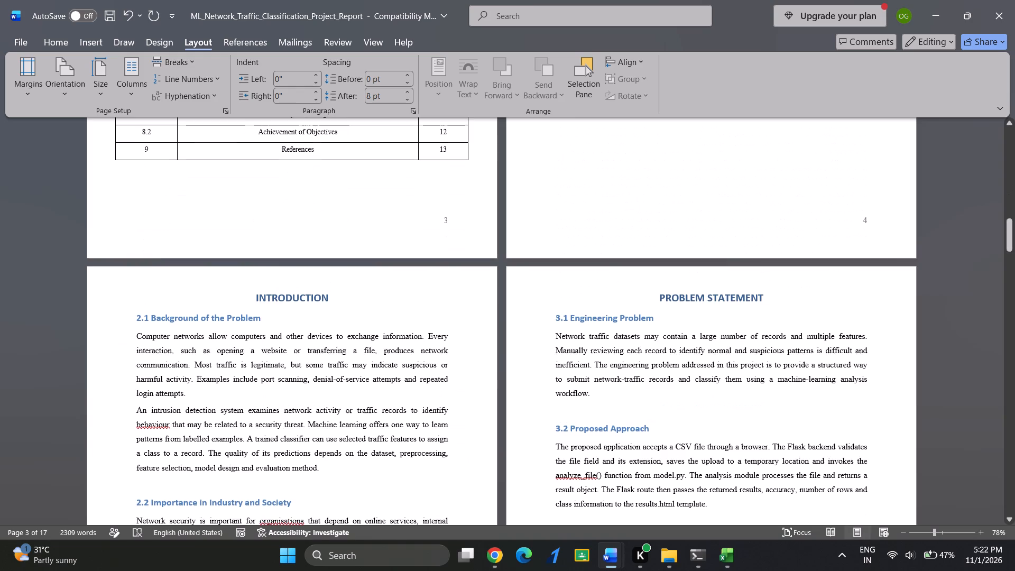
scroll(533, 333, up, 2)
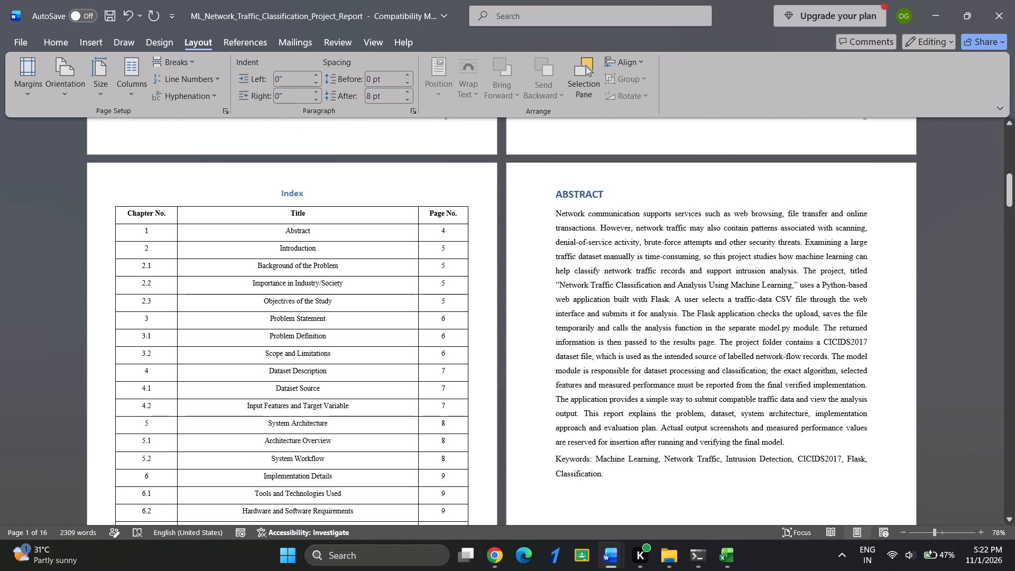
click(557, 206)
key(ctrl+e)
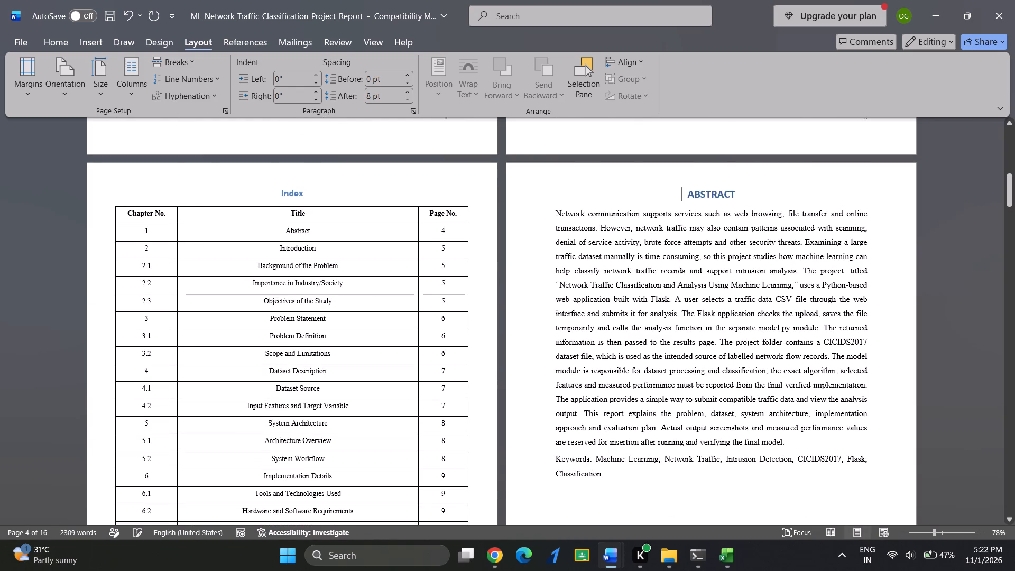
Check the new index table's titles and page numbers against the Abstract, Introduction and Problem Statement pages.
scroll(542, 182, down, 3)
scroll(518, 315, down, 2)
scroll(518, 315, up, 2)
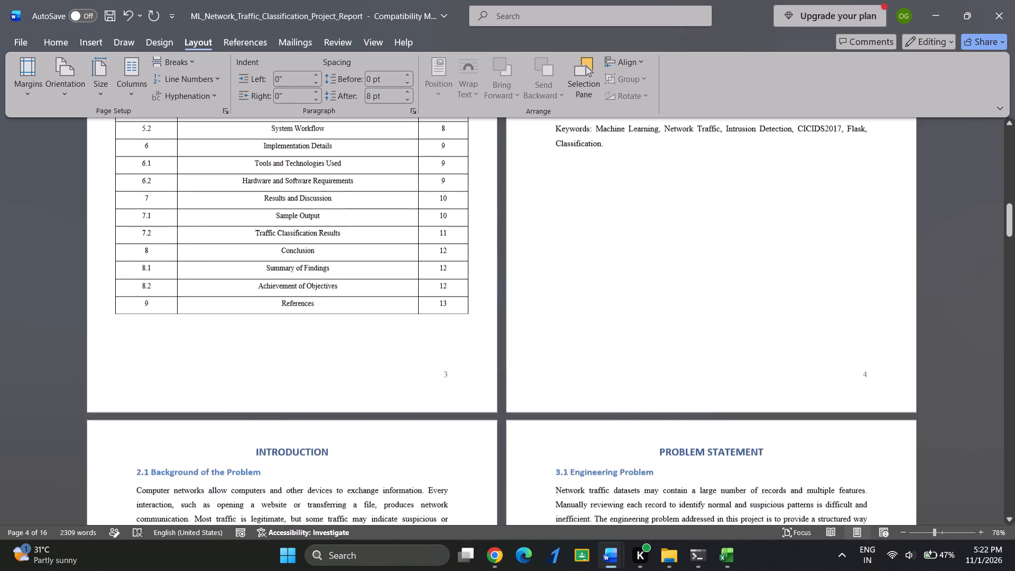
scroll(518, 315, up, 5)
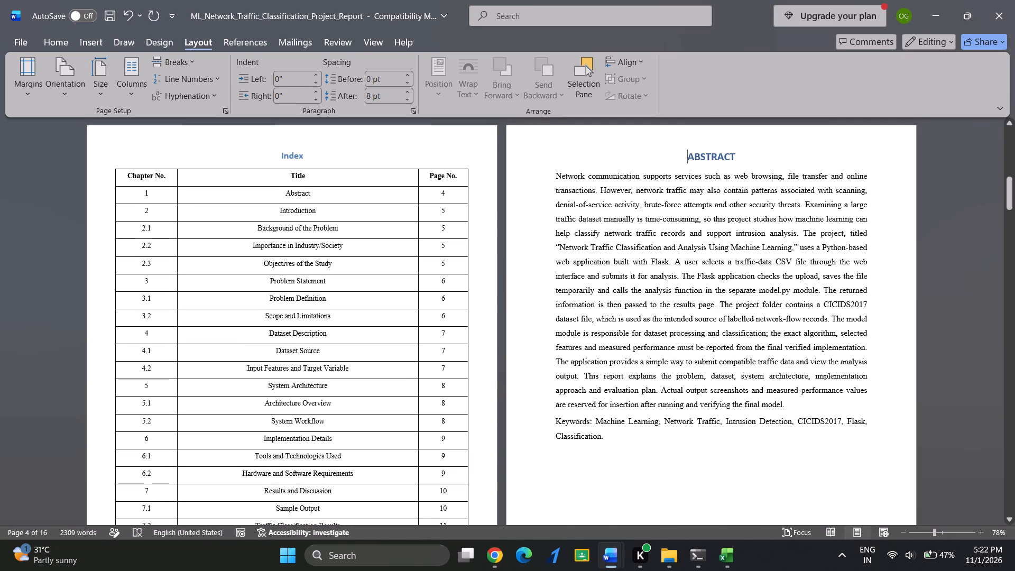
scroll(431, 272, up, 3)
scroll(431, 272, down, 2)
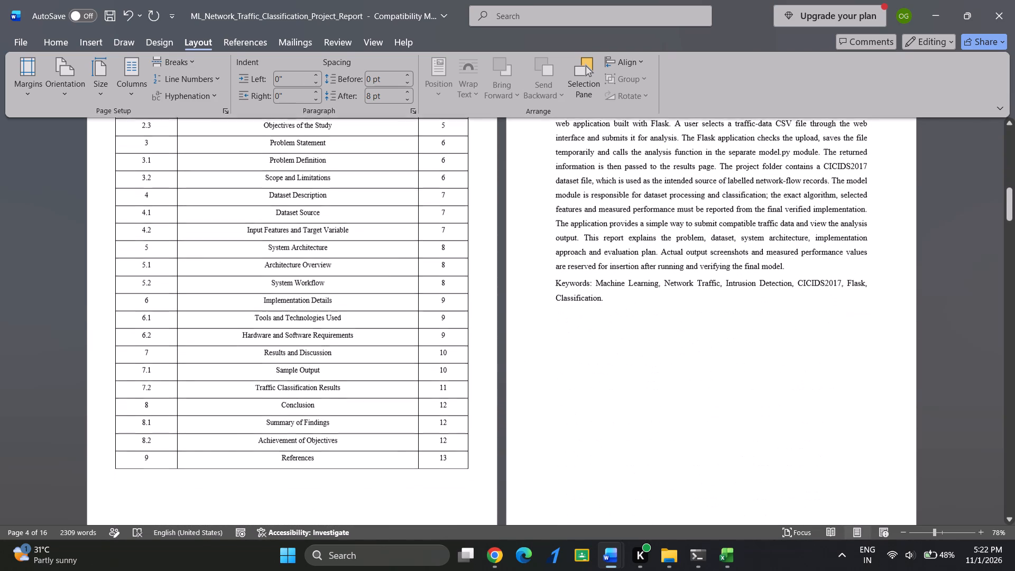
scroll(431, 272, up, 2)
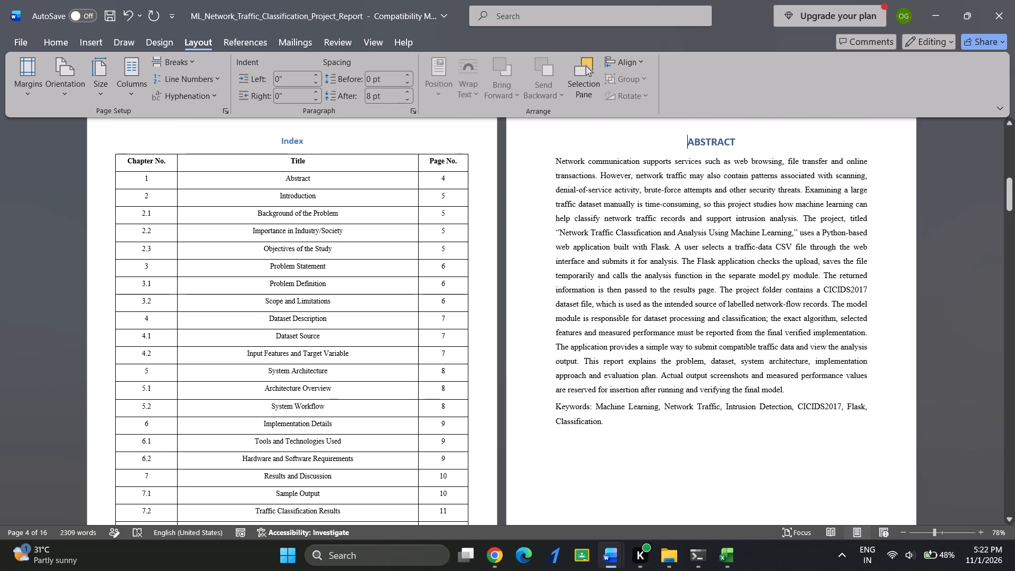
scroll(431, 272, down, 5)
scroll(431, 272, up, 1)
click(362, 252)
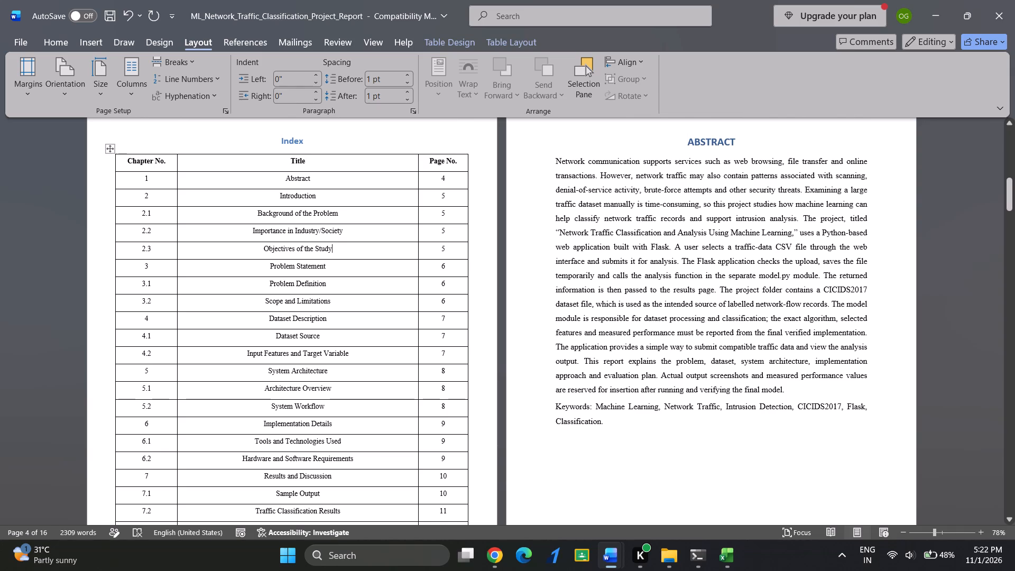
scroll(358, 222, down, 2)
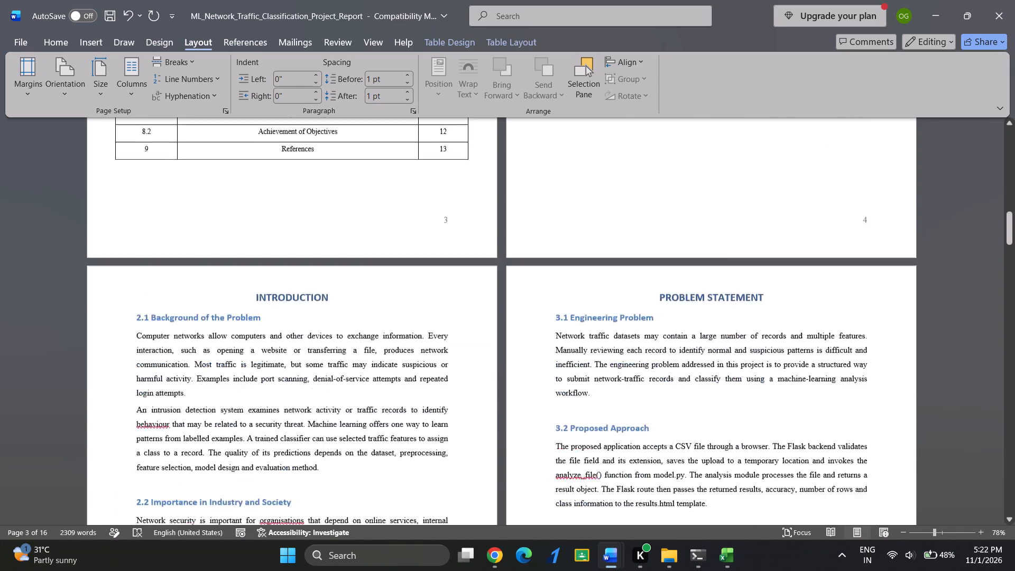
scroll(358, 222, down, 4)
scroll(358, 222, up, 1)
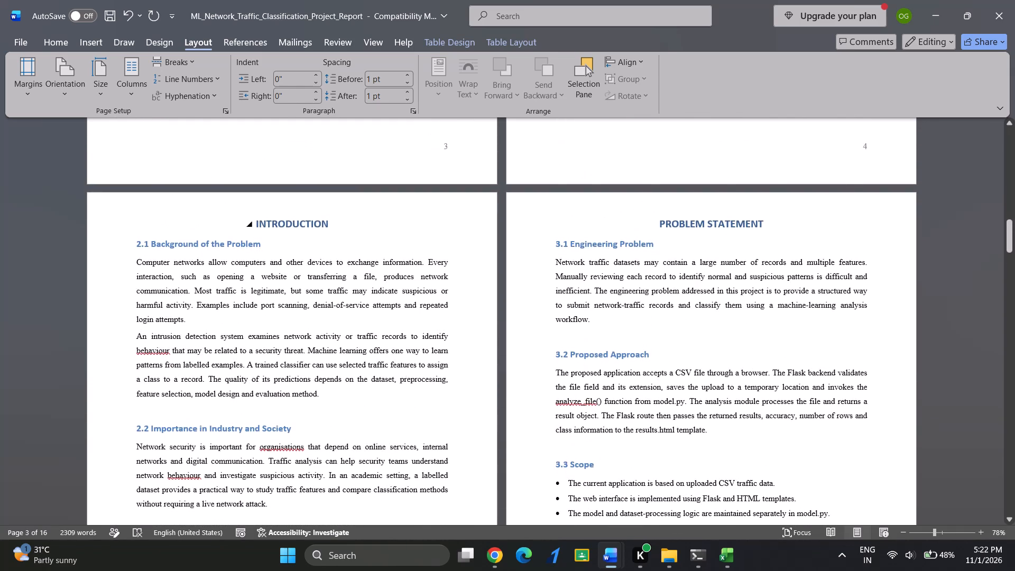
scroll(358, 222, up, 1)
scroll(358, 222, down, 3)
scroll(358, 222, up, 2)
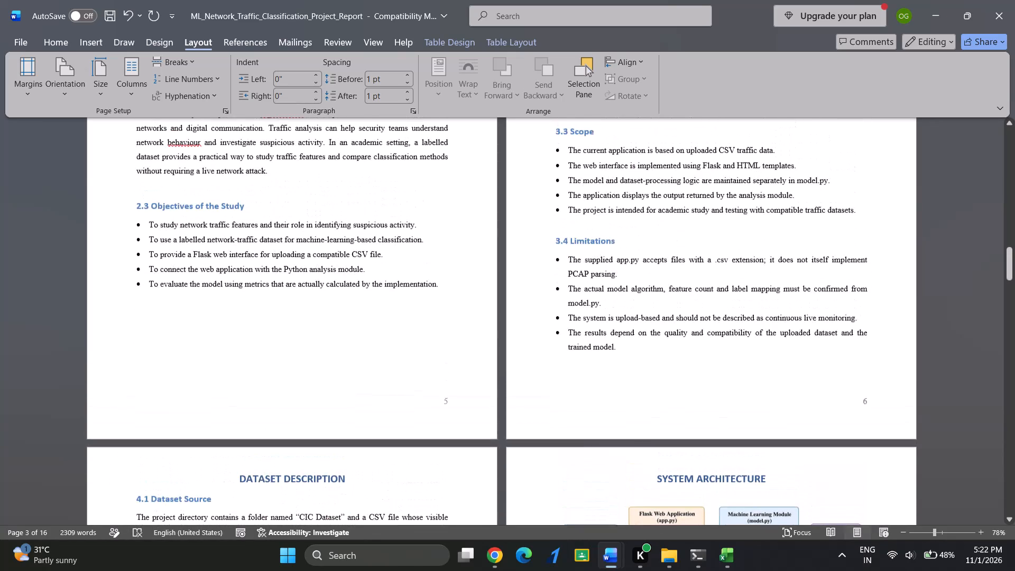
scroll(358, 222, up, 3)
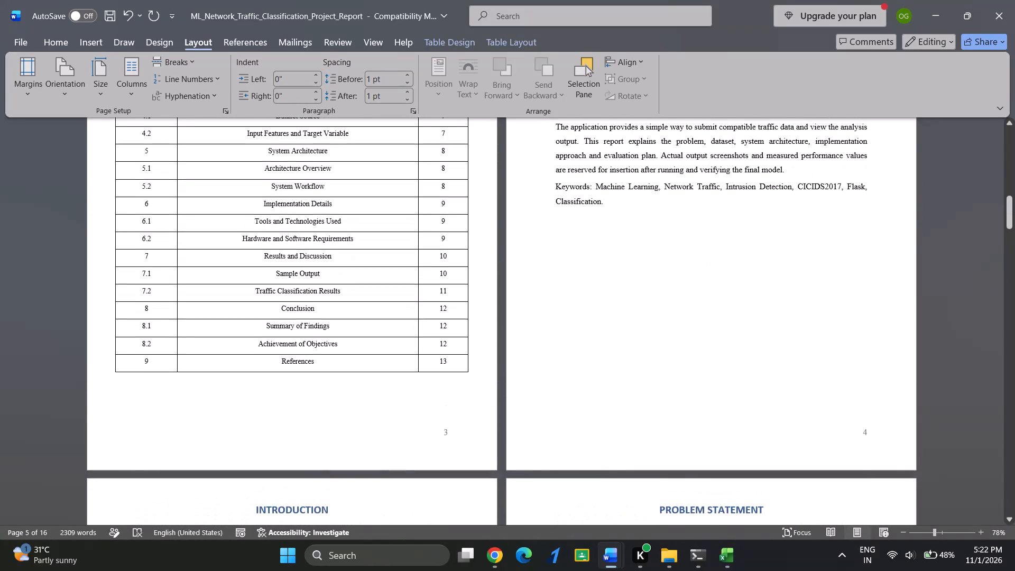
scroll(358, 222, up, 3)
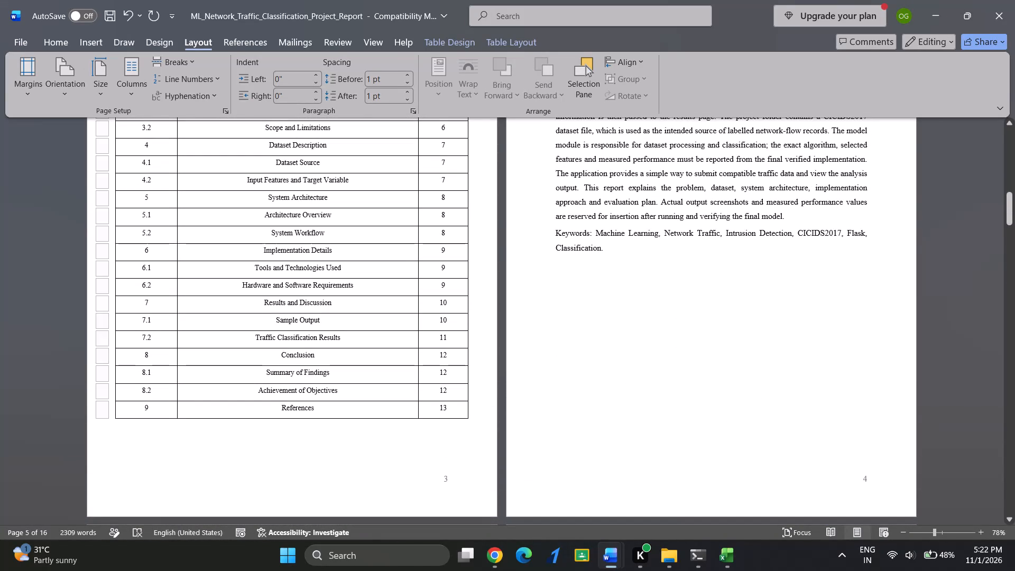
scroll(358, 222, up, 1)
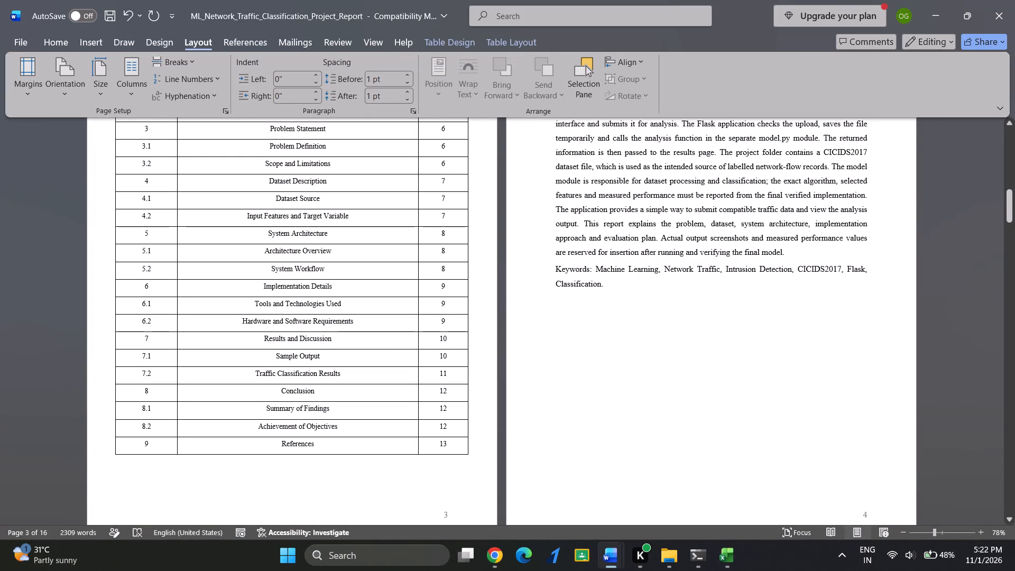
scroll(358, 225, up, 2)
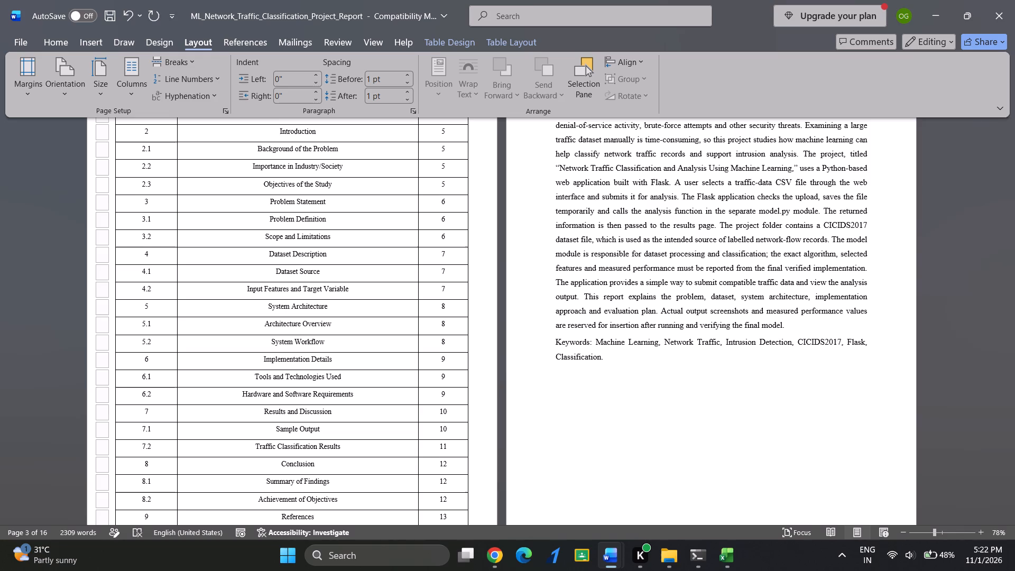
Compare the index entries for chapters 4 to 7 with the section headings and page numbers in the report body.
scroll(371, 235, down, 7)
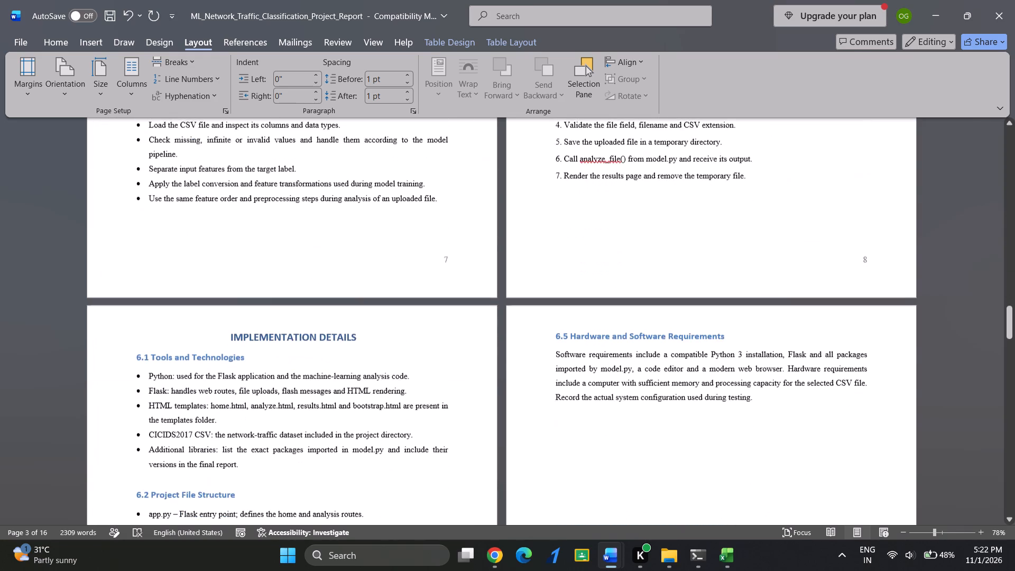
scroll(371, 235, up, 5)
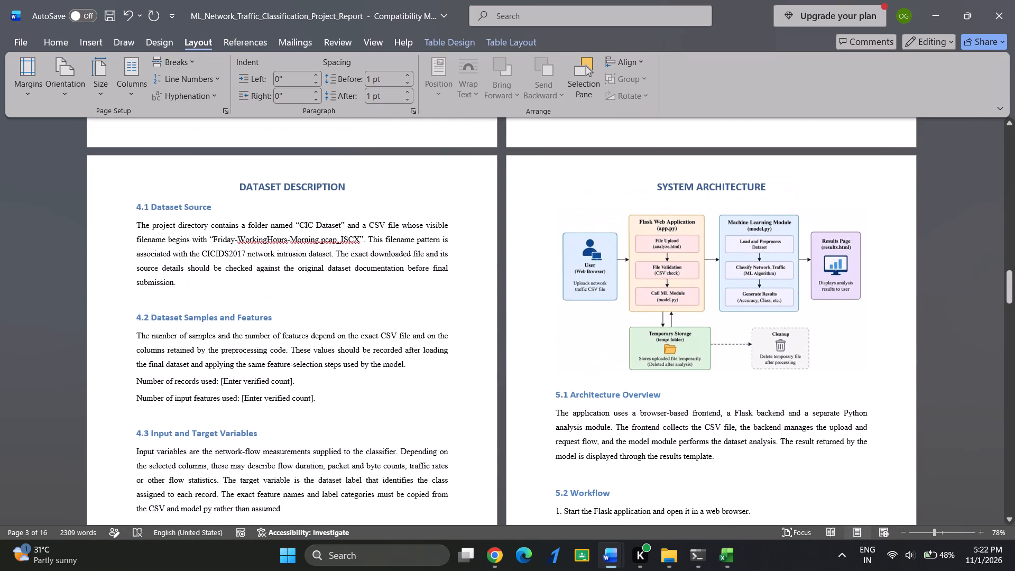
scroll(371, 235, up, 1)
scroll(371, 235, down, 7)
click(540, 281)
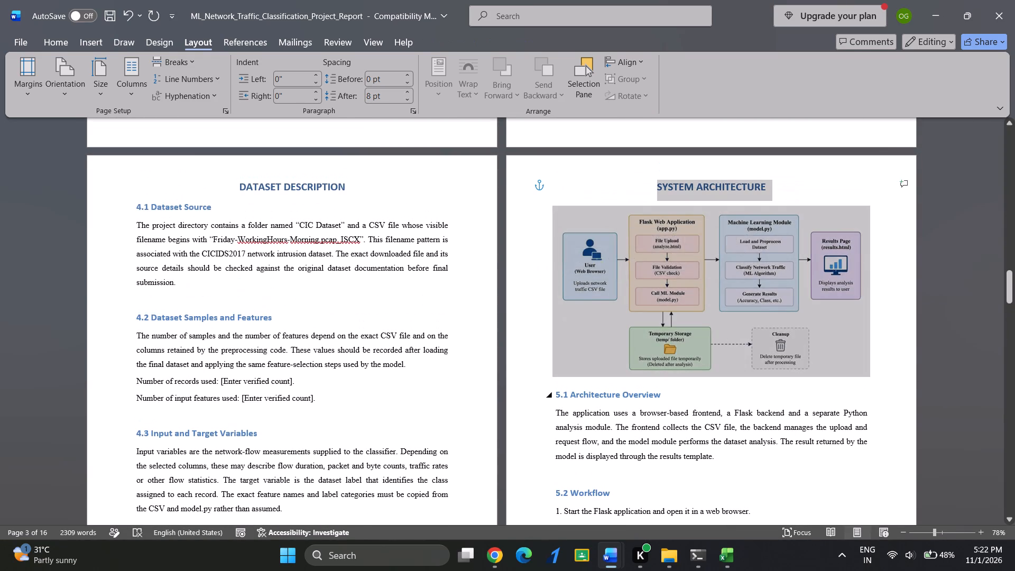
click(583, 398)
scroll(583, 398, down, 5)
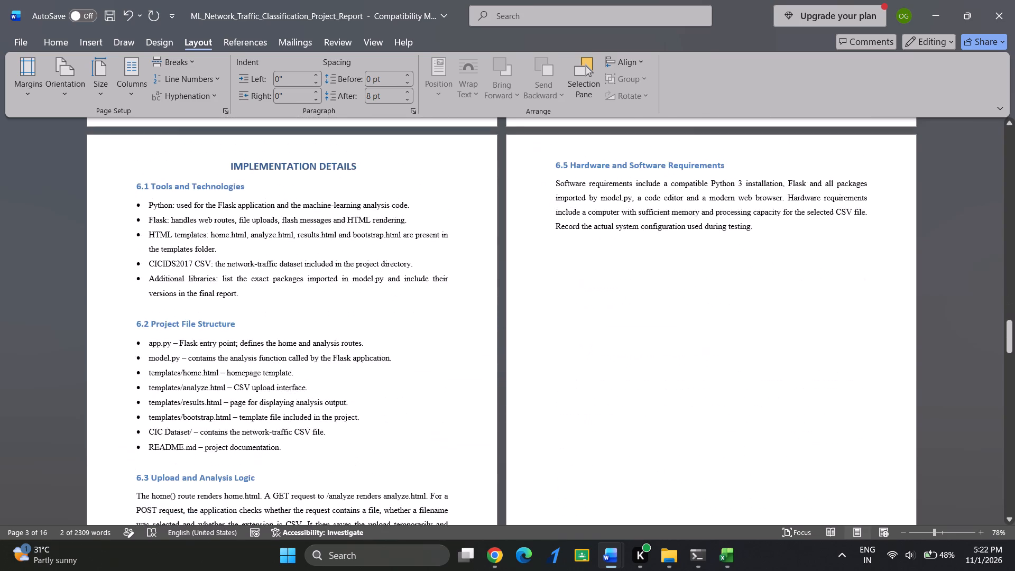
scroll(583, 398, down, 1)
scroll(583, 398, up, 10)
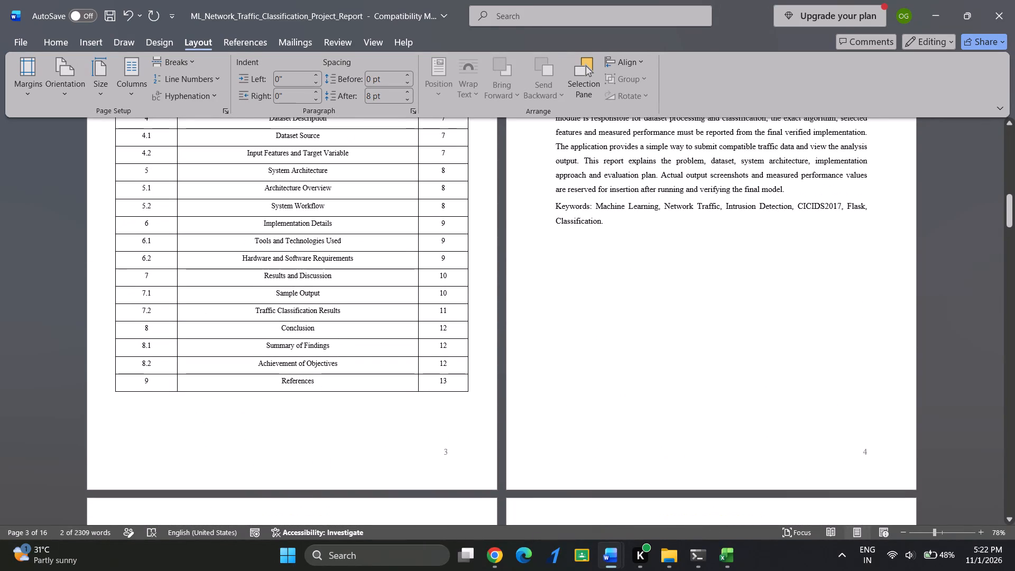
scroll(583, 398, down, 8)
scroll(583, 398, up, 4)
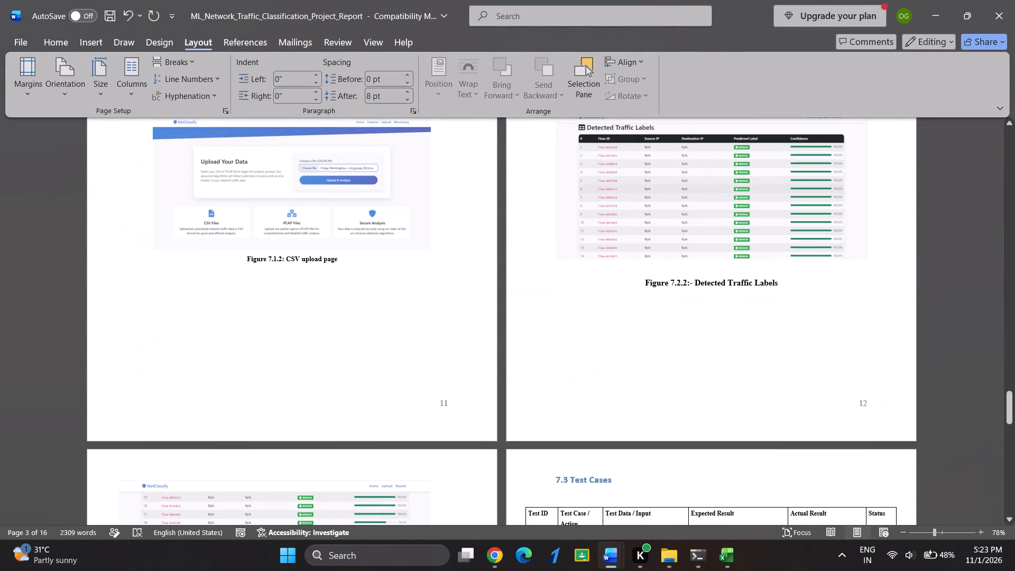
scroll(583, 398, up, 8)
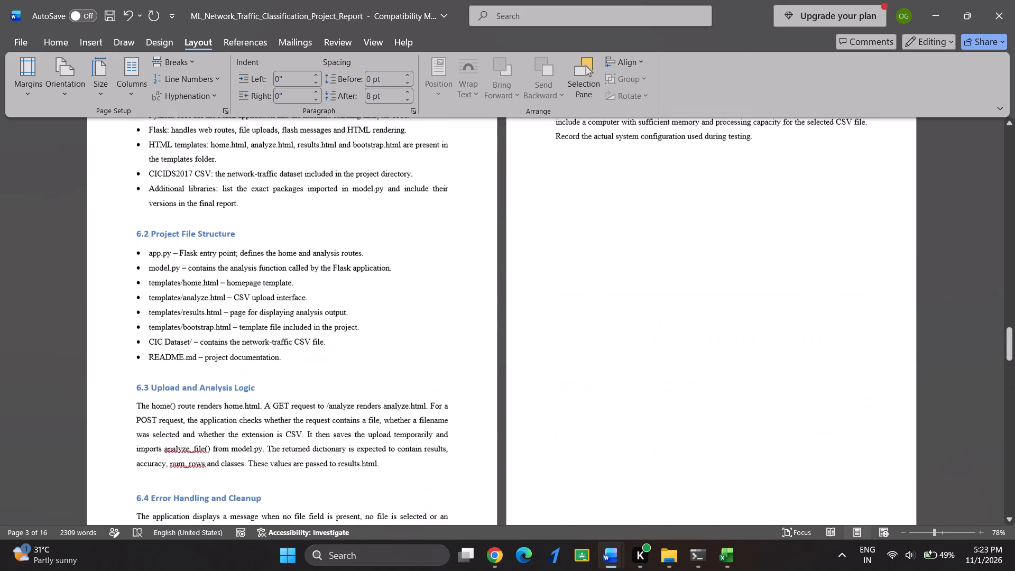
scroll(583, 398, up, 2)
click(494, 346)
scroll(494, 346, up, 7)
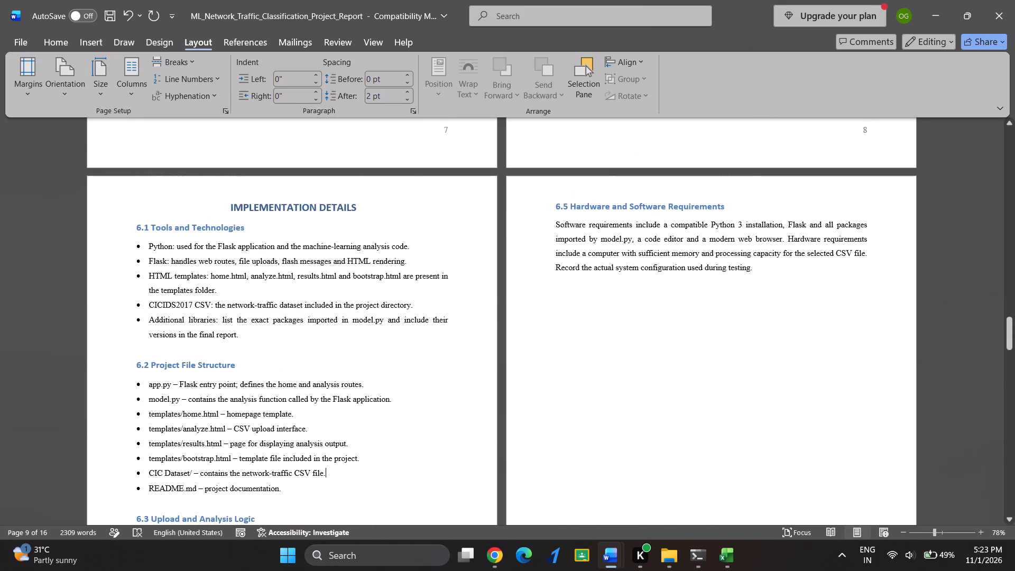
scroll(494, 346, up, 5)
click(619, 326)
scroll(619, 326, up, 3)
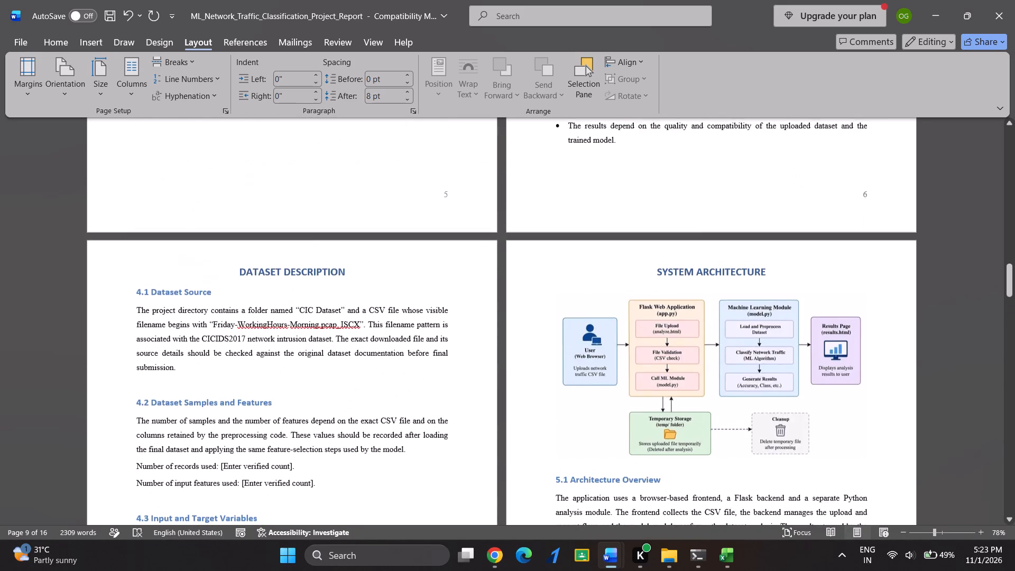
scroll(619, 326, up, 10)
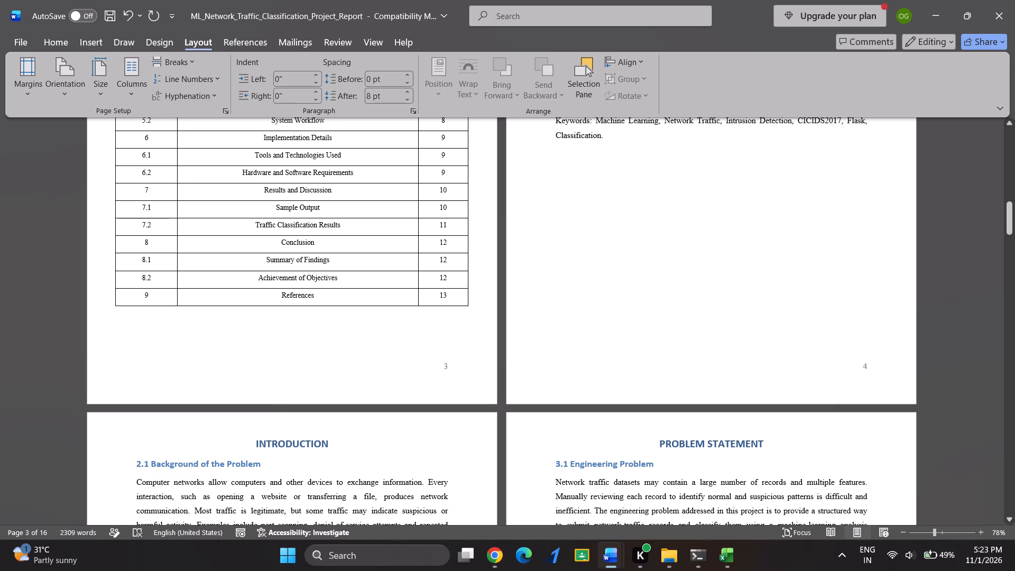
scroll(424, 307, down, 4)
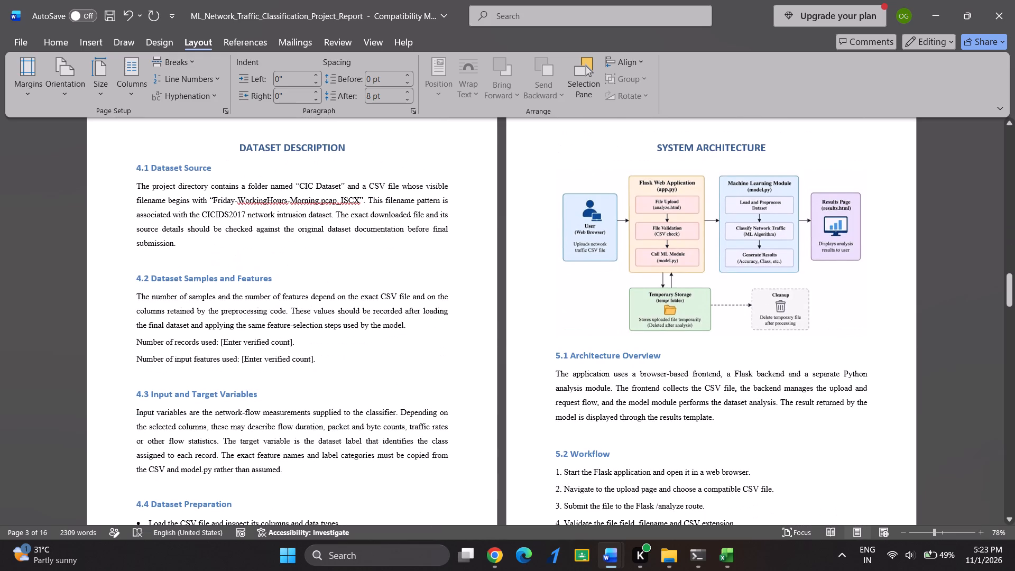
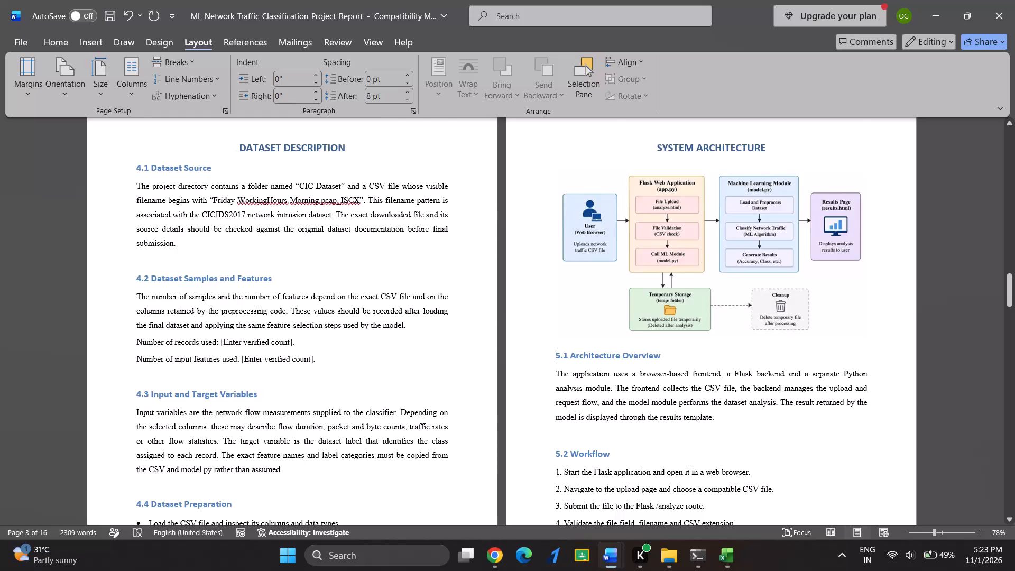
Review the section headings and page numbers of chapters 2 to 6 against the index table.
scroll(556, 353, down, 6)
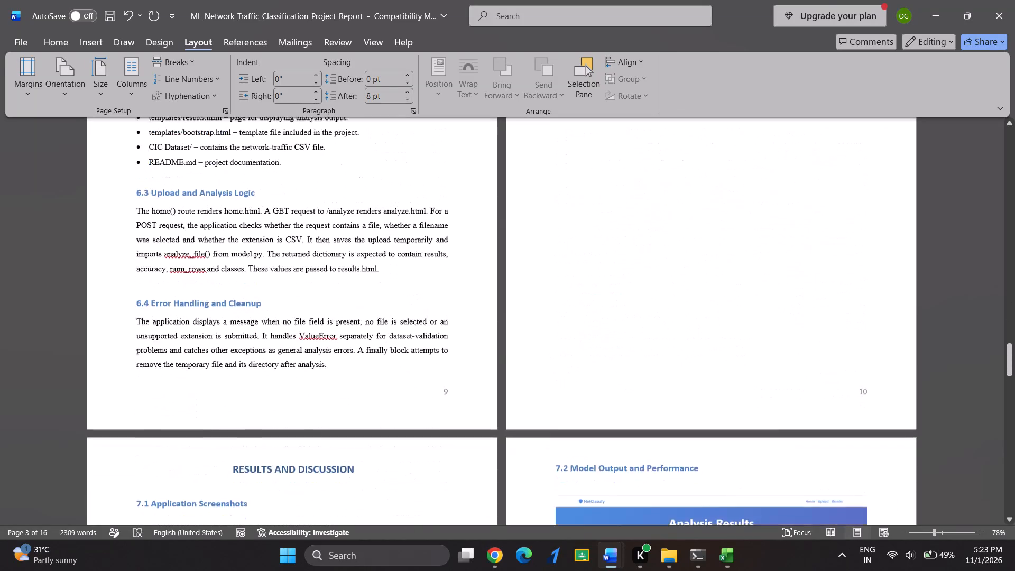
scroll(556, 353, down, 1)
scroll(556, 353, up, 3)
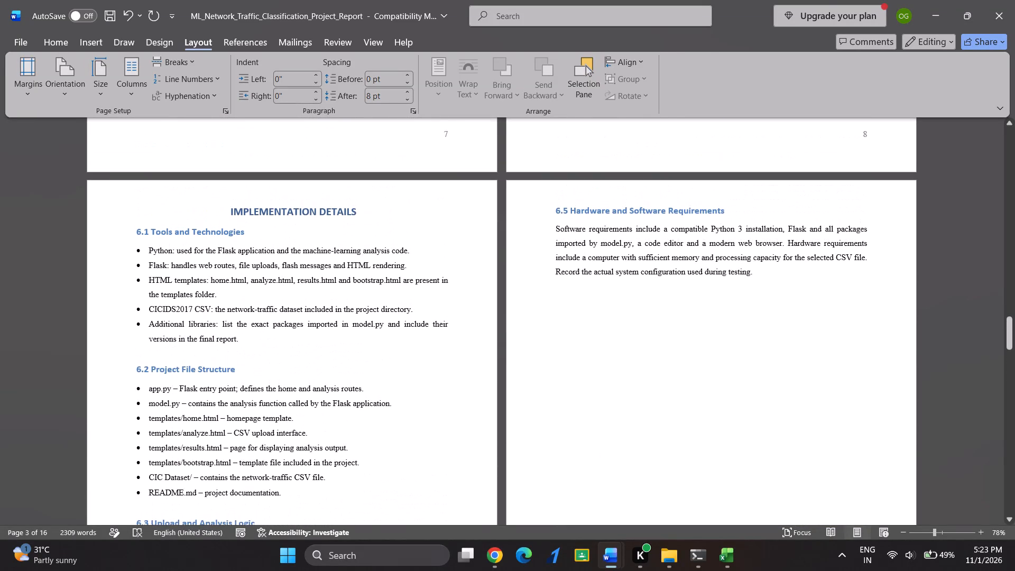
scroll(556, 353, up, 1)
scroll(556, 353, down, 3)
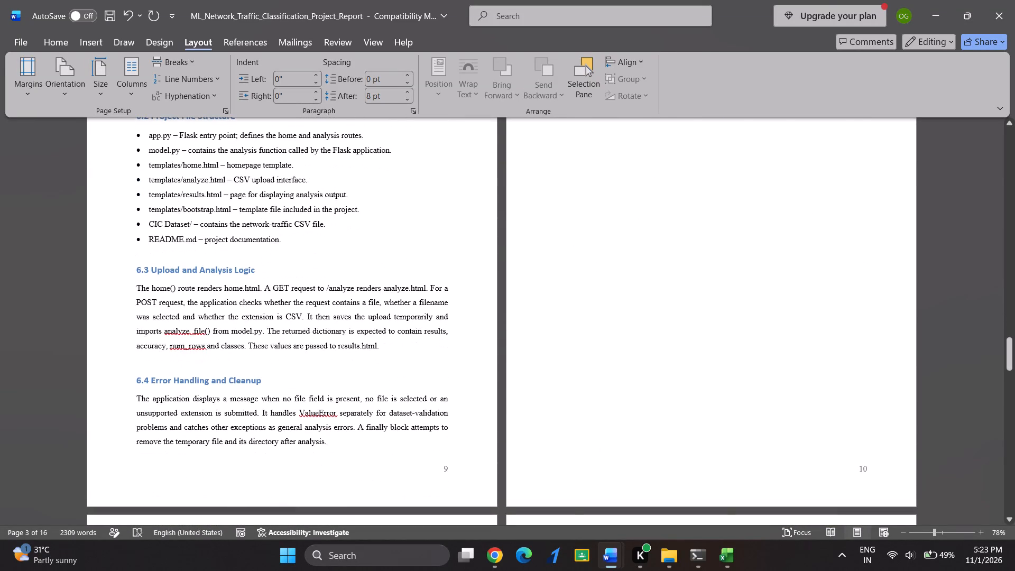
scroll(556, 353, up, 19)
scroll(556, 353, down, 2)
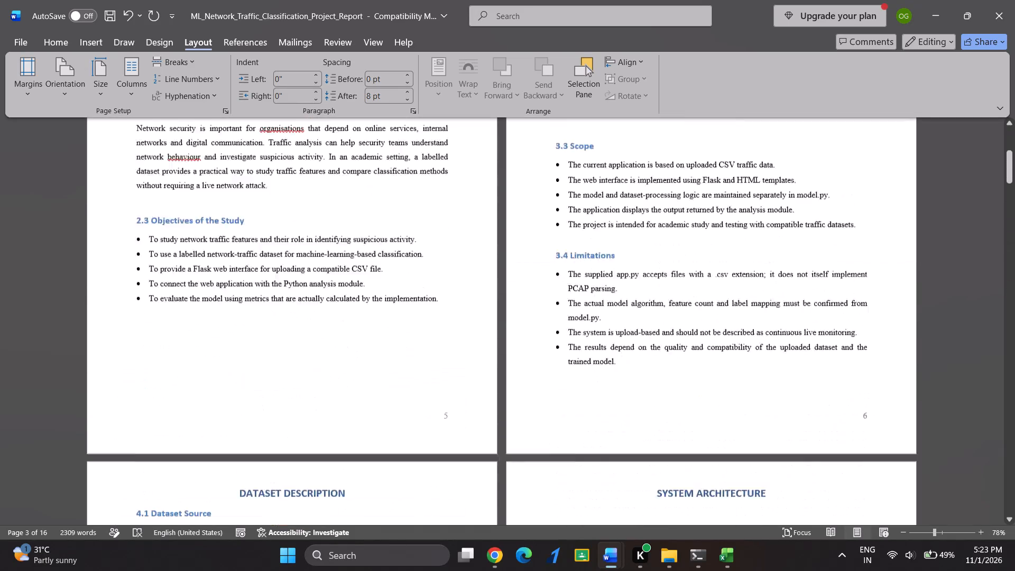
scroll(556, 353, down, 4)
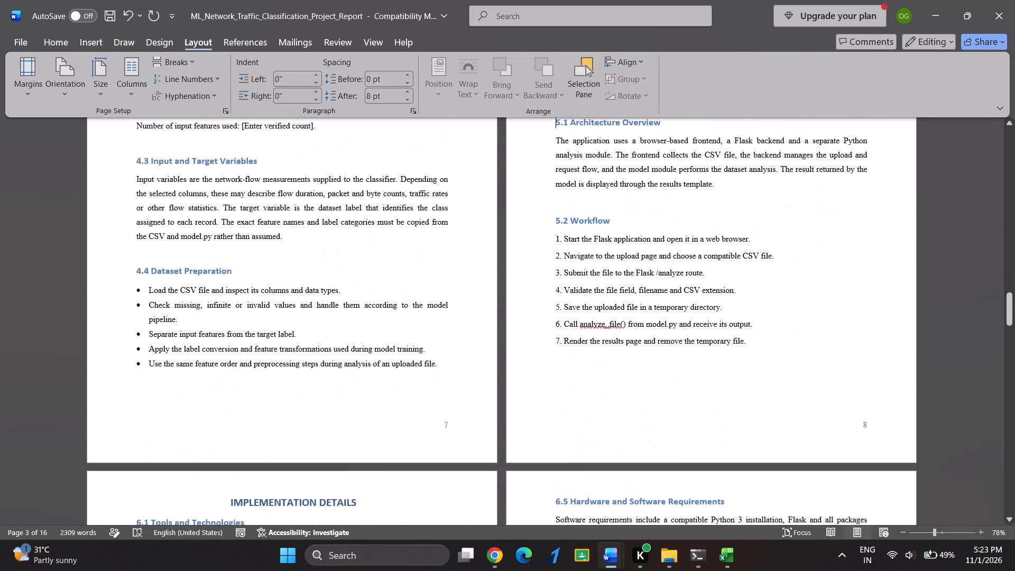
scroll(556, 353, down, 2)
scroll(556, 353, up, 11)
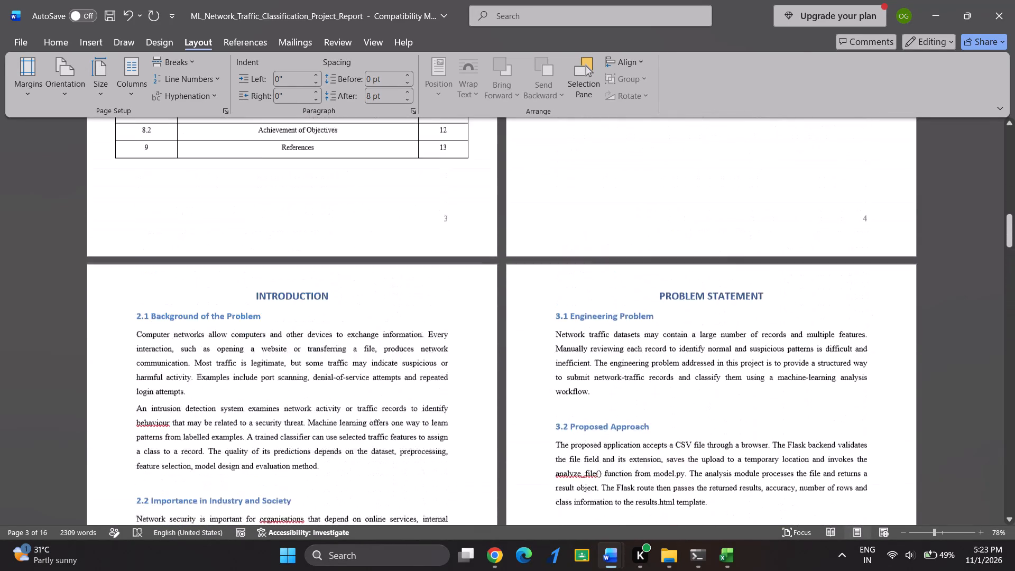
scroll(556, 353, up, 2)
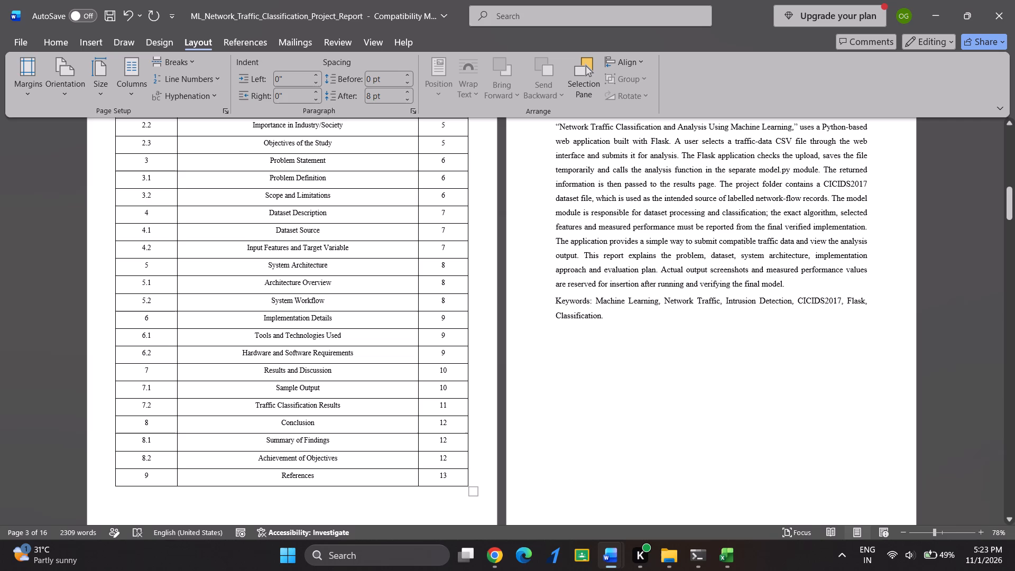
Check the index rows 7.1, 7.2 and 8 against the Results and Discussion, Test Cases and Conclusion pages.
scroll(450, 360, down, 10)
click(577, 421)
scroll(577, 421, down, 4)
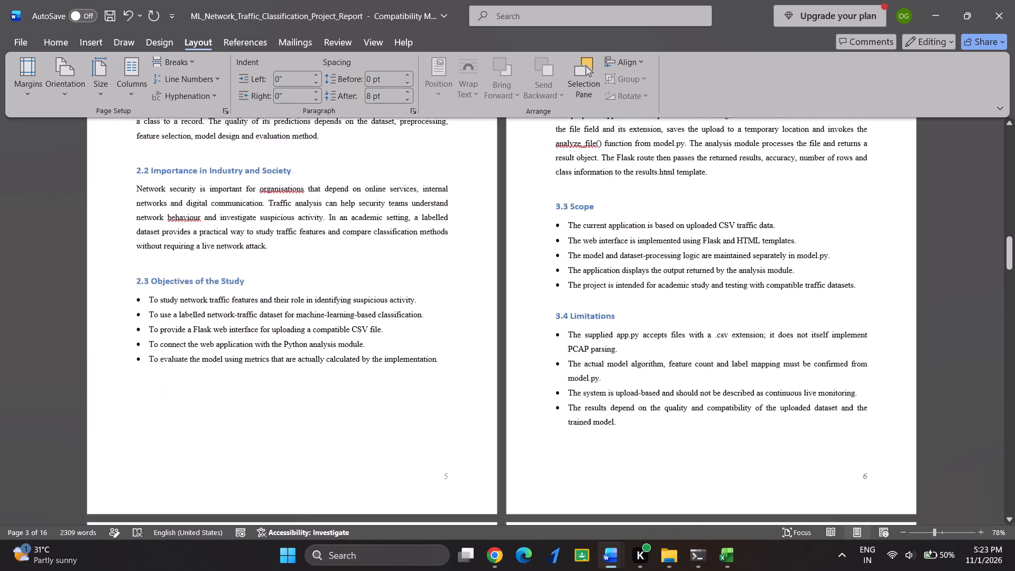
scroll(577, 421, down, 5)
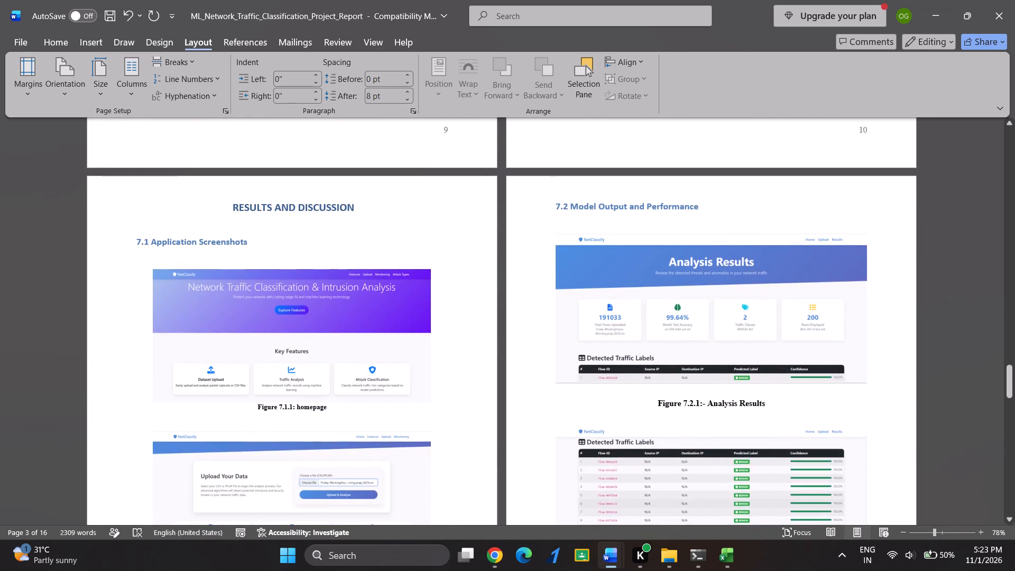
scroll(577, 421, down, 2)
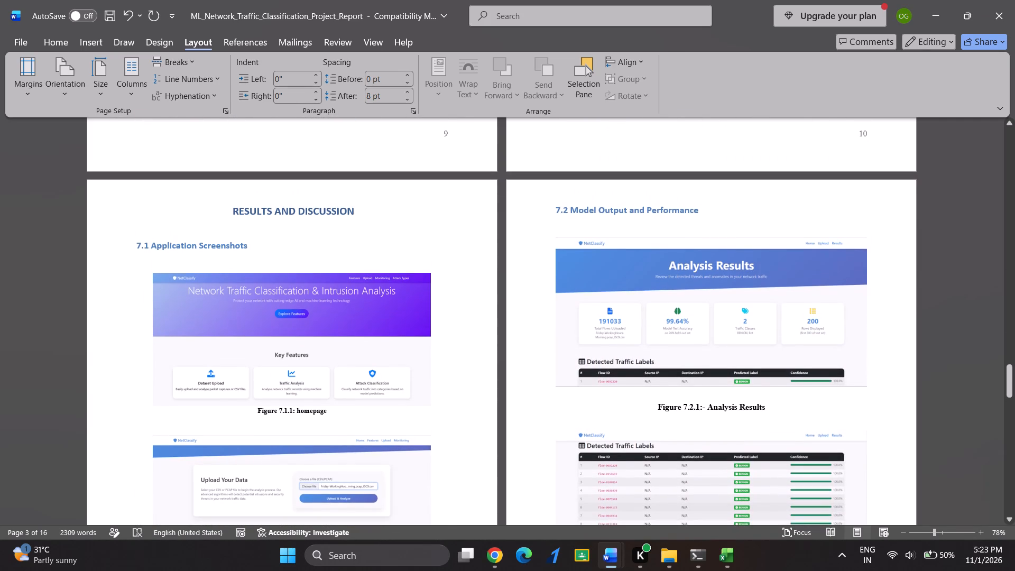
scroll(577, 421, down, 2)
scroll(577, 421, up, 1)
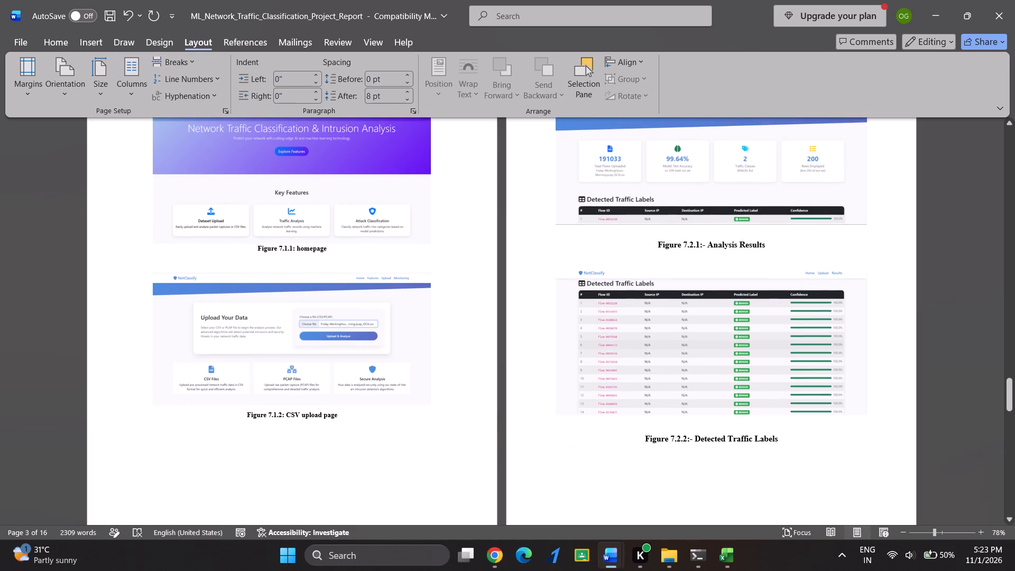
scroll(577, 421, up, 1)
scroll(577, 421, down, 1)
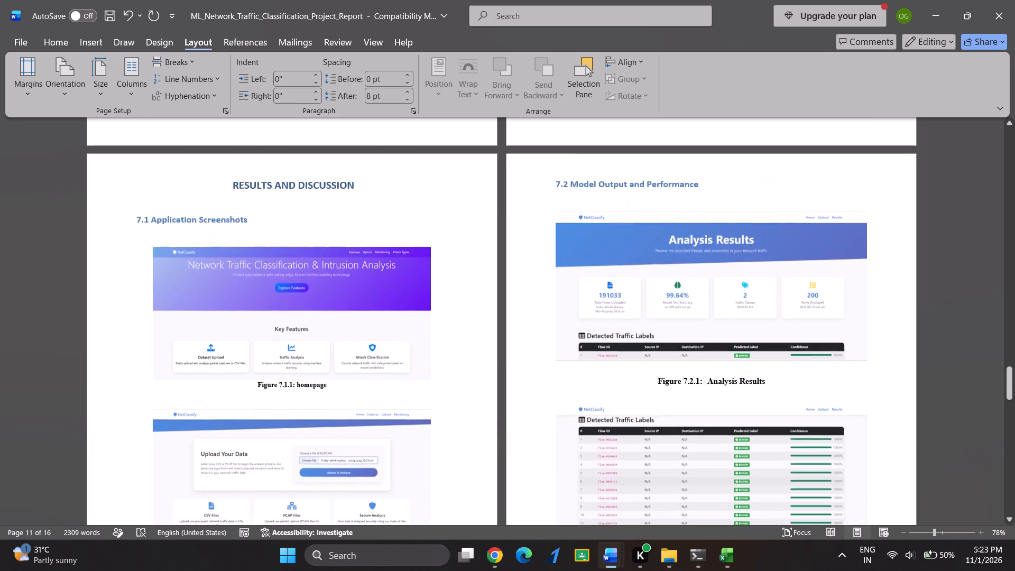
scroll(577, 421, down, 4)
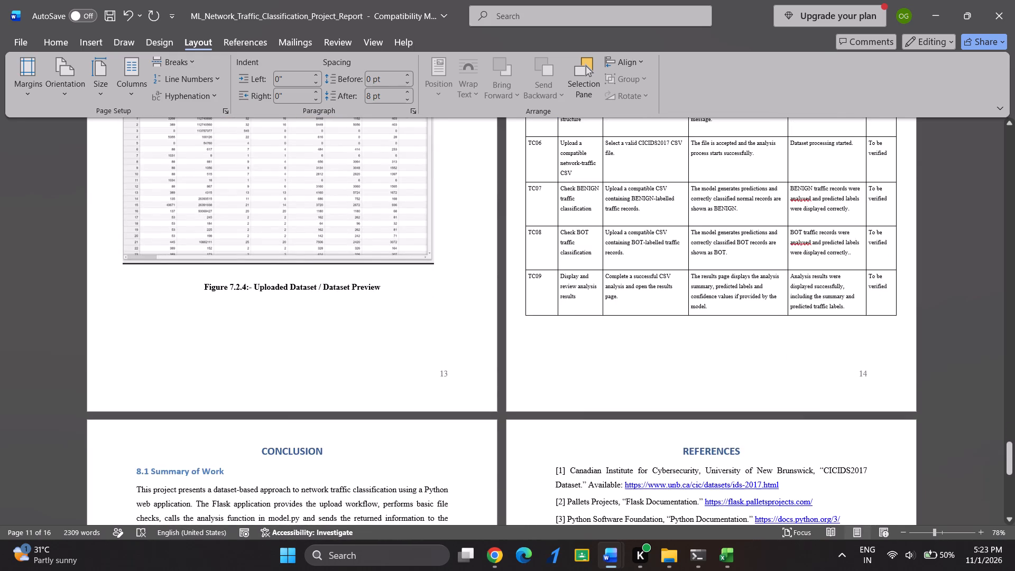
scroll(577, 421, down, 1)
scroll(577, 421, up, 8)
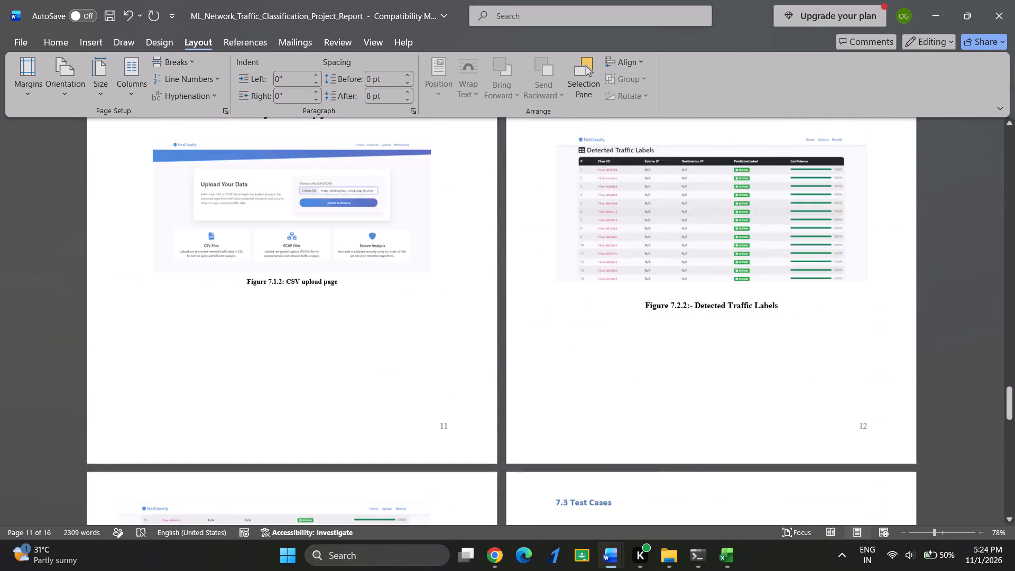
scroll(577, 421, up, 12)
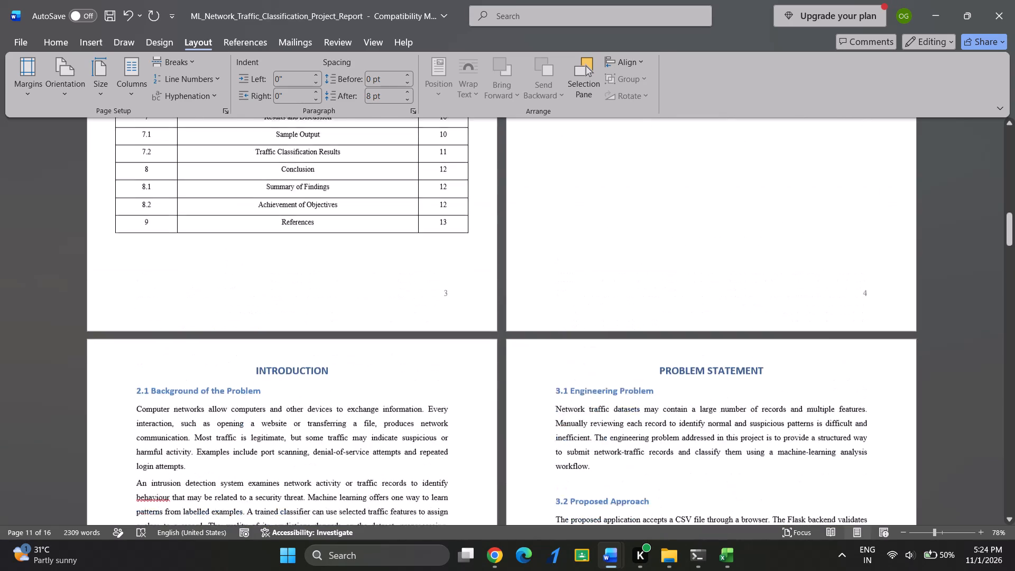
scroll(577, 421, up, 3)
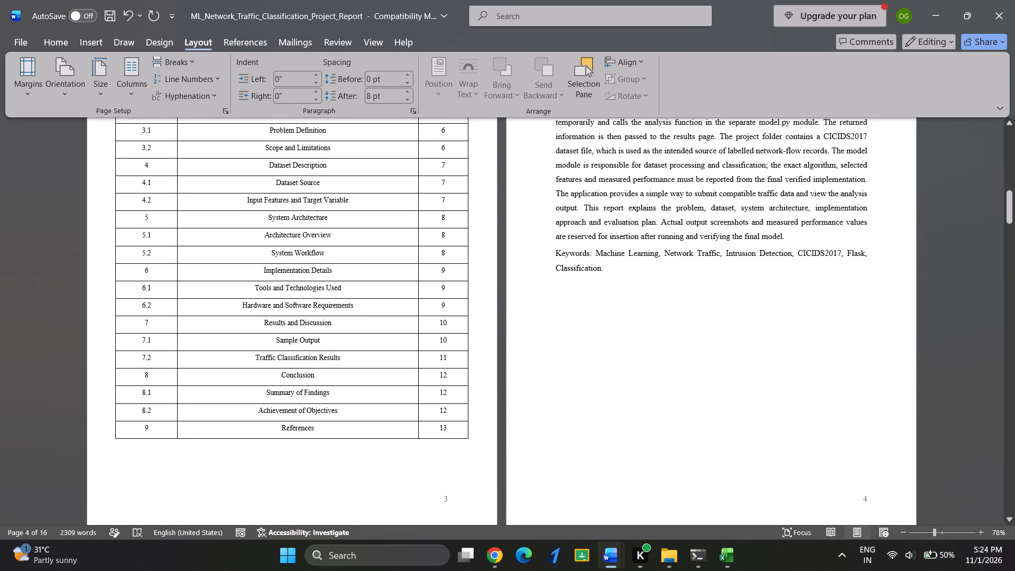
click(455, 348)
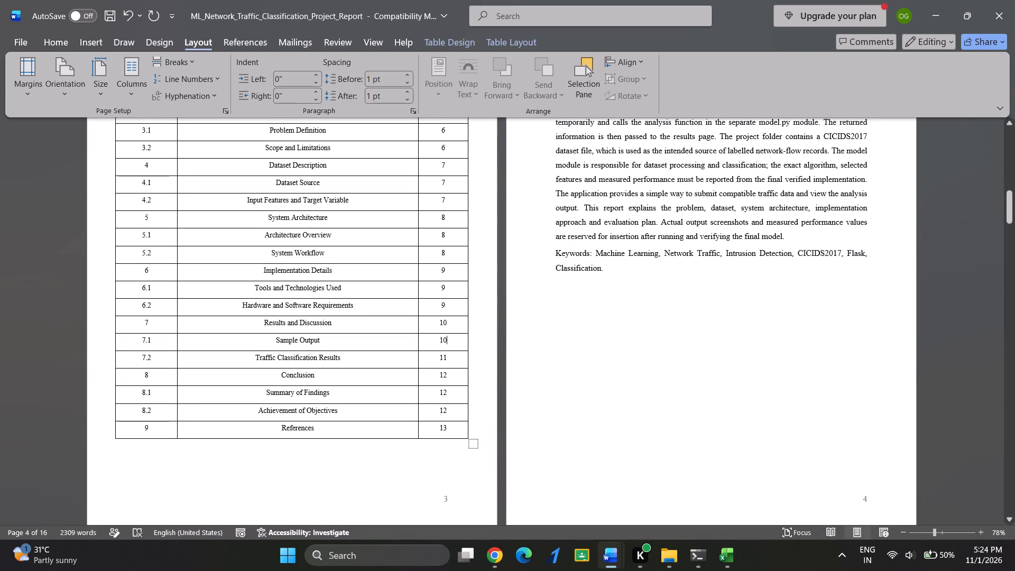
click(454, 360)
click(171, 378)
Recheck the chapter 7 section headings and their pages in the report body for entries missing from the index.
scroll(336, 455, down, 16)
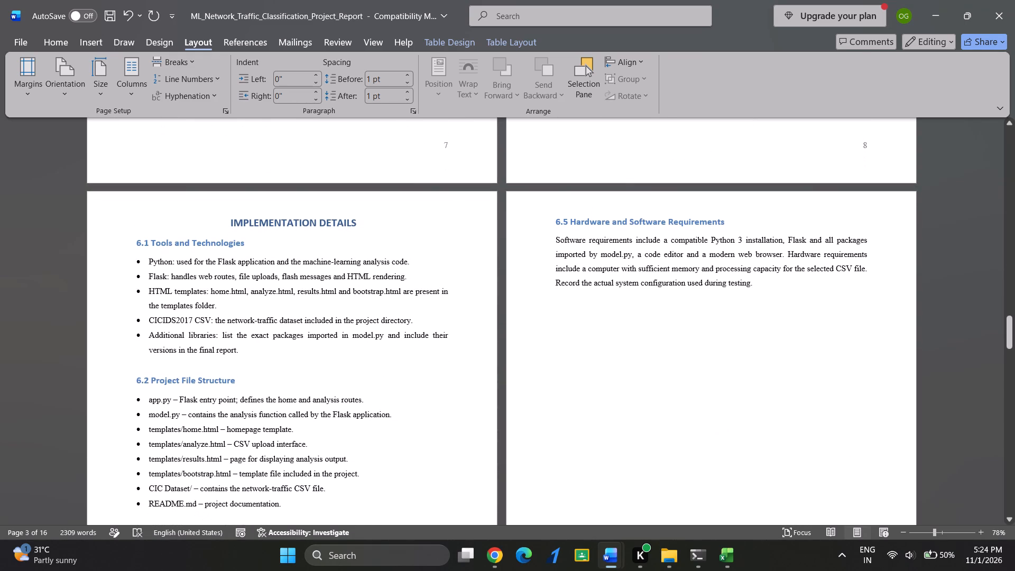
scroll(336, 455, down, 2)
click(637, 418)
scroll(637, 418, down, 5)
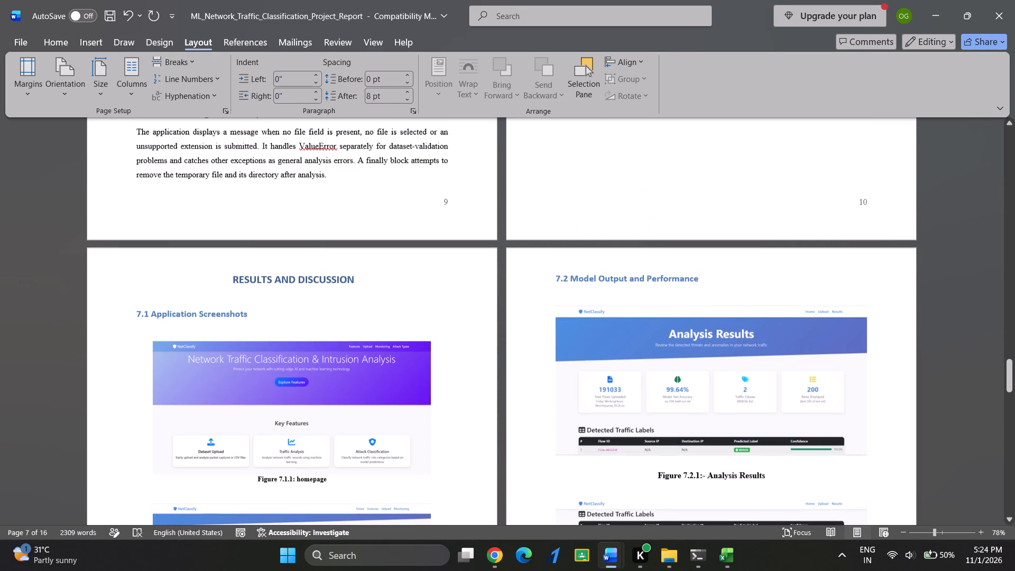
scroll(637, 418, down, 8)
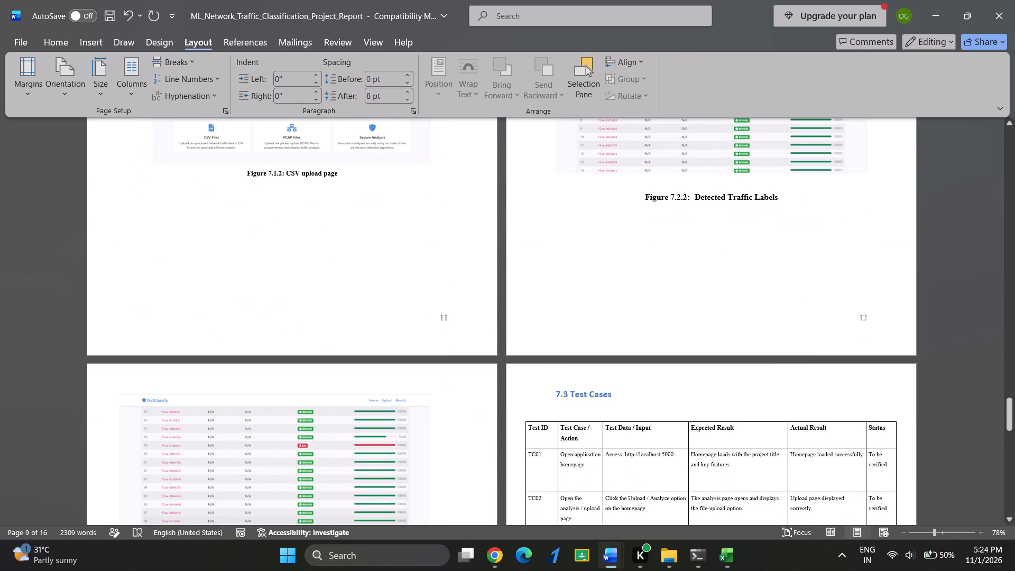
scroll(621, 398, up, 13)
scroll(621, 398, down, 1)
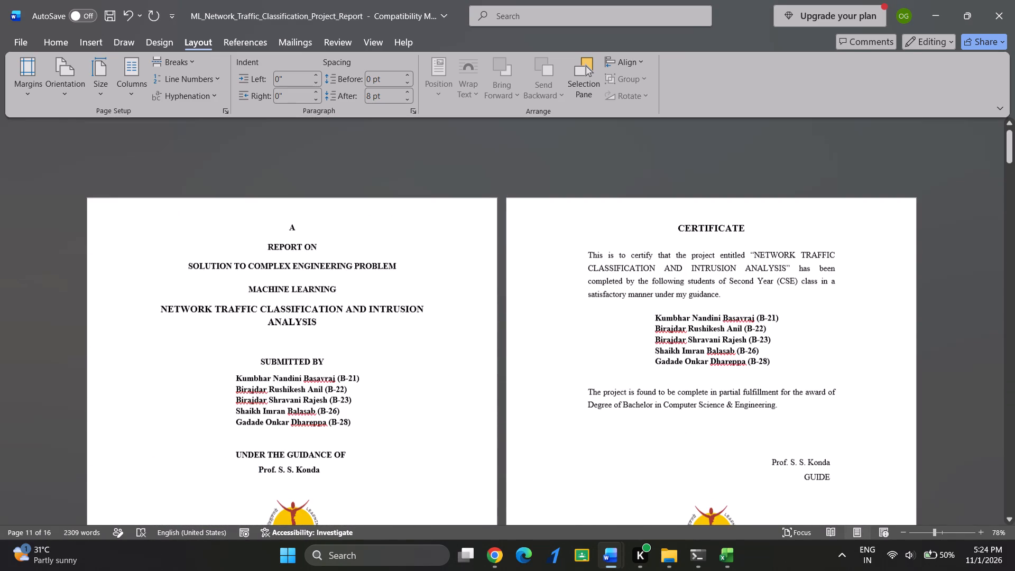
scroll(621, 398, down, 2)
scroll(621, 398, up, 2)
scroll(621, 398, down, 1)
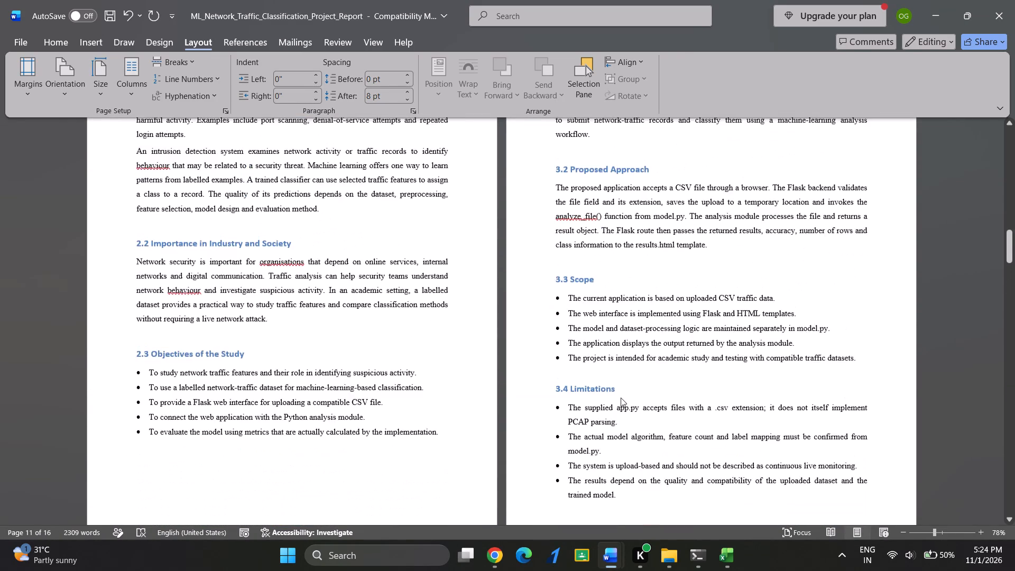
scroll(621, 398, down, 1)
scroll(621, 398, up, 3)
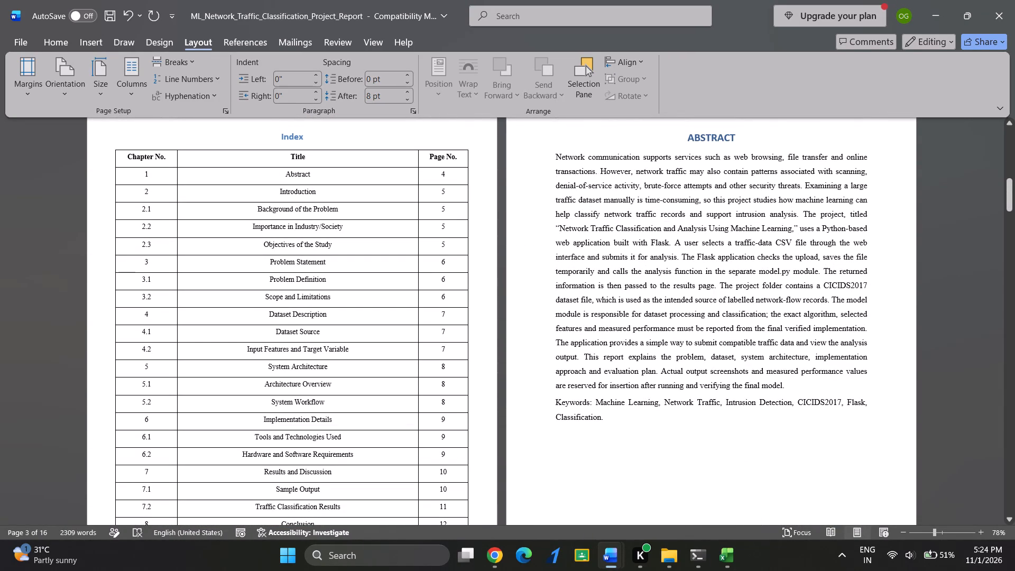
Add a row between 7.2 and 8 in the index table with chapter number 7.3 and title Test Cases.
click(164, 280)
scroll(180, 369, down, 2)
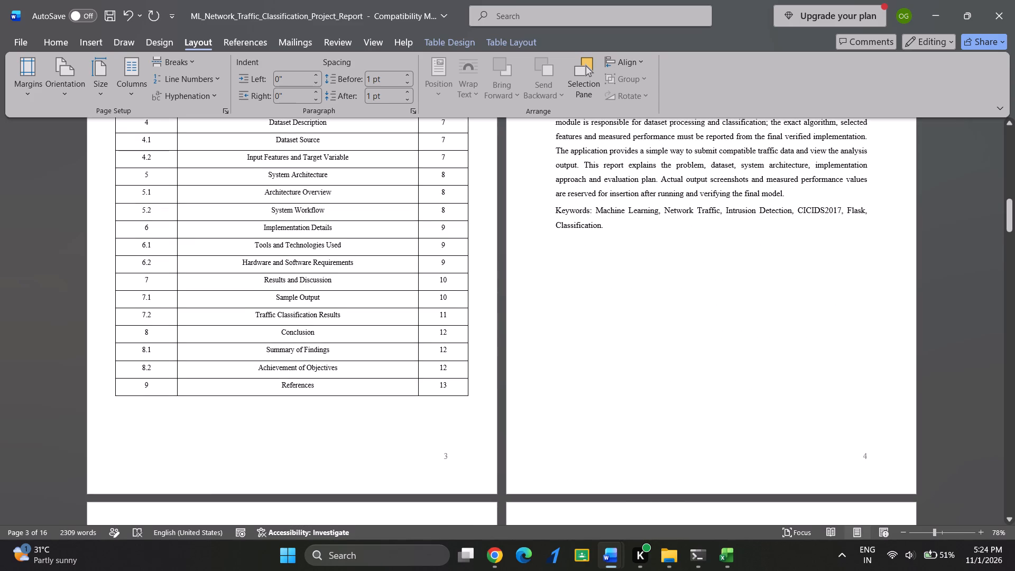
click(162, 325)
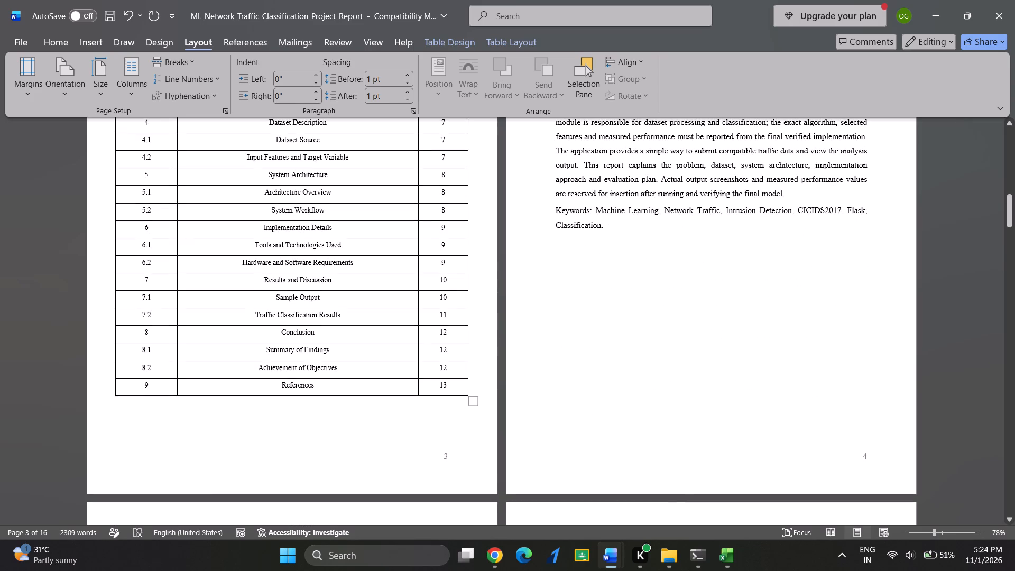
click(114, 327)
click(136, 338)
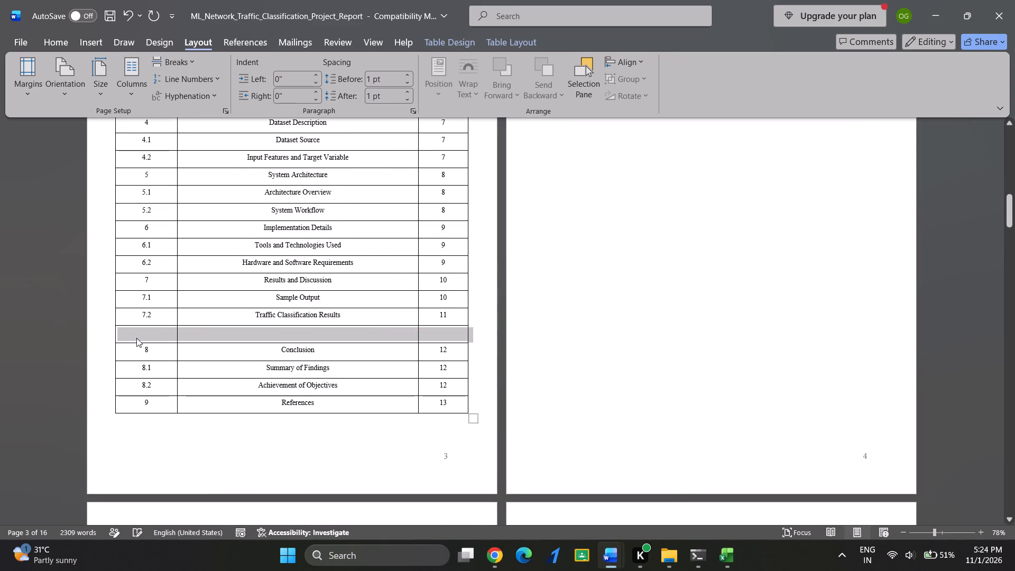
text(7.3)
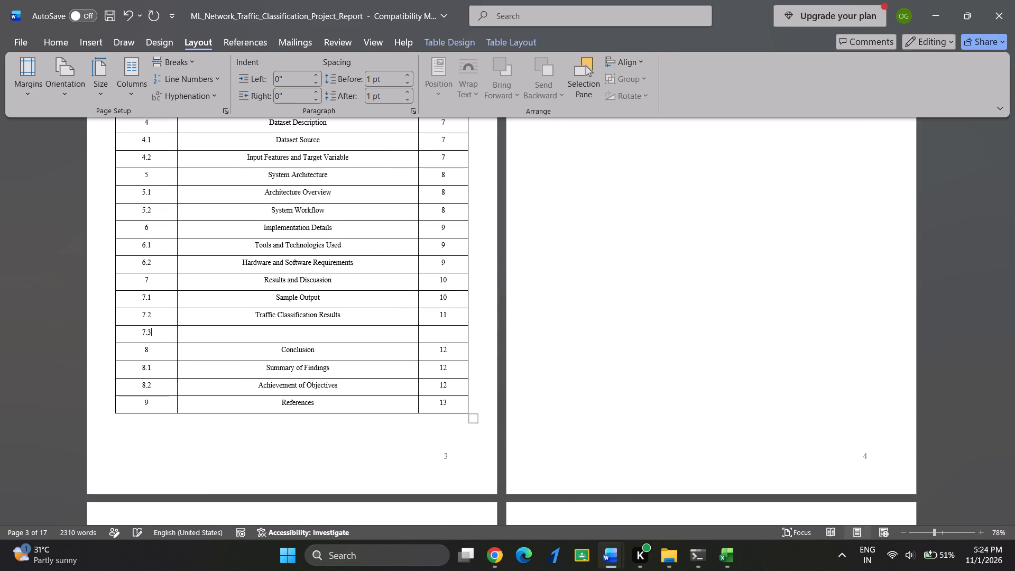
click(274, 342)
key(c)
key(BackSpace)
text(ses)
key(space)
key(BackSpace)
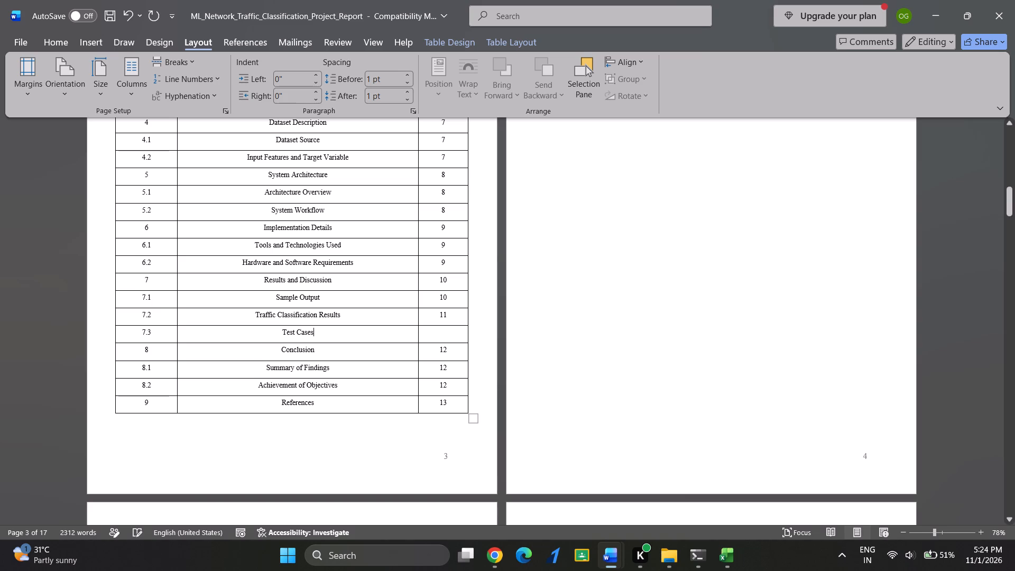
Look up the Test Cases page in the report body and enter page number 15 for index row 7.3.
scroll(537, 390, down, 7)
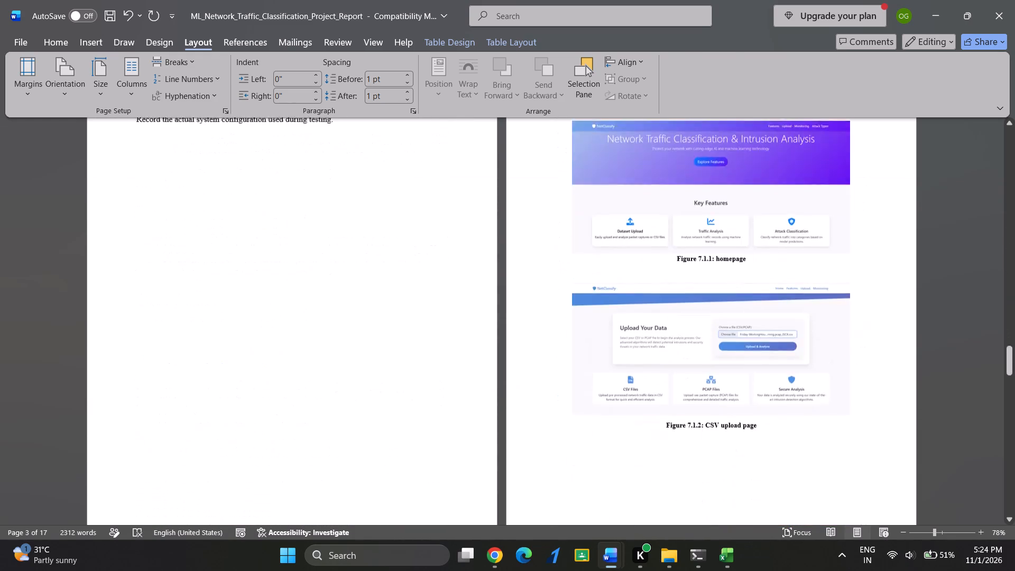
scroll(537, 390, down, 7)
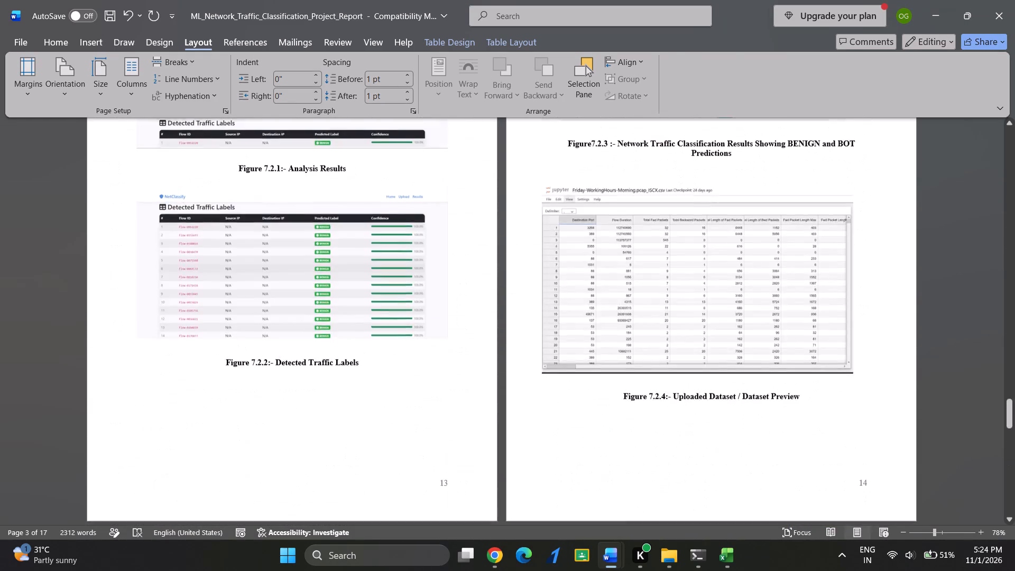
scroll(537, 390, down, 7)
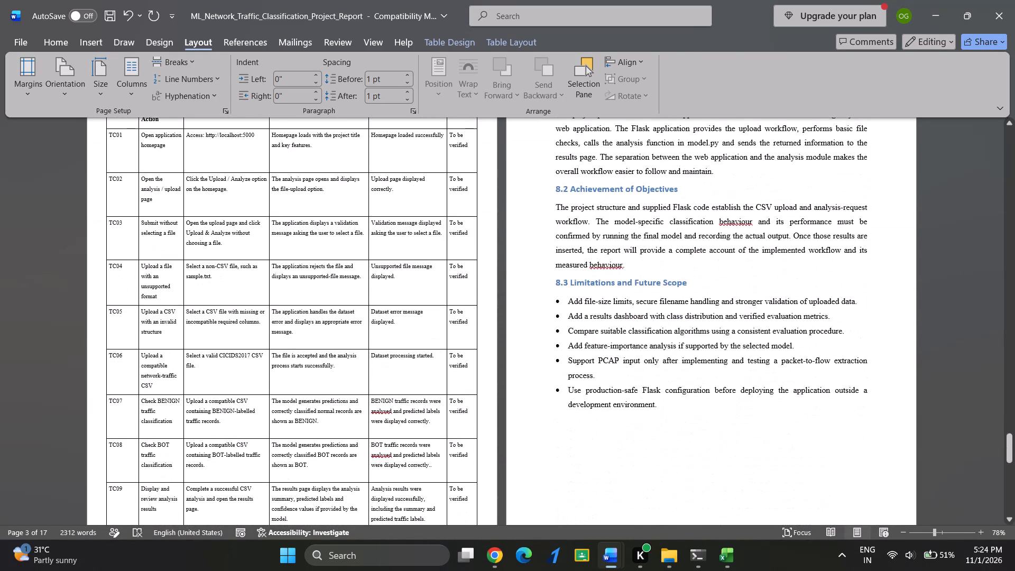
scroll(537, 390, down, 2)
scroll(537, 390, up, 20)
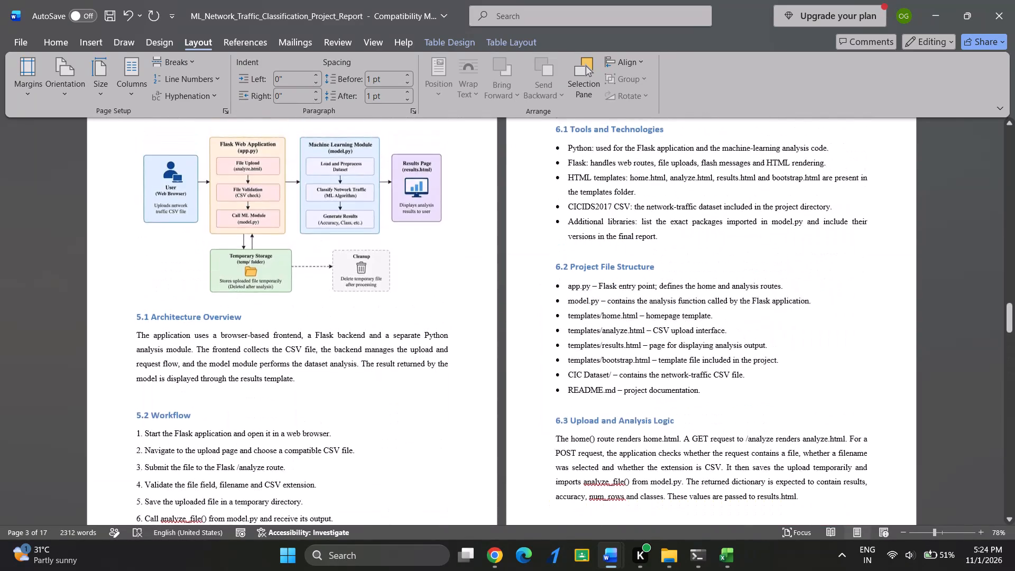
scroll(537, 390, up, 4)
scroll(466, 399, down, 1)
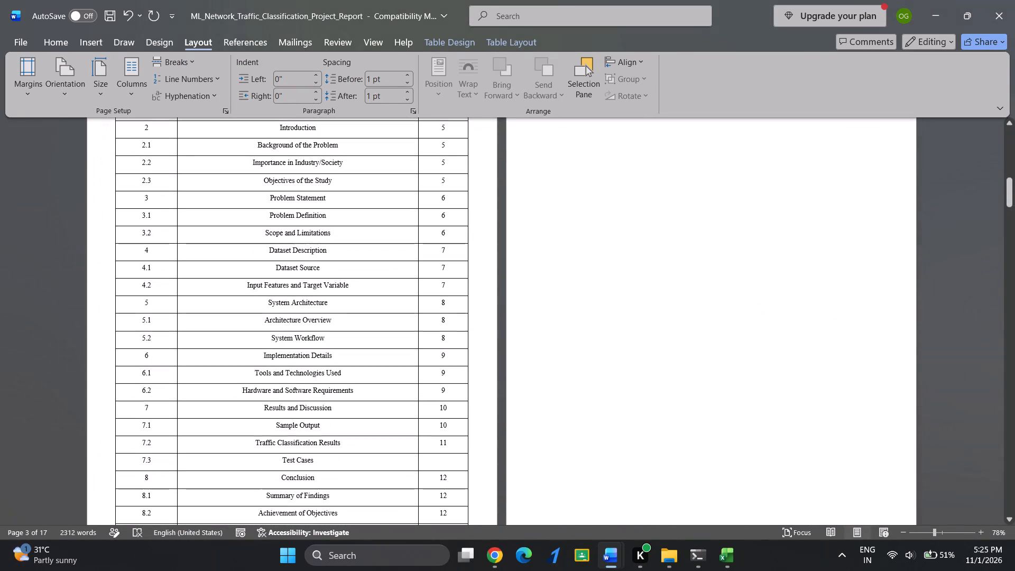
scroll(423, 362, down, 1)
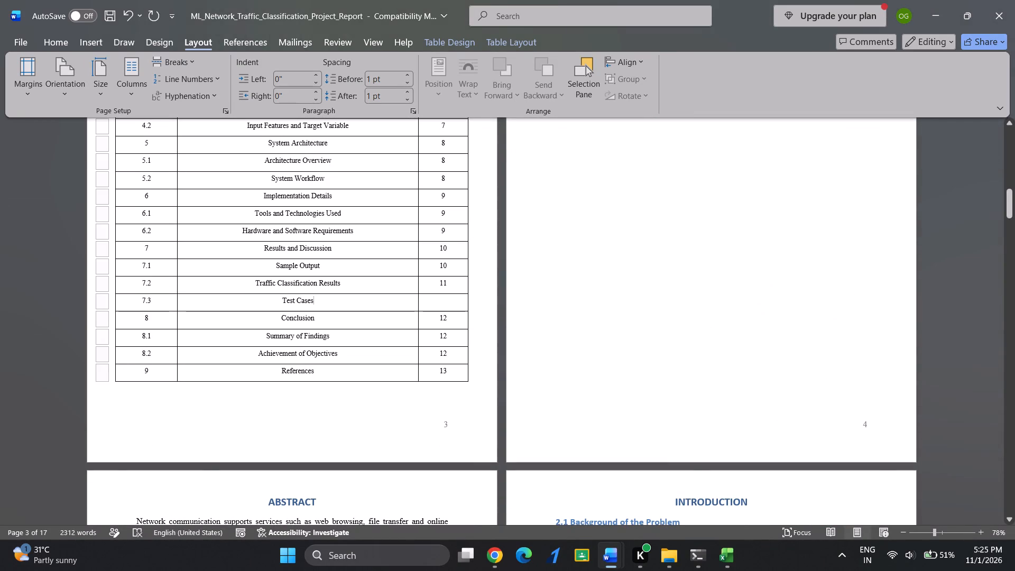
click(446, 309)
text(15)
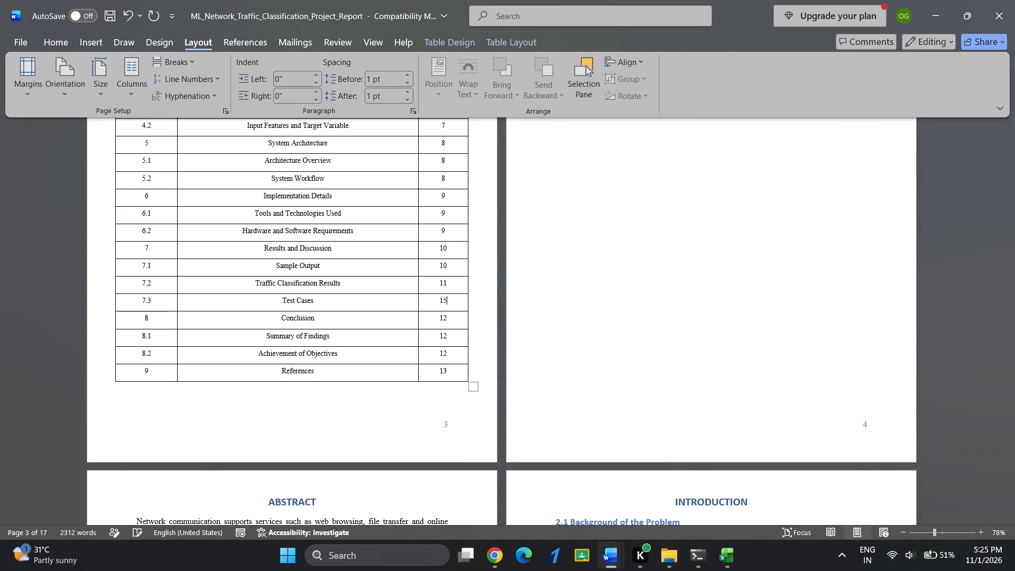
Check the Conclusion chapter's page and set the page number of index rows 8, 8.1 and 8.2 to 16.
scroll(371, 348, down, 2)
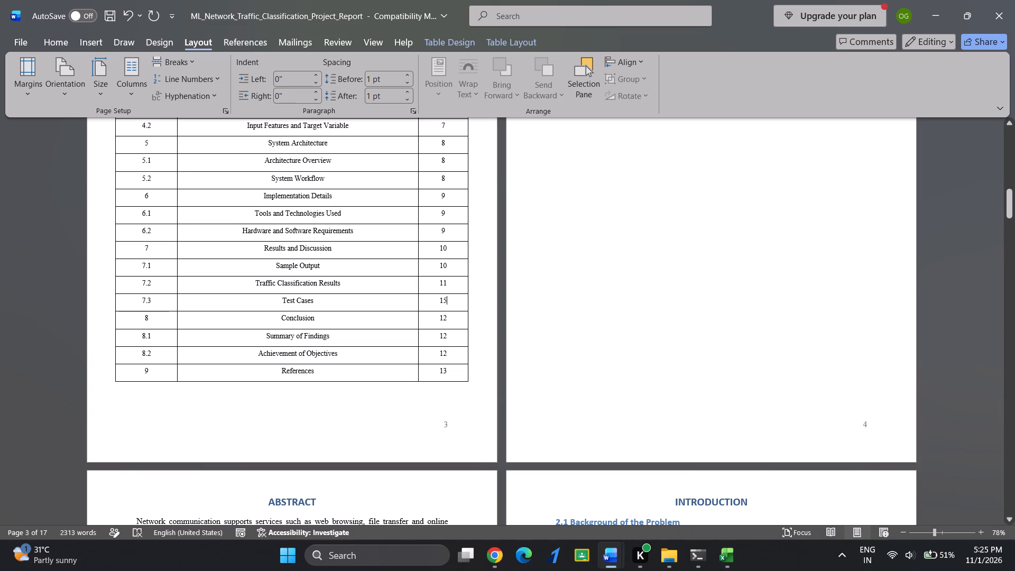
scroll(371, 348, down, 1)
click(412, 394)
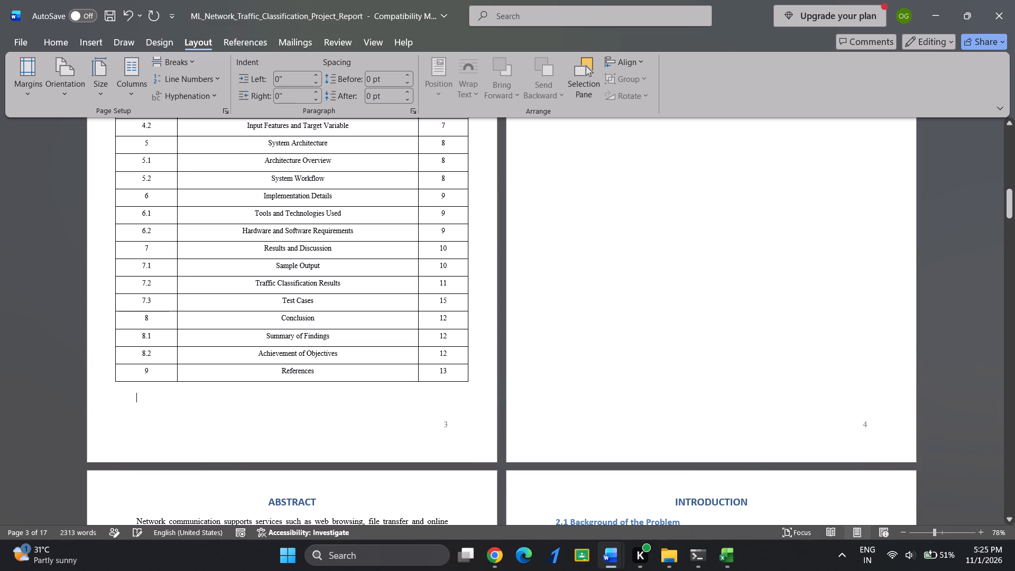
scroll(422, 410, down, 8)
scroll(422, 410, up, 1)
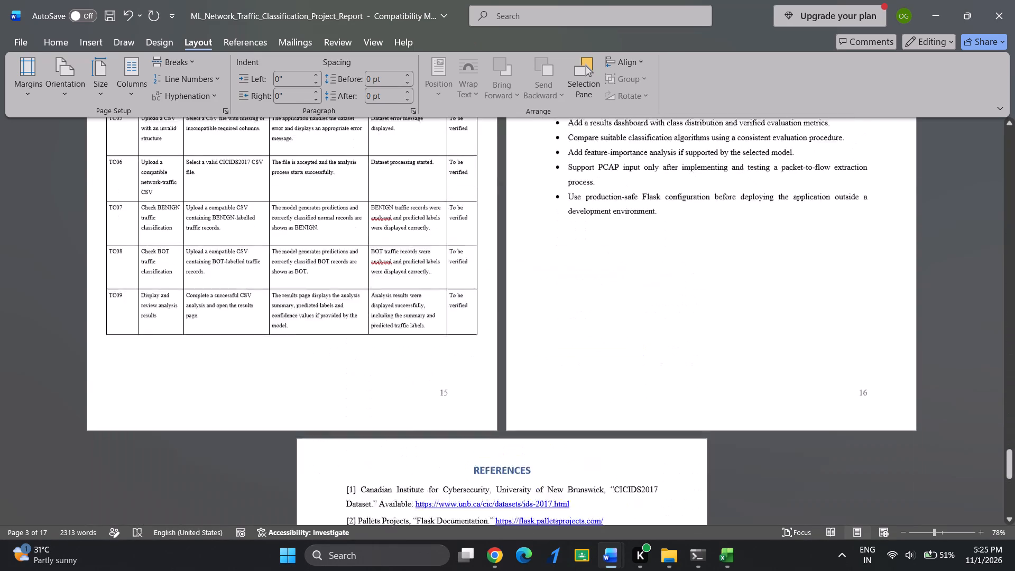
scroll(422, 410, up, 2)
scroll(422, 410, down, 1)
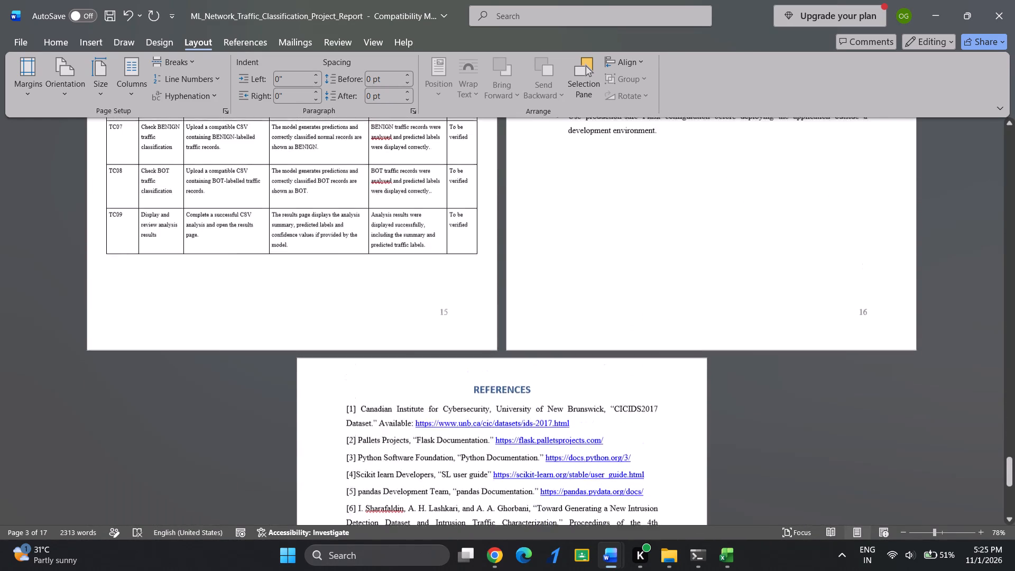
scroll(422, 410, down, 1)
scroll(422, 410, up, 8)
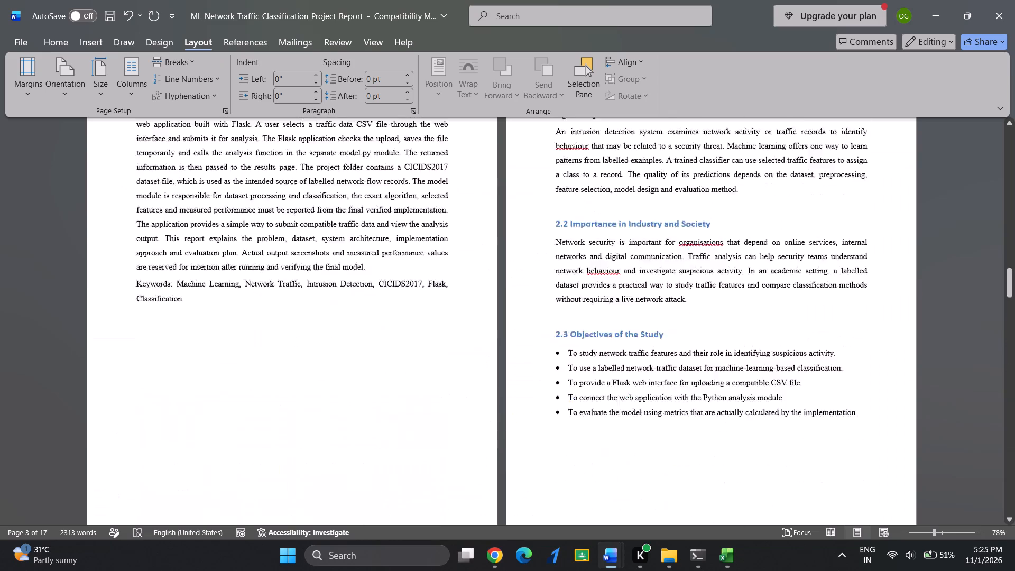
scroll(422, 410, up, 1)
scroll(422, 410, down, 5)
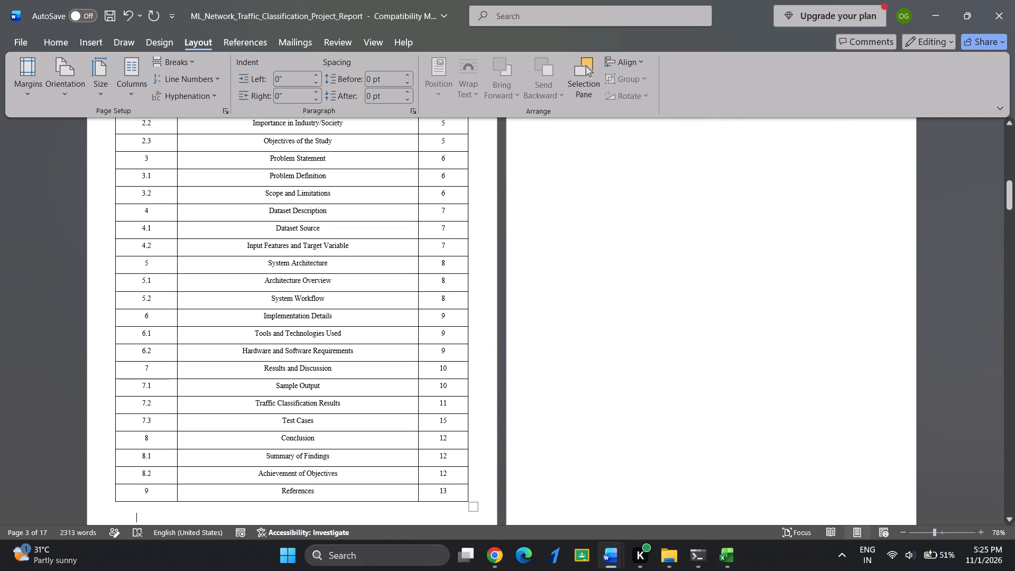
click(445, 455)
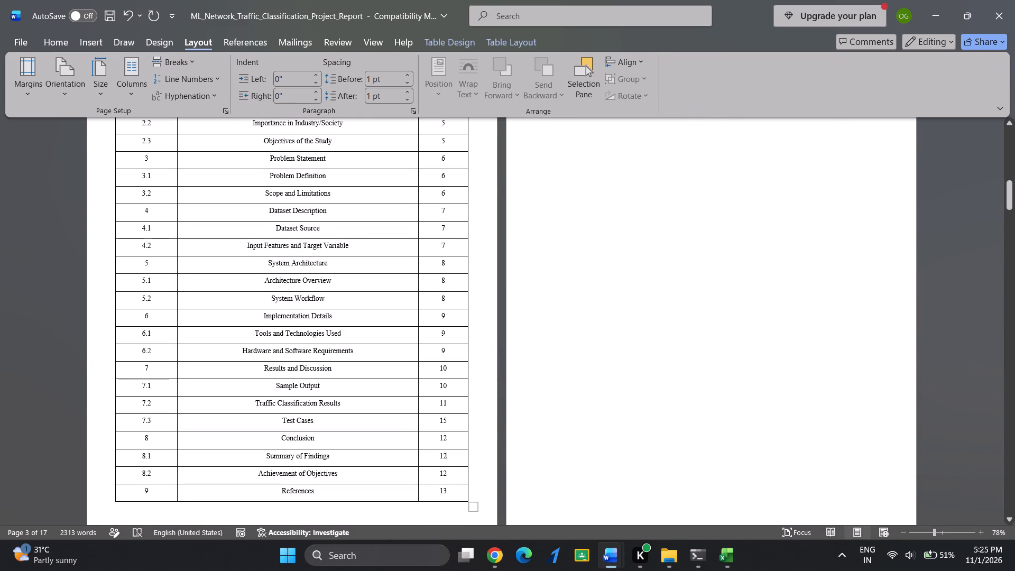
click(451, 439)
key(BackSpace)
key(6)
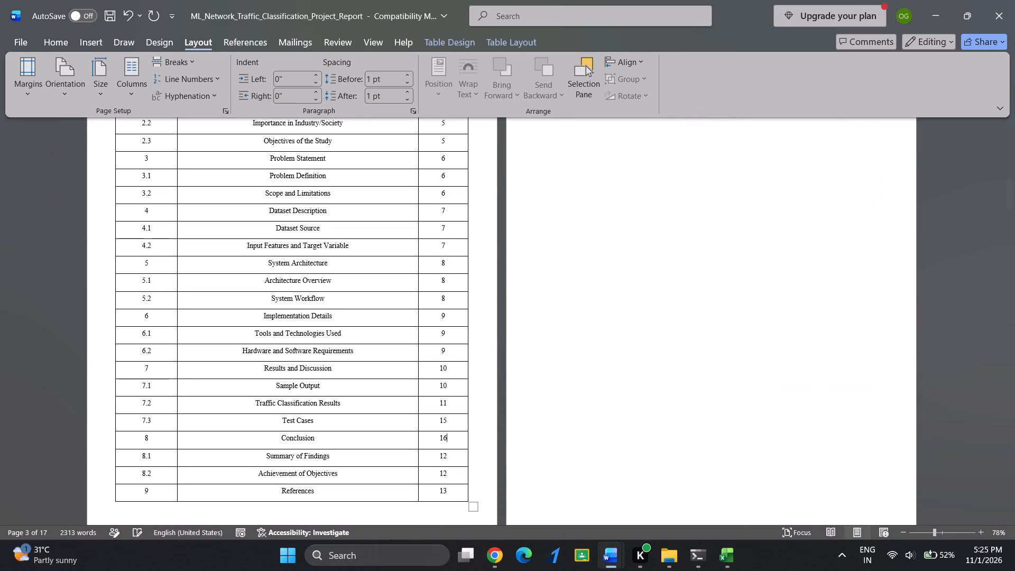
key(Down)
key(Up)
key(Down)
key(BackSpace)
key(6)
key(Down)
key(BackSpace)
key(6)
Set the page number of the References row in the index table to 17.
key(Down)
key(BackSpace)
key(7)
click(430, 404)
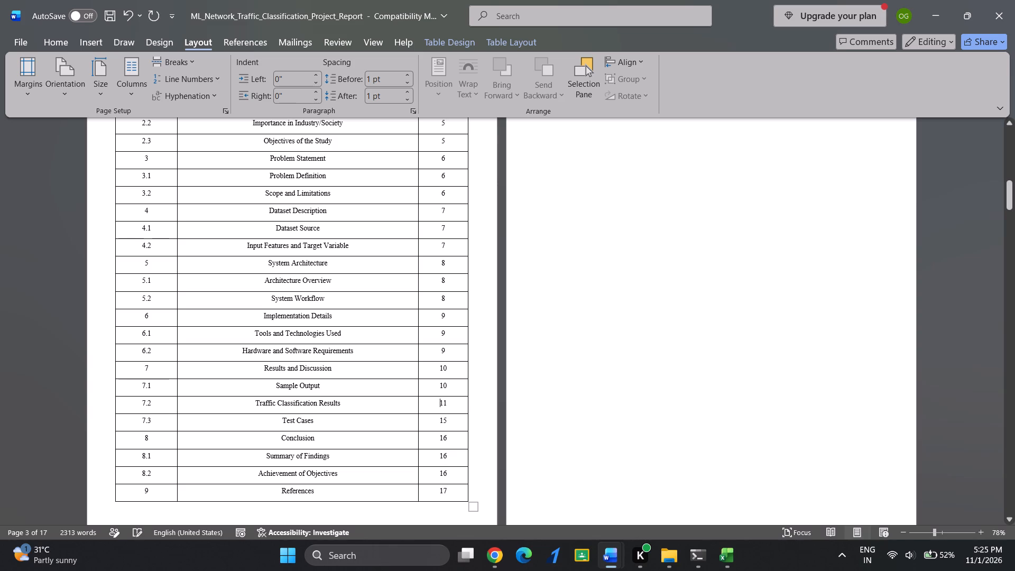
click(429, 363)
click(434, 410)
Delete the blank page between the index and the Abstract.
scroll(463, 419, down, 1)
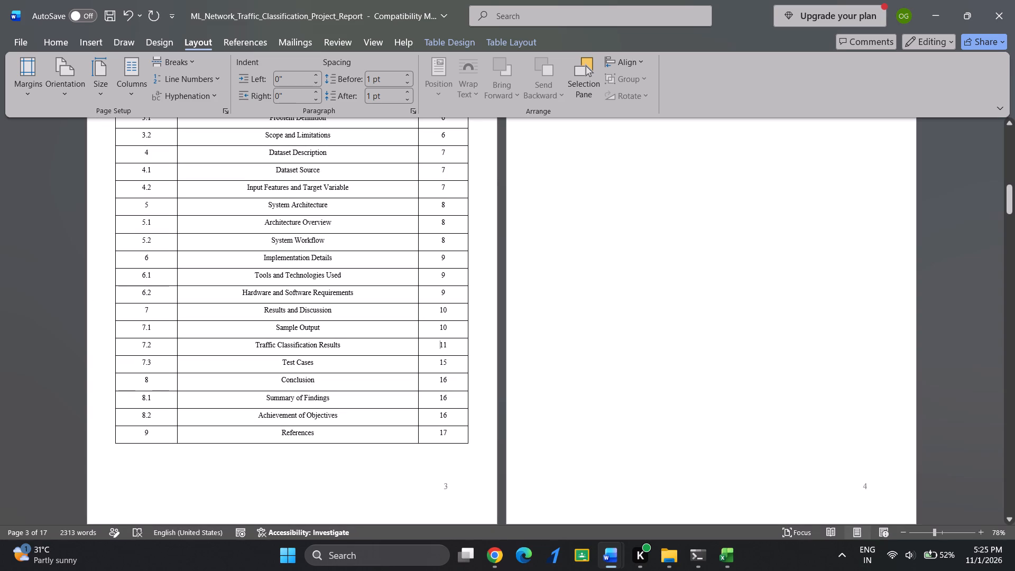
click(559, 393)
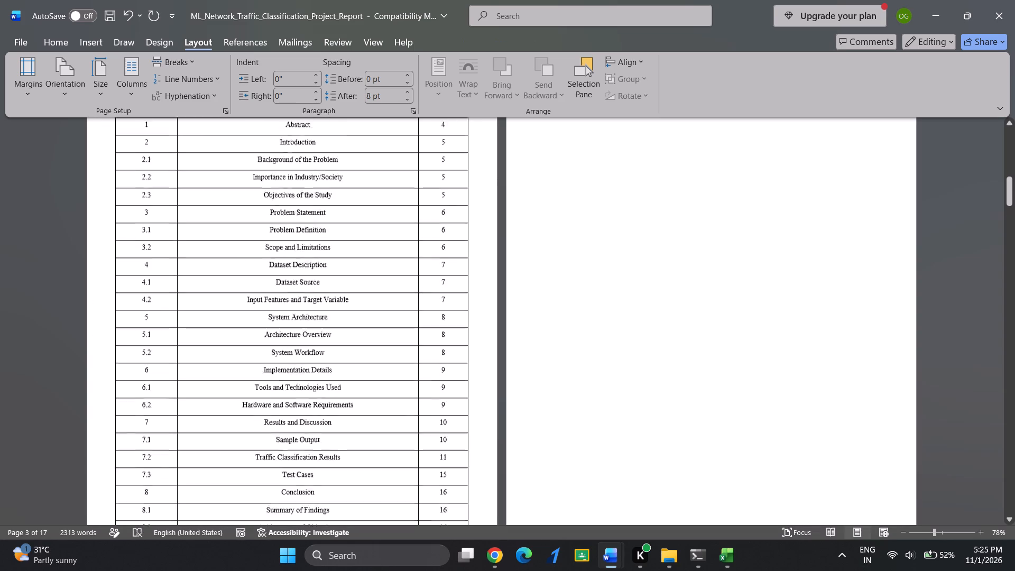
key(BackSpace)
key(BackSpace)
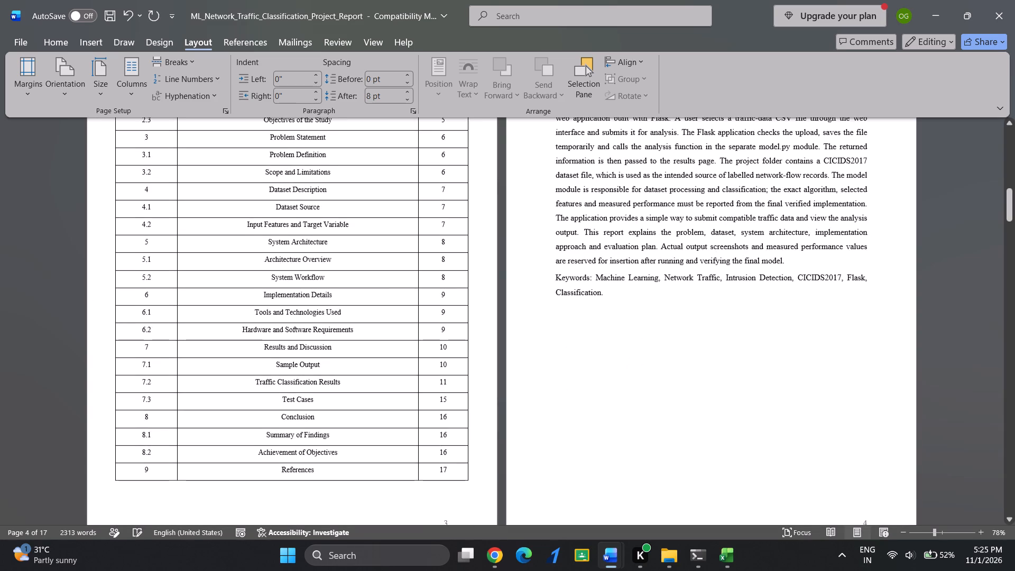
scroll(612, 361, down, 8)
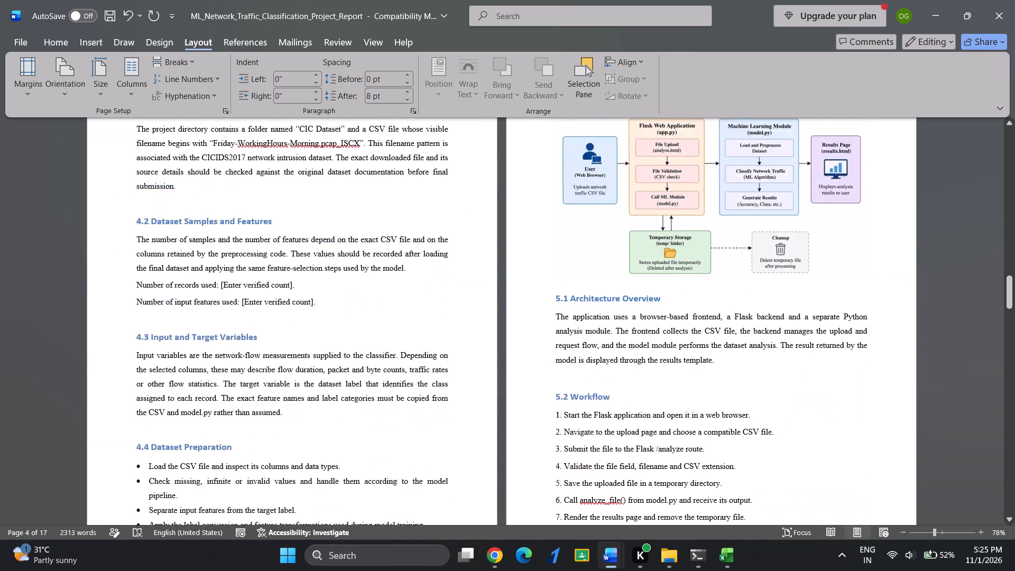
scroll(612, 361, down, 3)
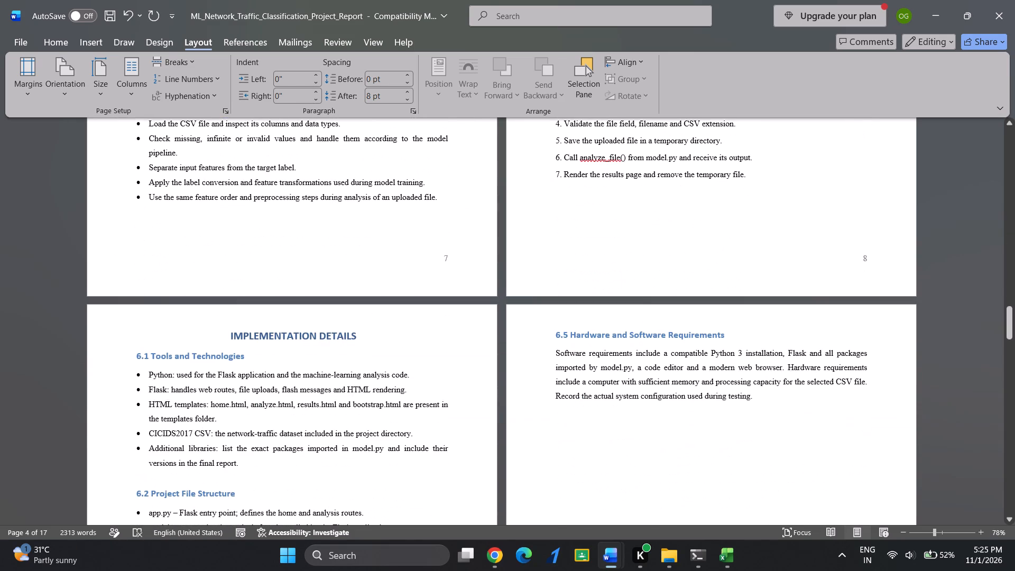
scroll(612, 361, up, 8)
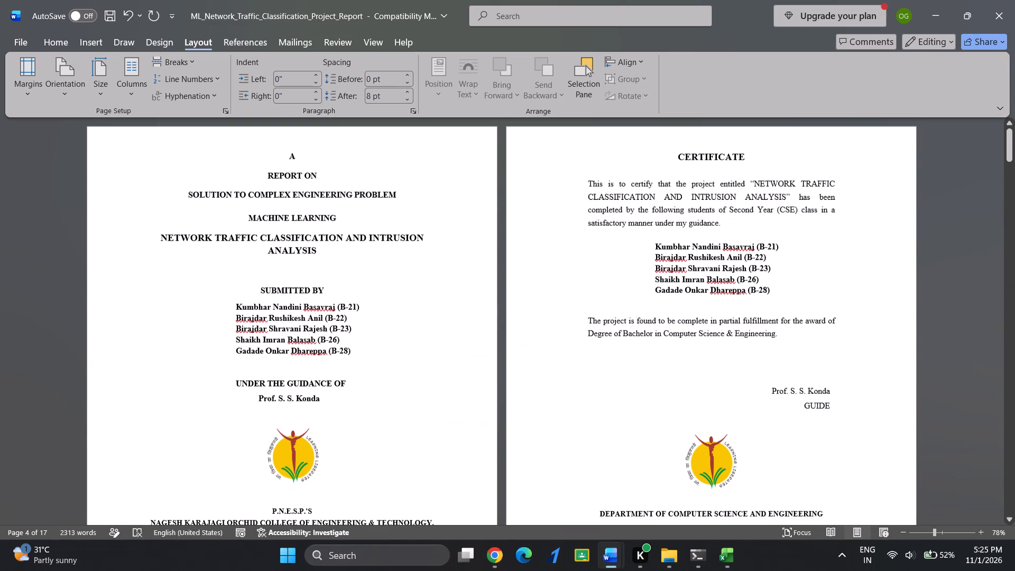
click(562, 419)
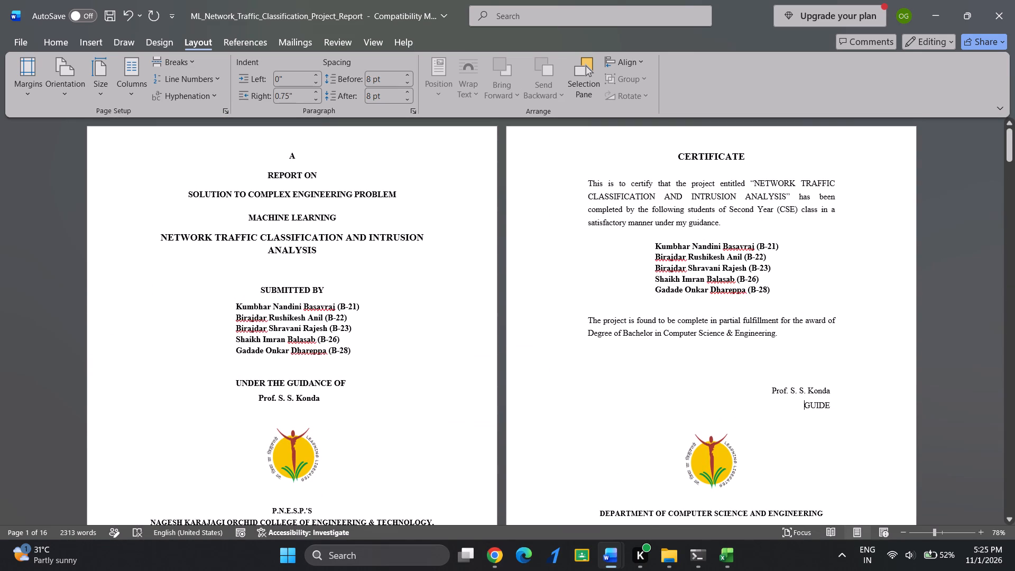
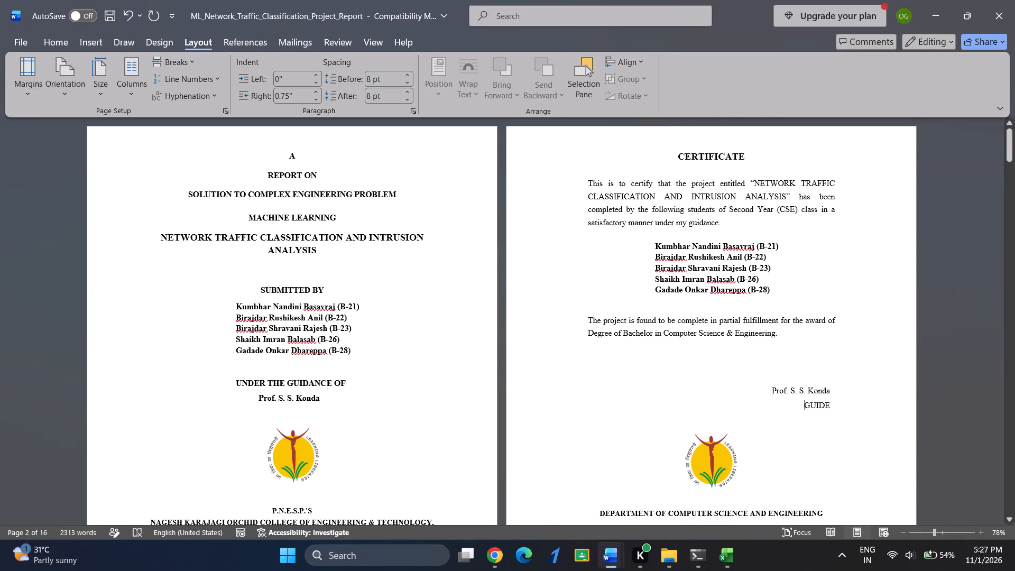
Review the cover and certificate pages, and the chapter entries in the Index table.
scroll(631, 356, down, 2)
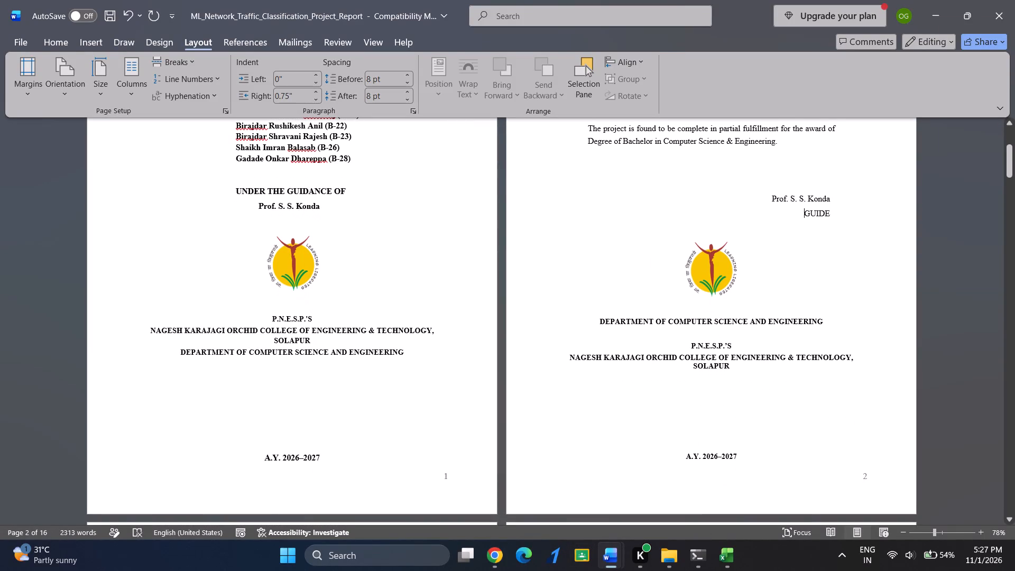
click(671, 416)
scroll(671, 416, up, 2)
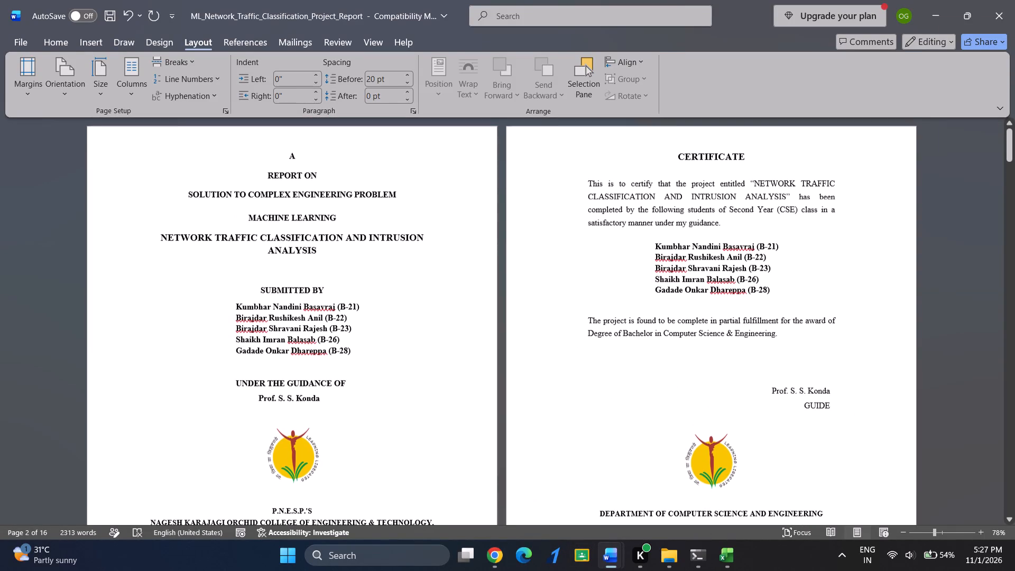
click(308, 149)
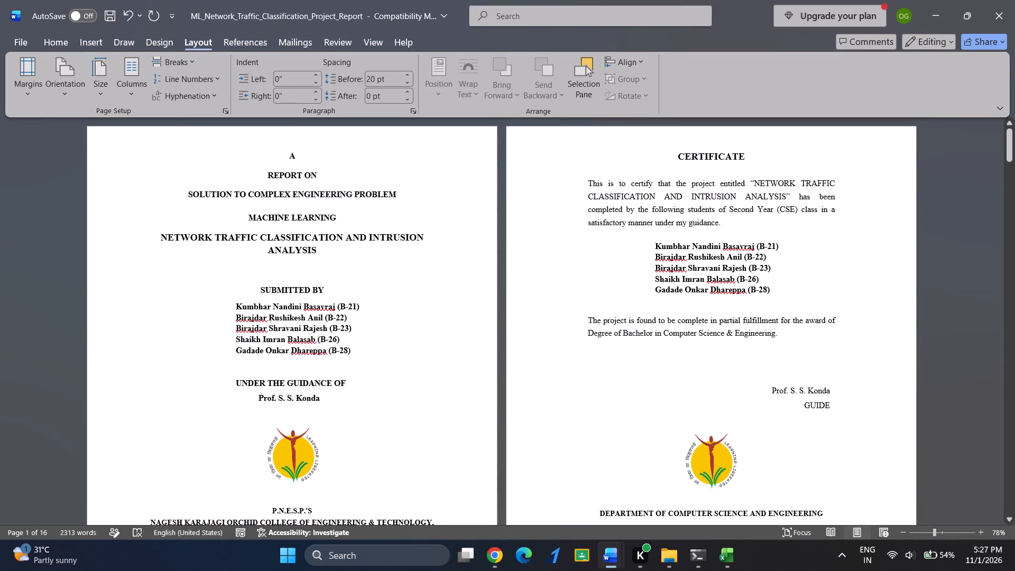
scroll(349, 196, down, 4)
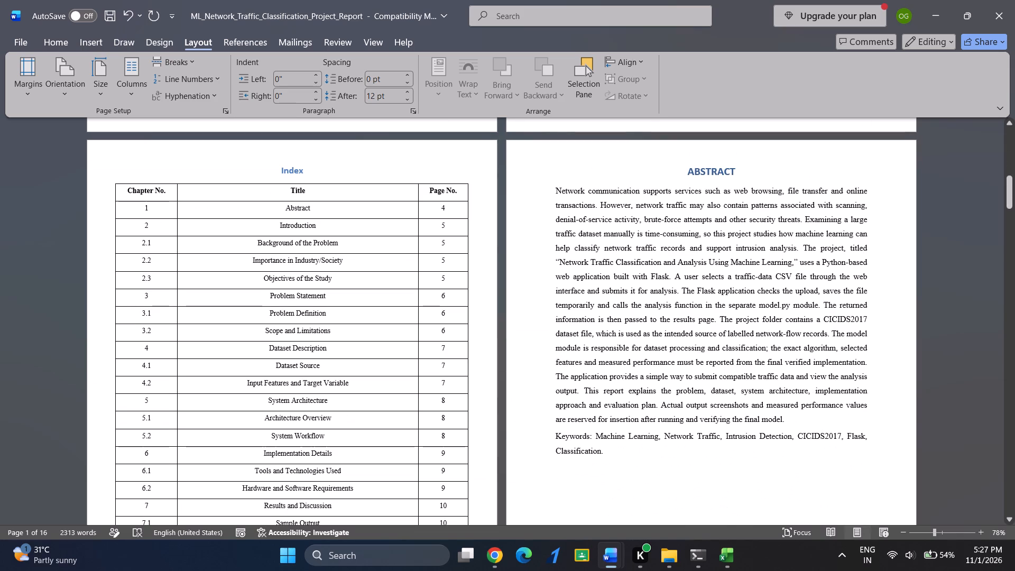
scroll(382, 234, down, 2)
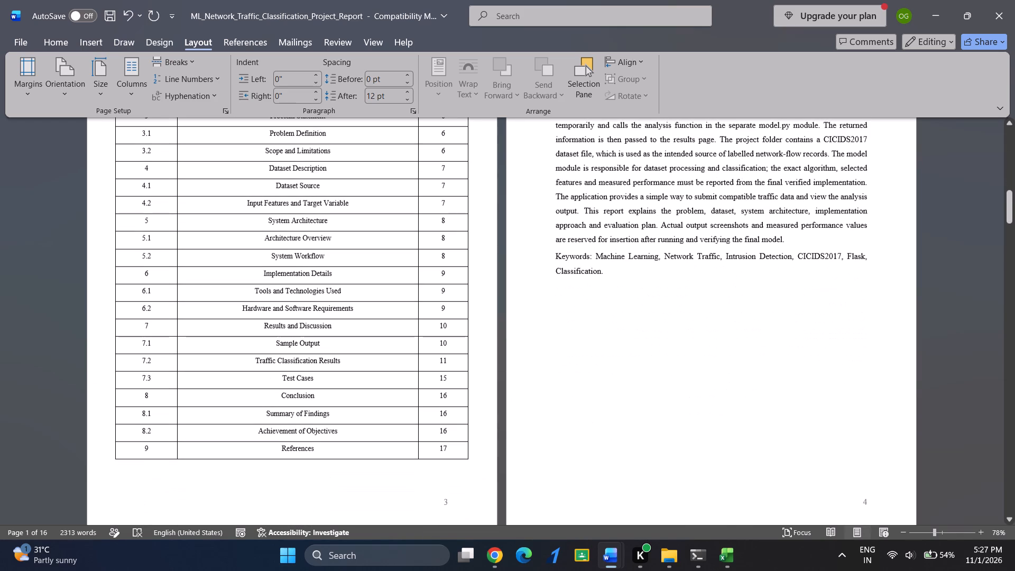
scroll(382, 234, down, 1)
click(372, 286)
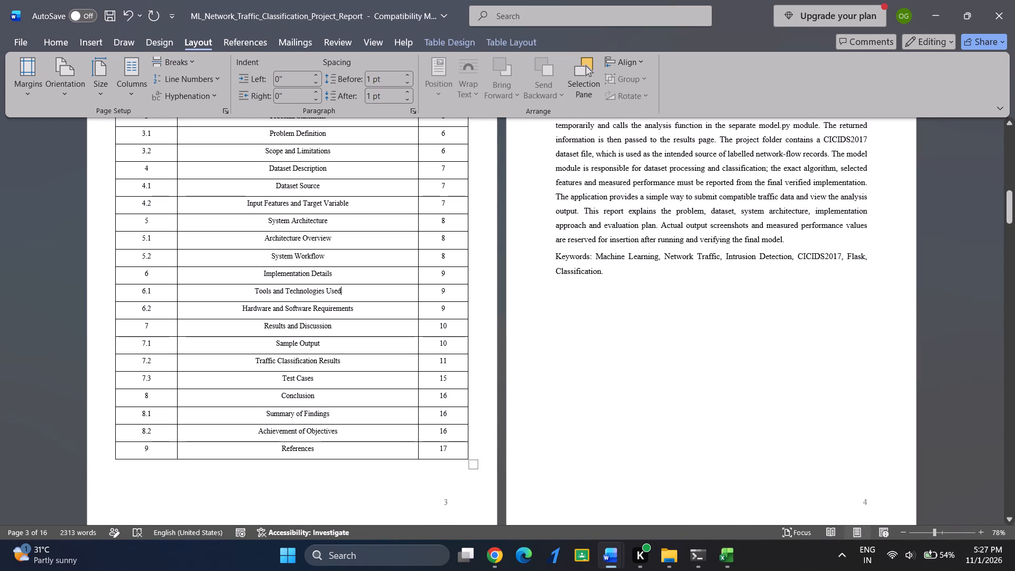
click(370, 326)
click(372, 333)
click(383, 350)
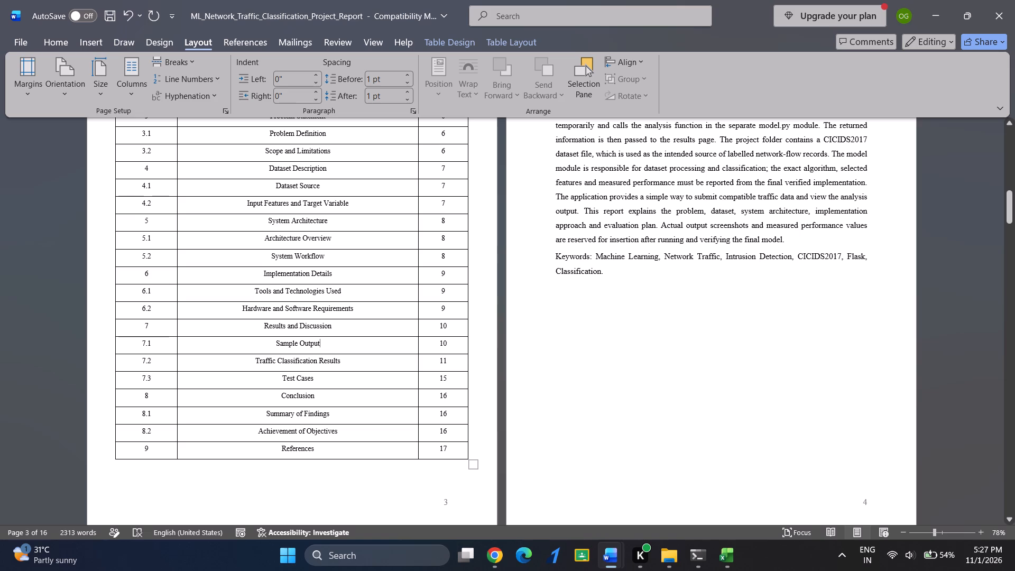
click(385, 370)
Check on which pages the Implementation Details and Results and Discussion sections fall, for comparison with the Index table.
scroll(392, 402, down, 4)
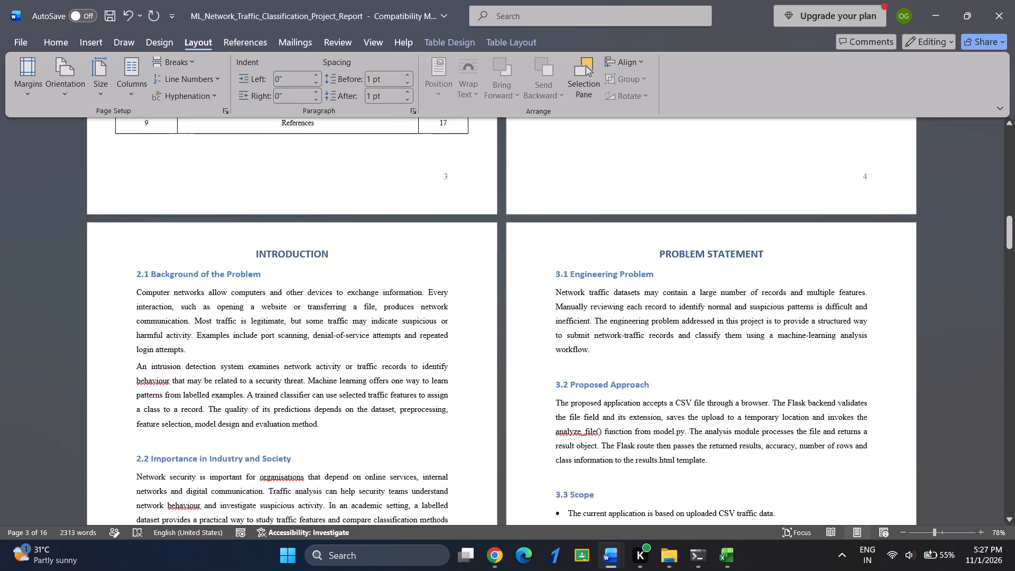
scroll(392, 402, down, 10)
scroll(392, 402, up, 3)
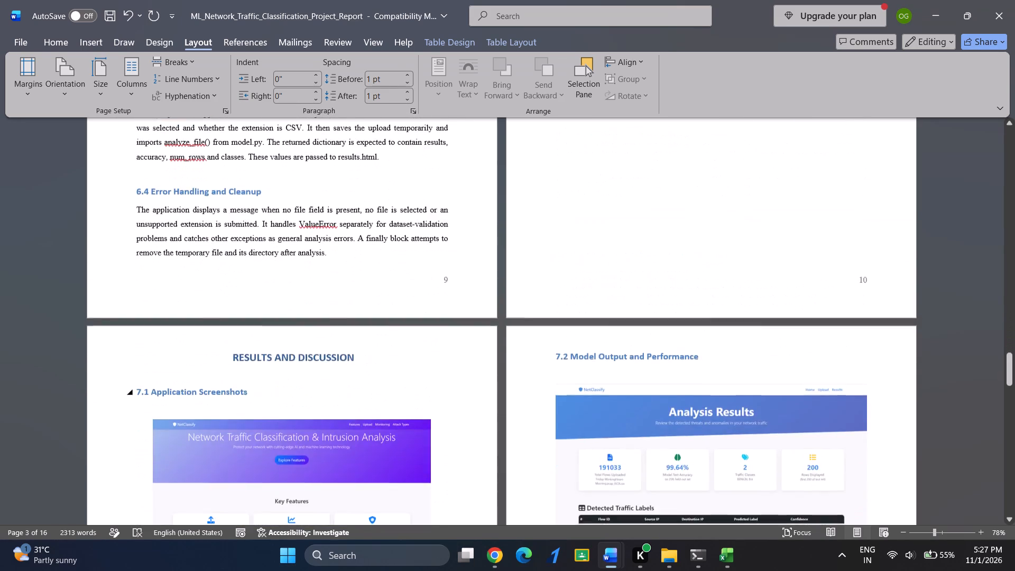
scroll(392, 402, up, 3)
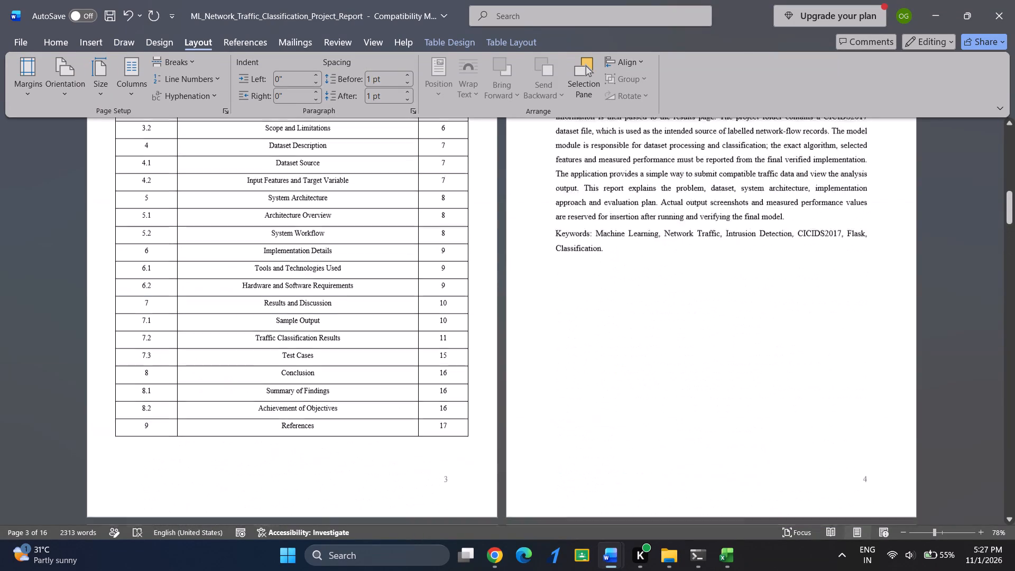
scroll(392, 402, down, 1)
scroll(392, 402, up, 3)
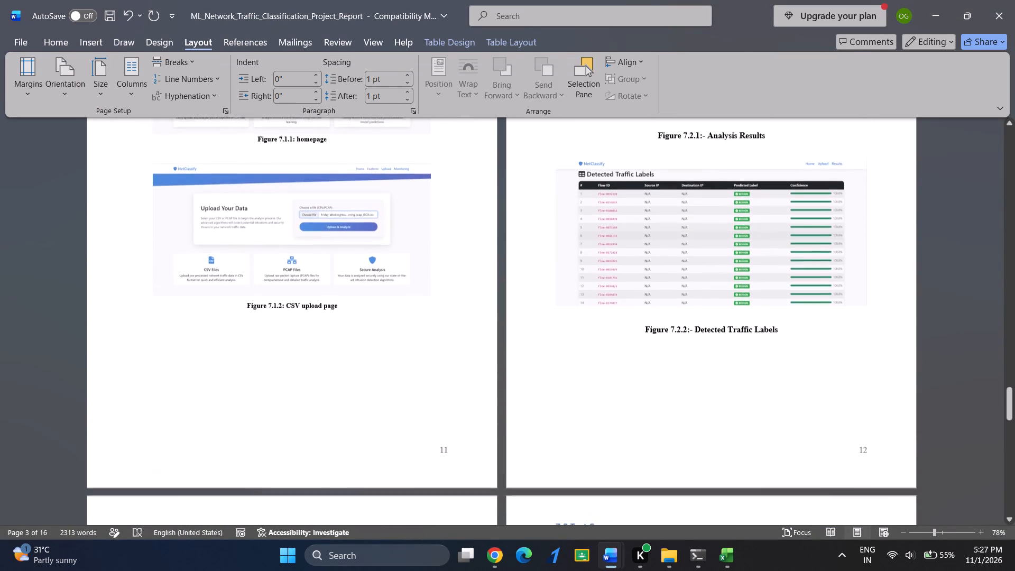
scroll(392, 402, up, 5)
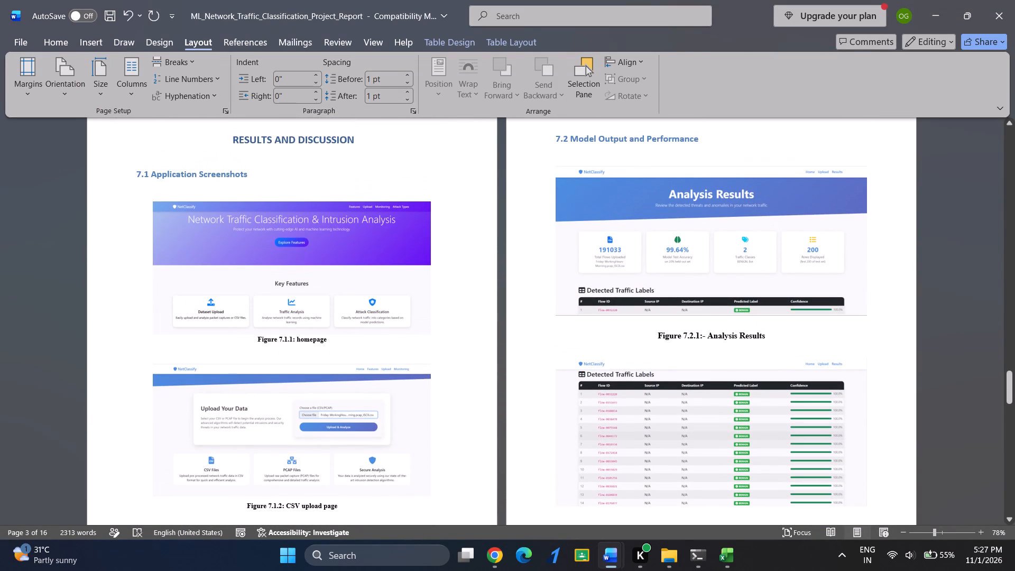
scroll(392, 402, up, 6)
click(377, 293)
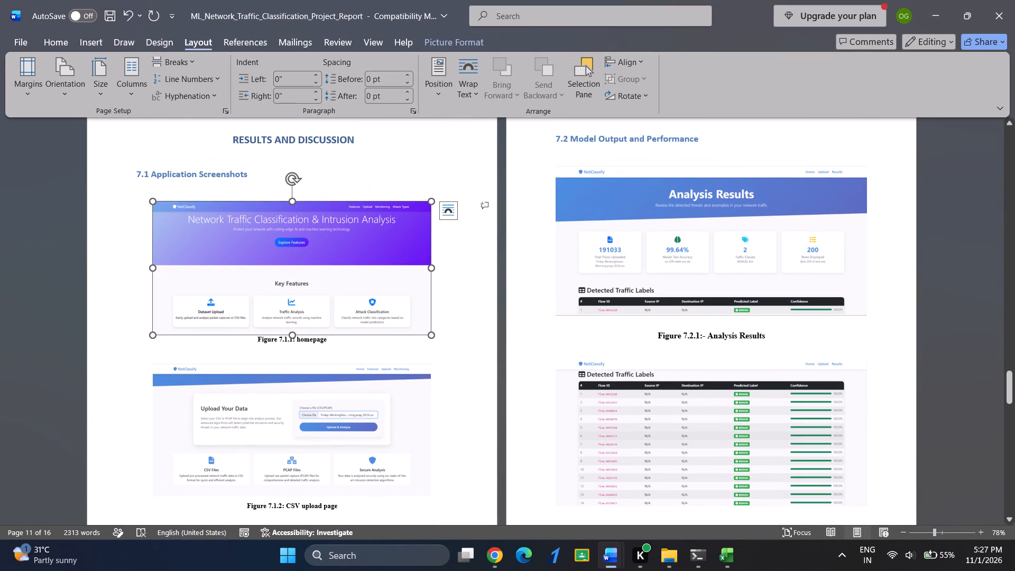
click(454, 290)
scroll(454, 290, up, 6)
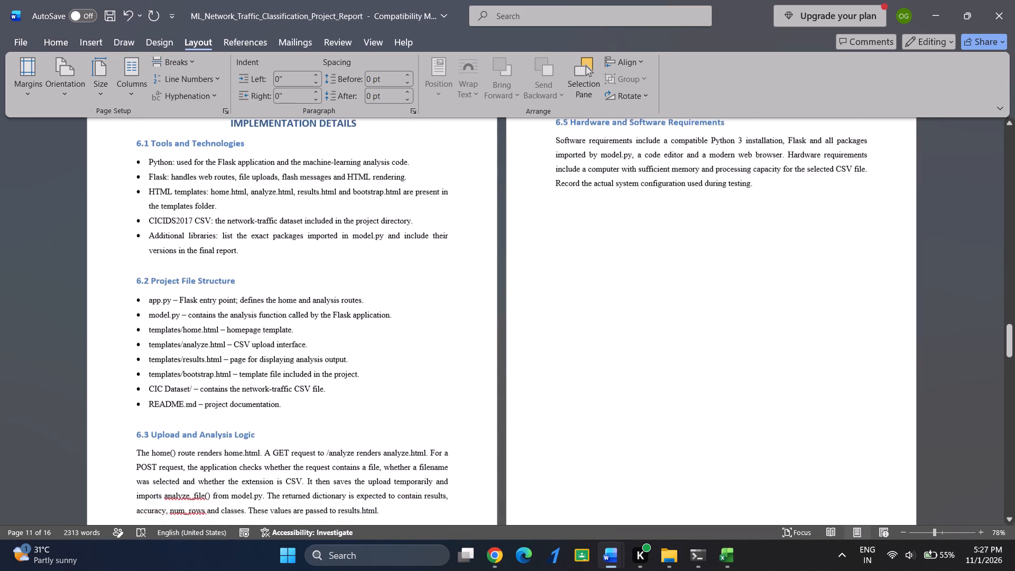
scroll(454, 290, up, 2)
scroll(454, 290, down, 5)
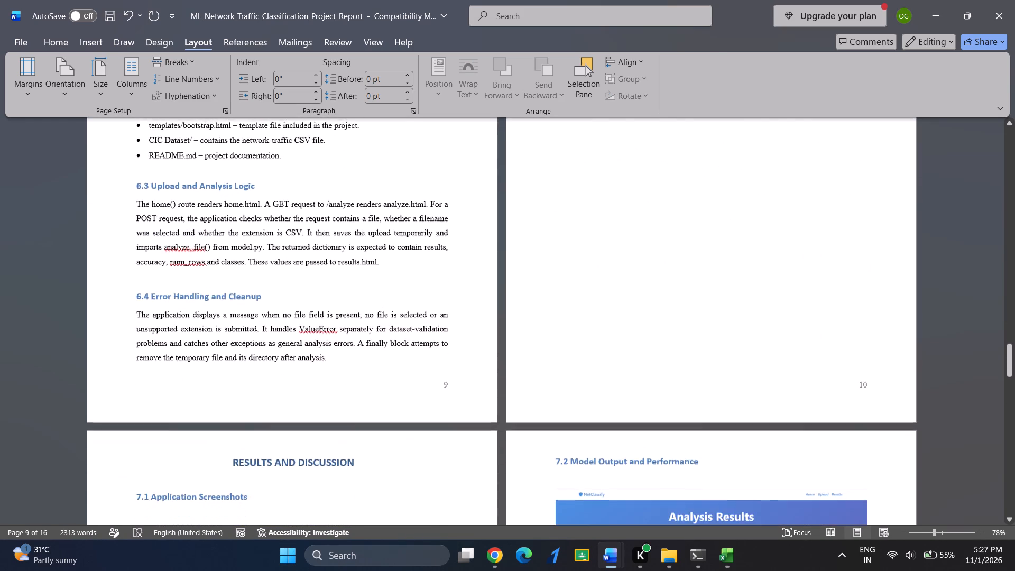
Set the Index page number for 6.2 Hardware and Software Requirements to 10.
scroll(474, 363, up, 10)
scroll(474, 363, down, 4)
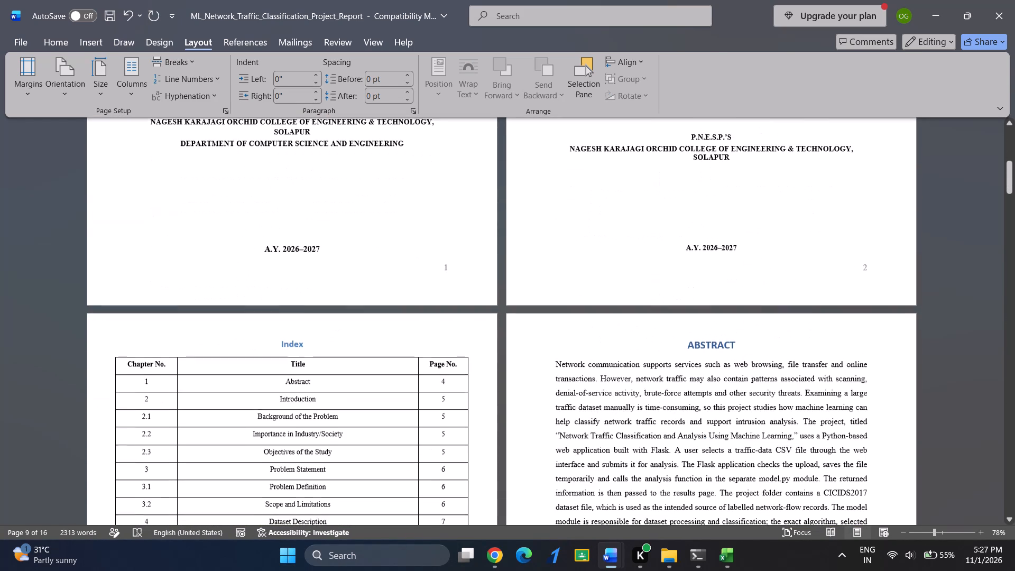
scroll(474, 363, down, 5)
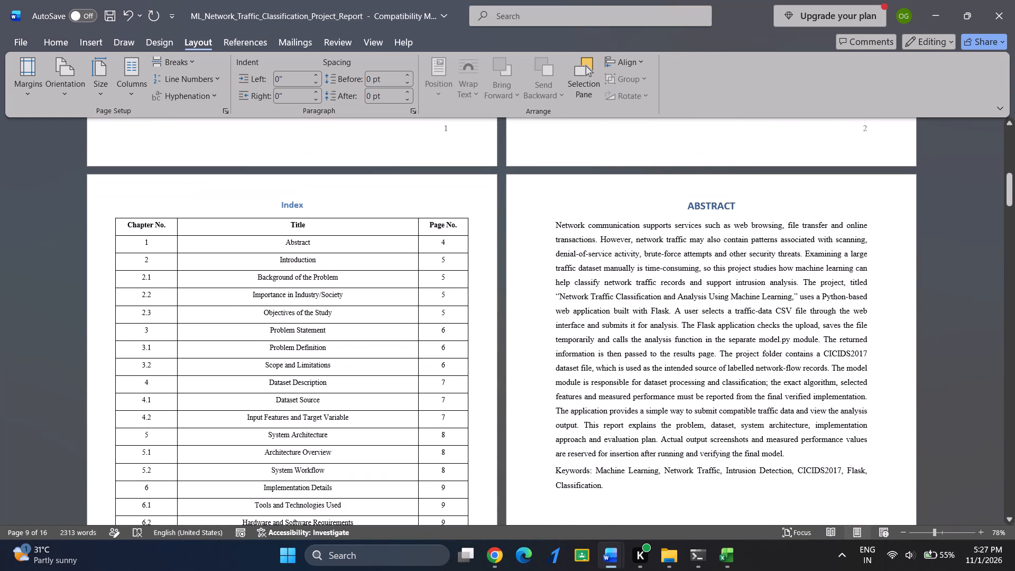
scroll(465, 391, down, 1)
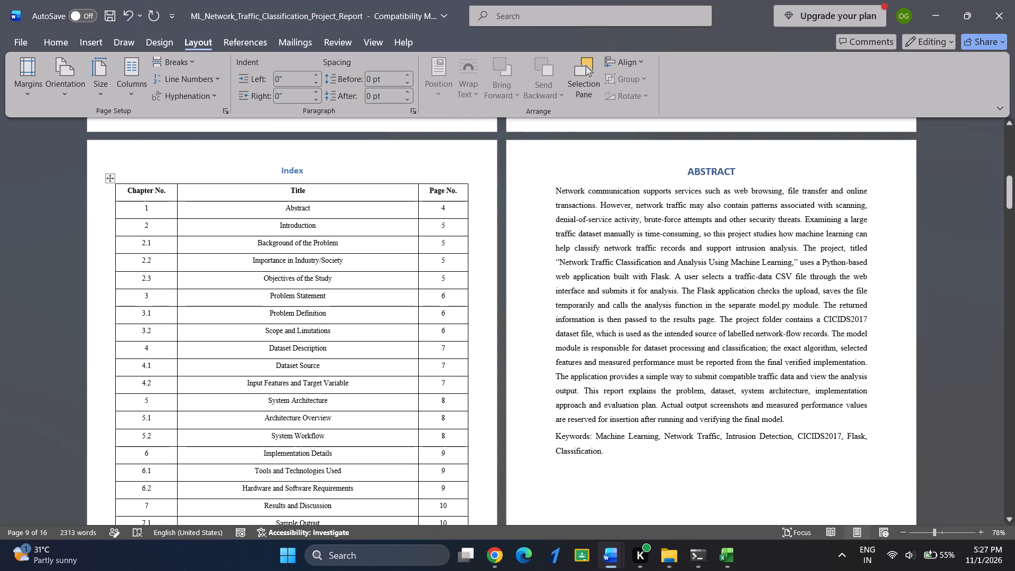
click(451, 491)
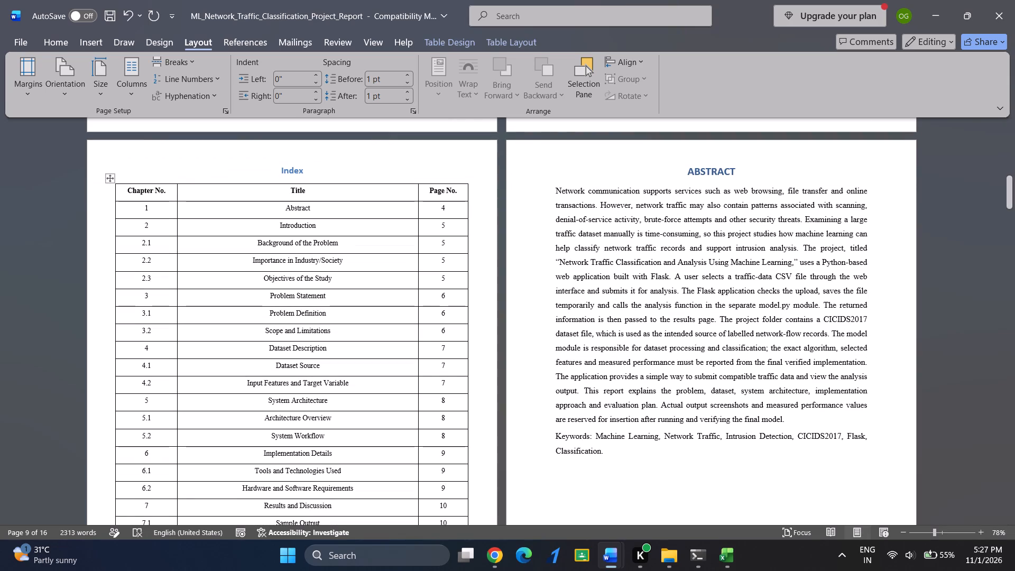
key(BackSpace)
text(10)
Examine the pages from Implementation Details through References to check their actual page numbers against the remaining Index entries.
scroll(451, 491, down, 1)
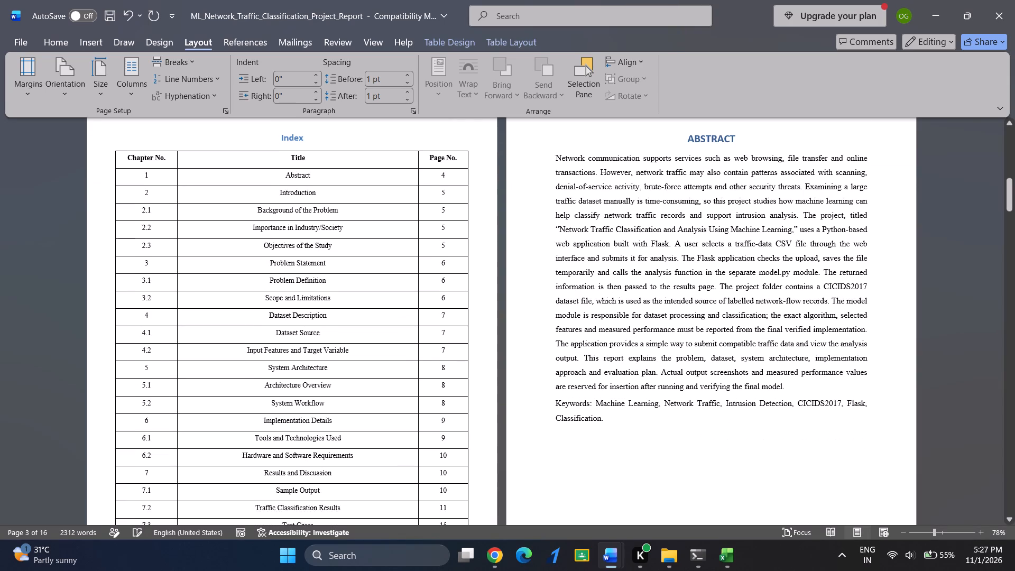
scroll(451, 491, down, 9)
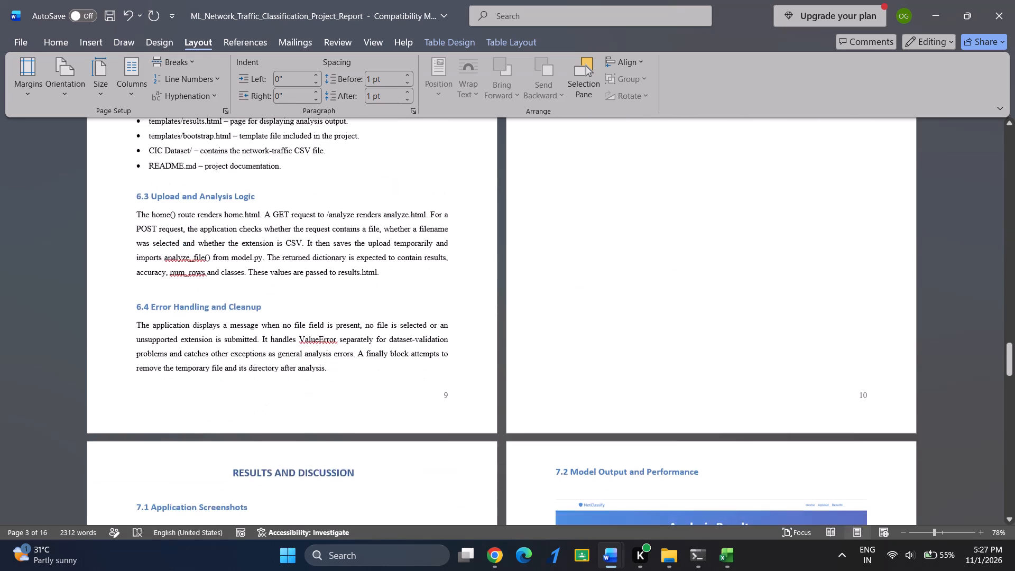
scroll(451, 491, down, 10)
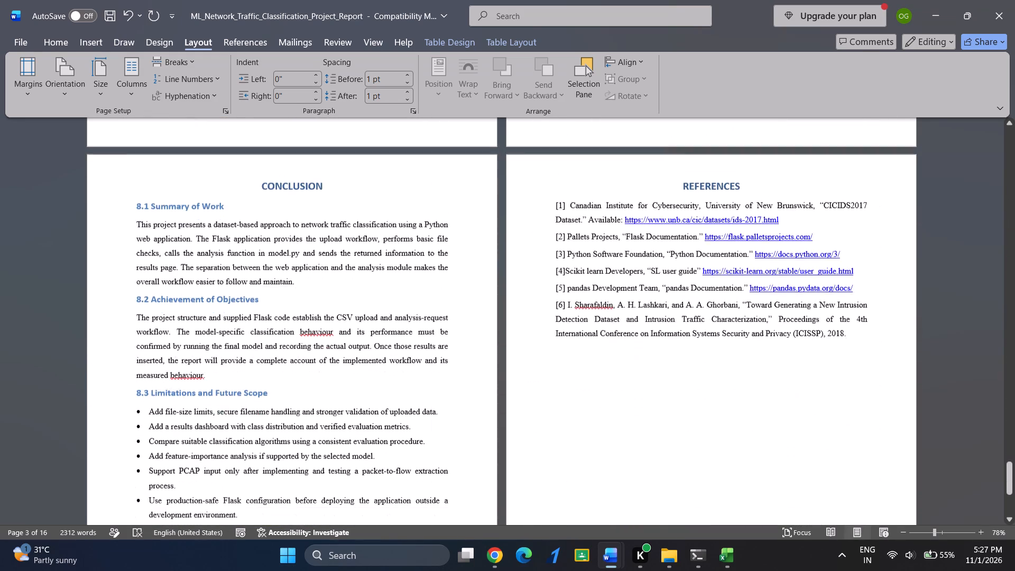
scroll(451, 491, down, 1)
scroll(451, 491, up, 10)
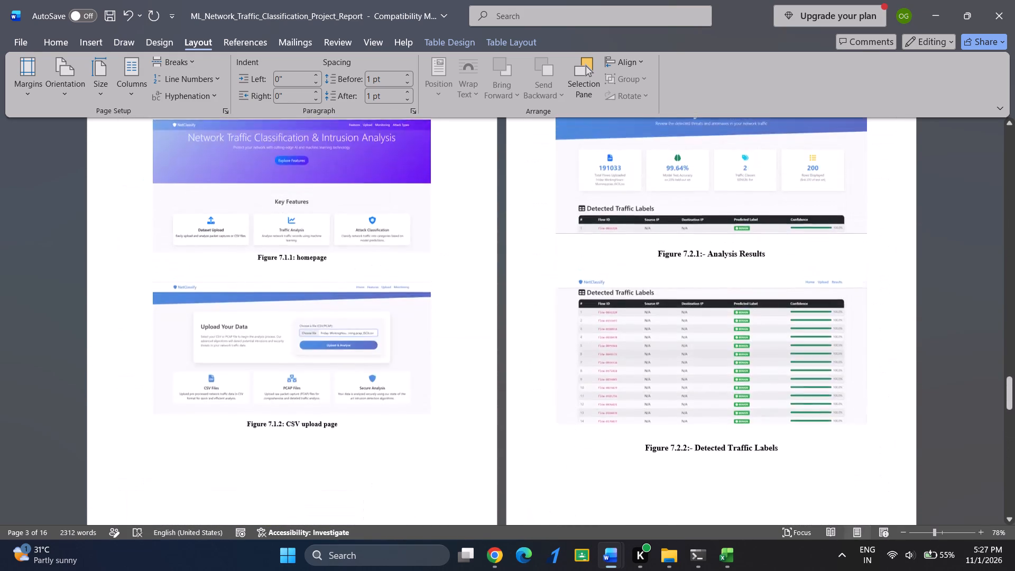
scroll(451, 491, down, 3)
scroll(451, 491, up, 6)
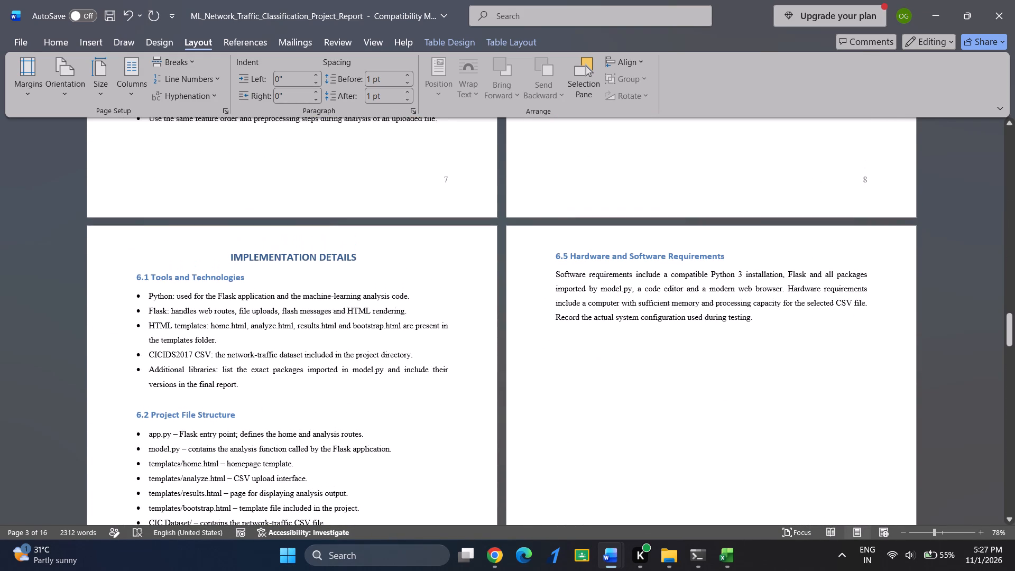
scroll(451, 491, down, 1)
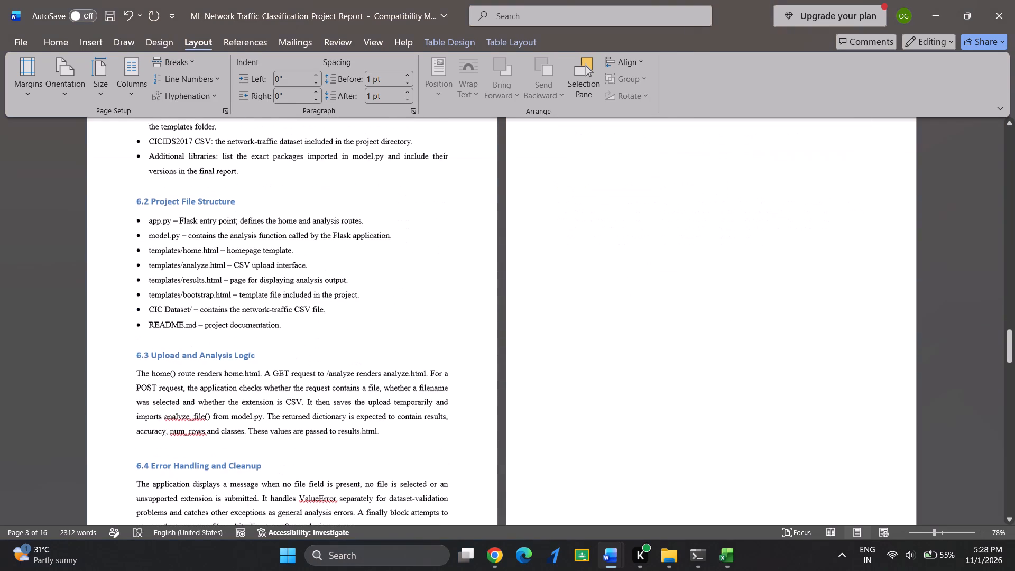
scroll(451, 491, down, 3)
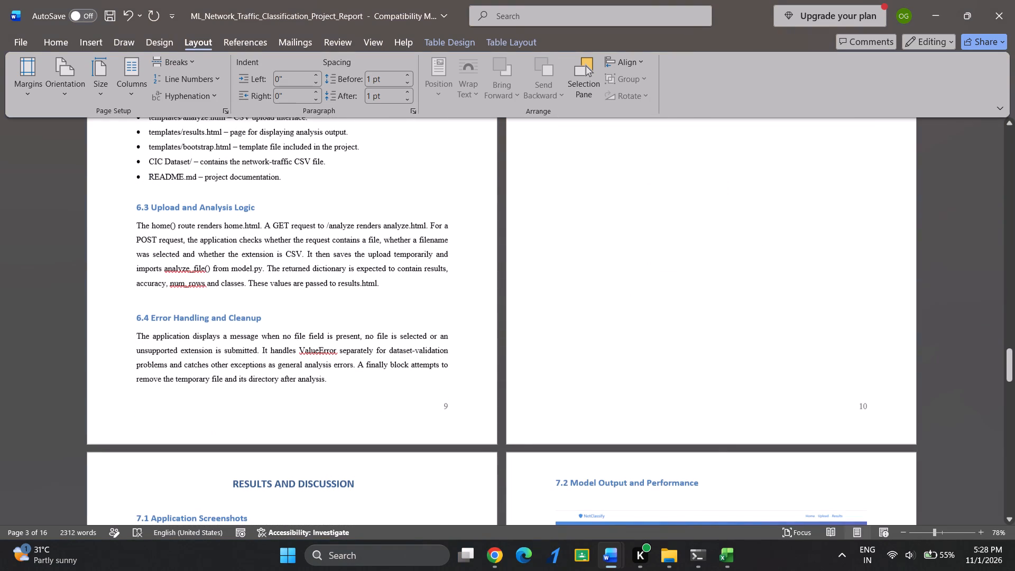
scroll(451, 491, down, 1)
scroll(451, 491, up, 3)
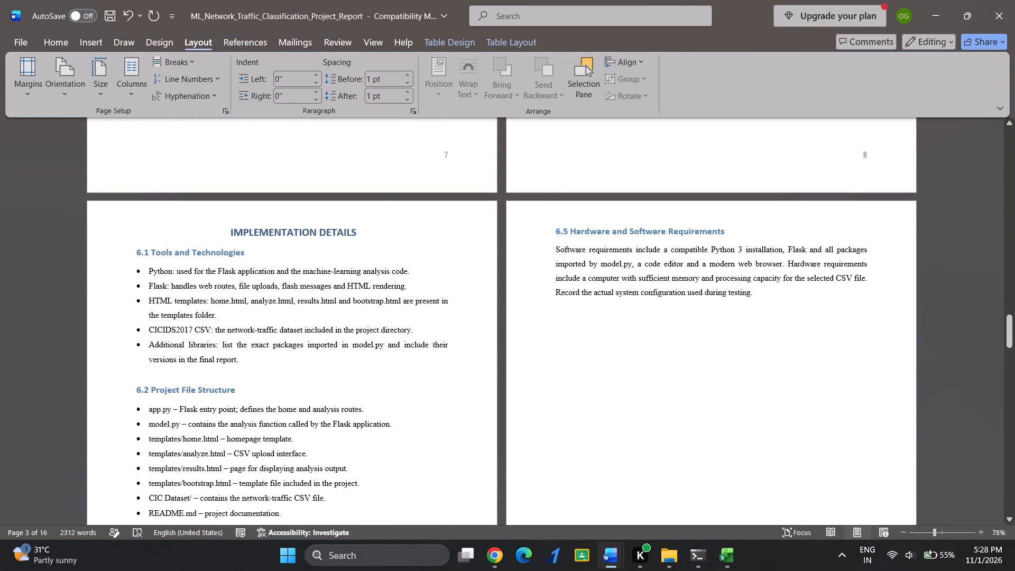
scroll(451, 491, up, 1)
scroll(451, 491, down, 1)
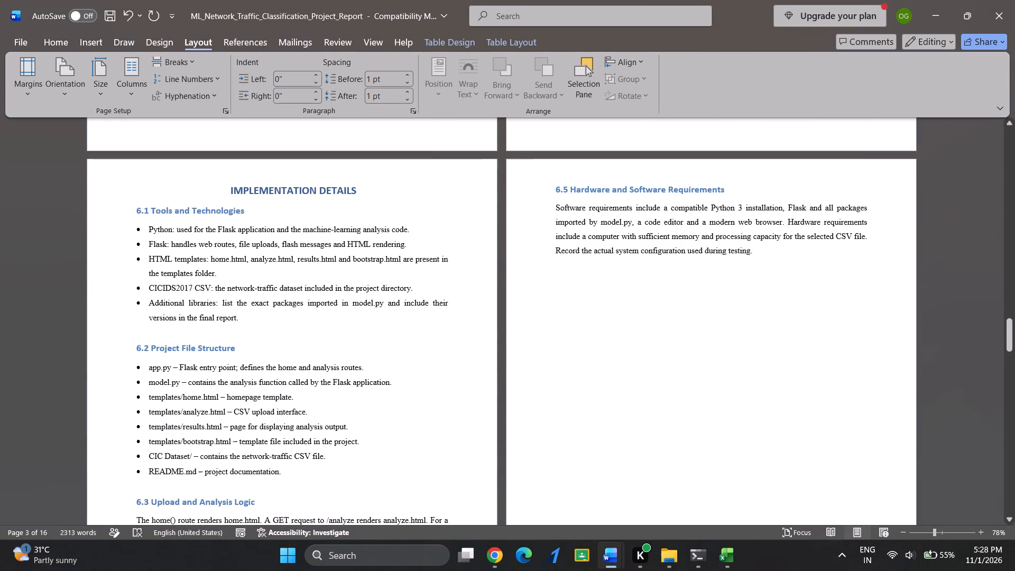
scroll(451, 491, down, 2)
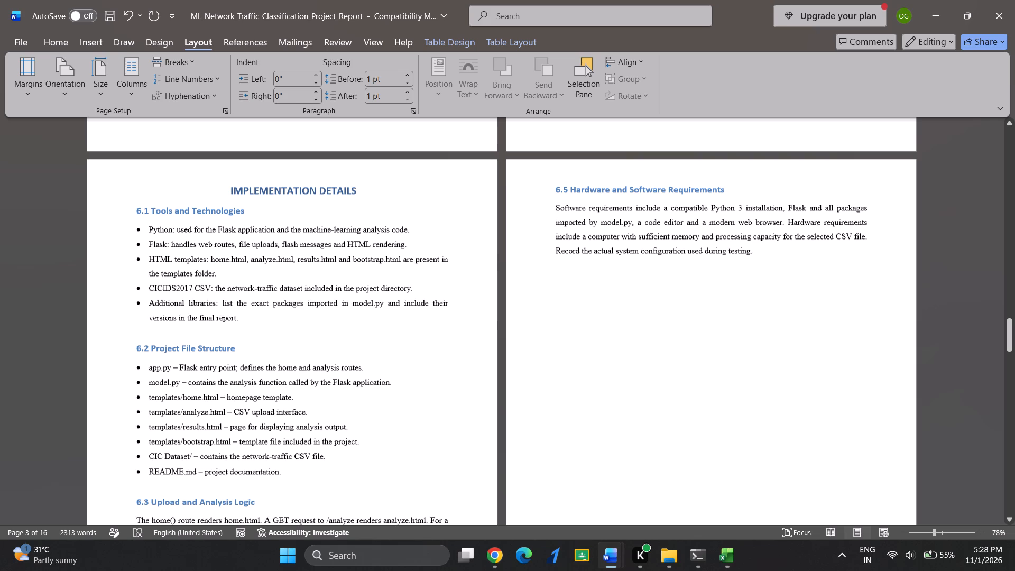
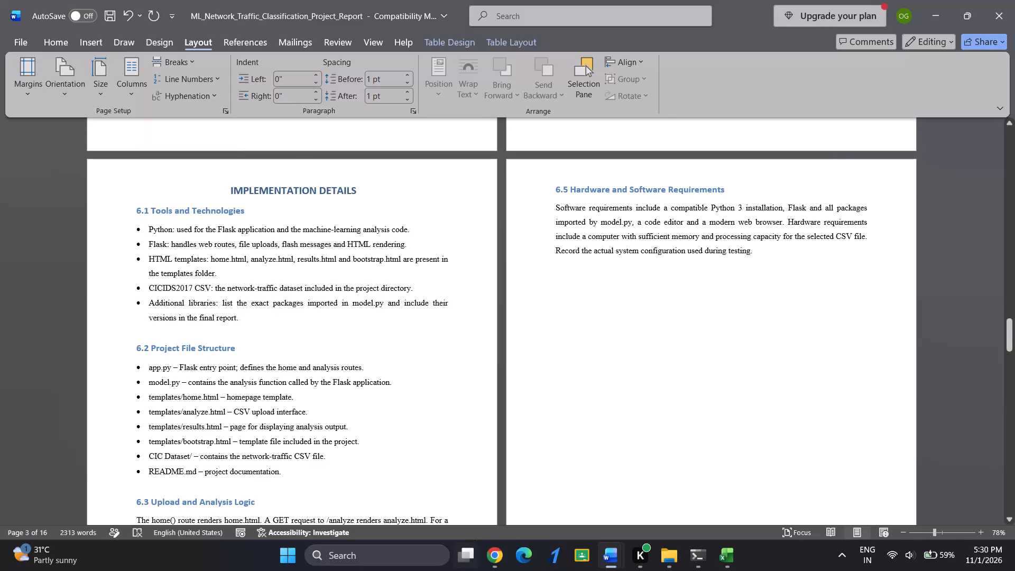
Set the Index page number for 7 Results and Discussion to 11.
scroll(421, 429, down, 8)
scroll(421, 429, up, 13)
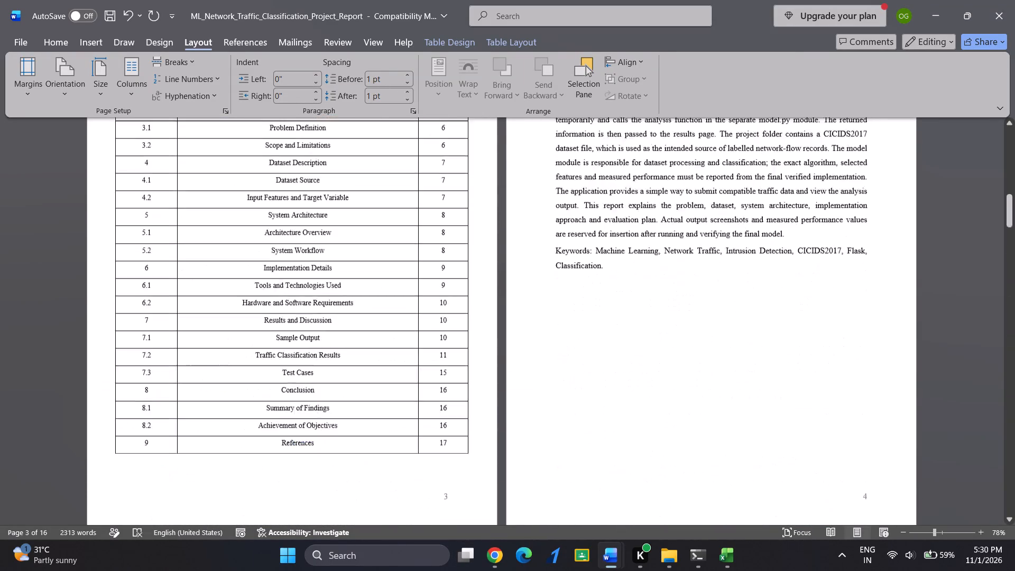
scroll(421, 429, up, 2)
scroll(364, 390, down, 3)
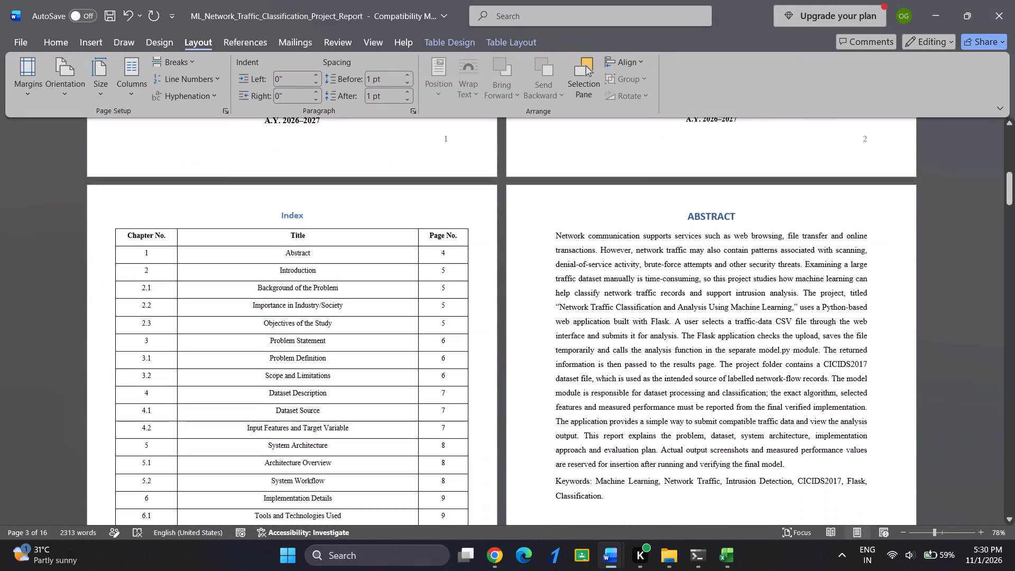
scroll(364, 390, down, 3)
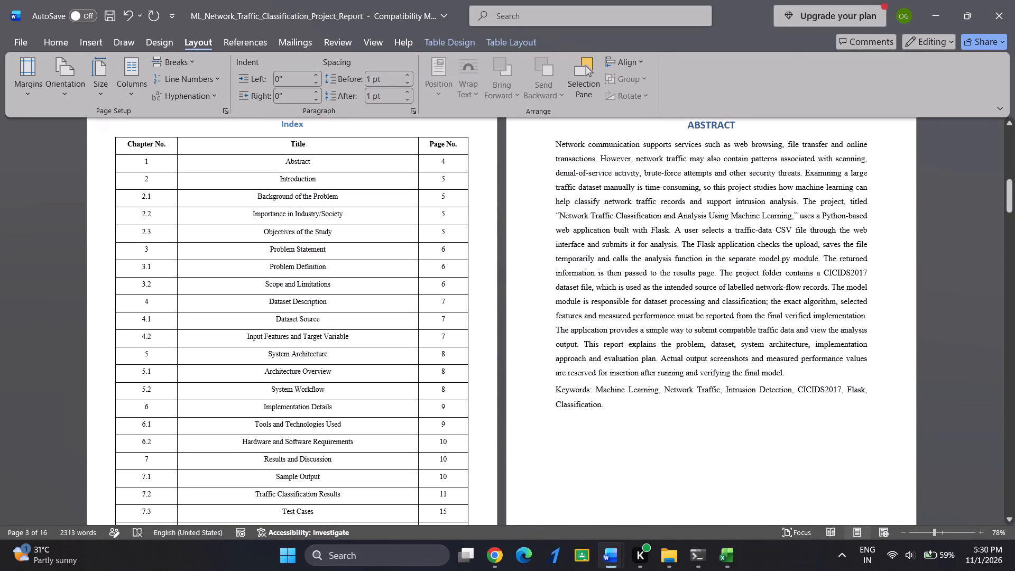
click(448, 465)
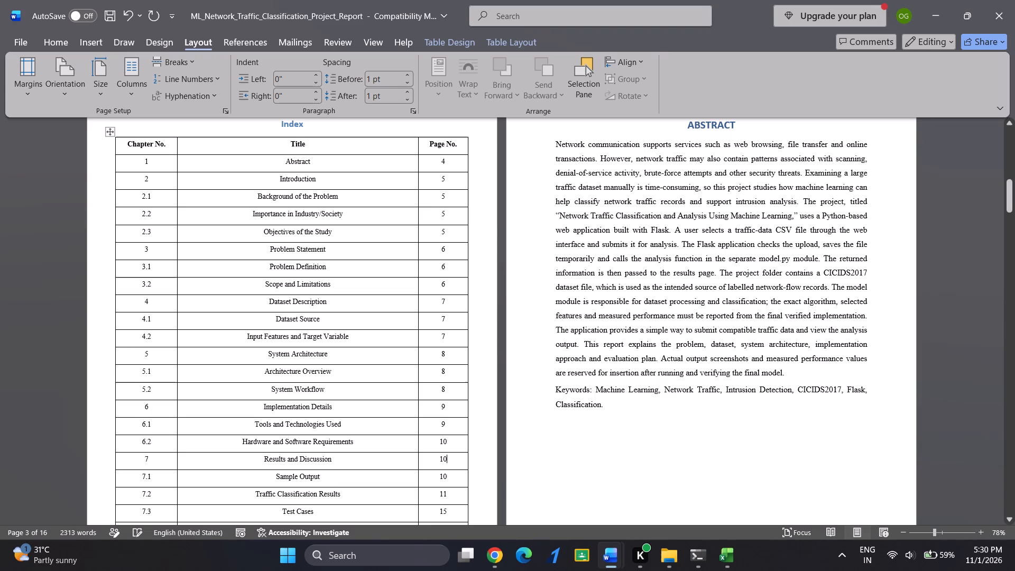
key(BackSpace)
key(BackSpace)
text(11)
Check on which pages sections 7.1 and 7.2 of Results and Discussion fall, for comparison with the Index table.
scroll(428, 476, down, 3)
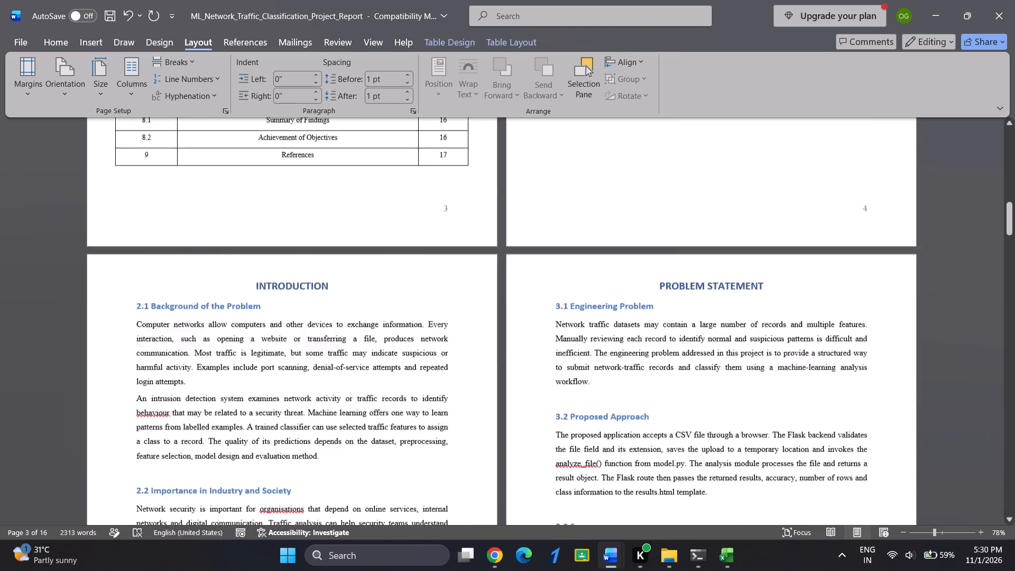
scroll(428, 476, down, 10)
scroll(428, 476, up, 1)
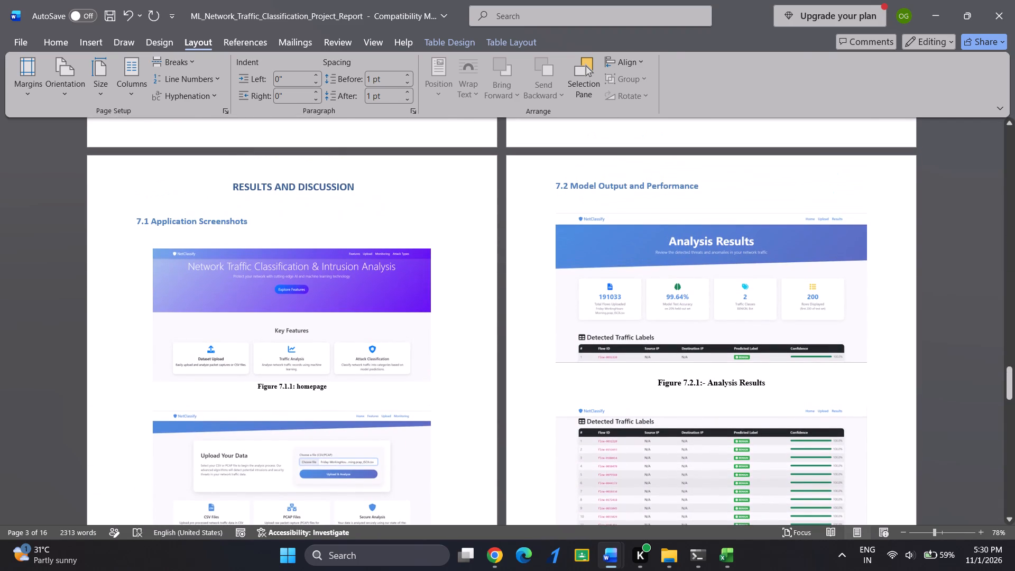
scroll(428, 476, up, 2)
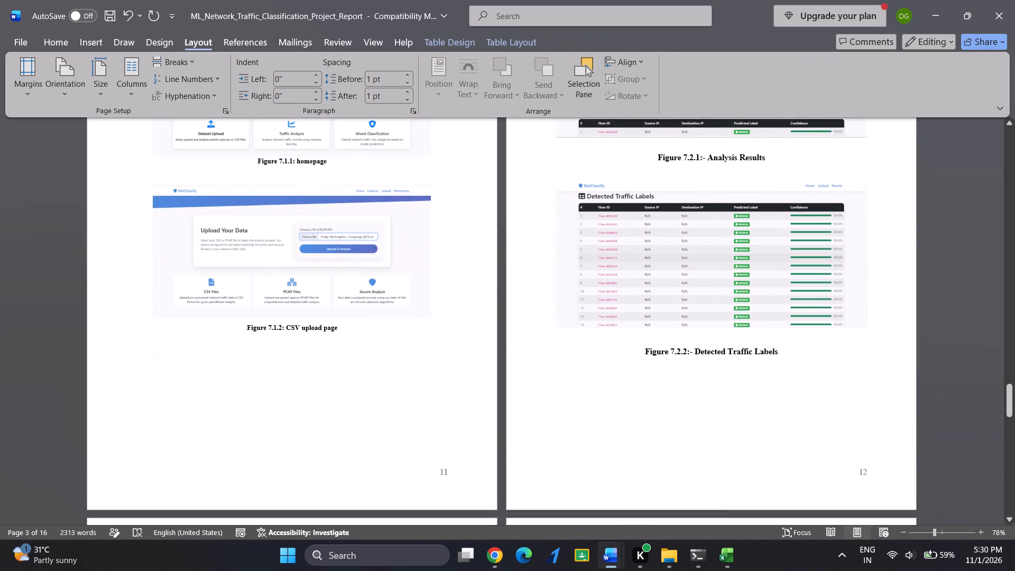
scroll(428, 476, up, 2)
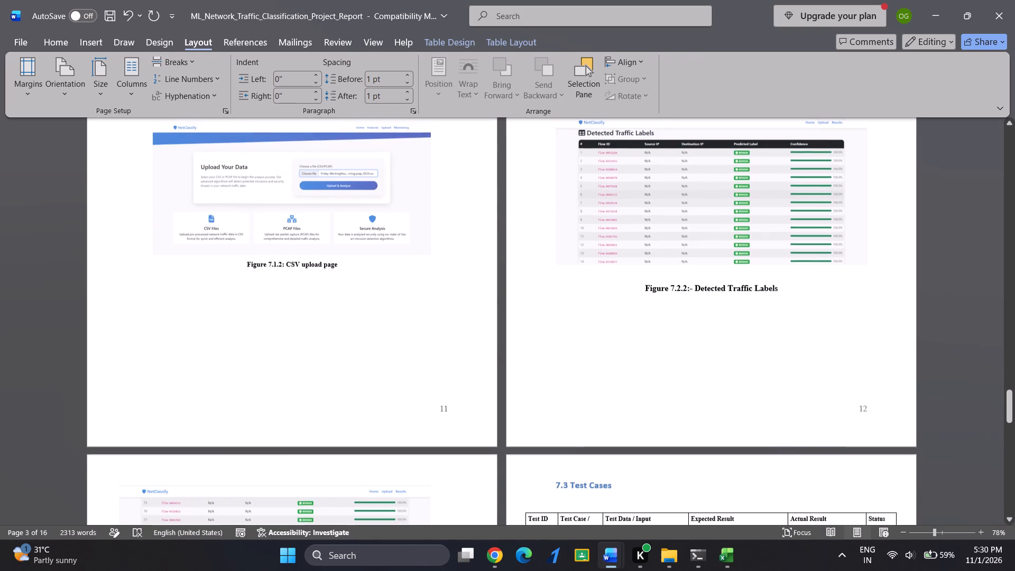
scroll(428, 476, up, 12)
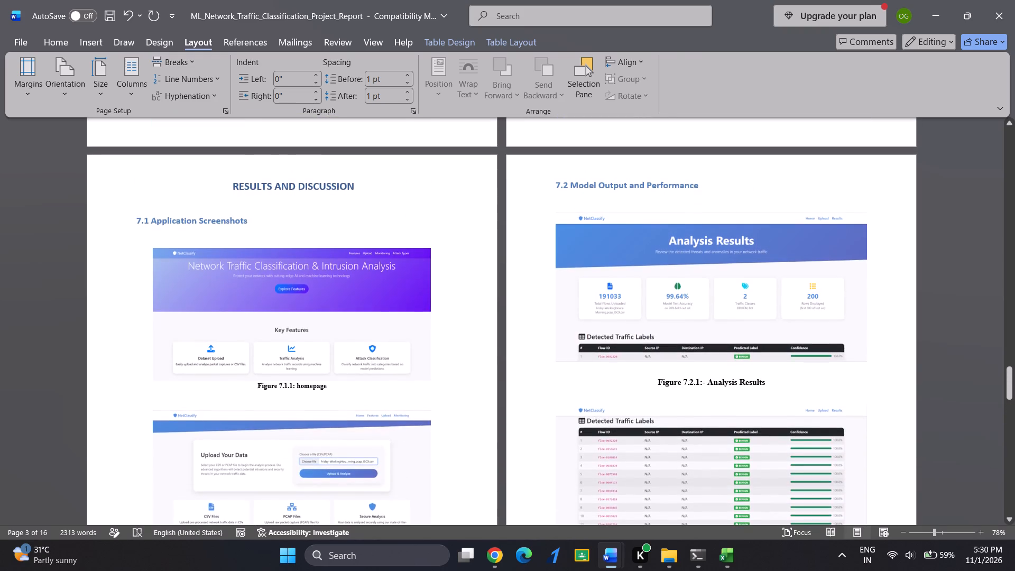
scroll(428, 476, up, 6)
Set the Index page number for 7.1 Sample Output to 12.
scroll(370, 390, down, 3)
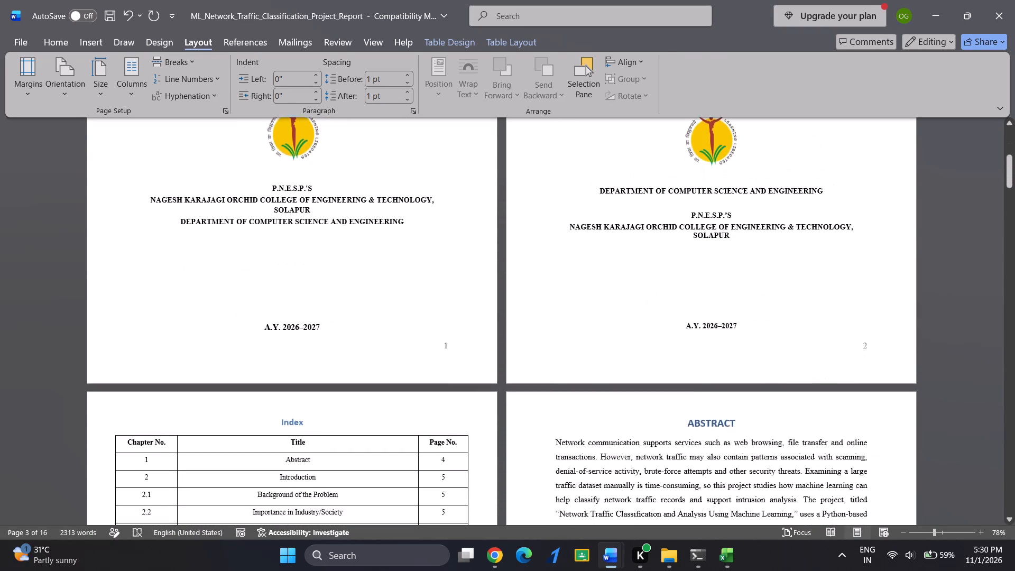
scroll(370, 390, down, 3)
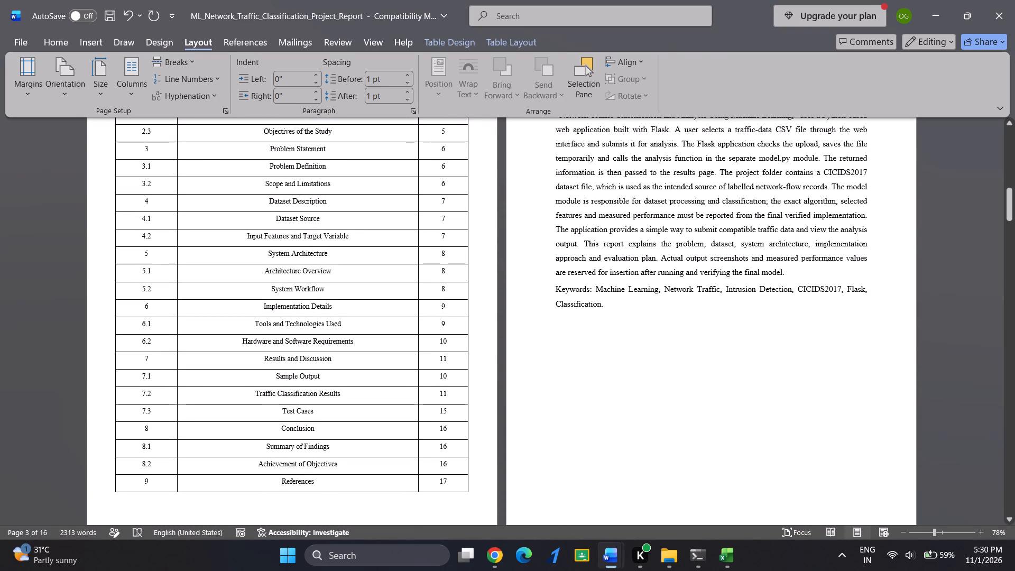
click(452, 379)
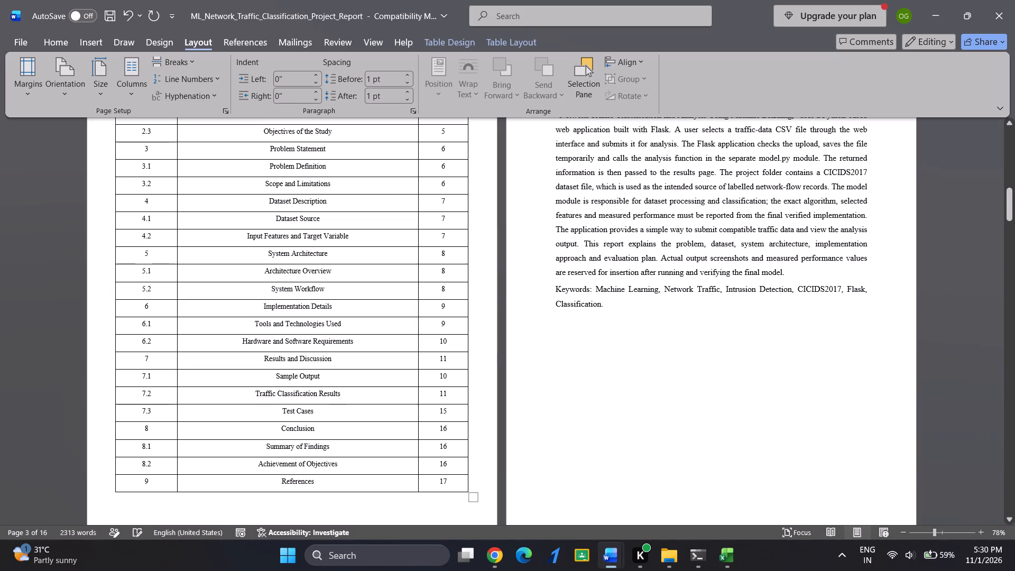
key(BackSpace)
key(BackSpace)
text(12)
Examine the Results and Discussion pages through 7.3 Test Cases to compare their page numbers with the Index table.
scroll(450, 400, down, 3)
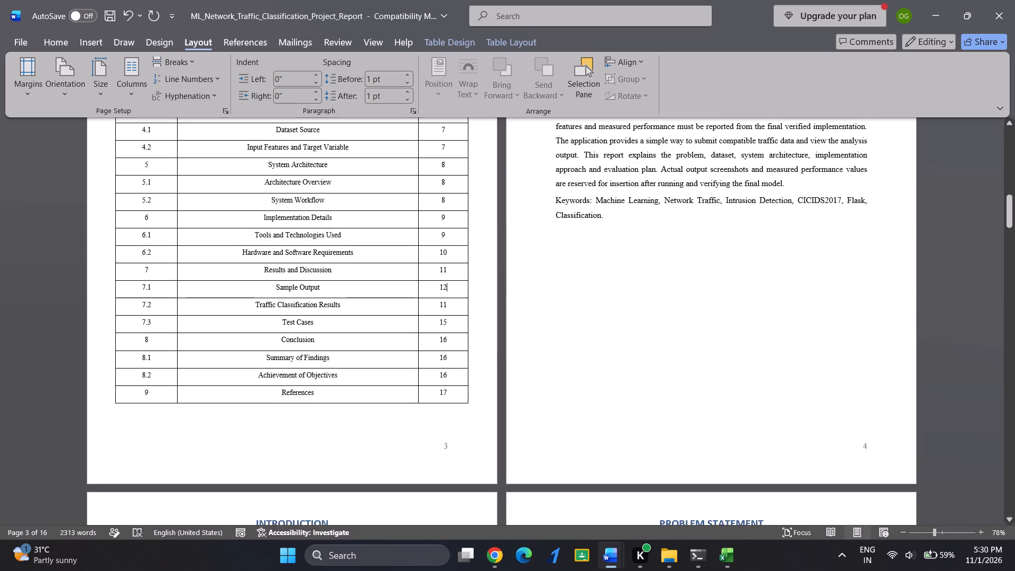
scroll(450, 400, down, 9)
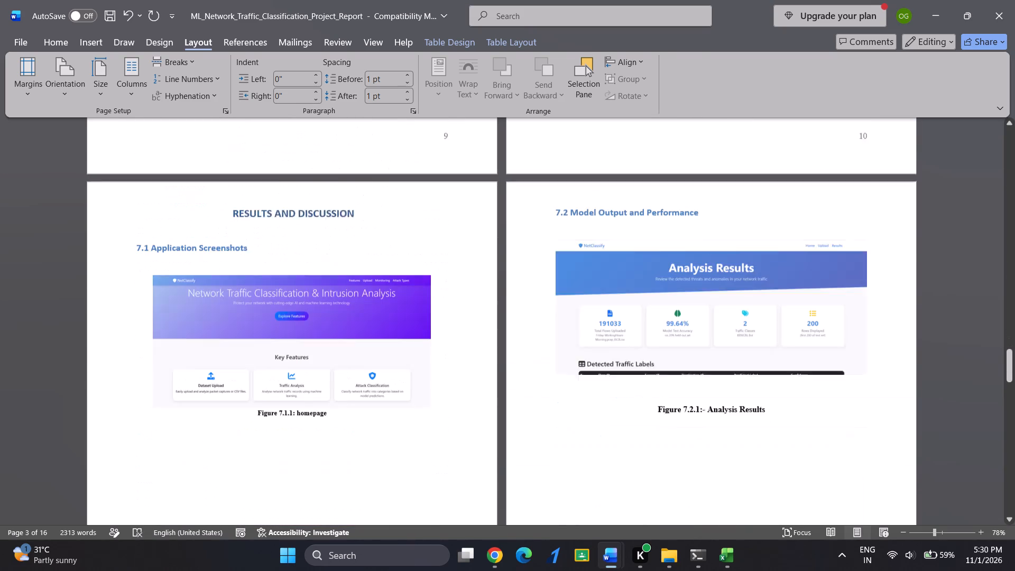
scroll(450, 400, down, 3)
scroll(520, 399, down, 1)
scroll(549, 451, down, 2)
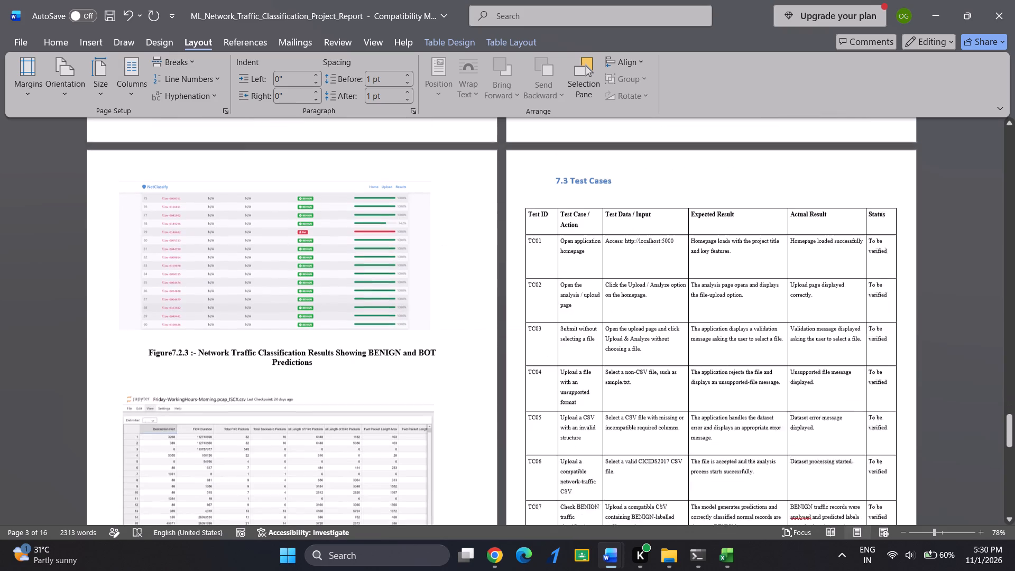
scroll(549, 451, down, 2)
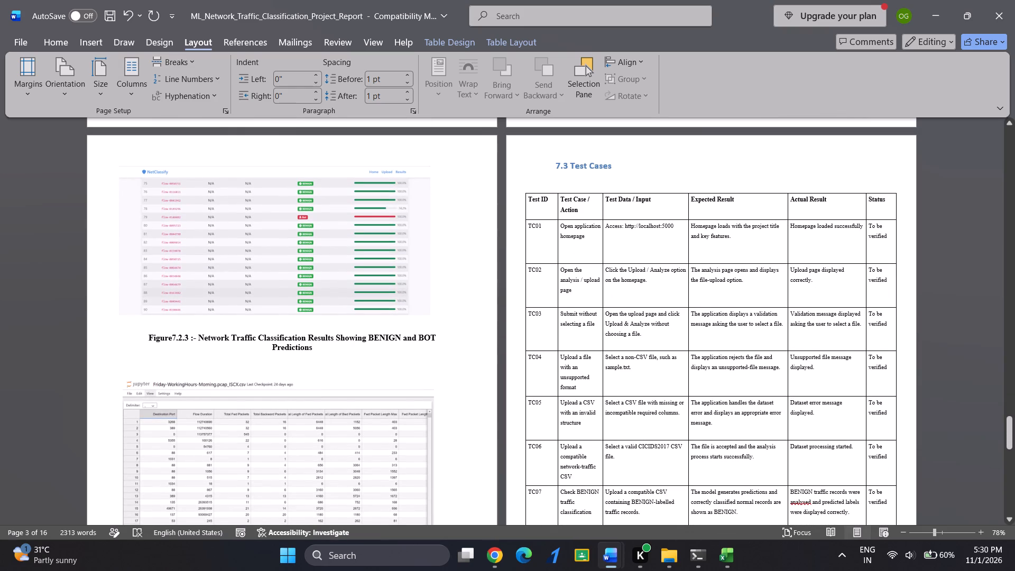
scroll(549, 451, down, 1)
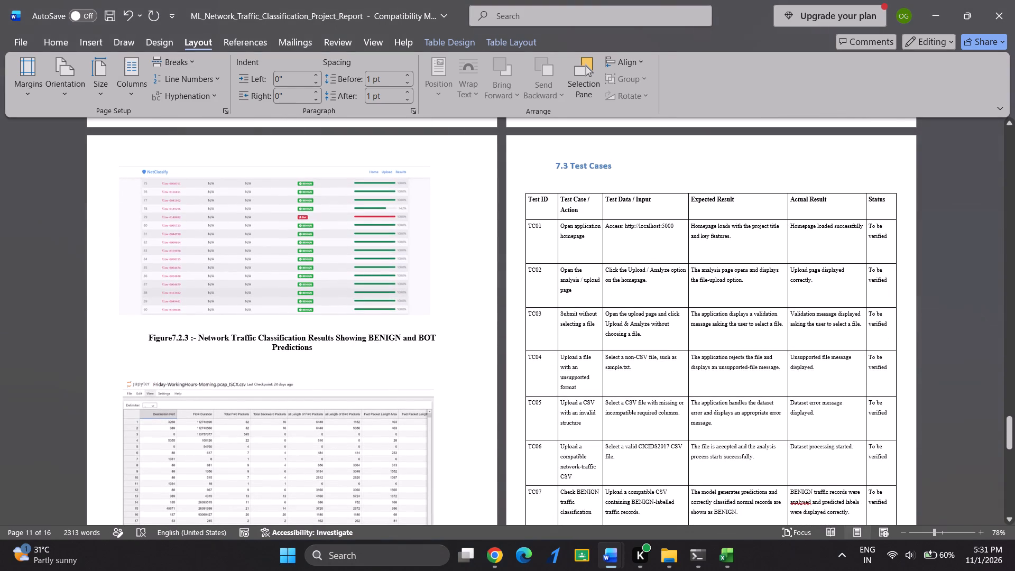
scroll(549, 451, down, 4)
scroll(549, 451, up, 18)
Set the Index page number for 7.2 Traffic Classification Results to 13.
scroll(549, 451, down, 1)
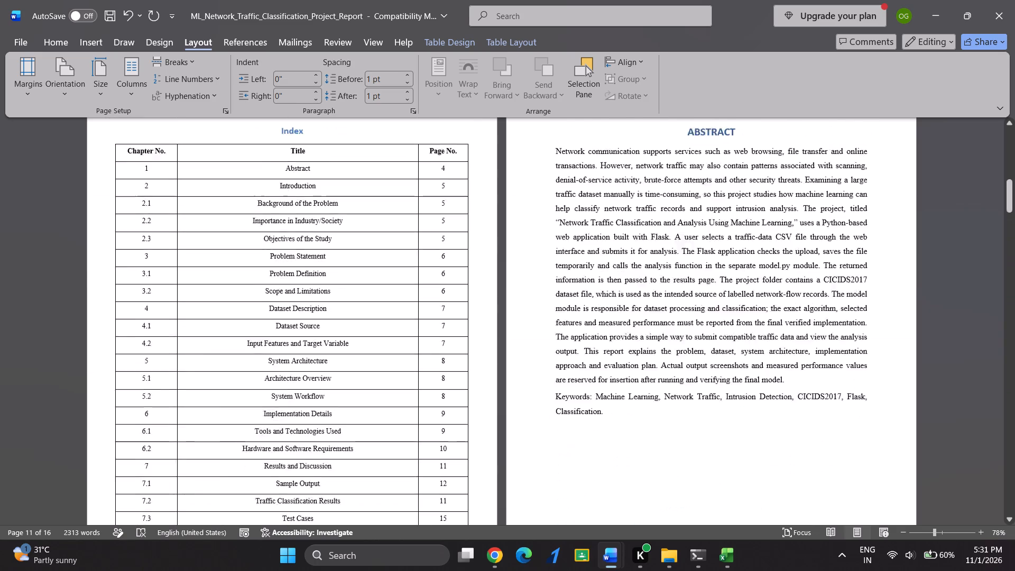
scroll(549, 451, down, 1)
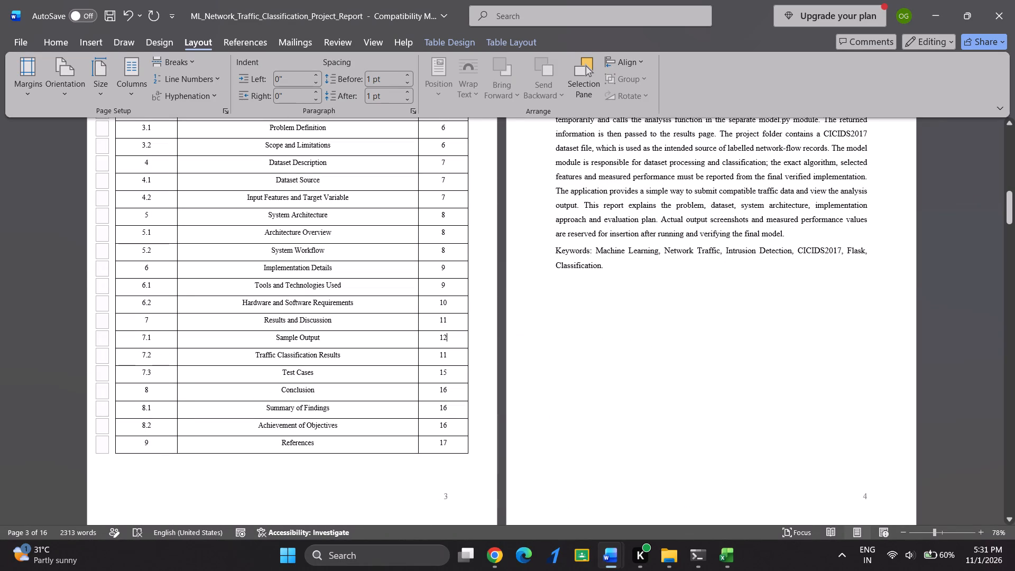
click(455, 355)
key(BackSpace)
key(3)
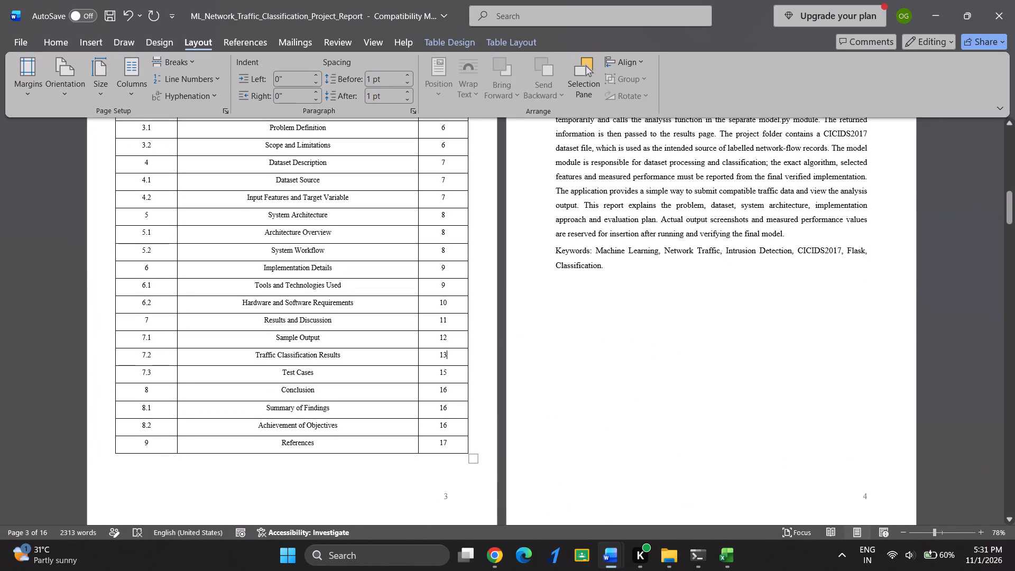
Save the report.
scroll(439, 397, down, 1)
key(ctrl+s)
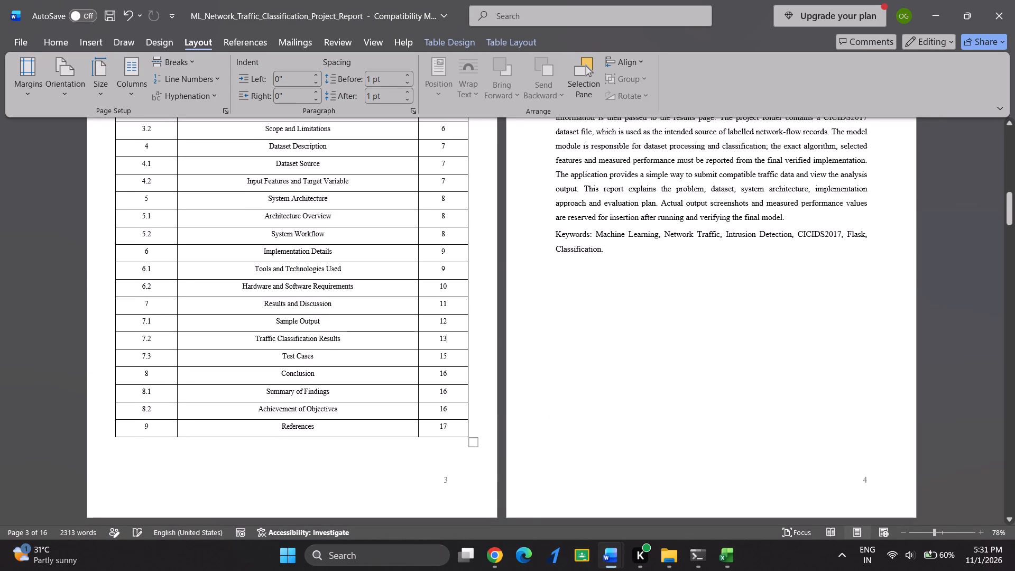
key(ctrl+s)
Review the cover page at a larger zoom, from the academic year line up to the report title.
scroll(439, 397, up, 15)
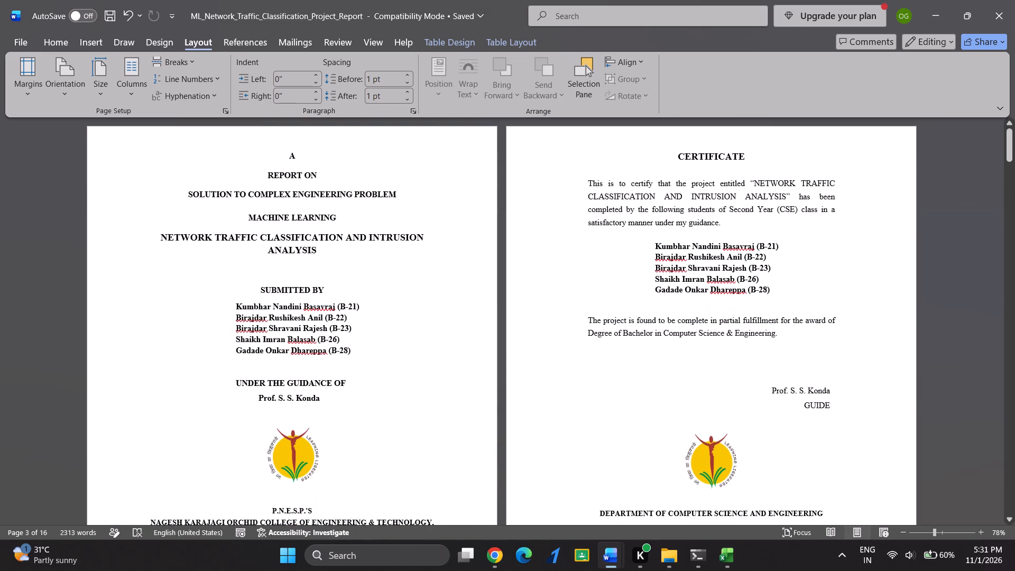
scroll(529, 358, up, 6)
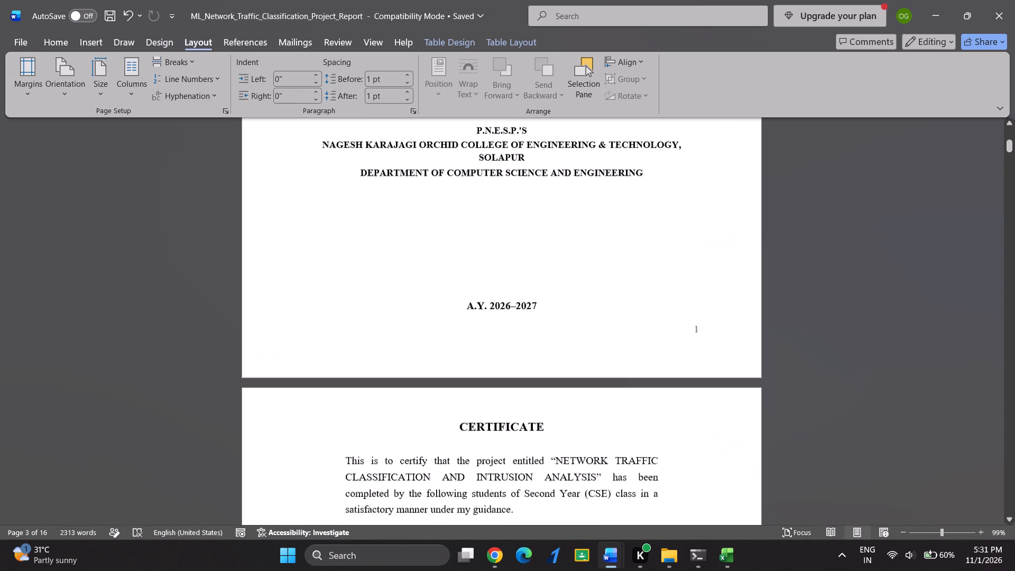
scroll(503, 326, up, 2)
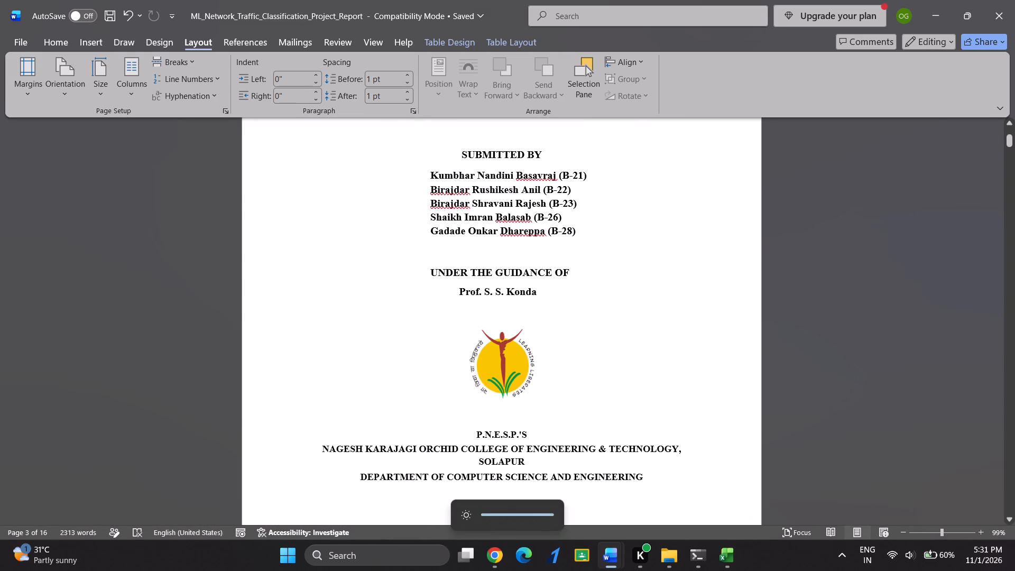
scroll(503, 326, up, 5)
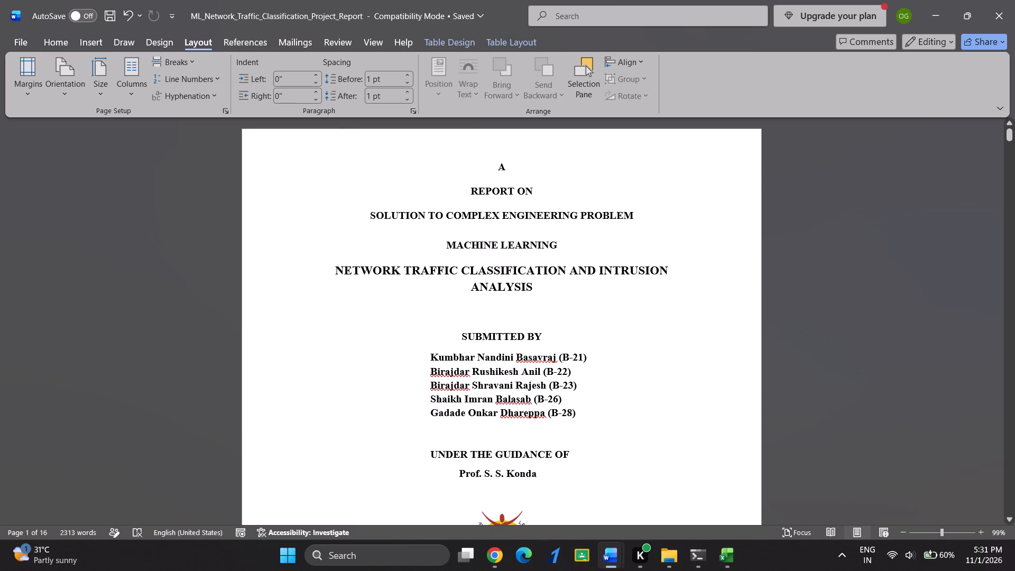
scroll(505, 281, up, 1)
scroll(542, 294, down, 1)
Place the cursor at the end of the project title on the cover page and show the text formatting options.
click(530, 284)
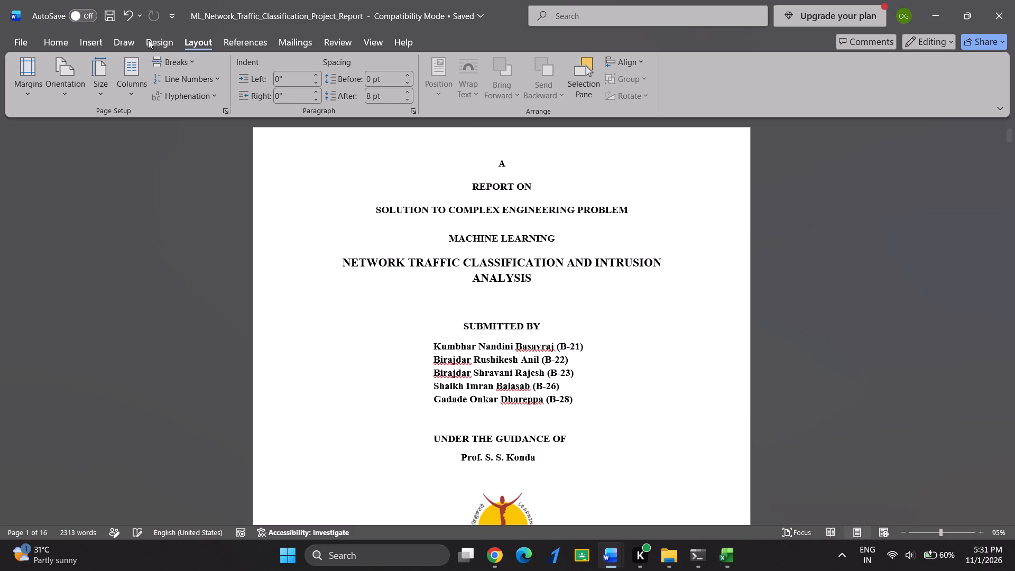
click(50, 35)
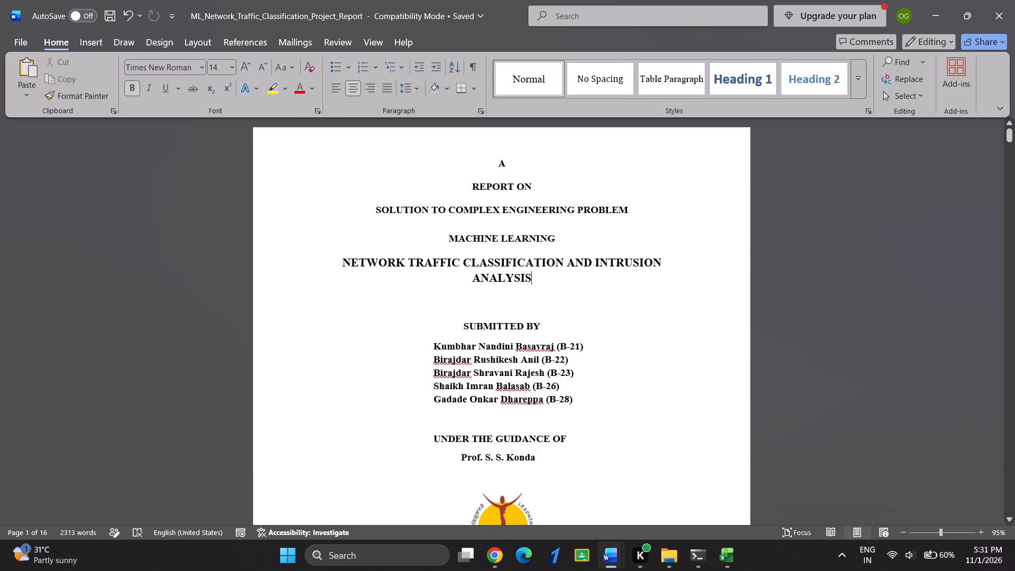
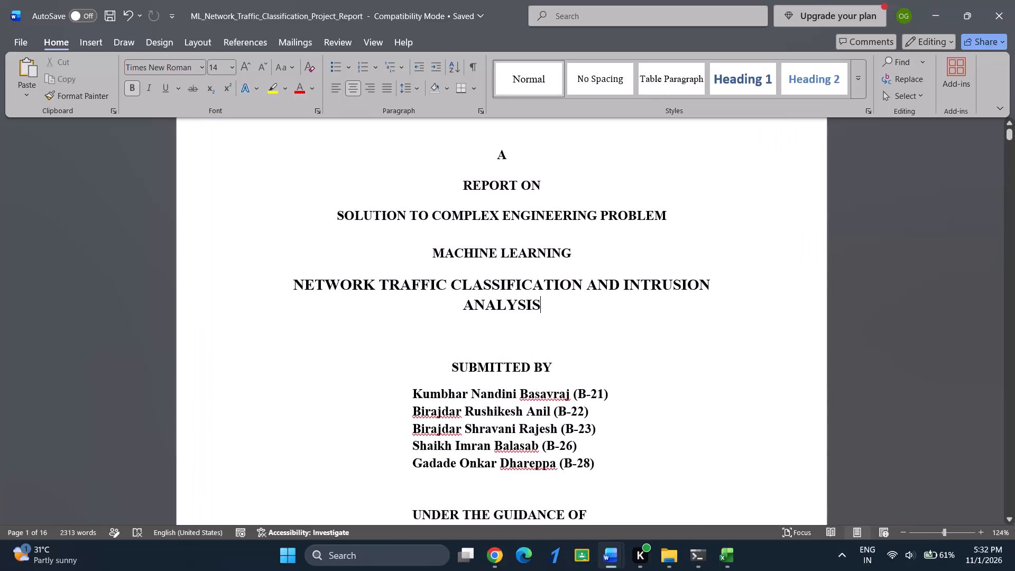
Review the report from the cover page through the certificate page to the Index table.
scroll(474, 182, up, 1)
scroll(527, 272, down, 1)
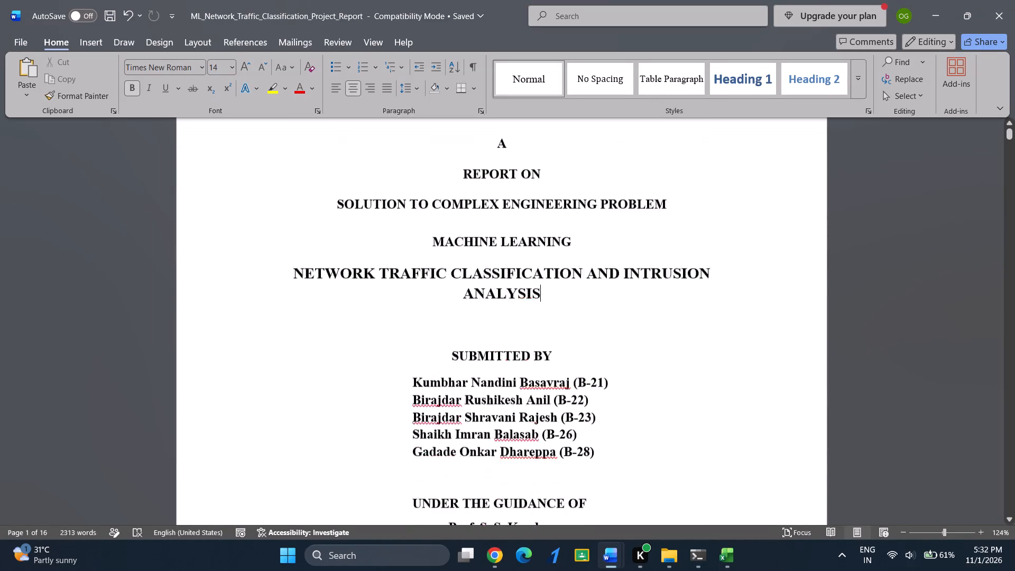
scroll(527, 272, down, 5)
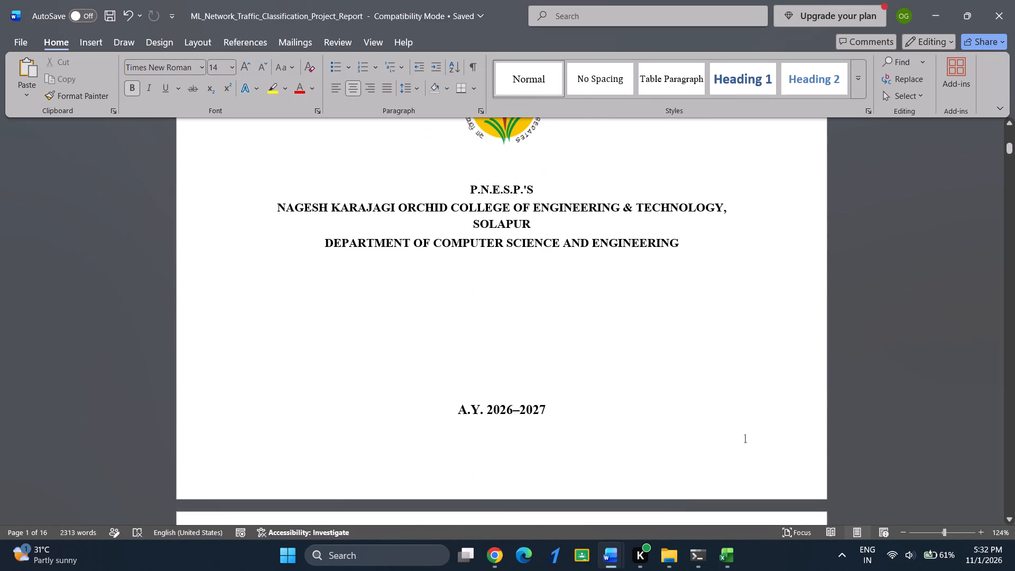
scroll(527, 272, down, 9)
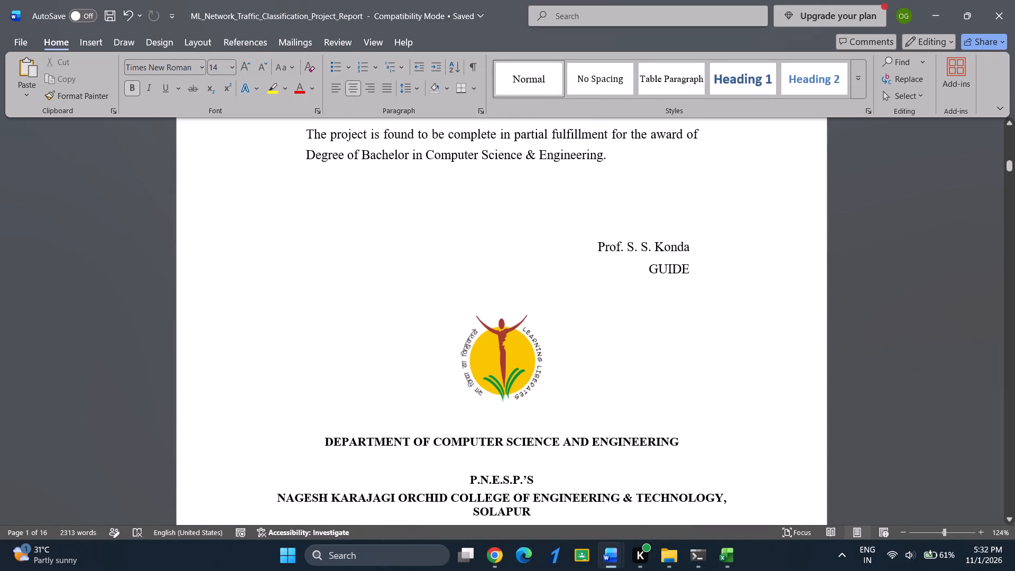
scroll(527, 272, down, 10)
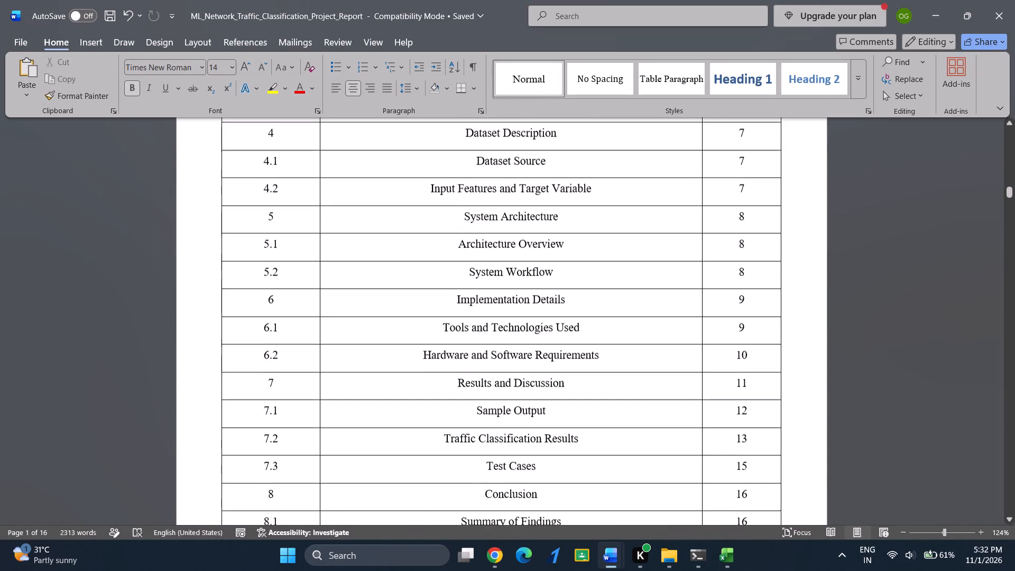
scroll(527, 272, down, 1)
scroll(527, 272, up, 9)
Place the cursor at the end of the Index heading to check its style and font formatting.
right_click(527, 272)
click(451, 228)
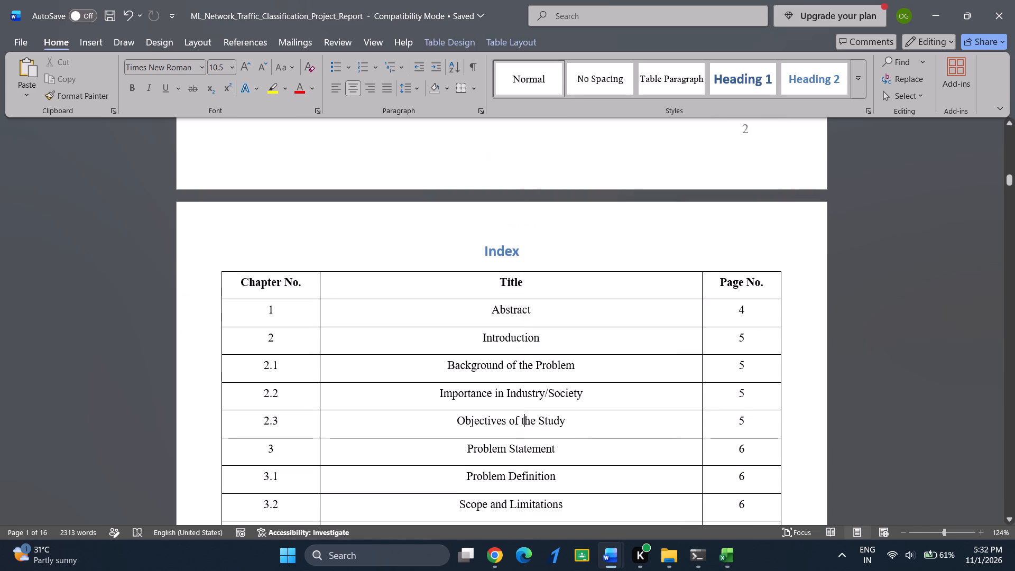
click(511, 246)
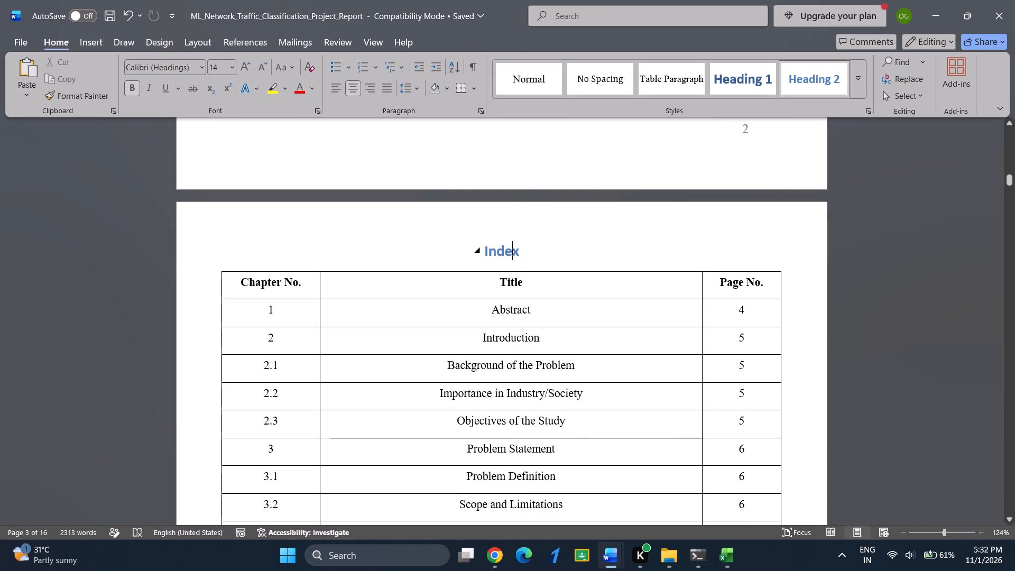
click(542, 247)
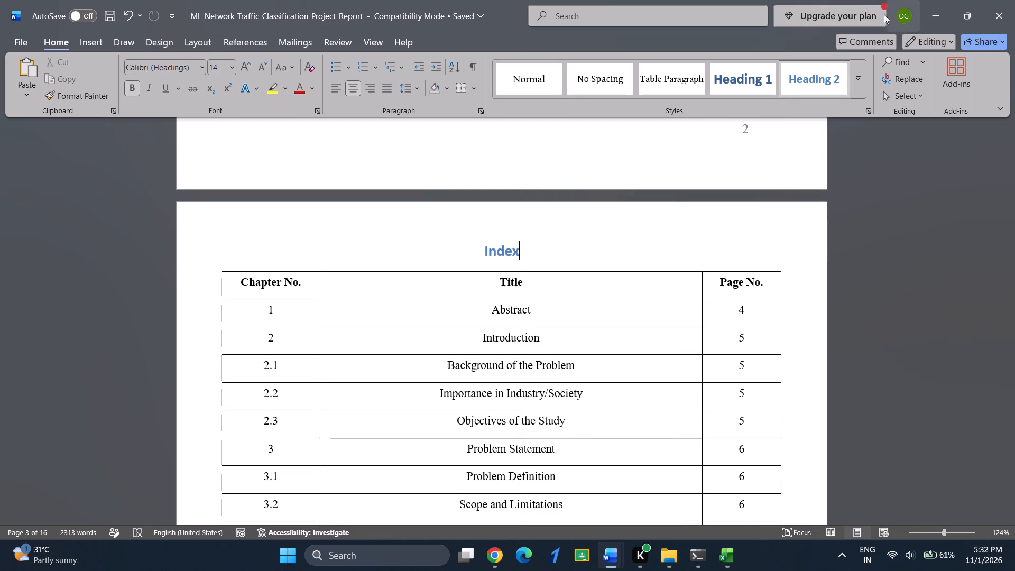
Switch to File Explorer, look at the contents of the Desktop folder, and return to the report.
click(678, 570)
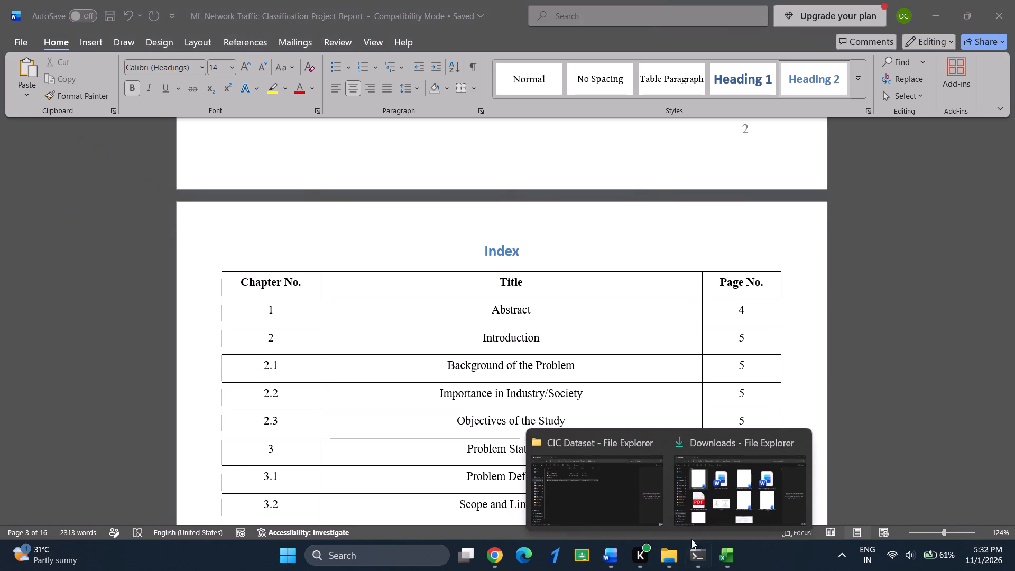
click(705, 517)
click(43, 178)
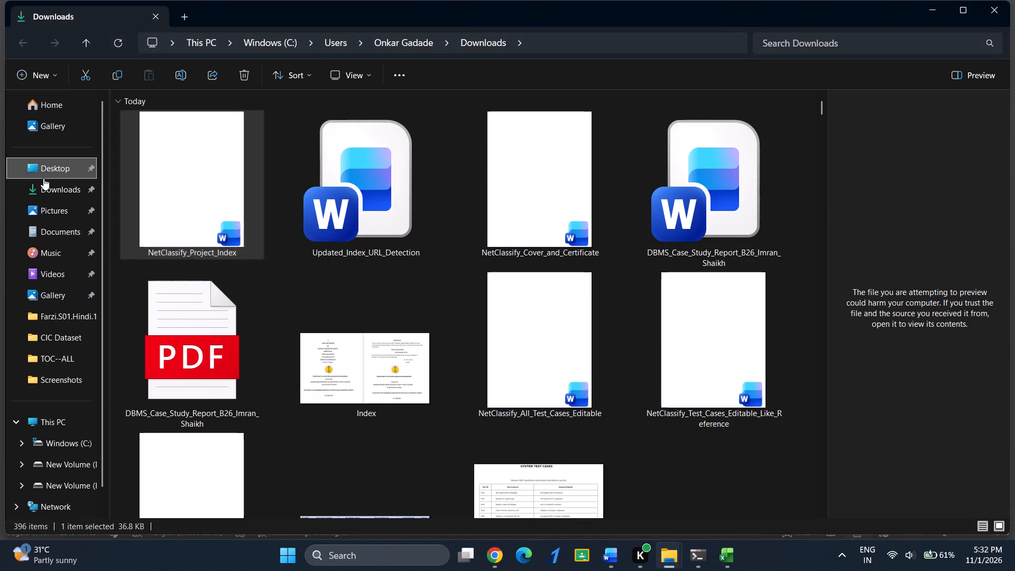
click(915, 2)
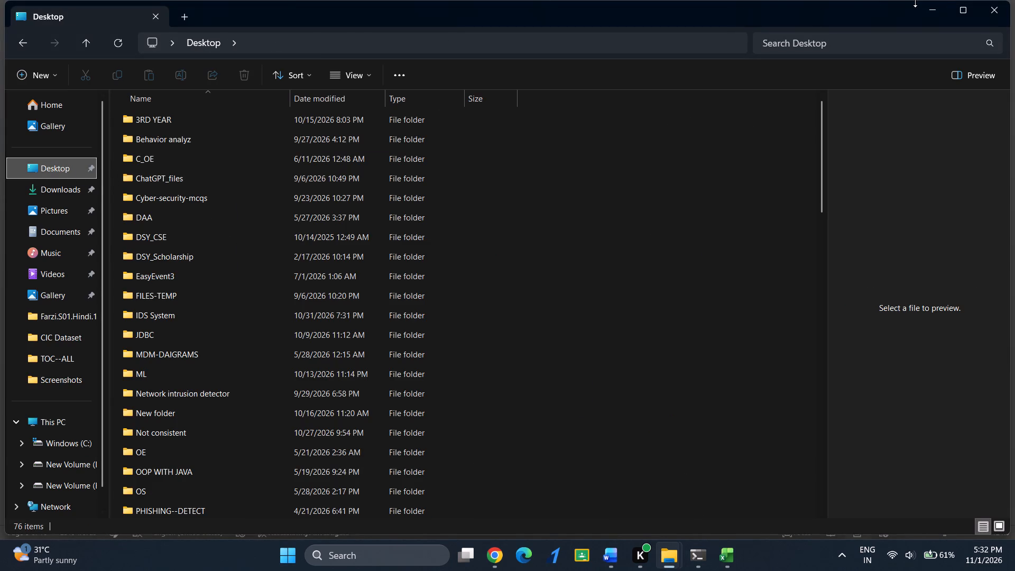
click(936, 9)
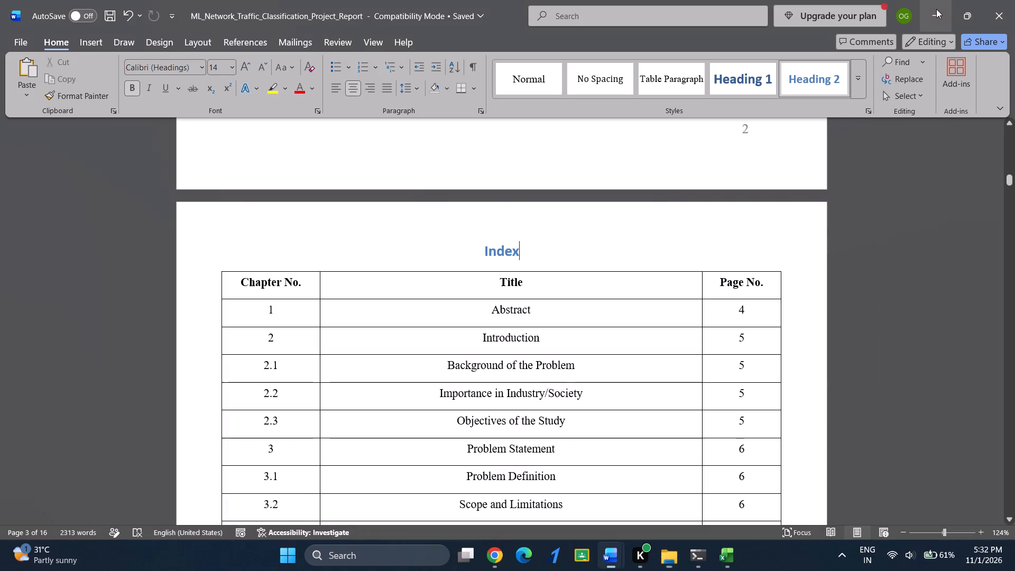
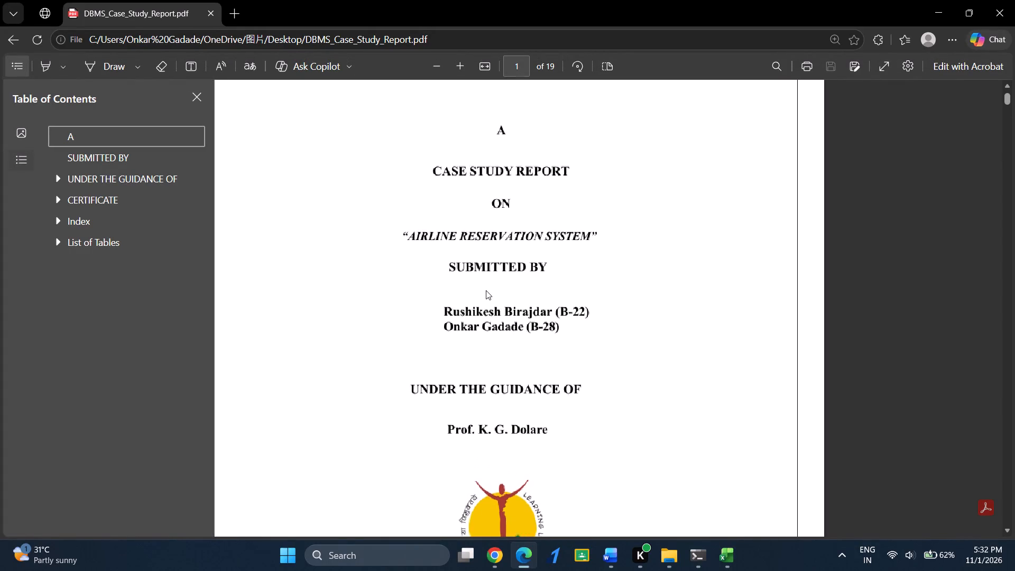
Switch from the DBMS case study PDF to the network traffic classification report and review its cover and certificate pages.
scroll(486, 290, up, 1)
scroll(486, 290, down, 4)
click(613, 550)
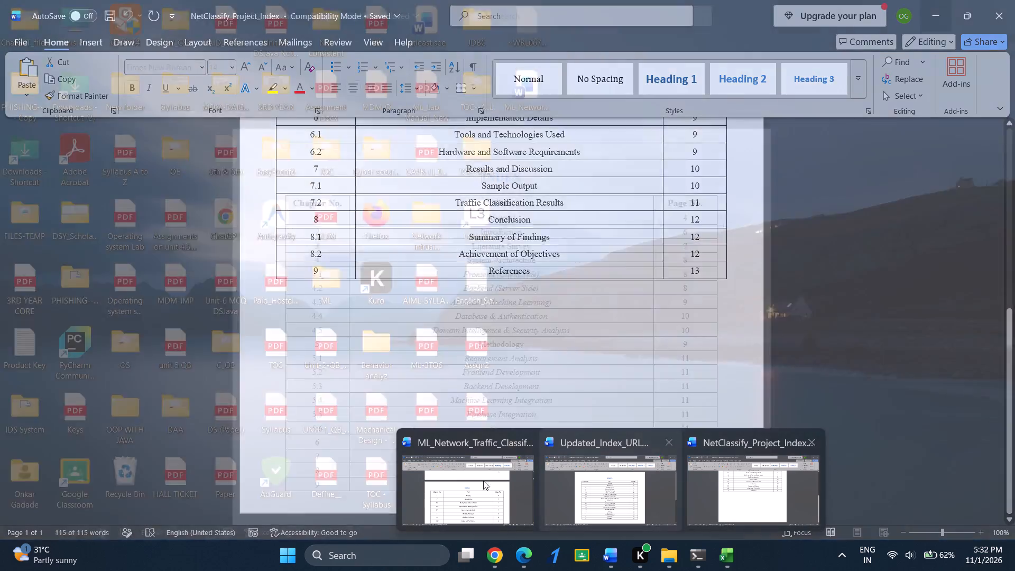
click(473, 481)
scroll(452, 377, up, 9)
scroll(452, 377, down, 3)
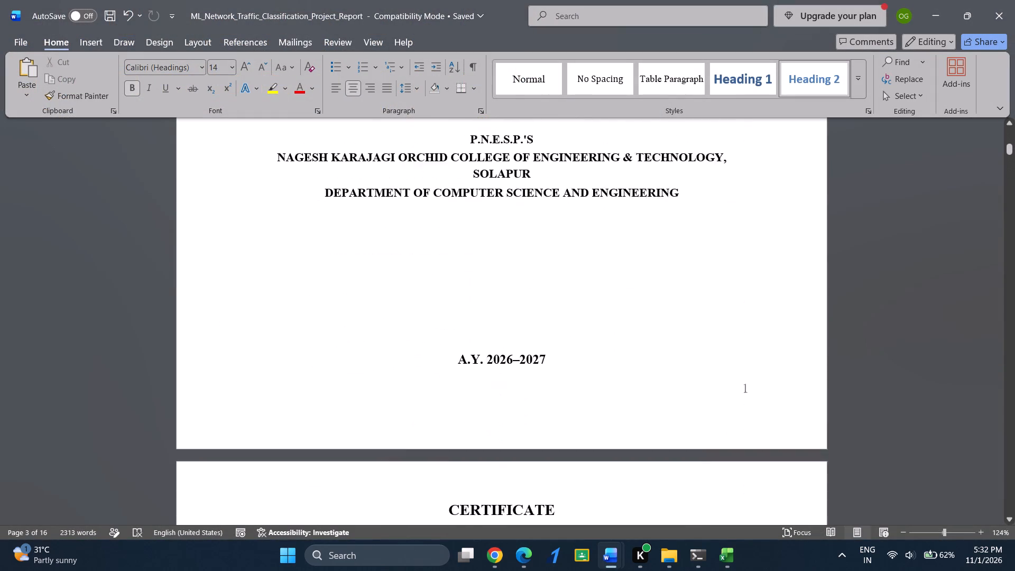
scroll(452, 377, up, 6)
scroll(453, 317, right, 1)
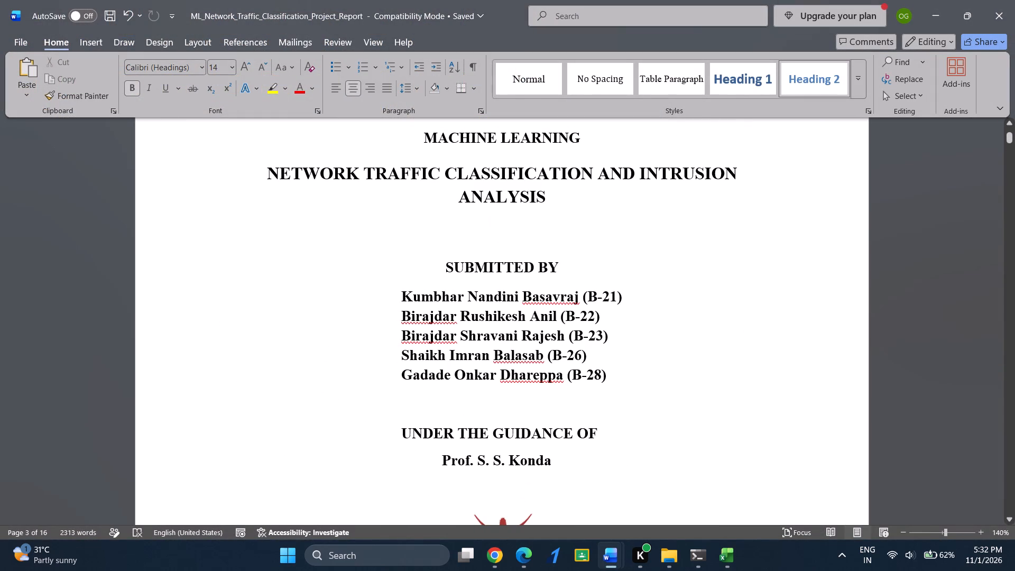
scroll(587, 366, up, 1)
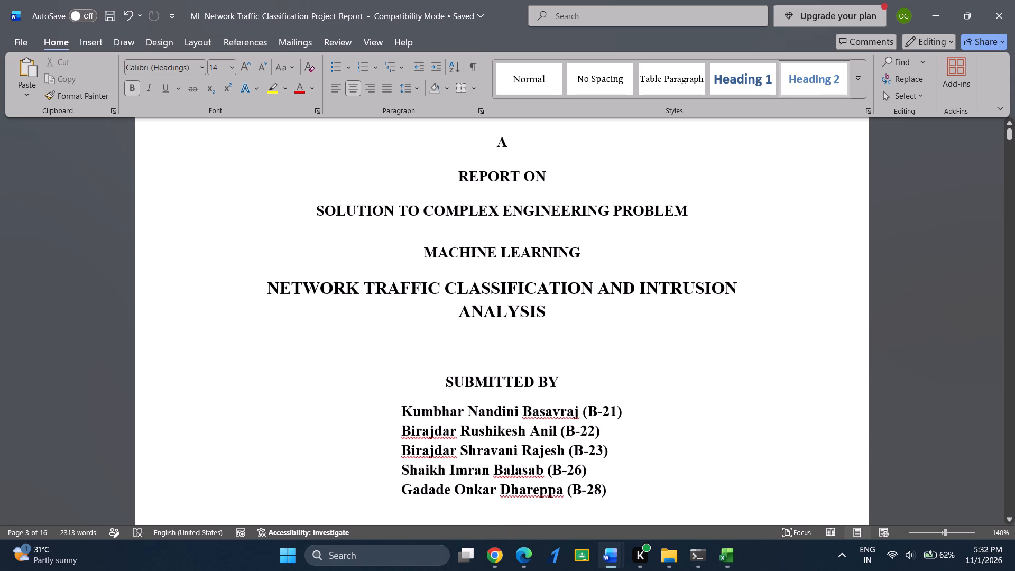
scroll(587, 366, up, 2)
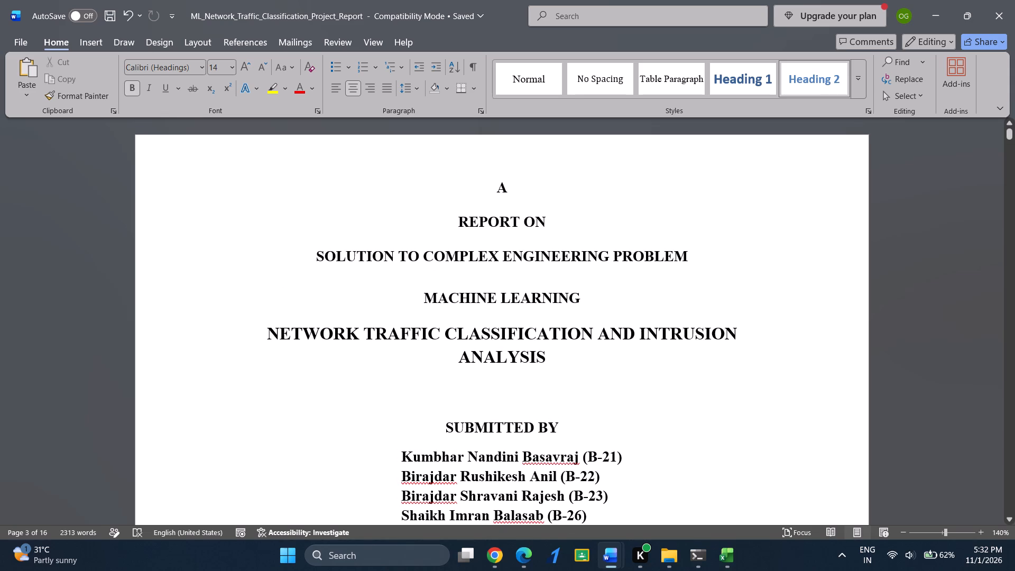
scroll(587, 366, down, 1)
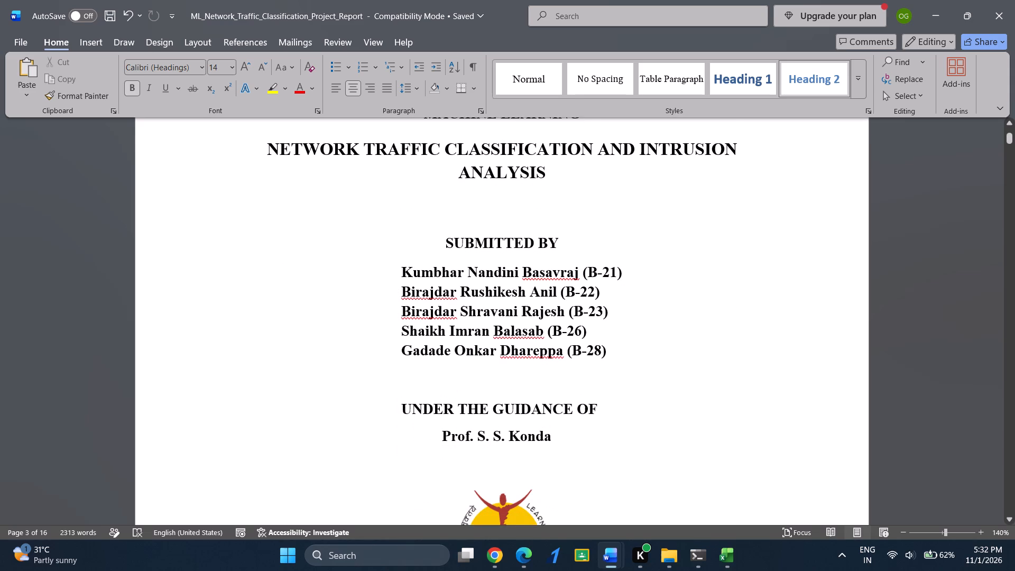
scroll(587, 366, down, 6)
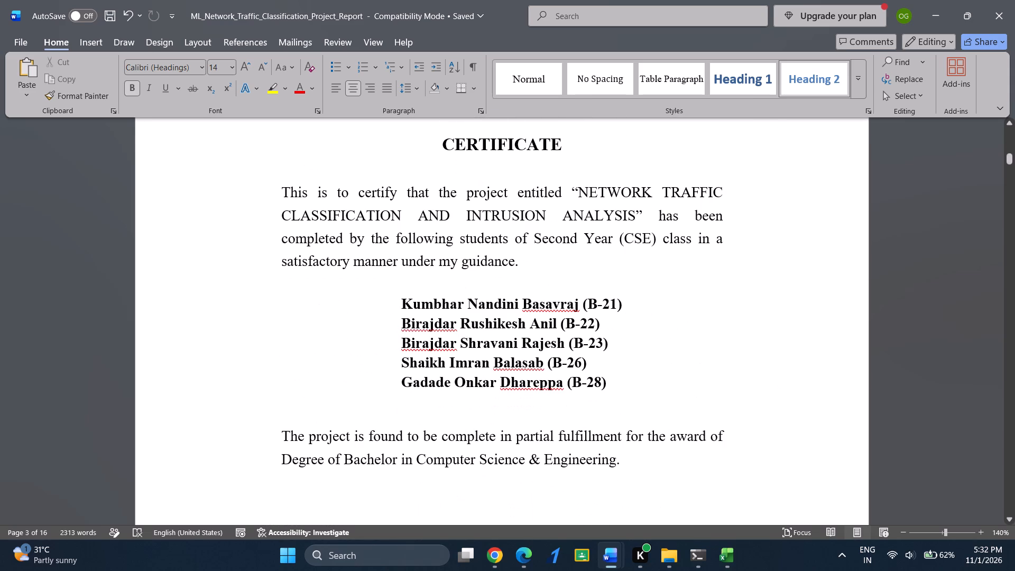
Examine the report from section 3.2 through the chapter 7 screenshots and captions, down to Figure 7.2.4.
scroll(587, 366, down, 8)
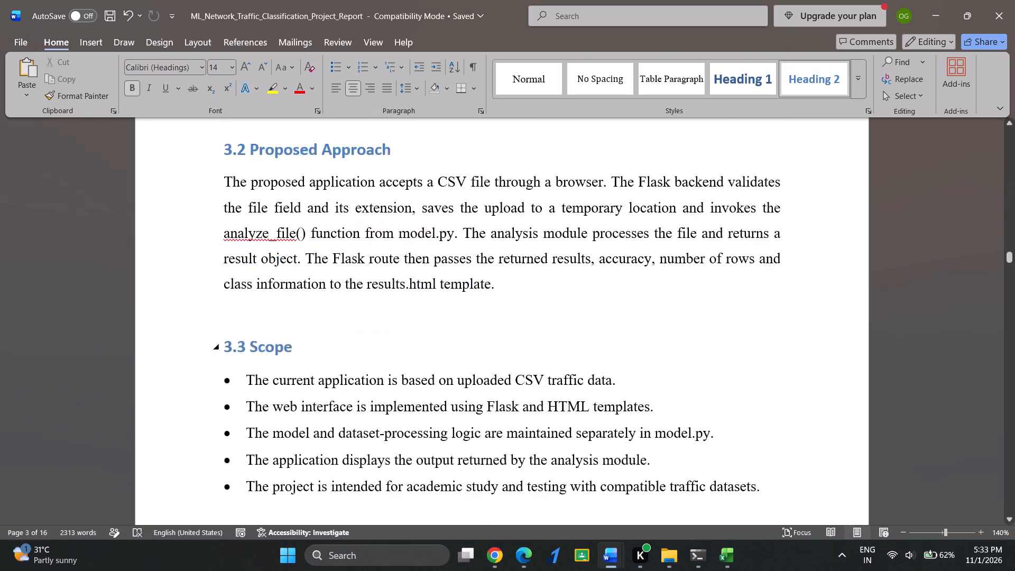
scroll(587, 366, down, 8)
scroll(587, 366, up, 2)
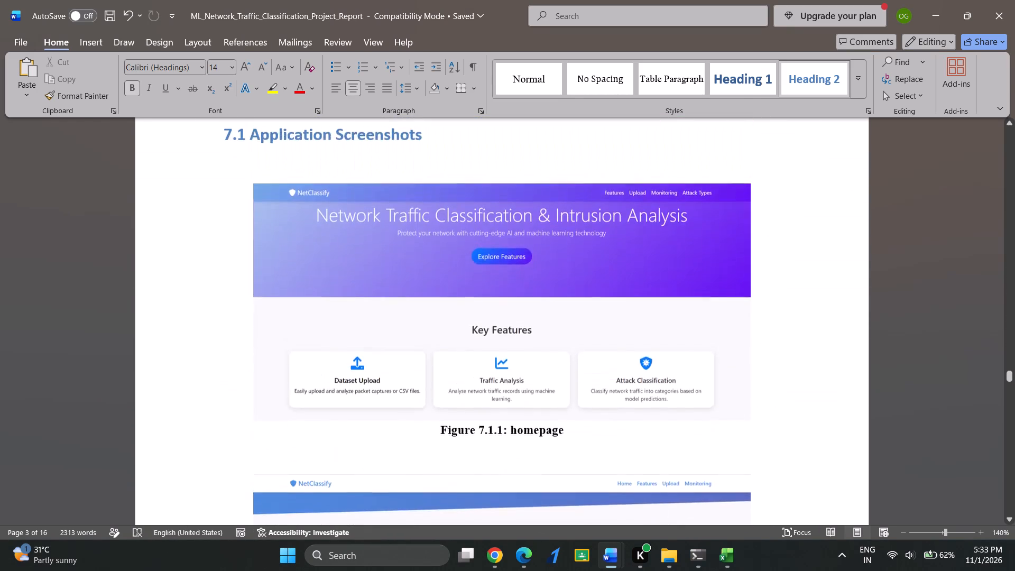
scroll(587, 366, up, 2)
scroll(587, 366, down, 3)
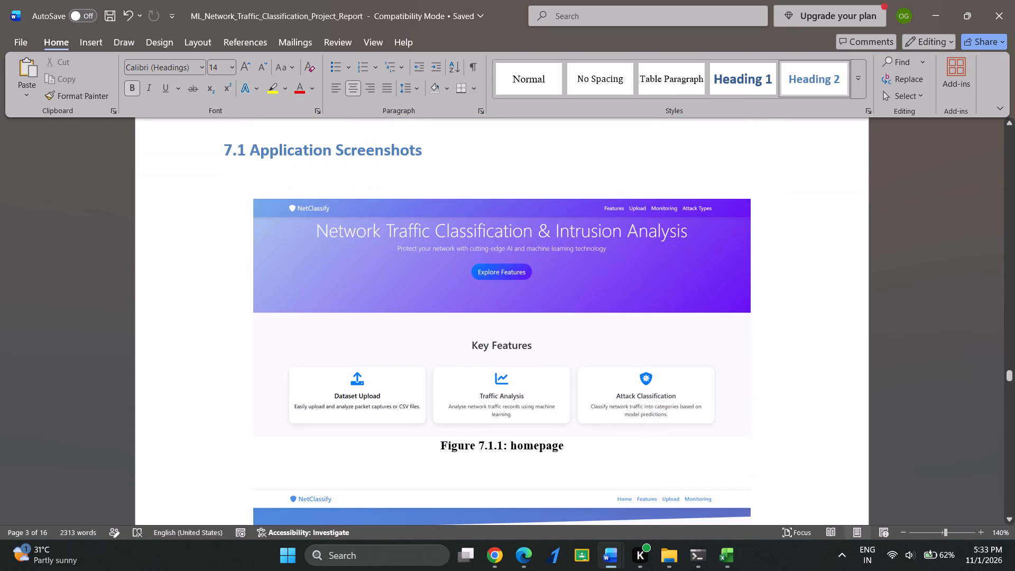
scroll(565, 454, down, 5)
scroll(568, 338, down, 6)
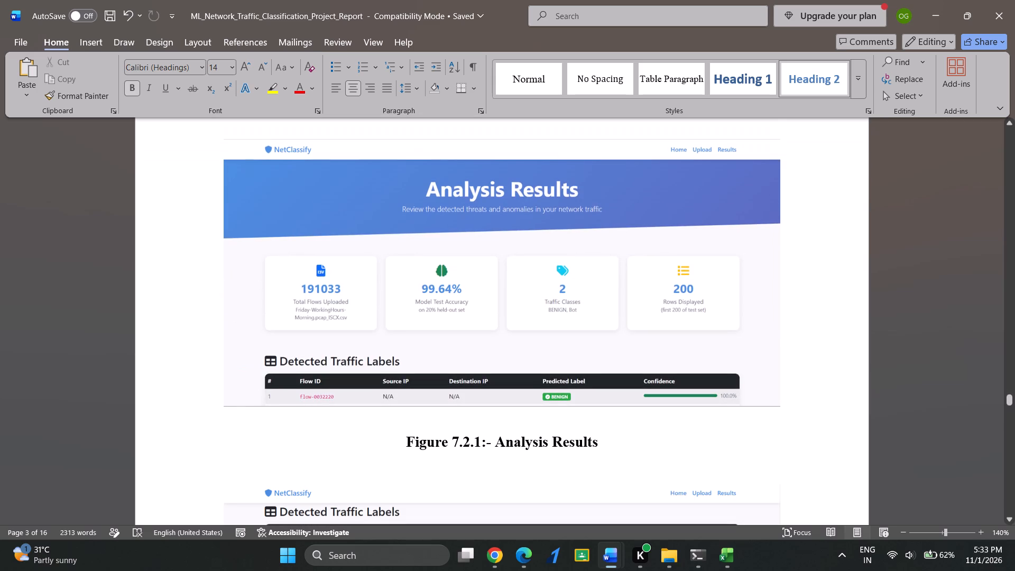
scroll(520, 452, down, 2)
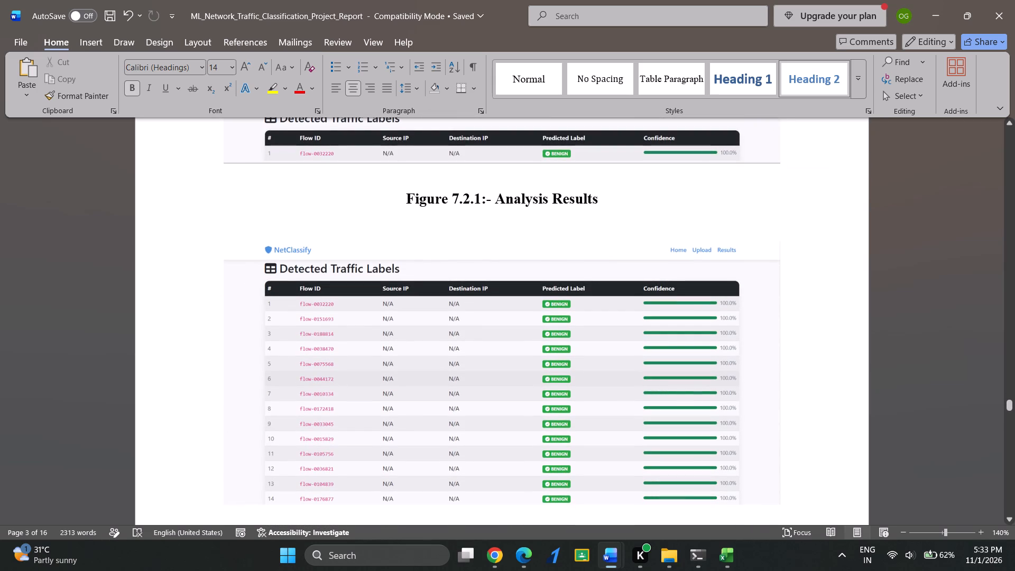
scroll(596, 397, down, 1)
scroll(515, 373, up, 1)
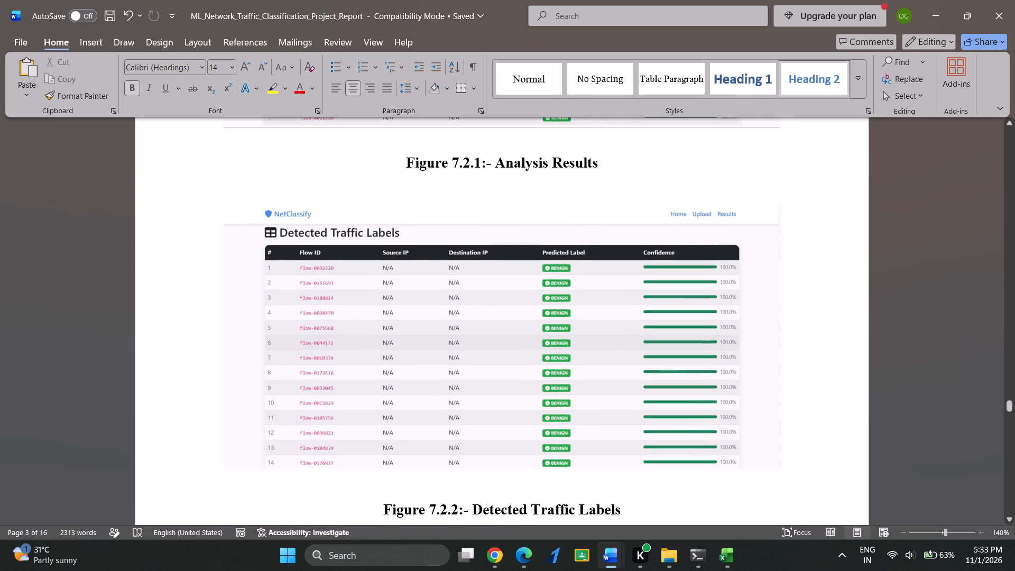
scroll(515, 373, up, 1)
scroll(604, 454, down, 5)
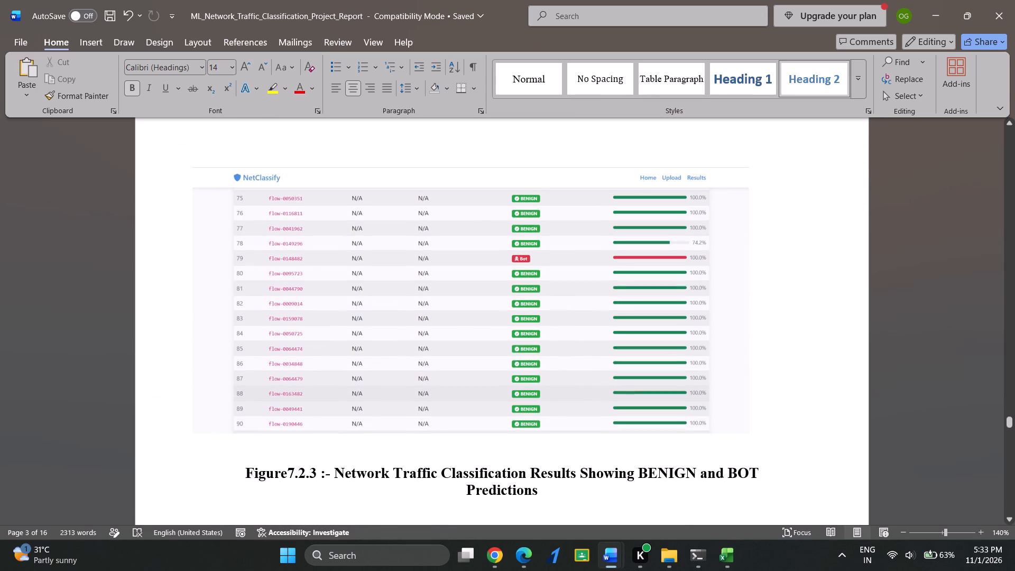
scroll(604, 454, down, 1)
click(620, 519)
scroll(620, 519, down, 1)
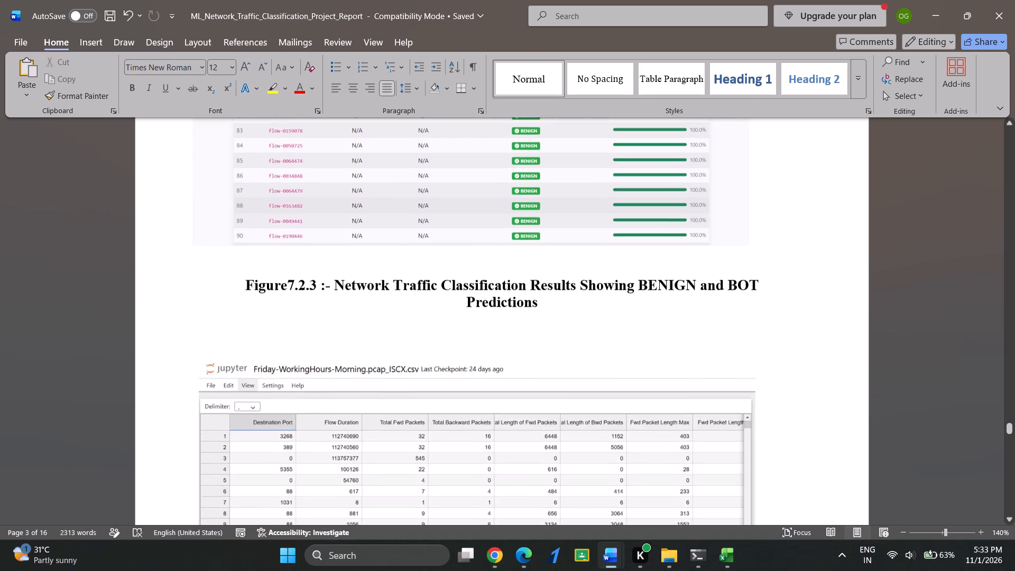
scroll(620, 519, down, 2)
scroll(833, 402, down, 1)
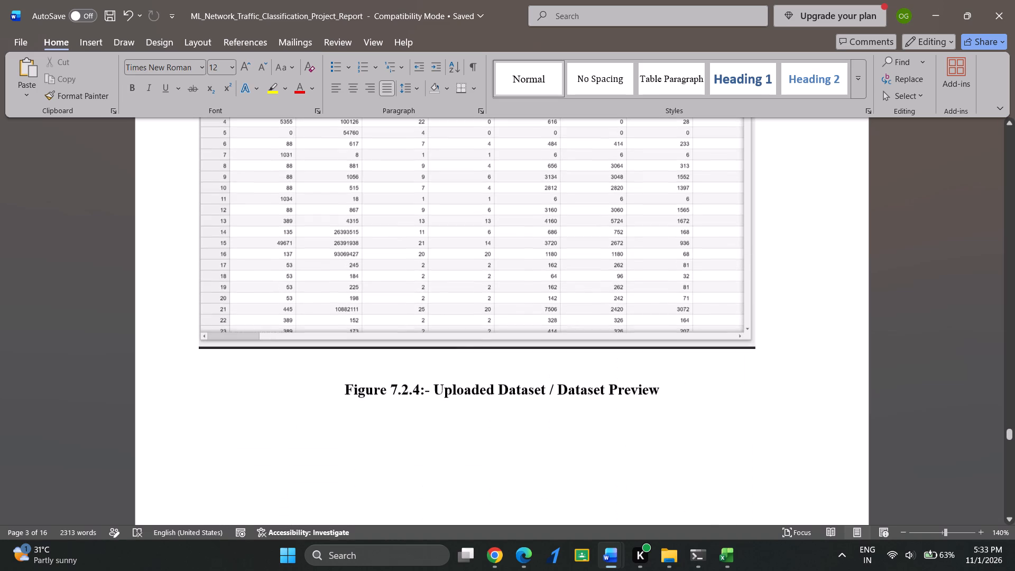
scroll(833, 402, down, 2)
scroll(709, 421, down, 1)
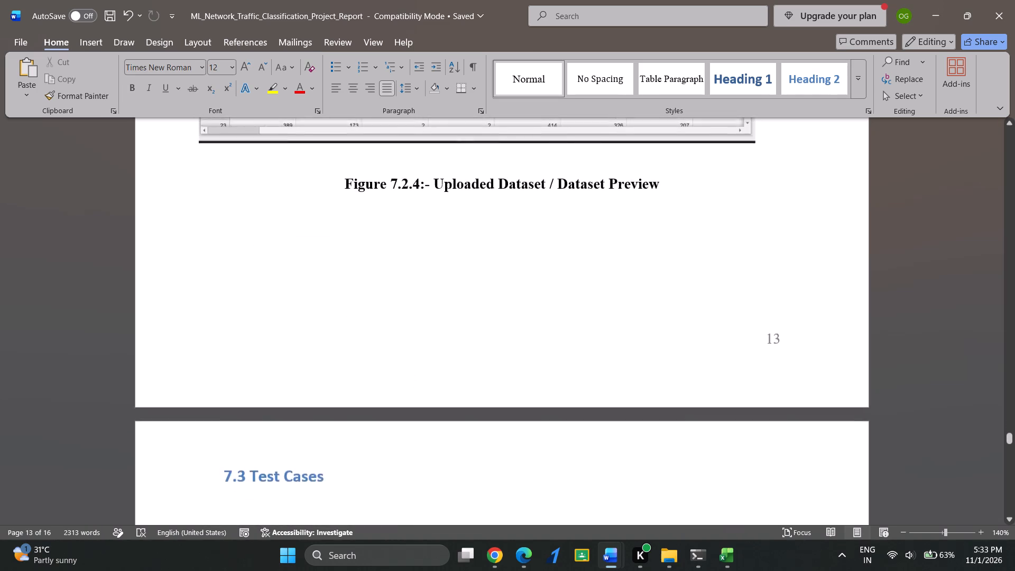
Read through the section 7.3 test cases table, the Conclusion chapter and the References page.
scroll(709, 421, down, 3)
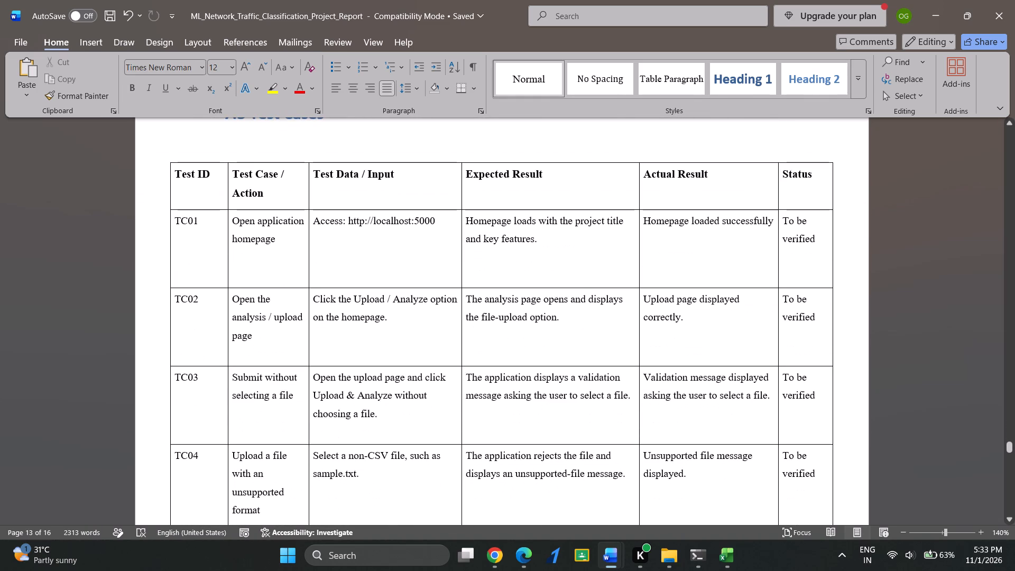
scroll(709, 421, down, 1)
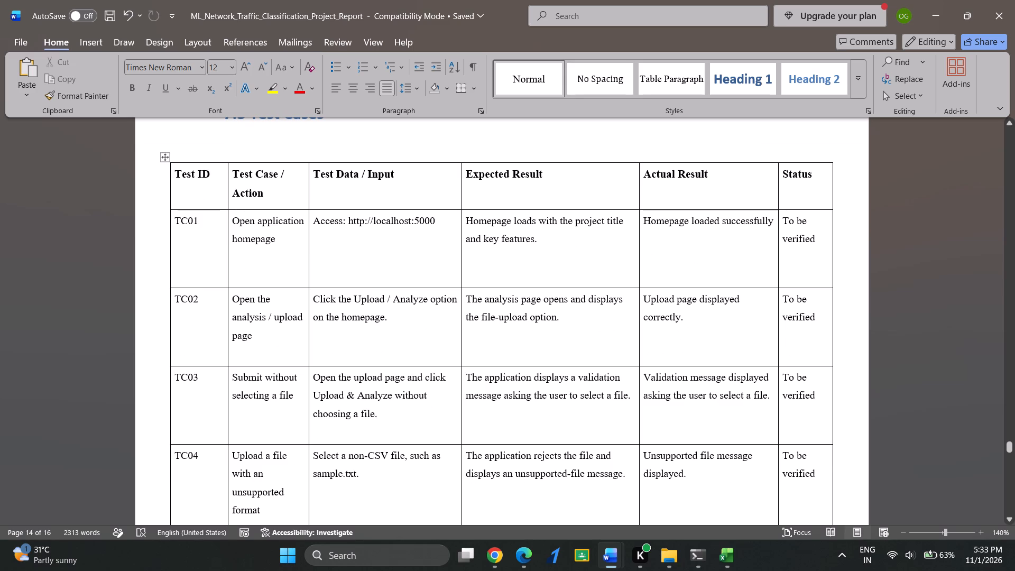
scroll(375, 477, down, 4)
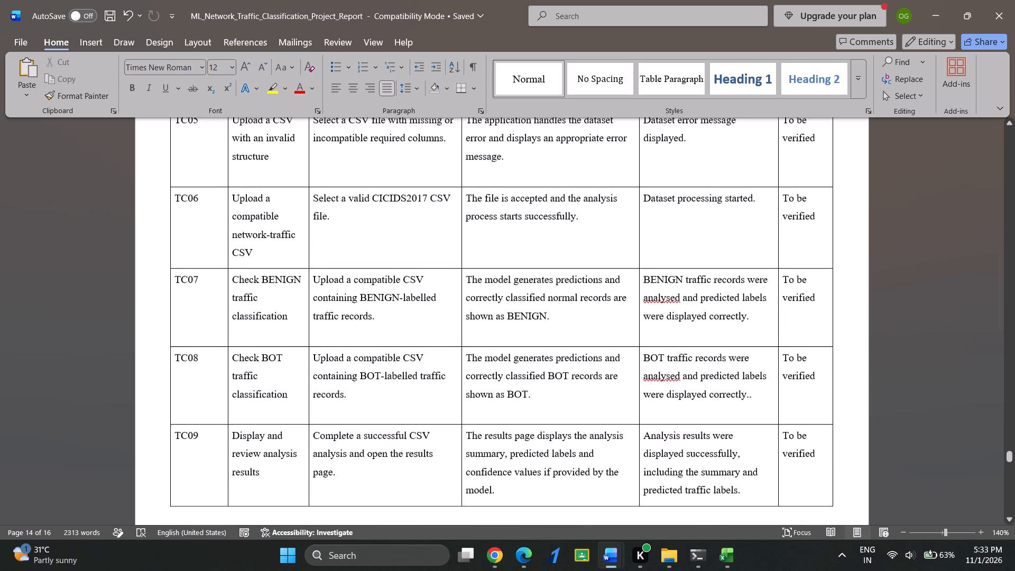
scroll(215, 442, down, 6)
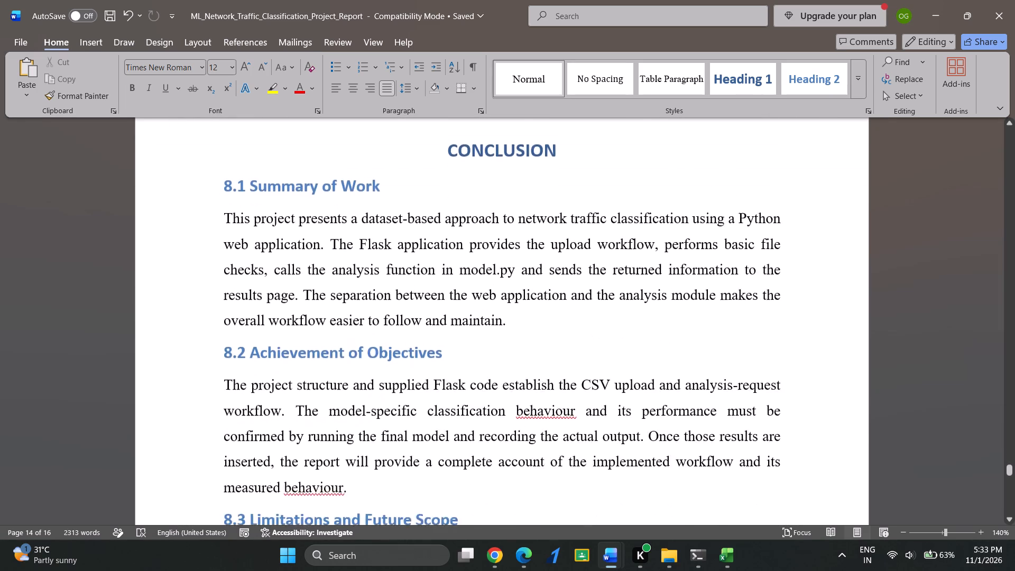
scroll(215, 442, down, 6)
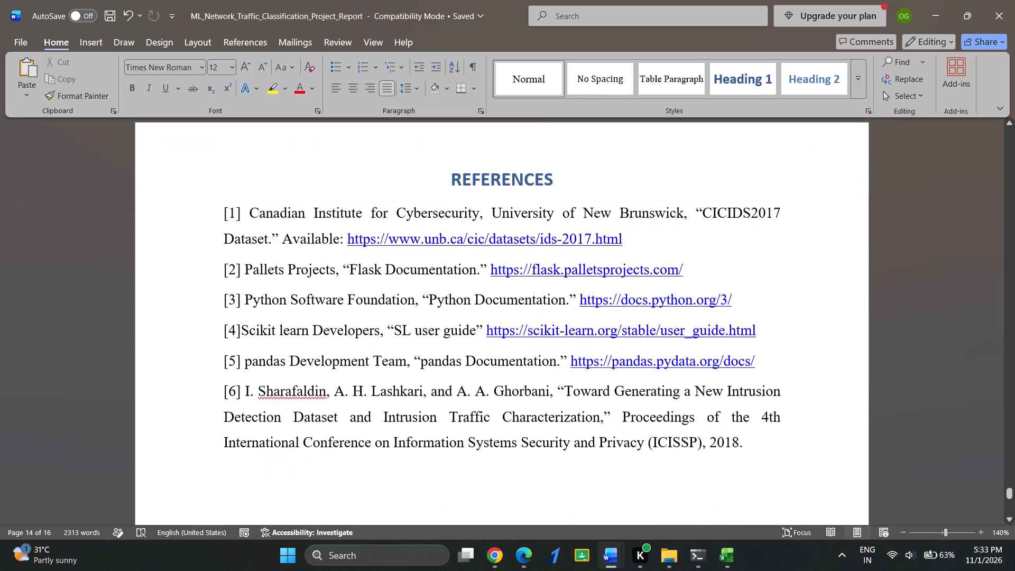
scroll(215, 442, down, 1)
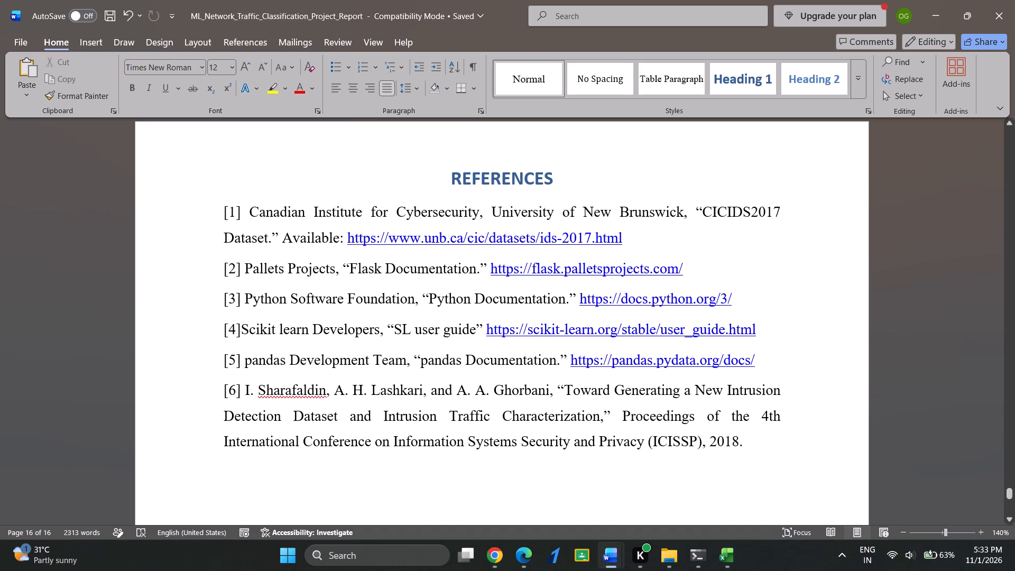
Save the report.
key(ctrl+s)
scroll(497, 362, down, 2)
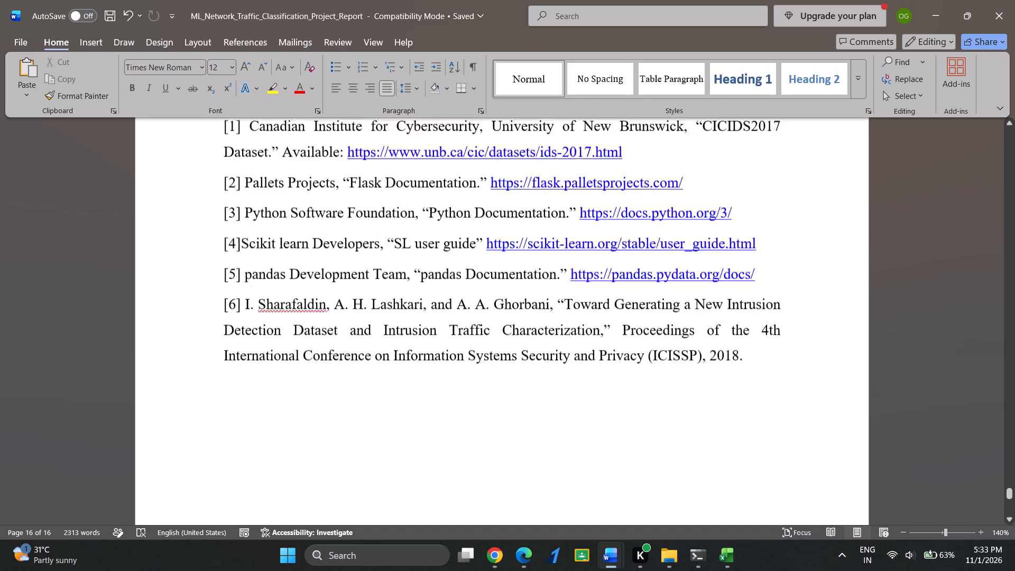
scroll(497, 362, down, 4)
key(ctrl+s)
key(ctrl+s)
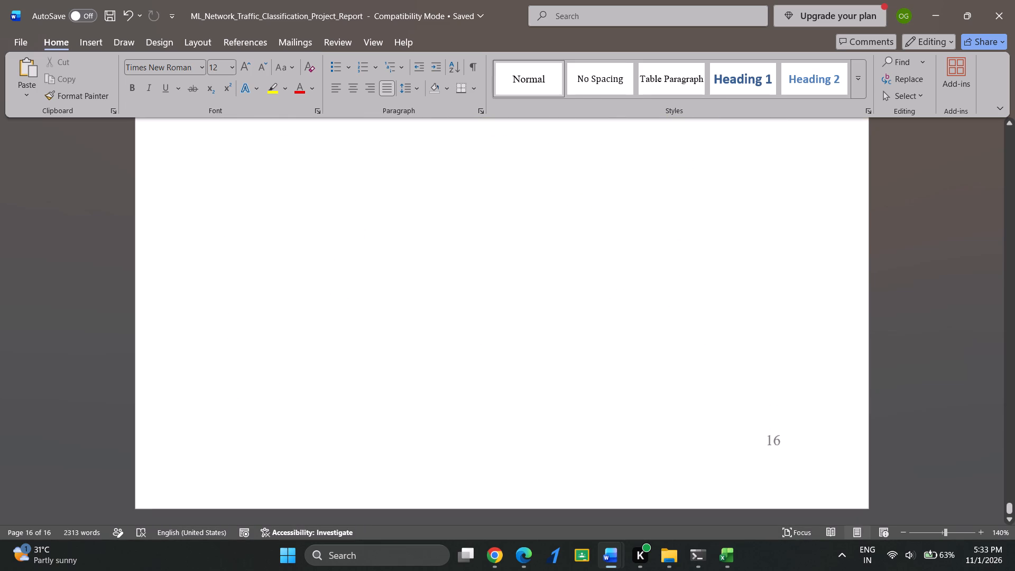
Open the footer on page 16 to check its page number, and return to the body text.
drag(767, 439, 789, 445)
click(789, 445)
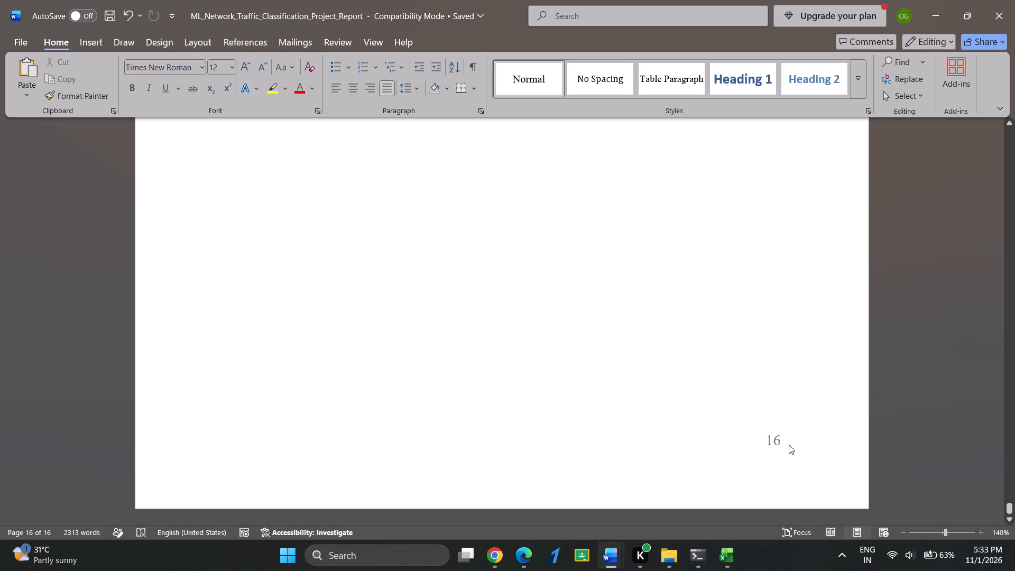
double_click(780, 443)
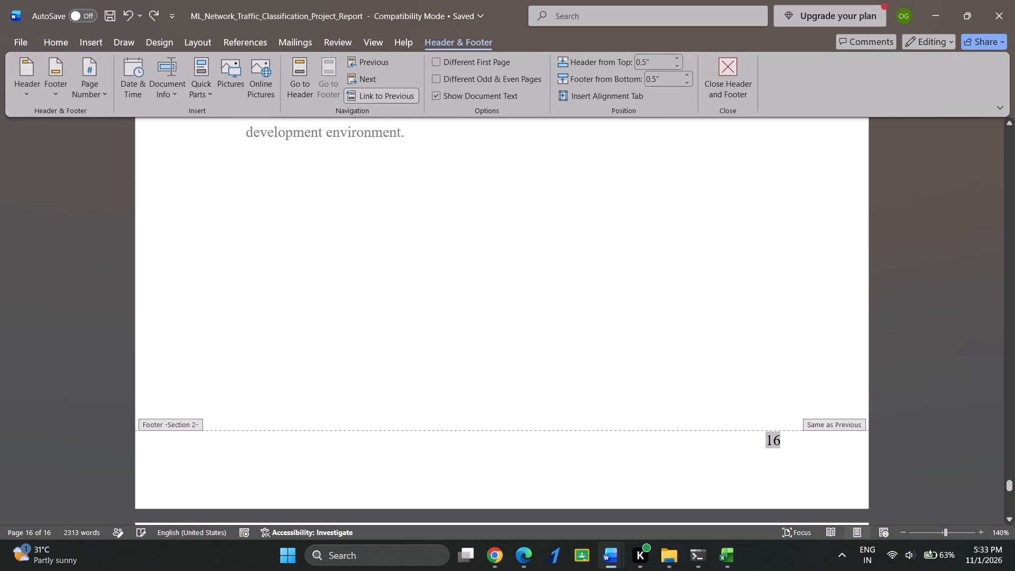
click(678, 382)
double_click(678, 382)
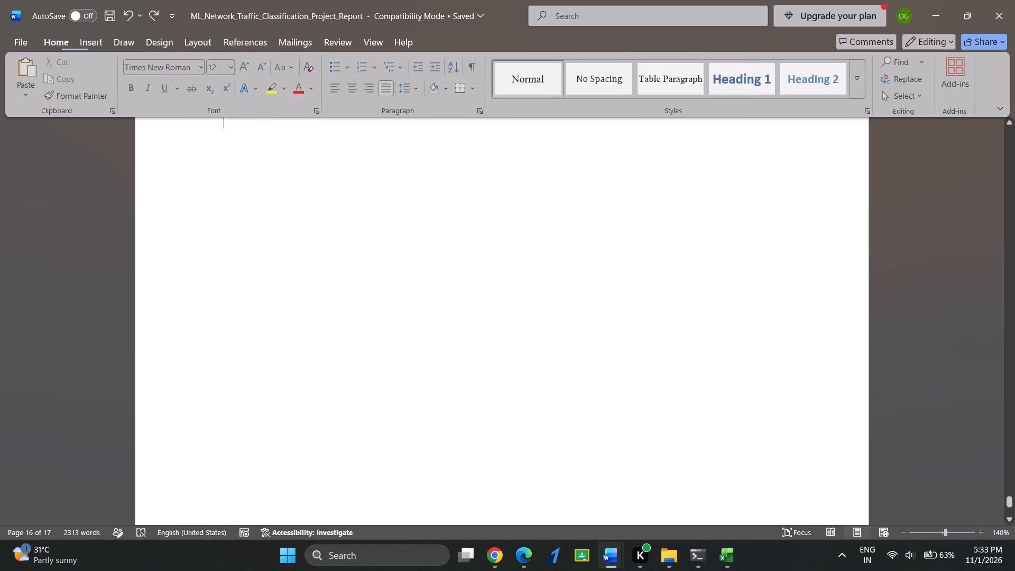
Skim the report from the abstract keywords and Index through the system architecture diagram to the chapter 7 figures, checking layout and page numbers.
scroll(678, 382, up, 20)
scroll(678, 382, up, 15)
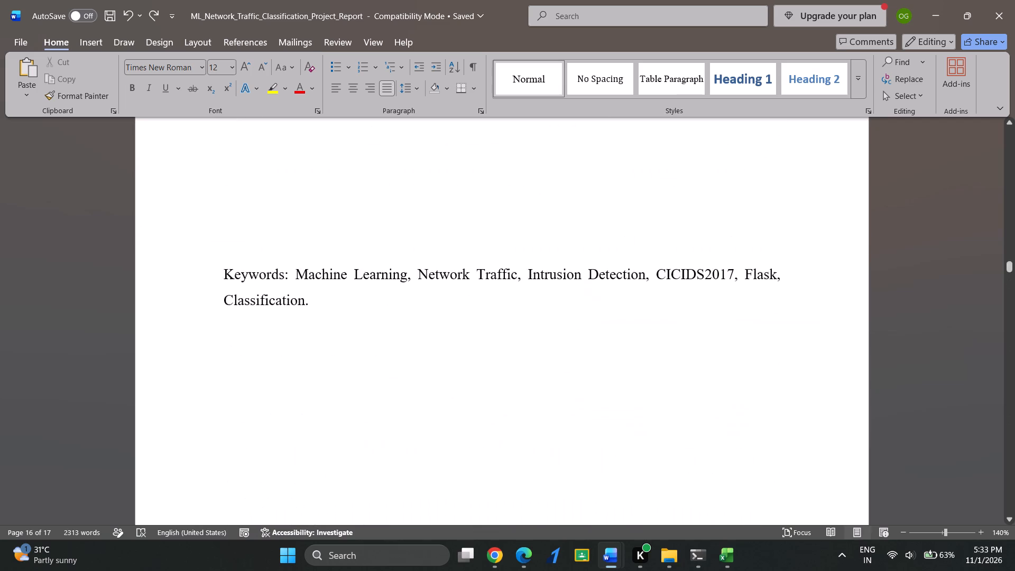
scroll(678, 382, up, 11)
scroll(678, 382, down, 11)
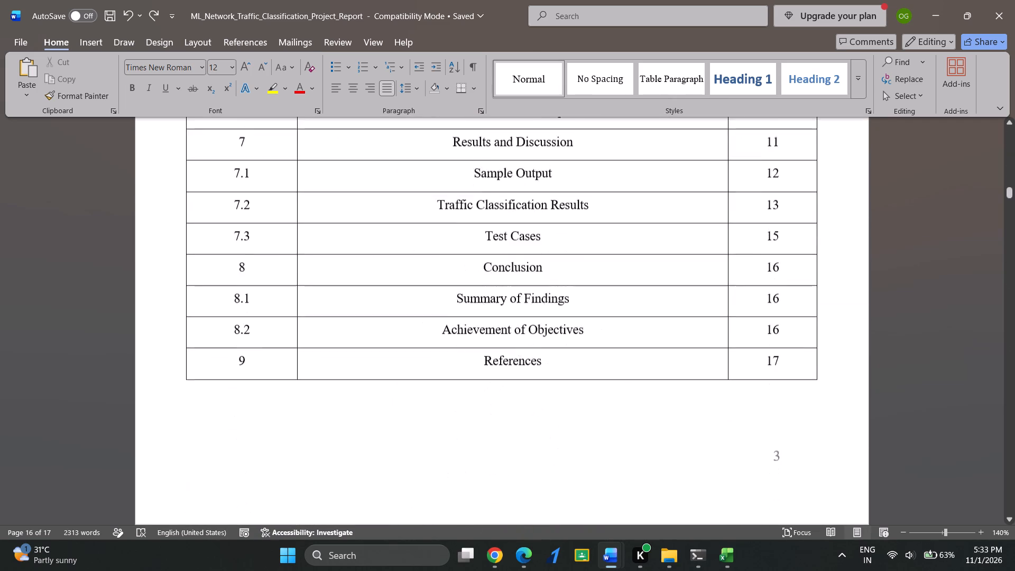
scroll(678, 382, down, 17)
scroll(678, 382, up, 3)
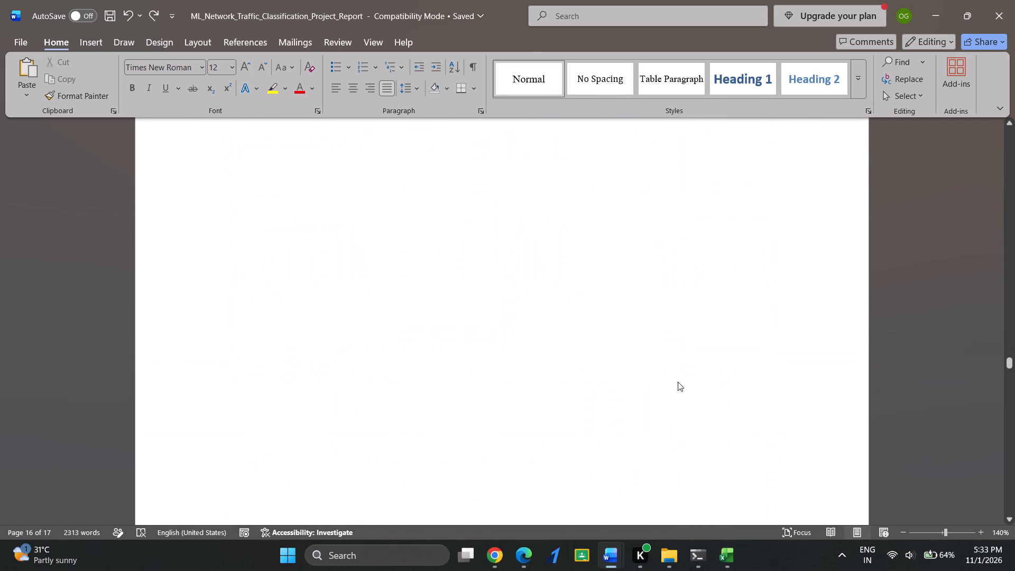
scroll(678, 382, up, 20)
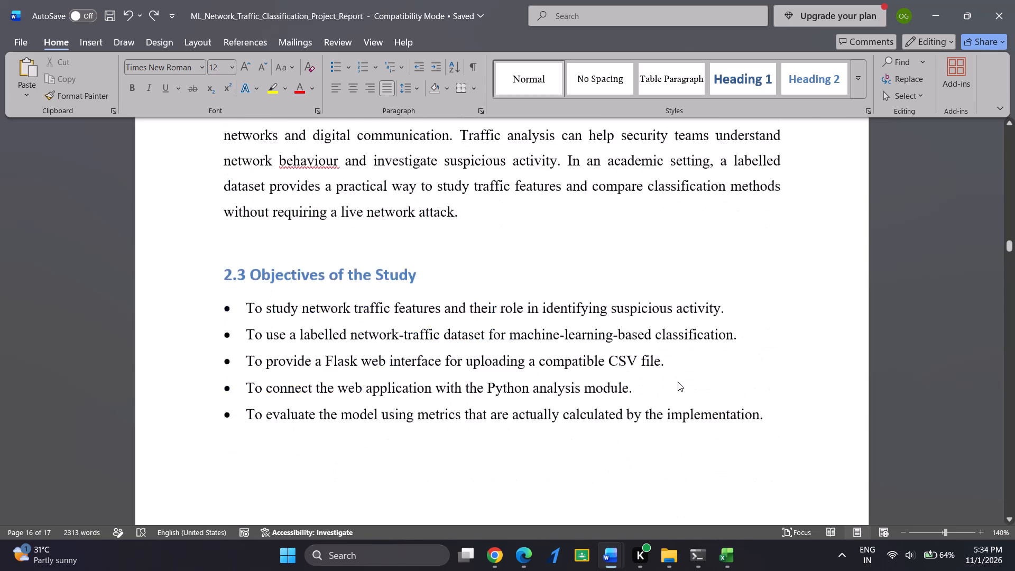
scroll(678, 382, down, 9)
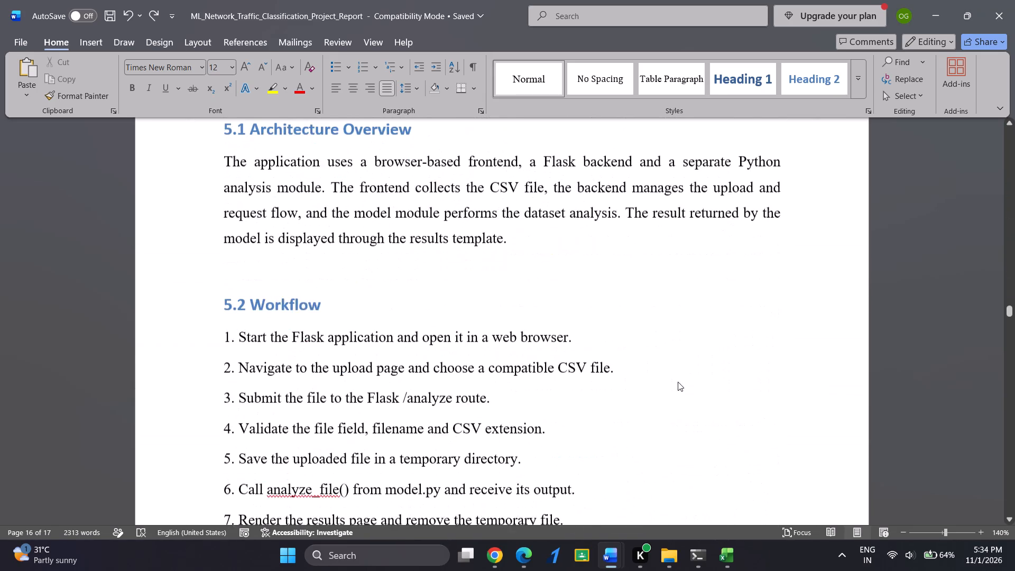
scroll(678, 382, down, 11)
scroll(678, 382, up, 2)
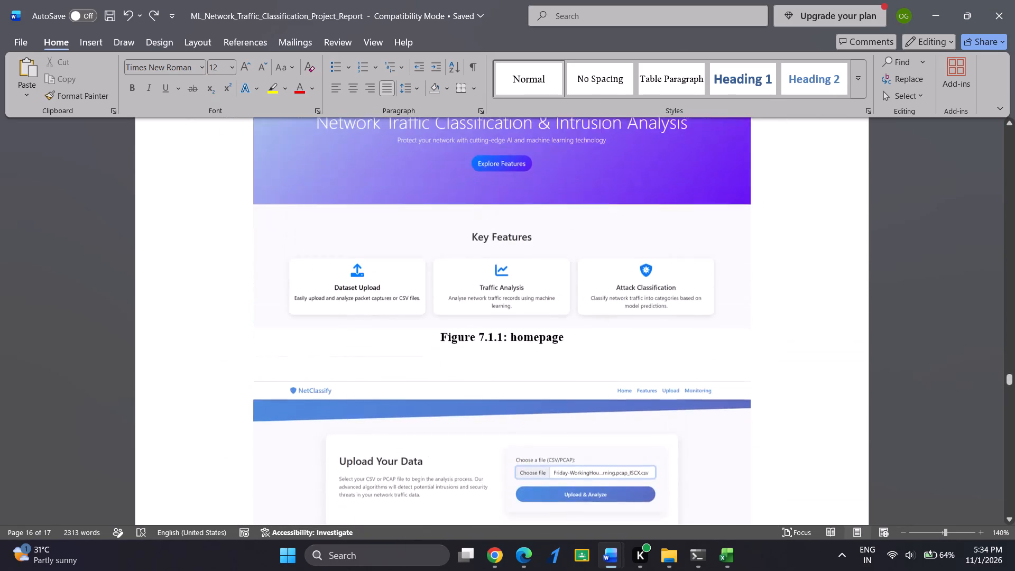
scroll(678, 382, up, 8)
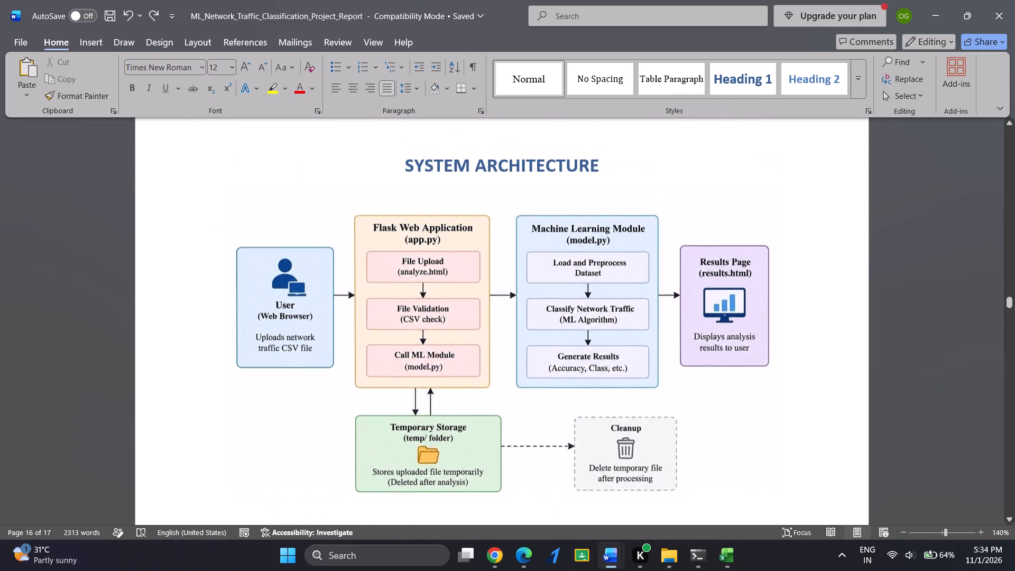
click(619, 348)
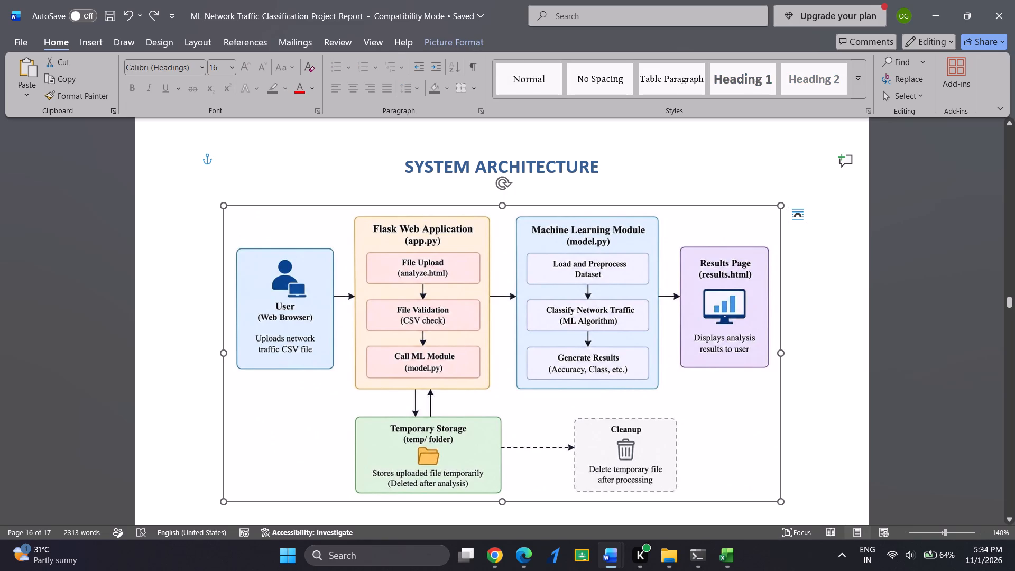
click(887, 440)
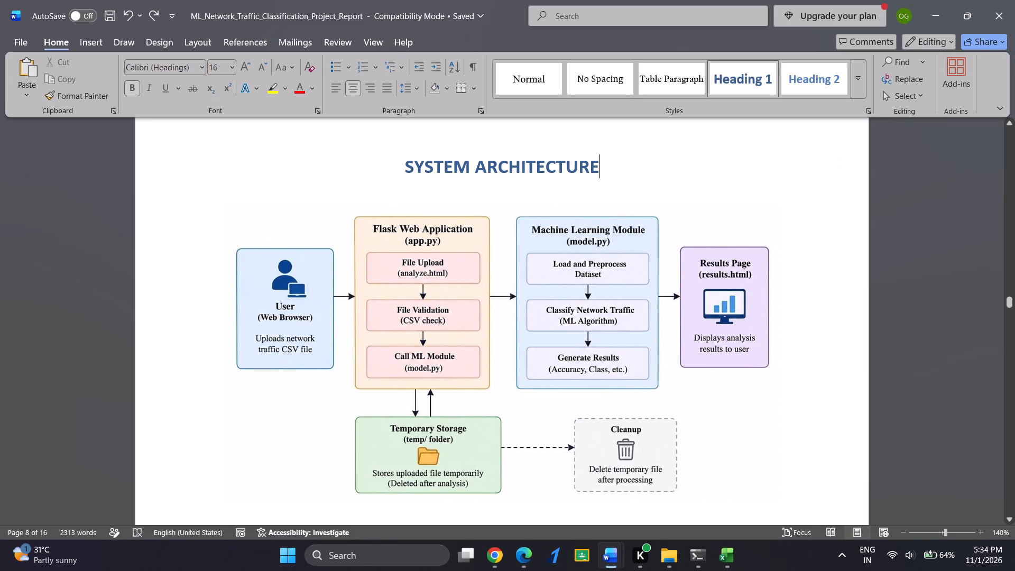
scroll(857, 423, left, 1)
scroll(746, 375, down, 5)
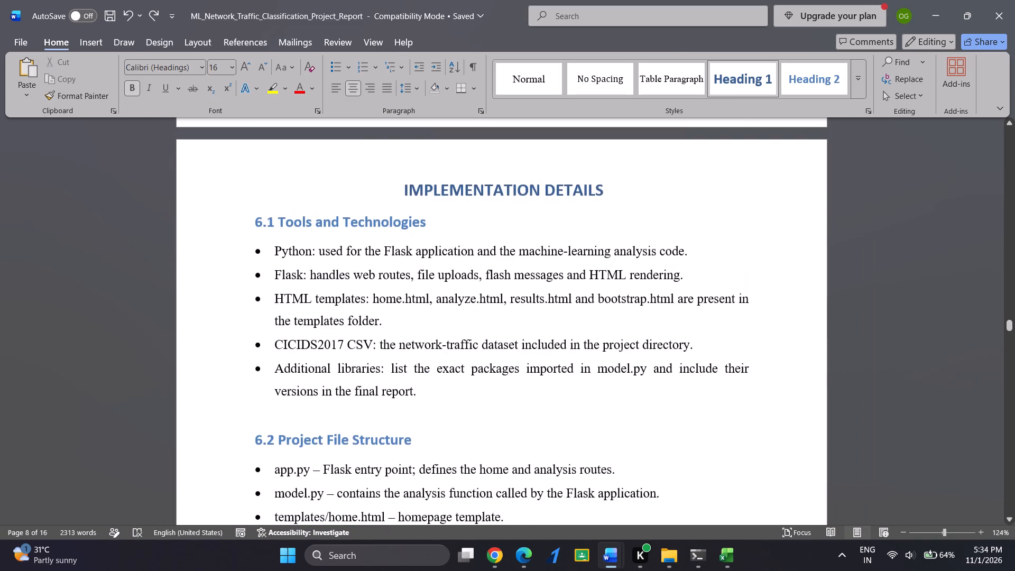
scroll(746, 375, down, 8)
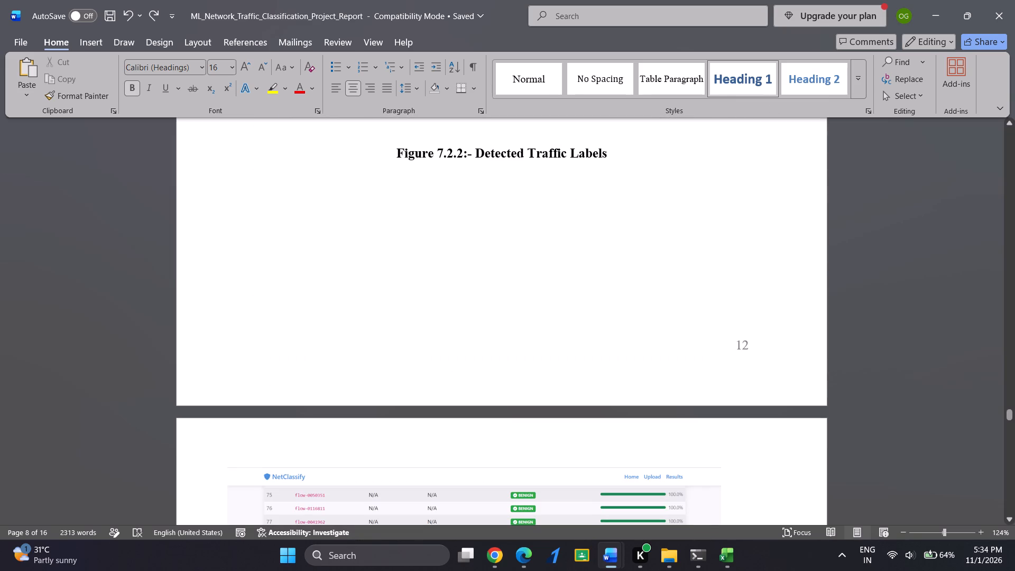
Save the network traffic classification report and close its window.
key(ctrl+s)
key(ctrl+s)
click(706, 220)
key(ctrl+s)
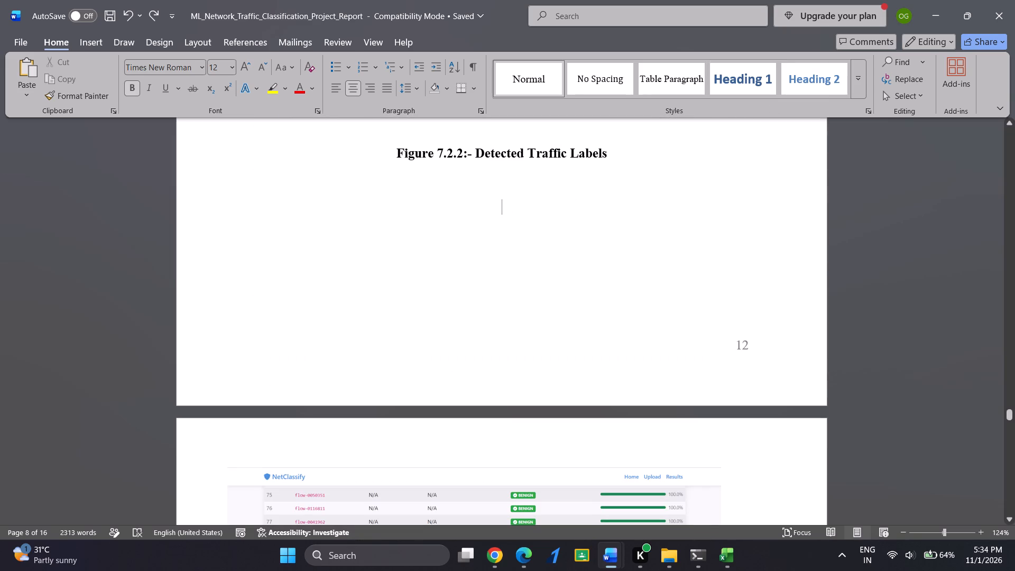
click(1014, 0)
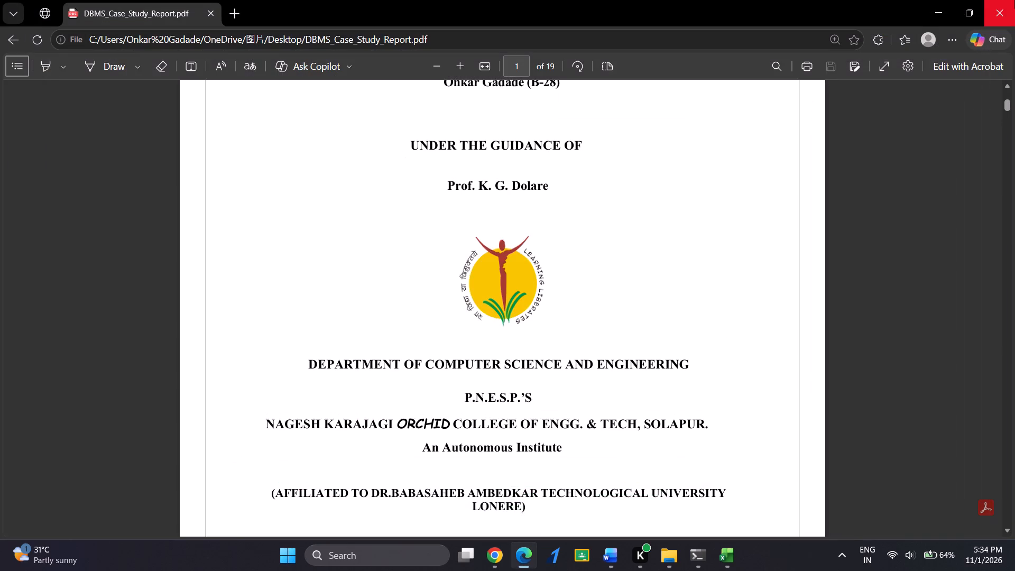
Look over the cover page of the DBMS_Case_Study_Report PDF in Microsoft Edge.
scroll(649, 259, up, 10)
scroll(649, 259, down, 5)
scroll(649, 259, up, 5)
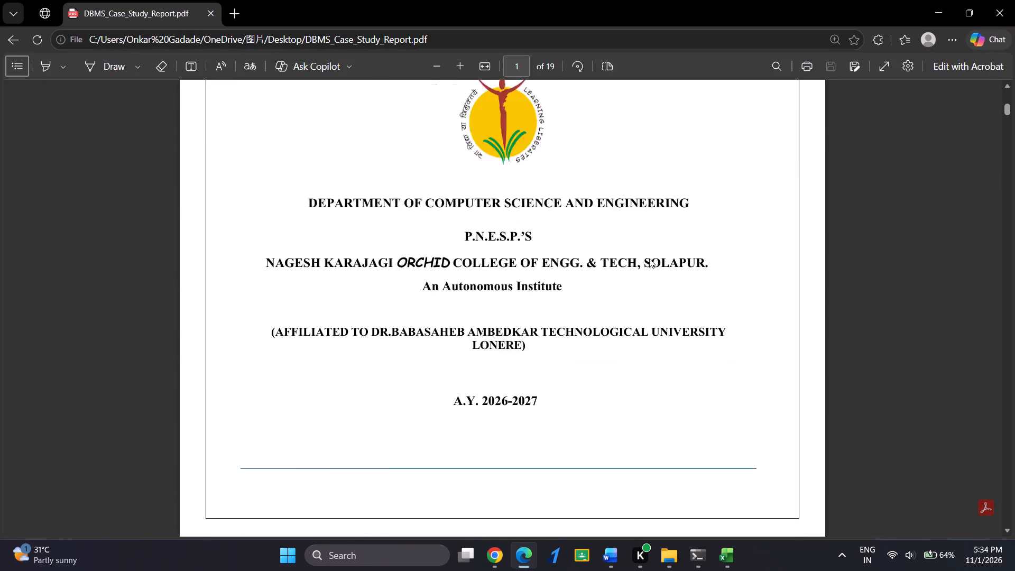
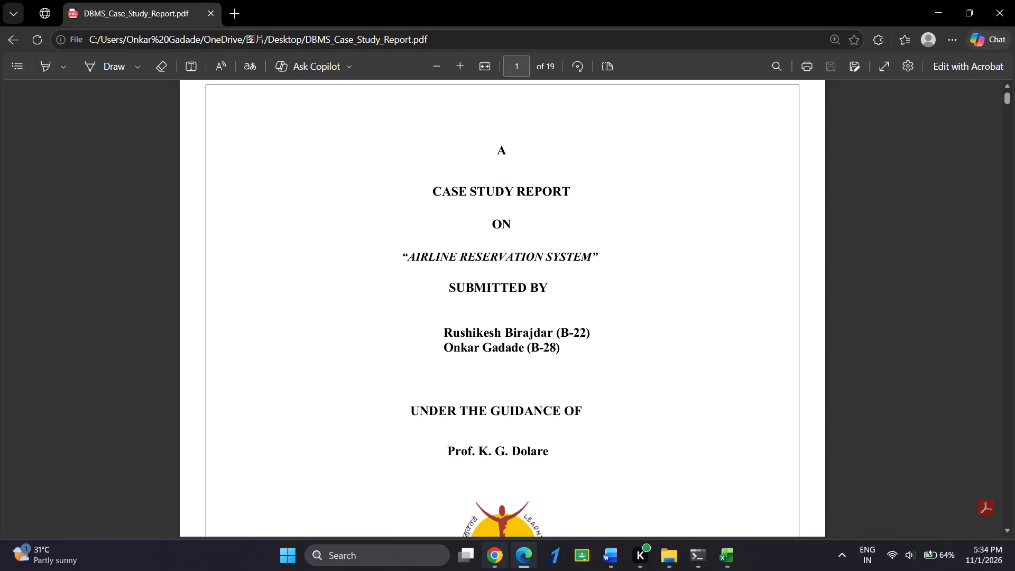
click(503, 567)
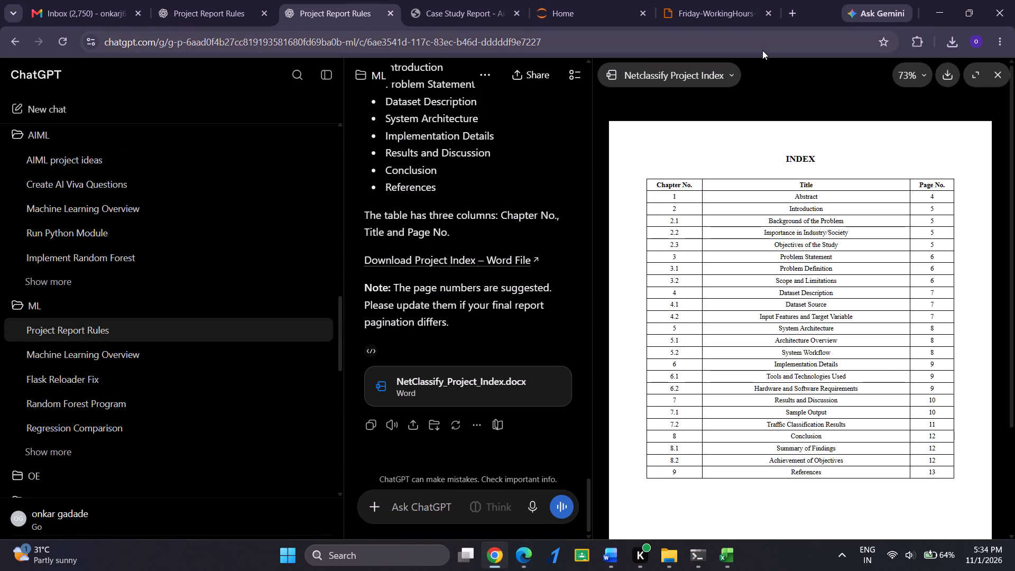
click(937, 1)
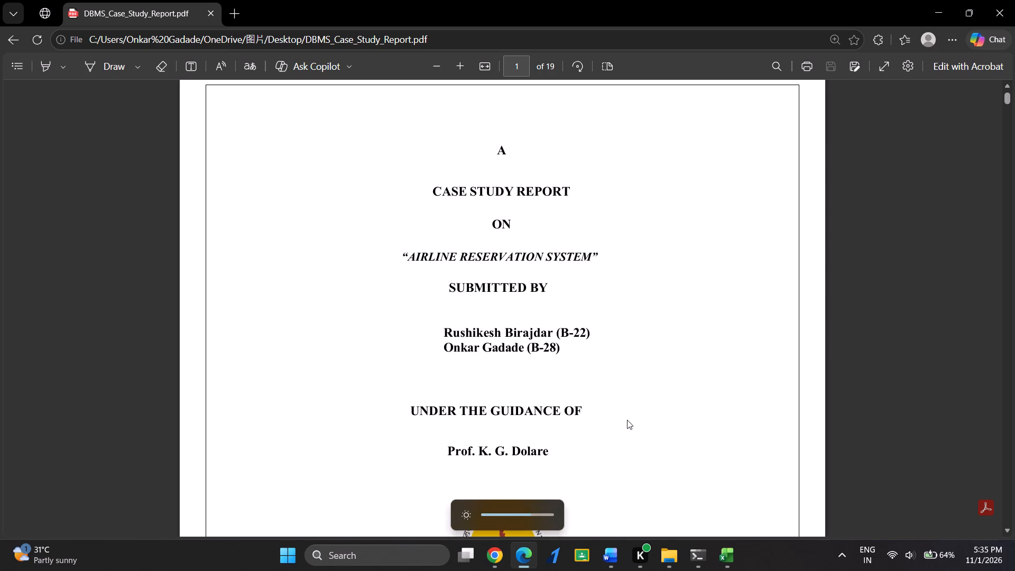
Look through the DBMS case study report from the cover page to the Index table and its chapter page numbers.
scroll(654, 399, up, 5)
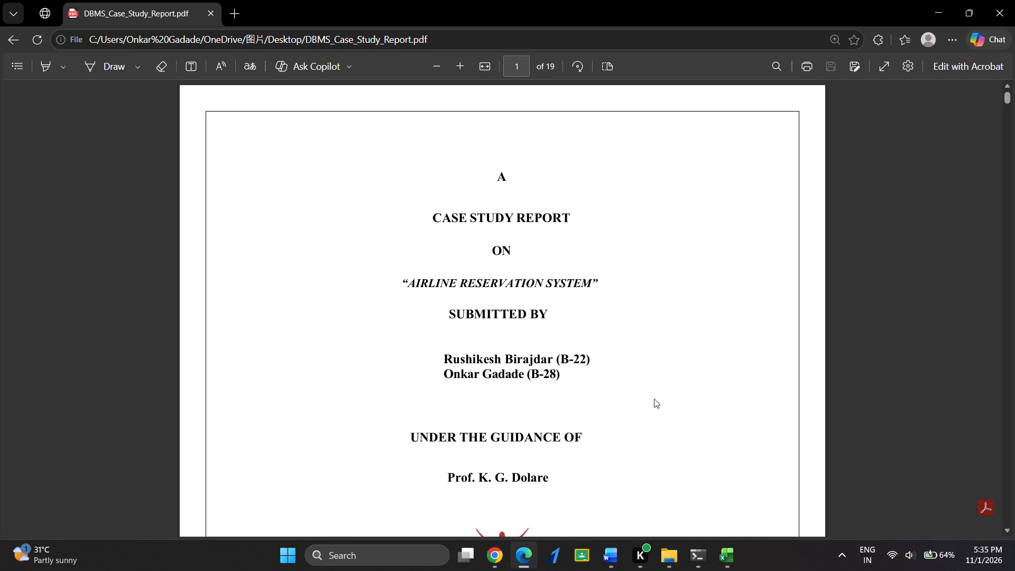
scroll(654, 399, down, 8)
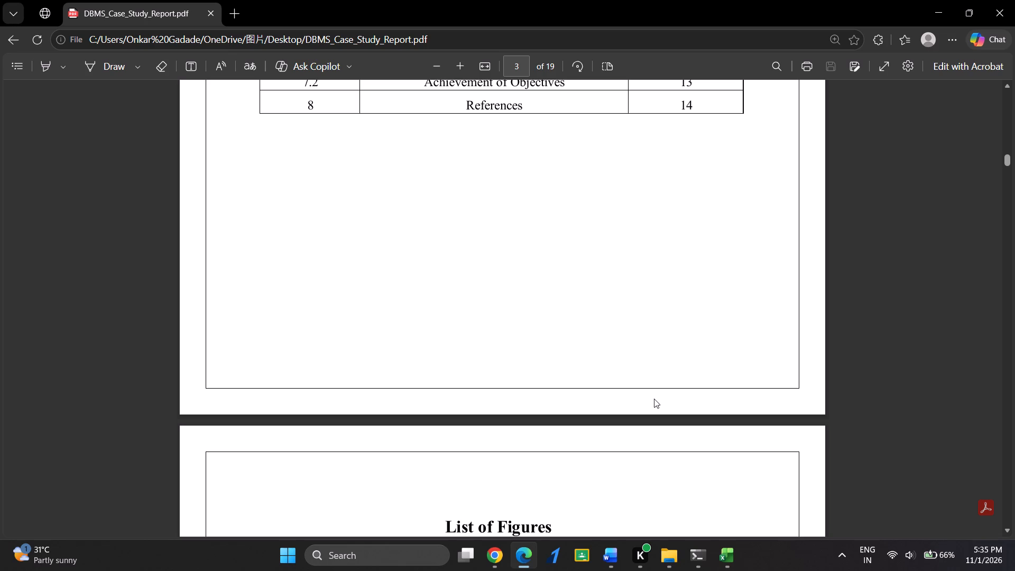
scroll(654, 399, up, 2)
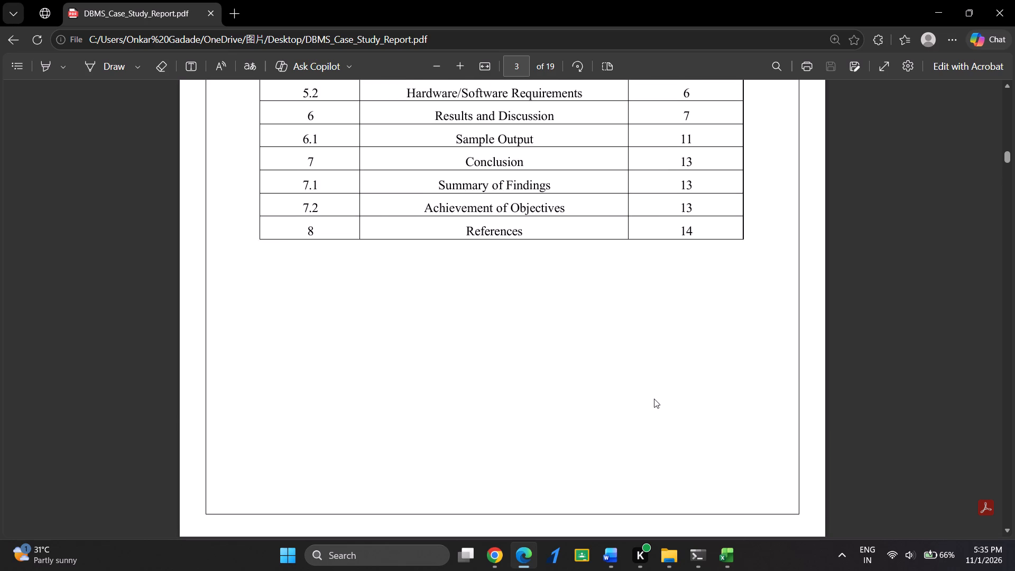
scroll(654, 399, up, 3)
scroll(559, 340, down, 10)
scroll(559, 340, up, 3)
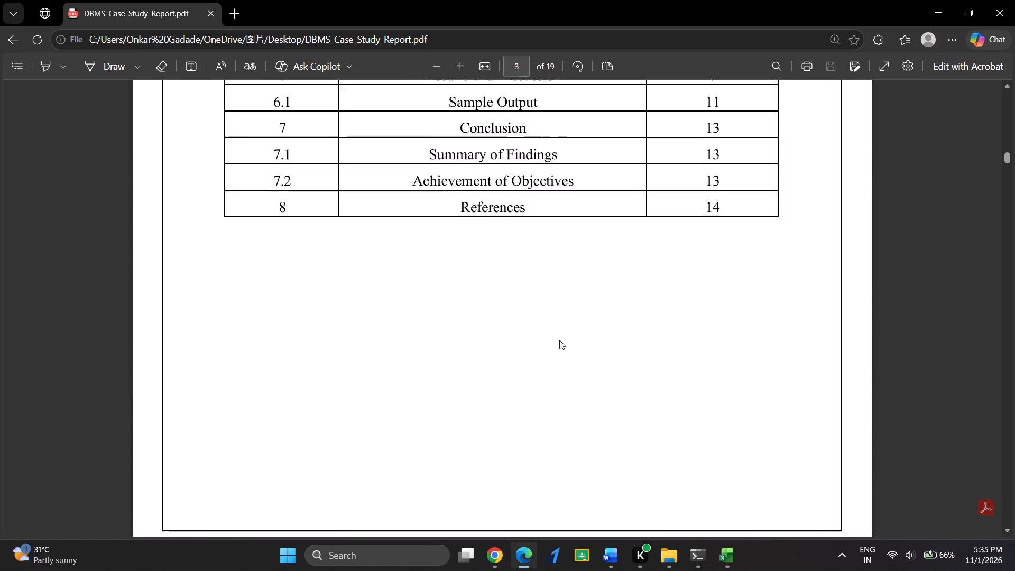
scroll(559, 340, up, 4)
scroll(559, 340, down, 2)
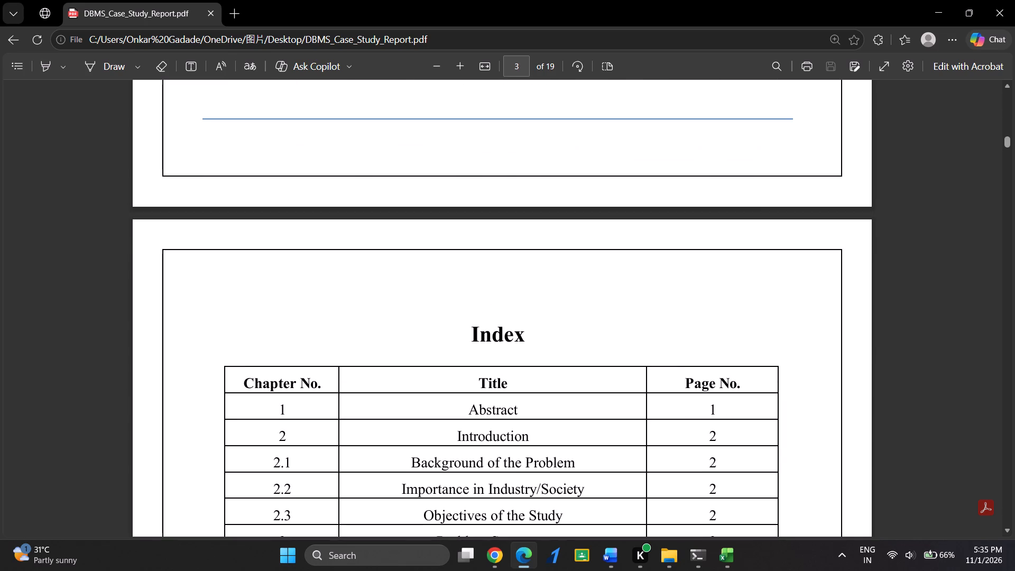
drag(464, 337, 581, 362)
click(581, 362)
scroll(572, 451, down, 1)
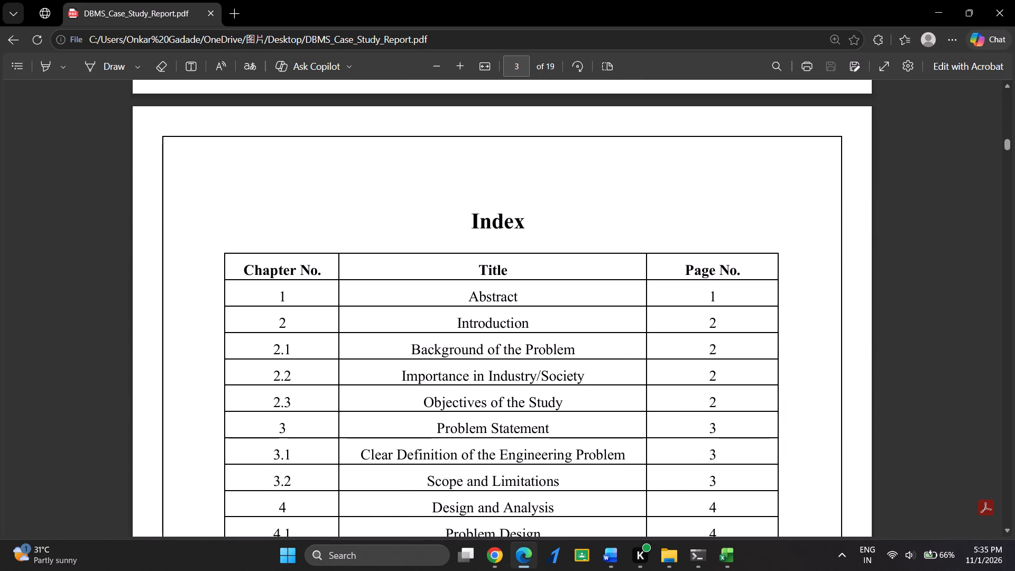
Highlight the Index table's text from the Chapter No. header row down to the References row while reading it, and clear the highlight.
drag(224, 262, 651, 384)
drag(651, 384, 694, 258)
drag(744, 276, 252, 263)
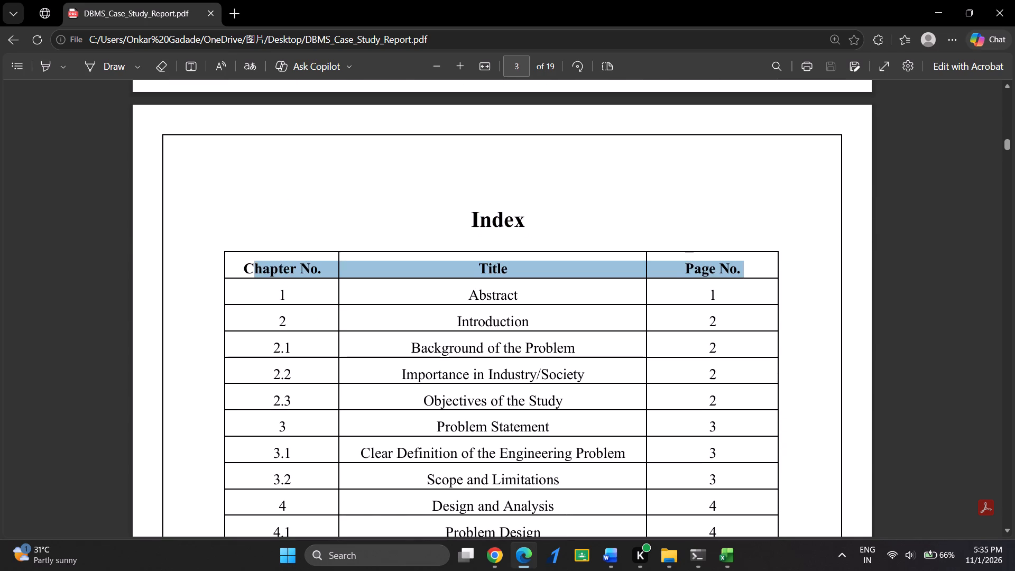
drag(252, 263, 244, 260)
click(244, 260)
drag(247, 264, 490, 262)
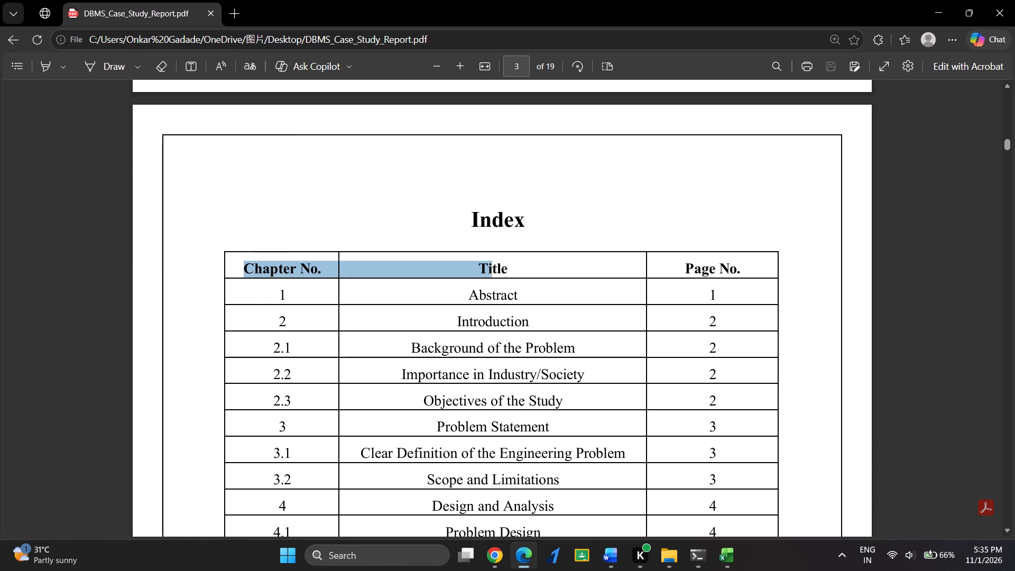
drag(490, 262, 696, 517)
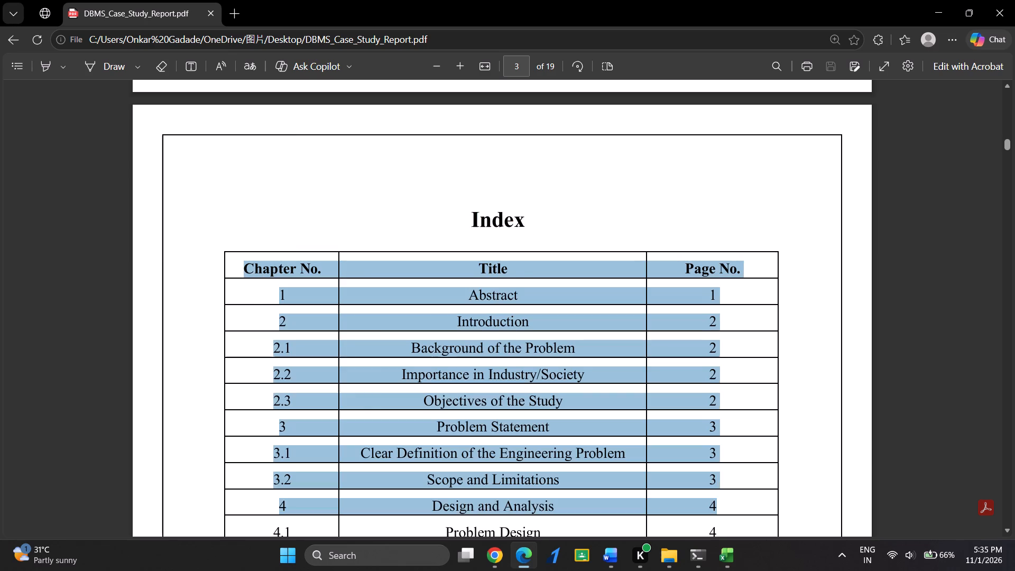
drag(696, 517, 689, 570)
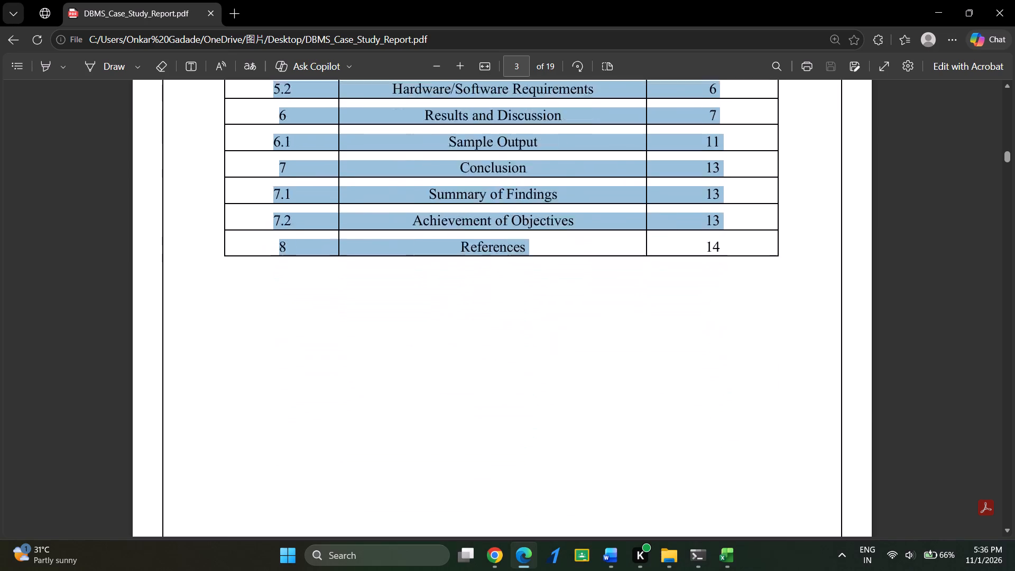
drag(689, 570, 684, 566)
click(633, 426)
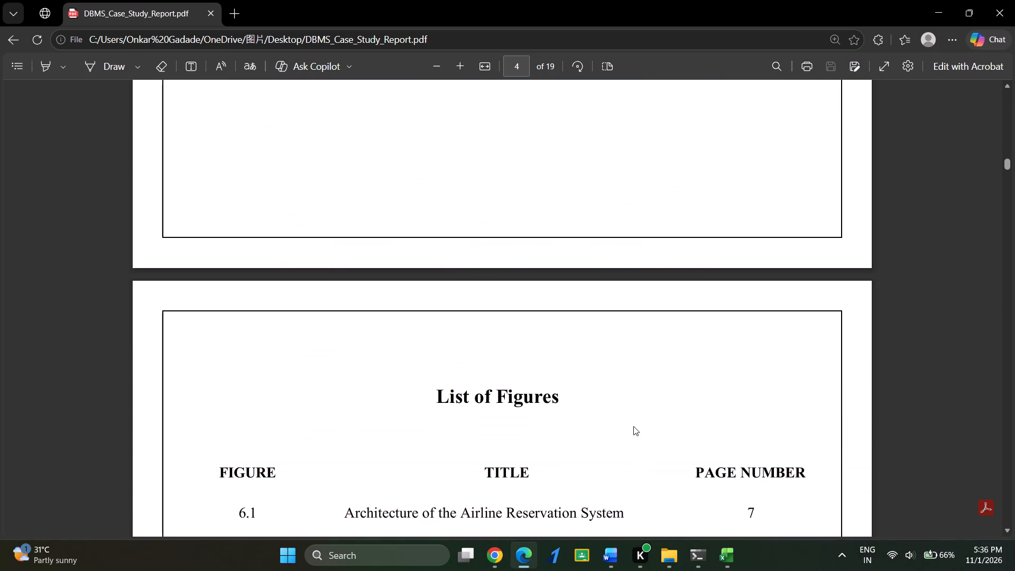
Skim the case study report from the cover page through the Index to section 4.2 Functional Requirements and back to the cover.
scroll(633, 426, up, 13)
scroll(627, 528, up, 9)
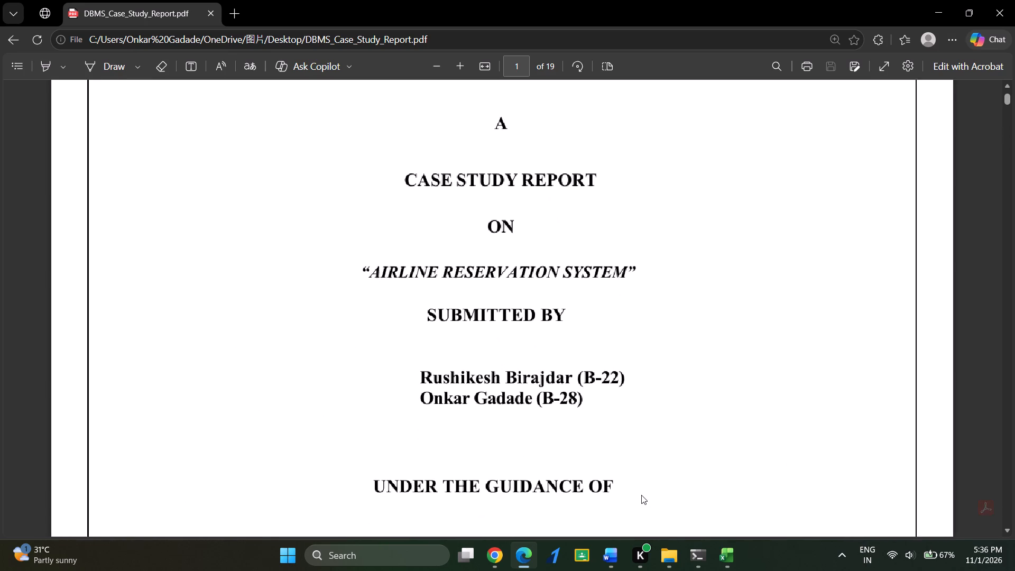
scroll(641, 495, down, 12)
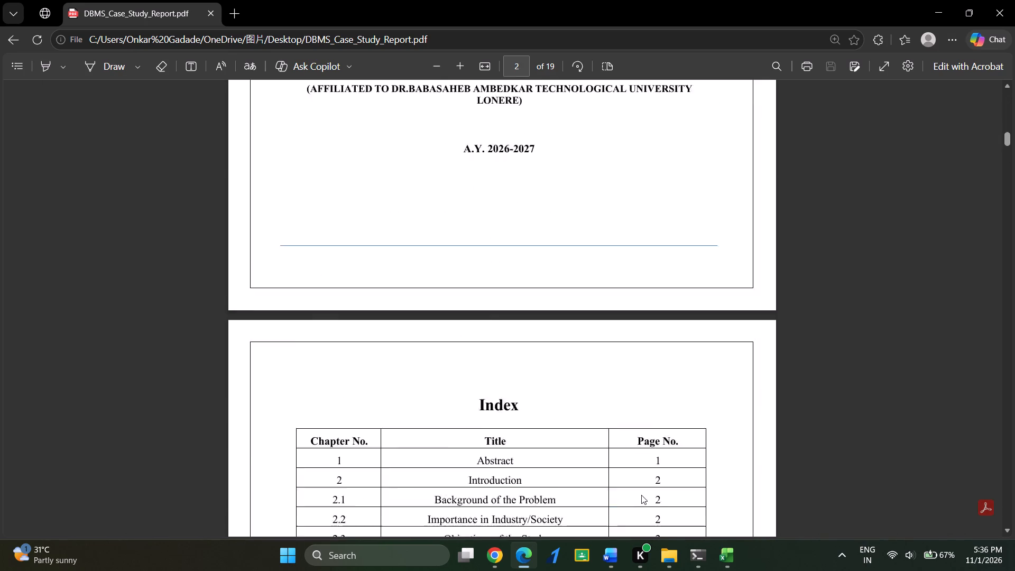
scroll(641, 495, down, 15)
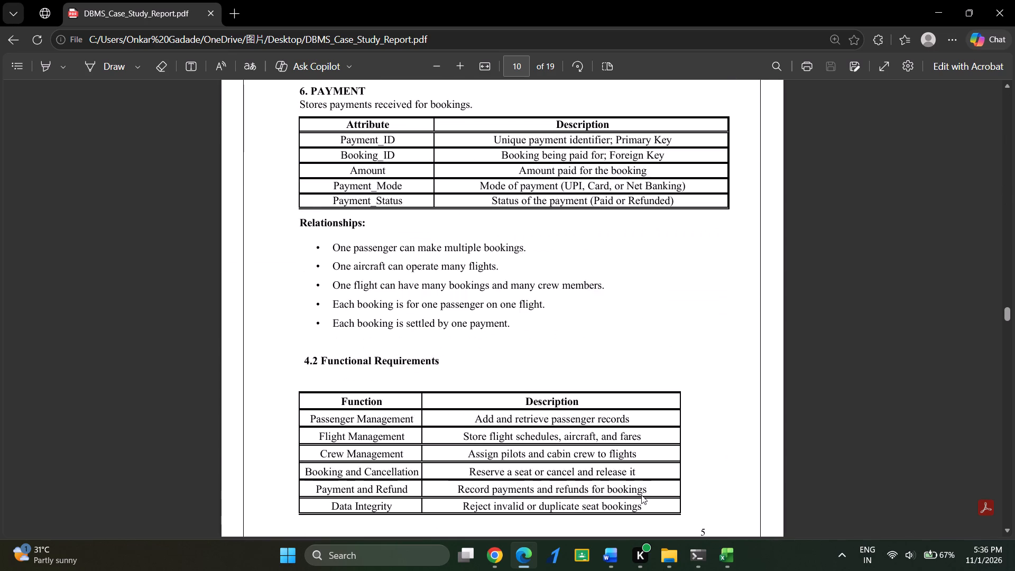
scroll(645, 477, down, 3)
scroll(645, 477, up, 20)
scroll(645, 477, up, 10)
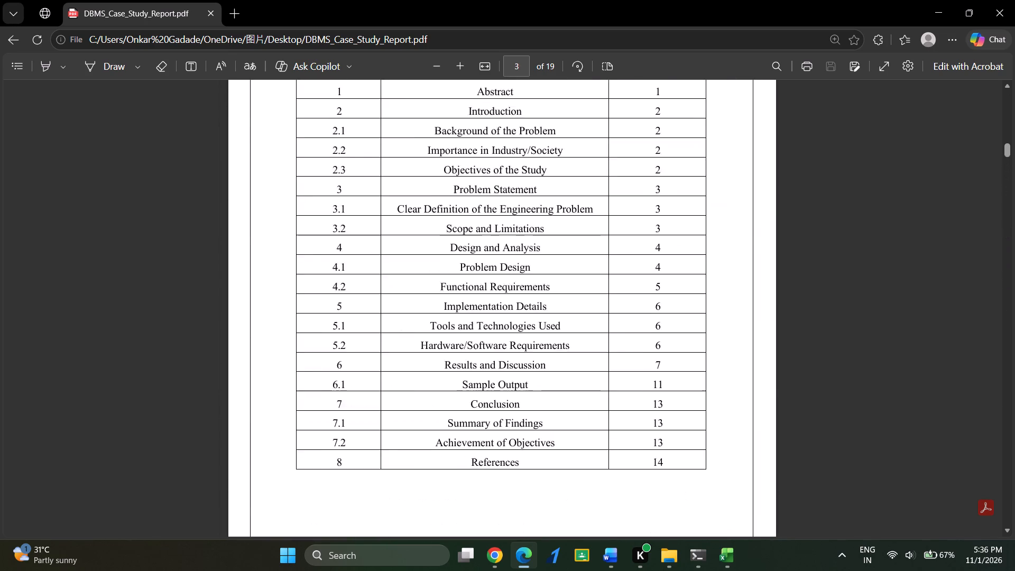
scroll(645, 477, up, 5)
scroll(728, 448, up, 3)
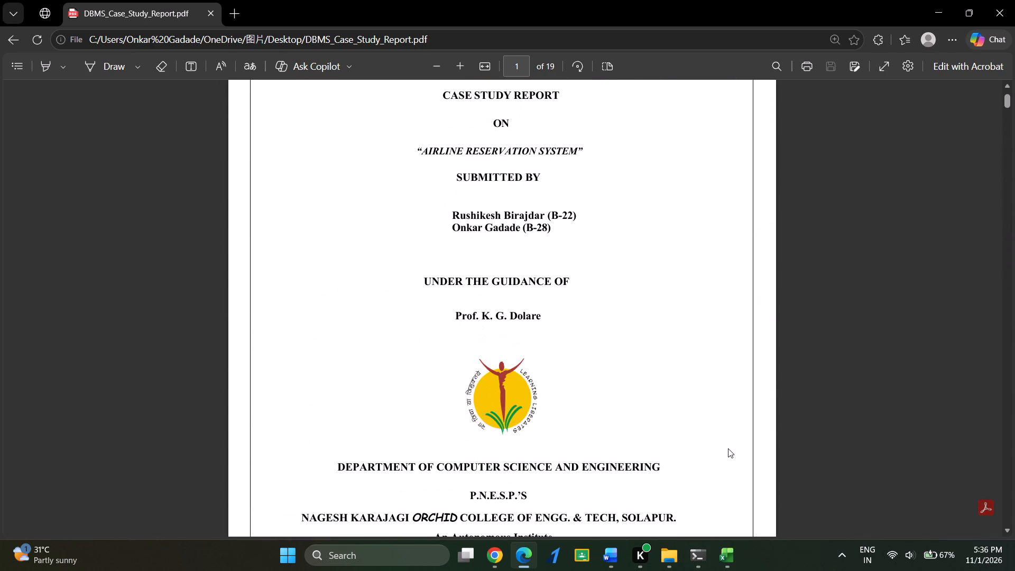
scroll(728, 448, up, 4)
Look over the lower part of the cover page and the whole Certificate page of the airline reservation report.
scroll(692, 345, down, 3)
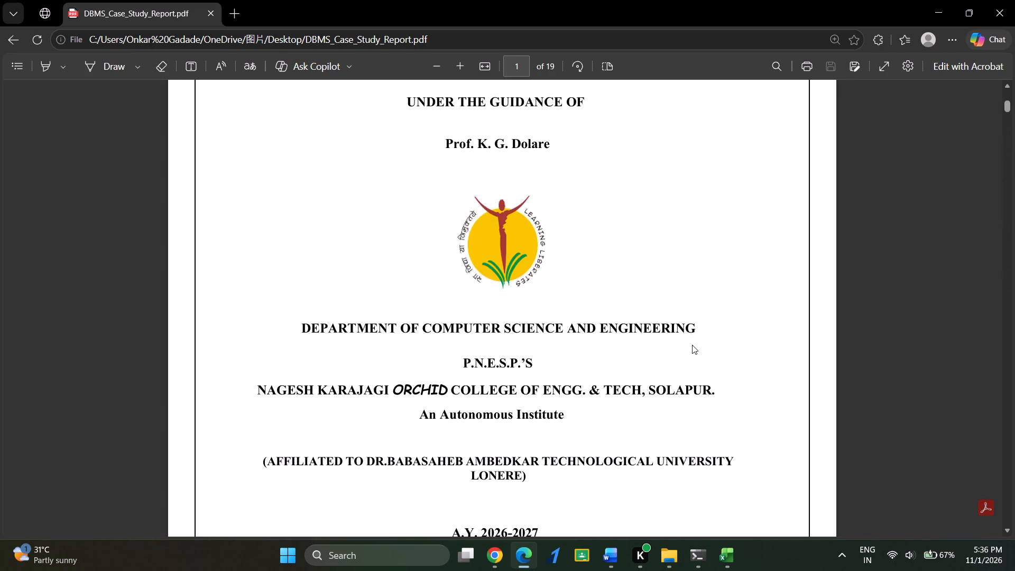
scroll(692, 345, down, 6)
scroll(692, 345, up, 1)
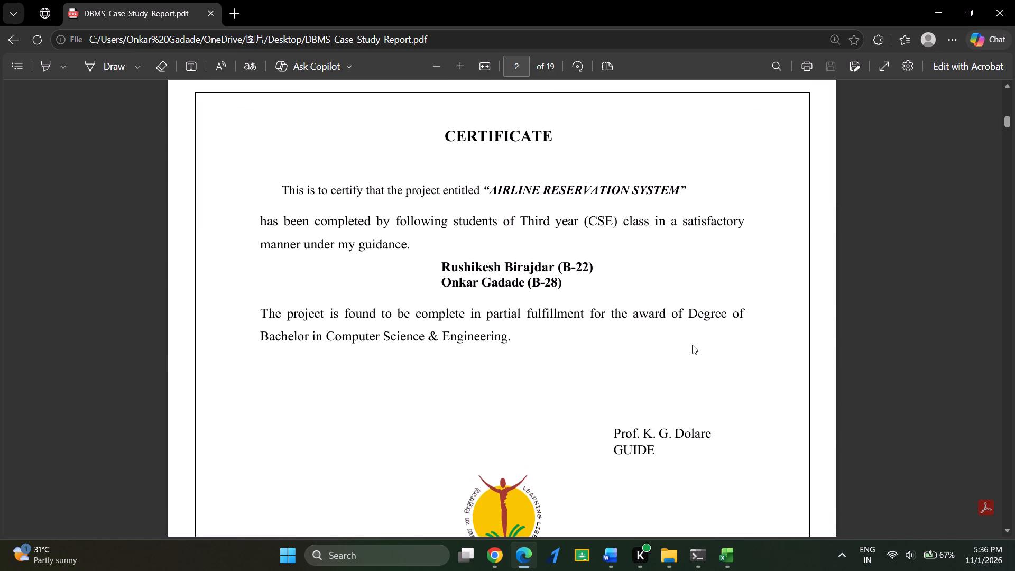
scroll(692, 345, down, 1)
click(692, 345)
scroll(692, 345, down, 3)
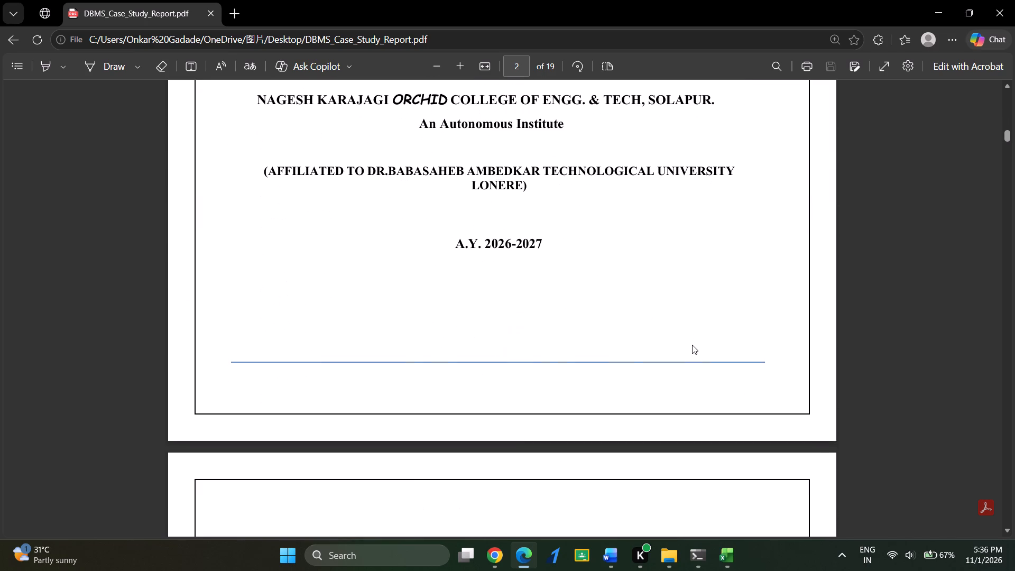
Switch to the NetClassify_Project_Index document in Word and look over its chapter index table.
click(497, 545)
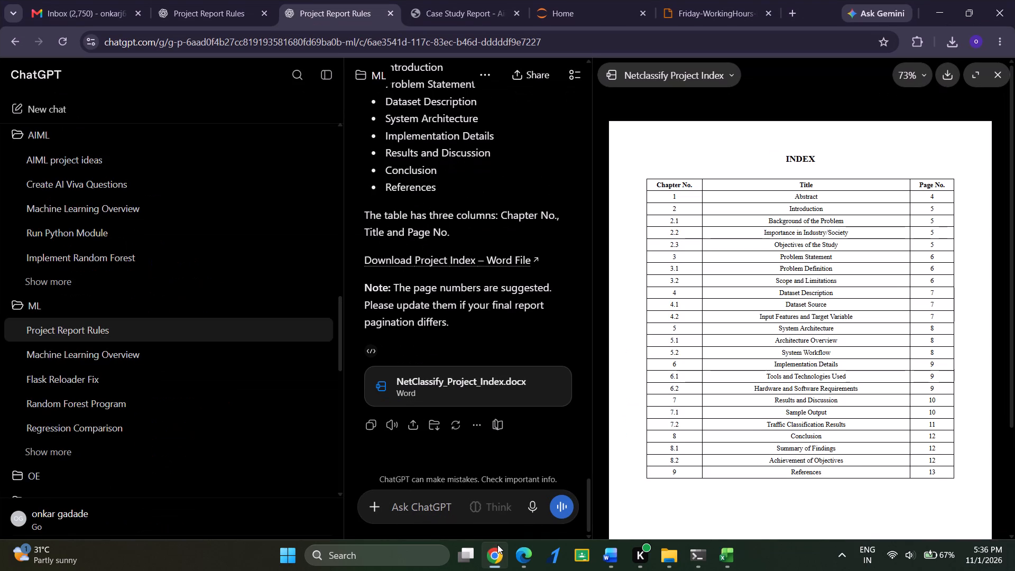
click(613, 555)
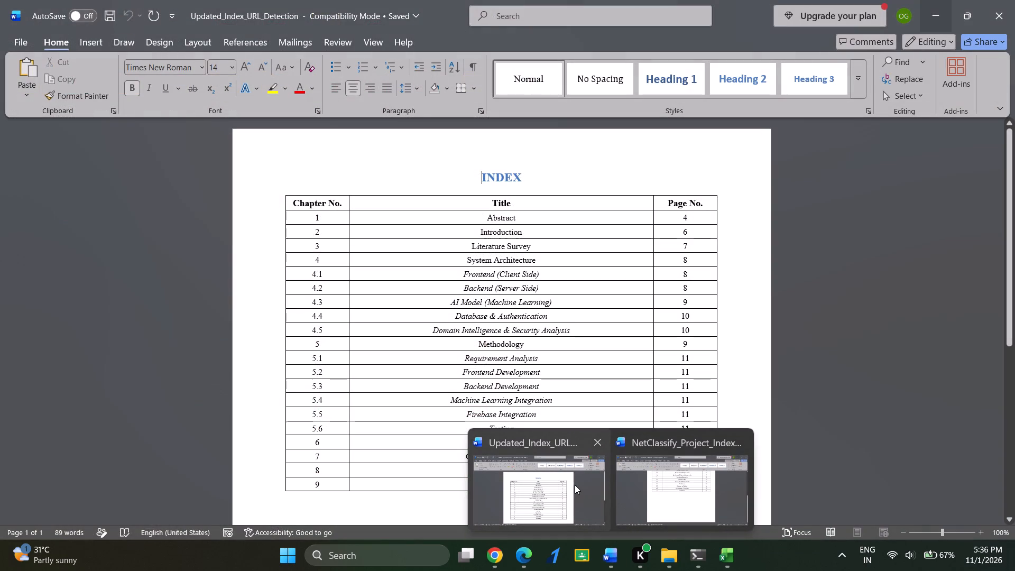
click(631, 484)
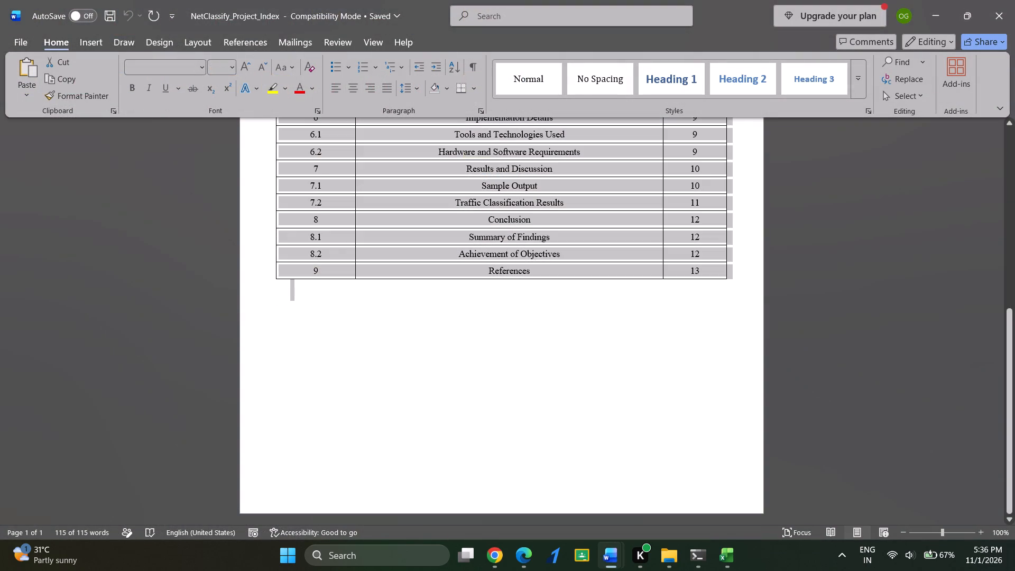
scroll(620, 391, up, 10)
scroll(620, 391, down, 2)
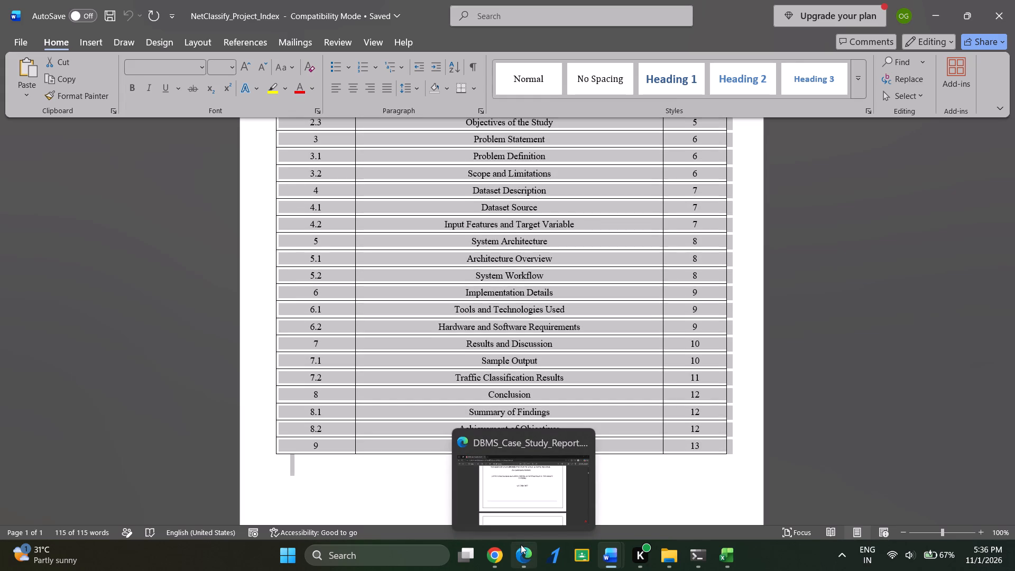
Return to the DBMS_Case_Study_Report PDF in Microsoft Edge and review the Certificate and cover pages again.
click(521, 544)
scroll(558, 349, up, 5)
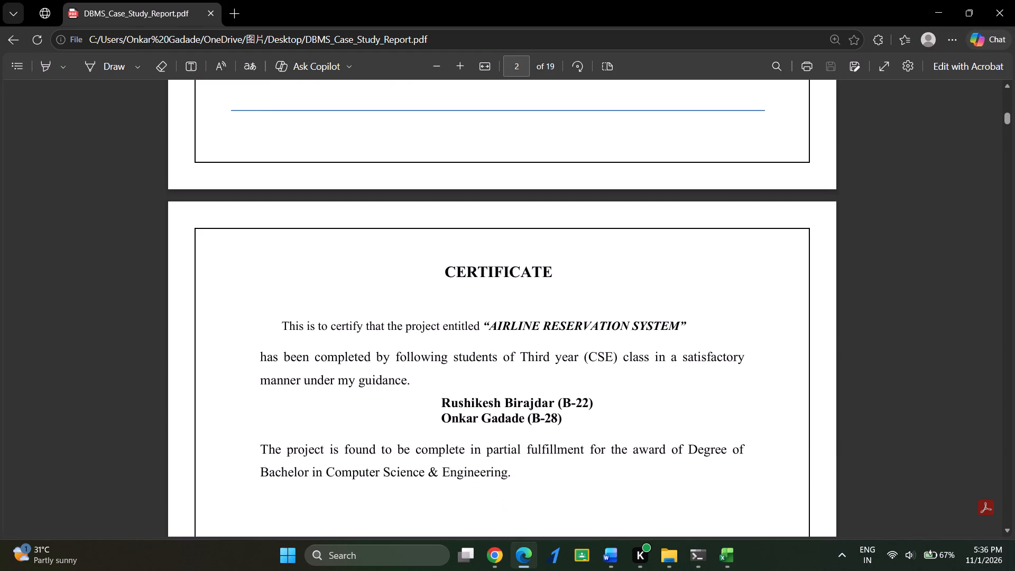
scroll(573, 389, up, 6)
scroll(572, 387, down, 5)
scroll(572, 387, up, 6)
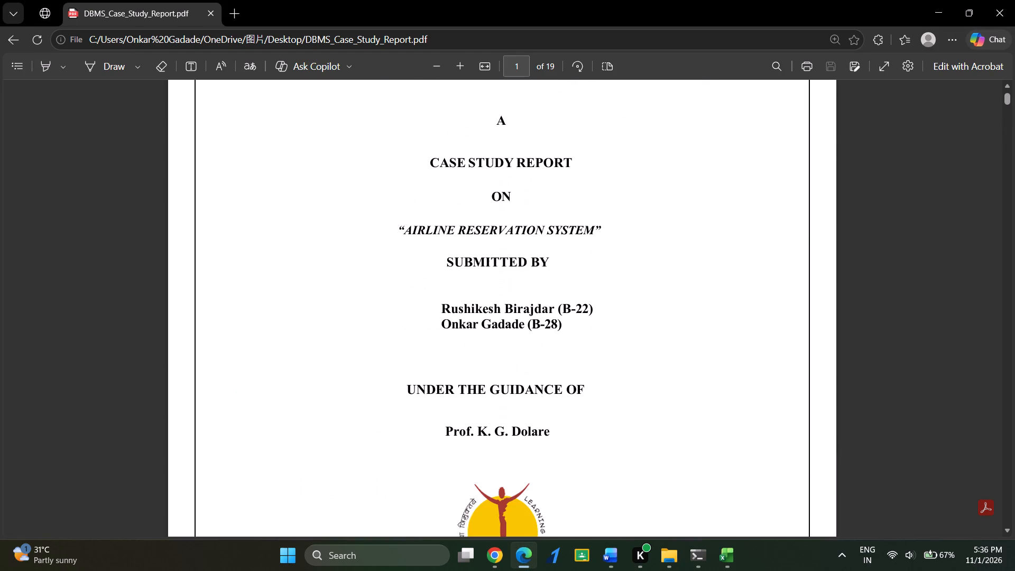
Look over the case study report's cover page from the title down to the academic year and back to the top.
scroll(572, 387, down, 5)
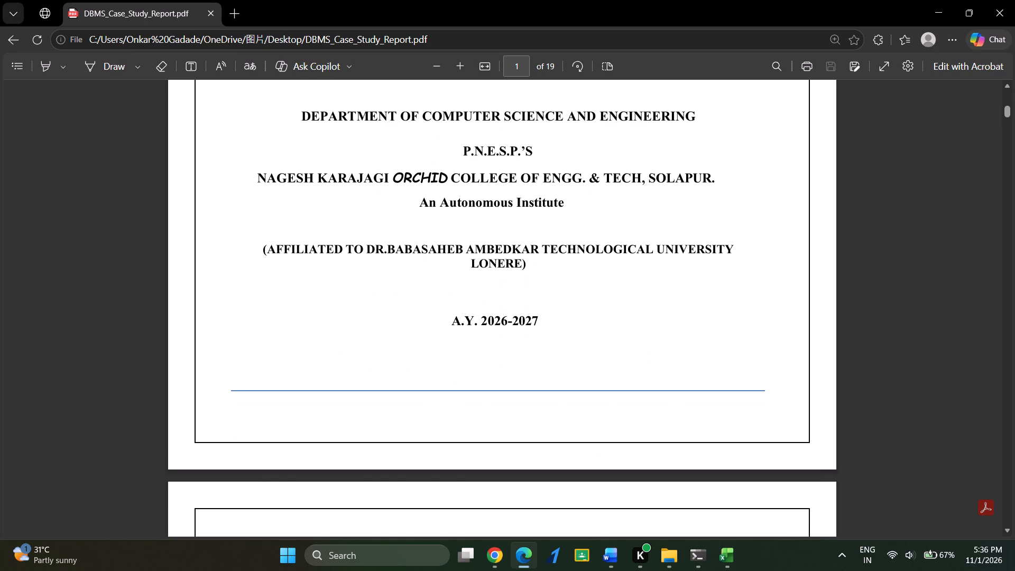
scroll(572, 387, up, 8)
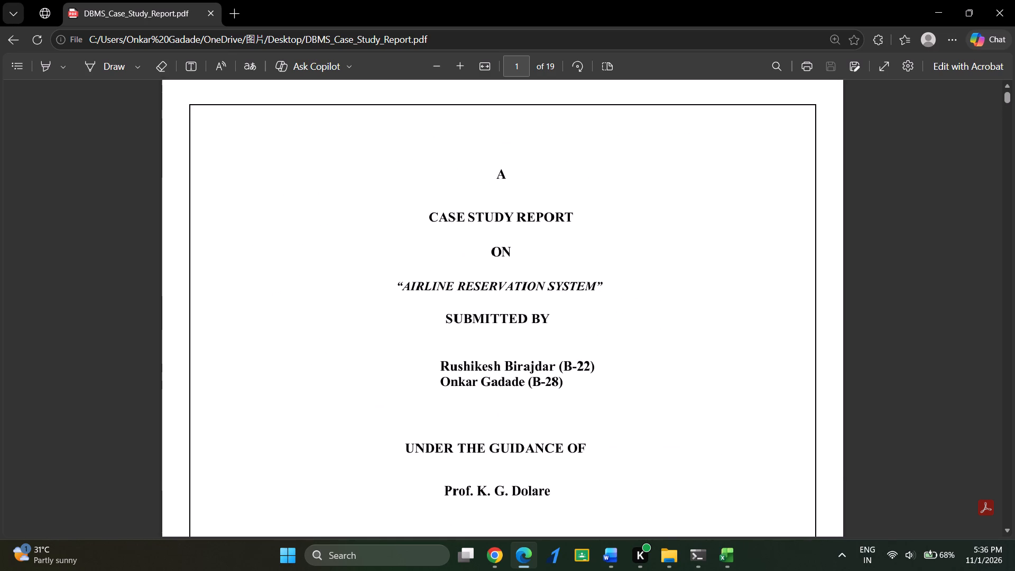
scroll(572, 387, up, 2)
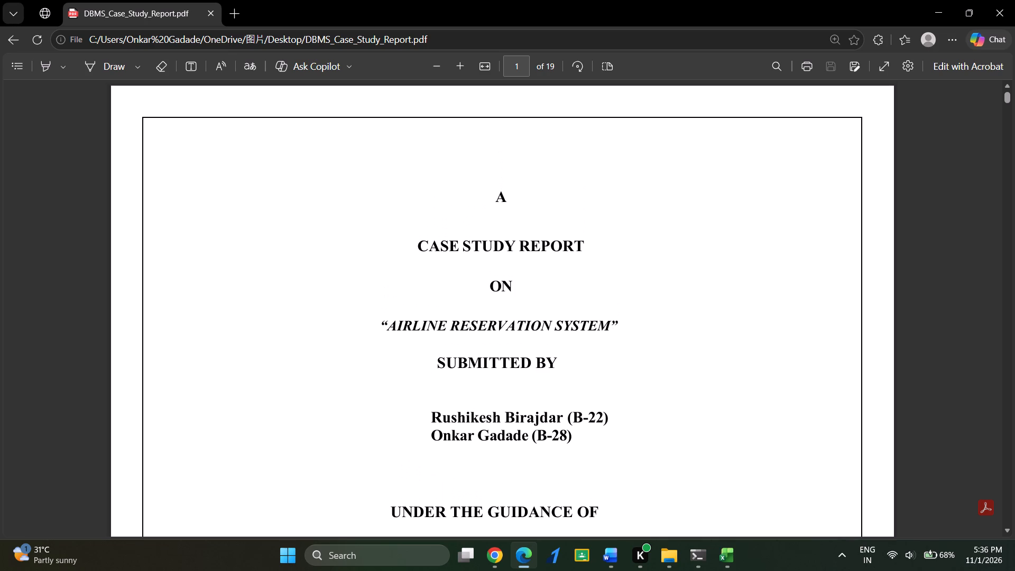
scroll(572, 387, up, 1)
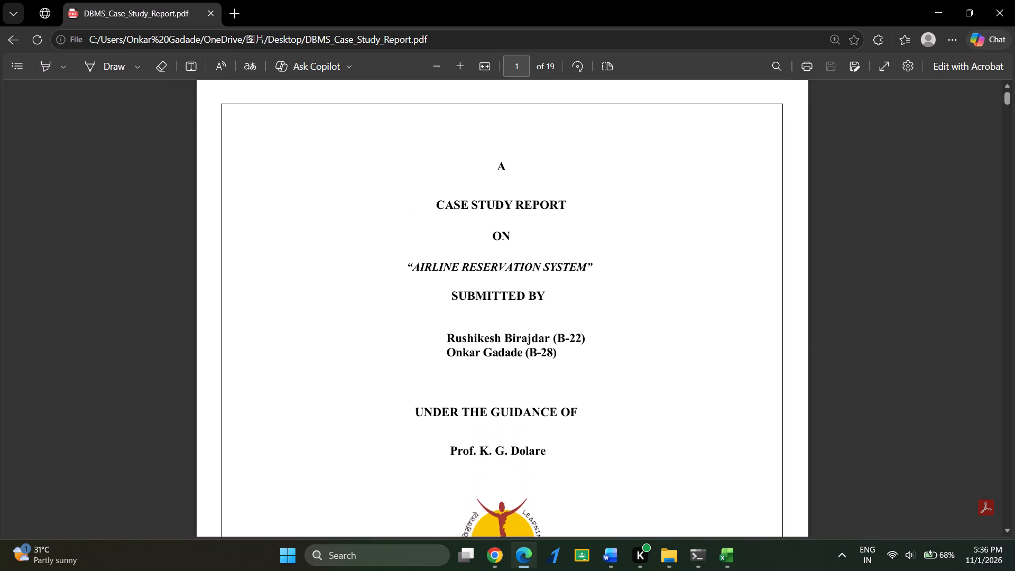
Switch to Google Chrome and open WhatsApp Web (web.whatsapp.com) in a new tab.
click(503, 564)
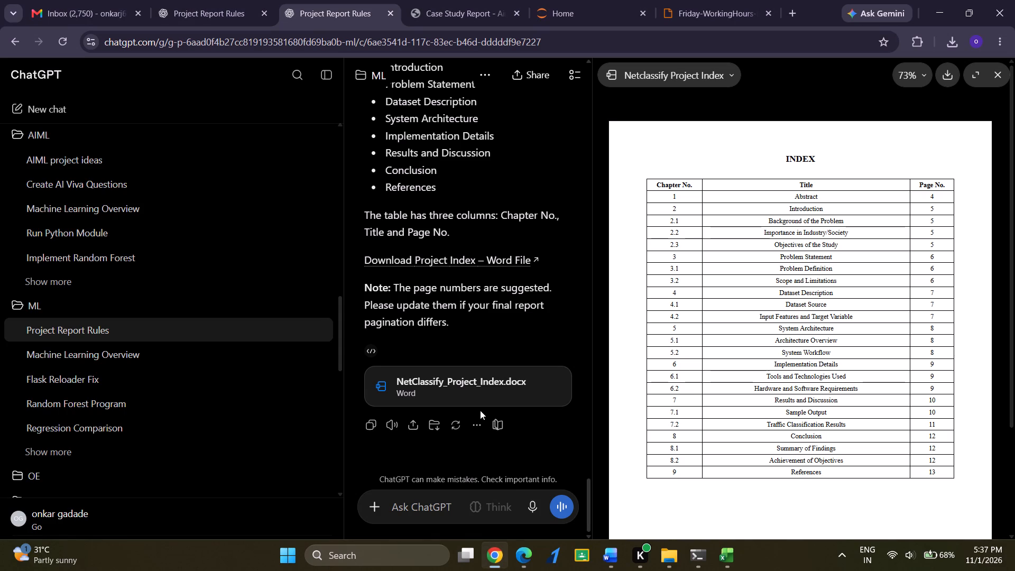
scroll(480, 410, down, 2)
scroll(480, 410, up, 1)
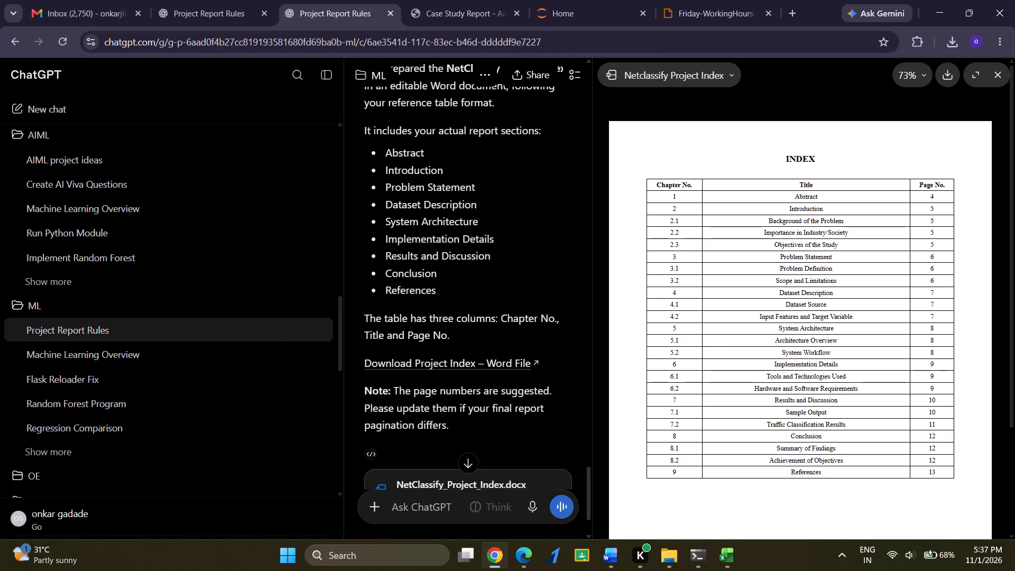
click(787, 14)
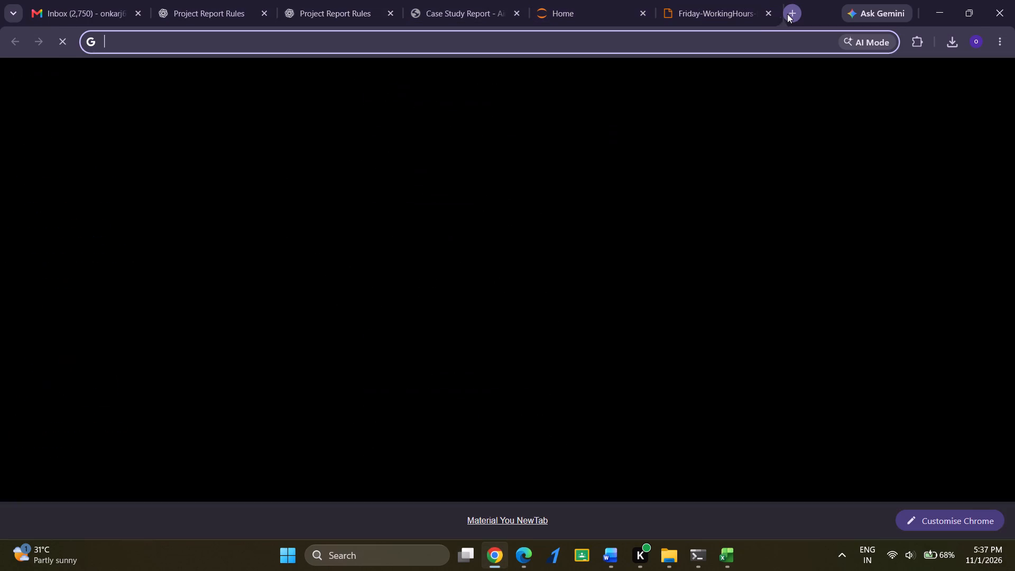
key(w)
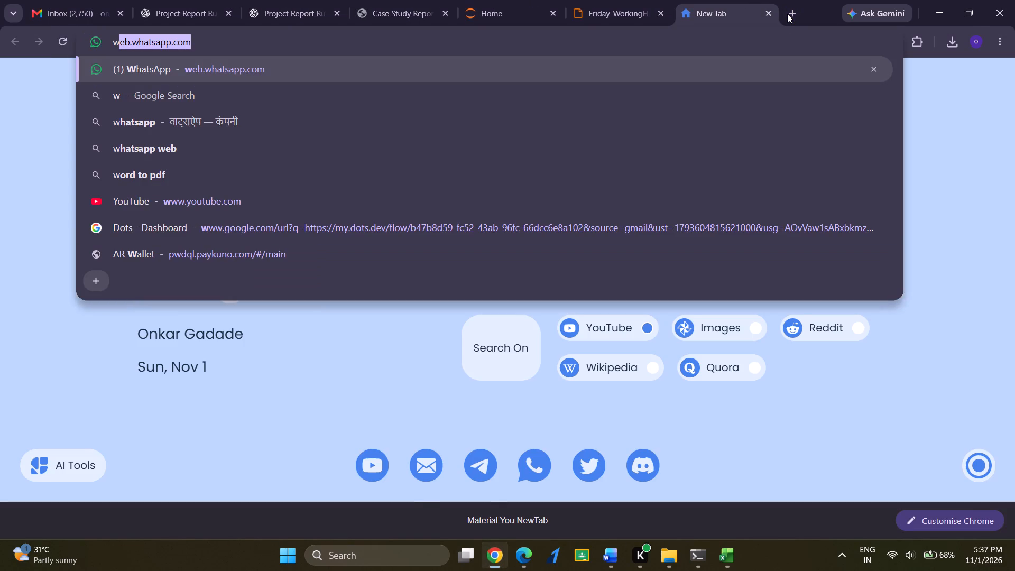